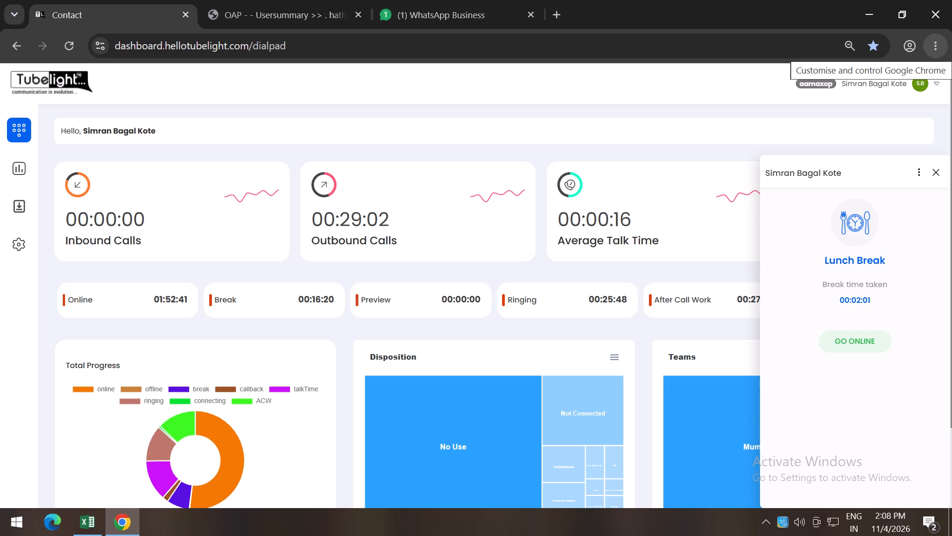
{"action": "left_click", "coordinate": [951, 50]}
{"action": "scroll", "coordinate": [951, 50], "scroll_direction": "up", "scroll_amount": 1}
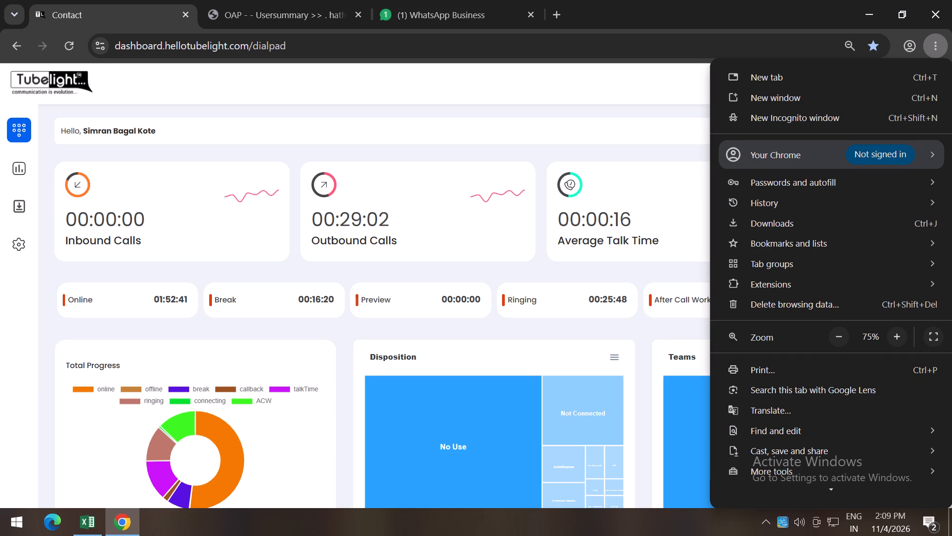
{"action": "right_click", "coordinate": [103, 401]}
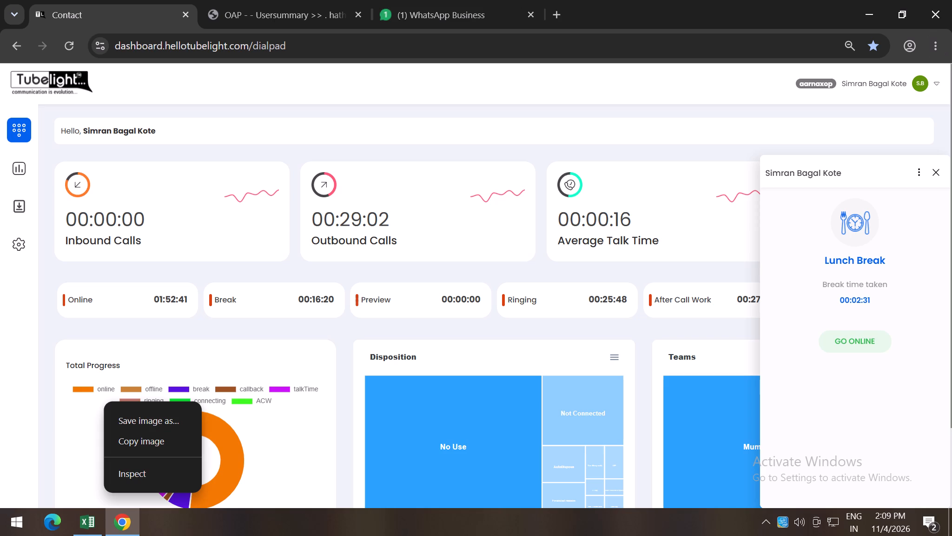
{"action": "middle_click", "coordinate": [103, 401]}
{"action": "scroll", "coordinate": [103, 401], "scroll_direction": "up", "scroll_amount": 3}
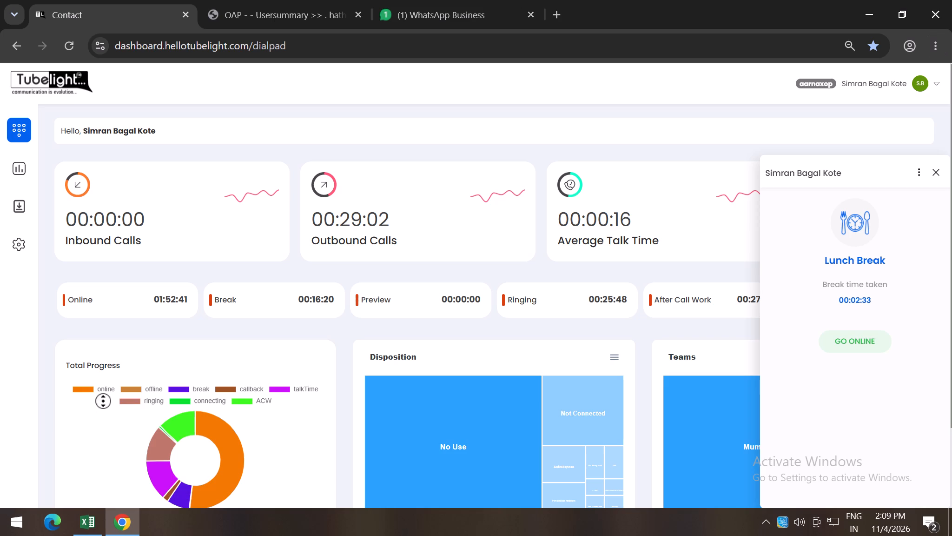
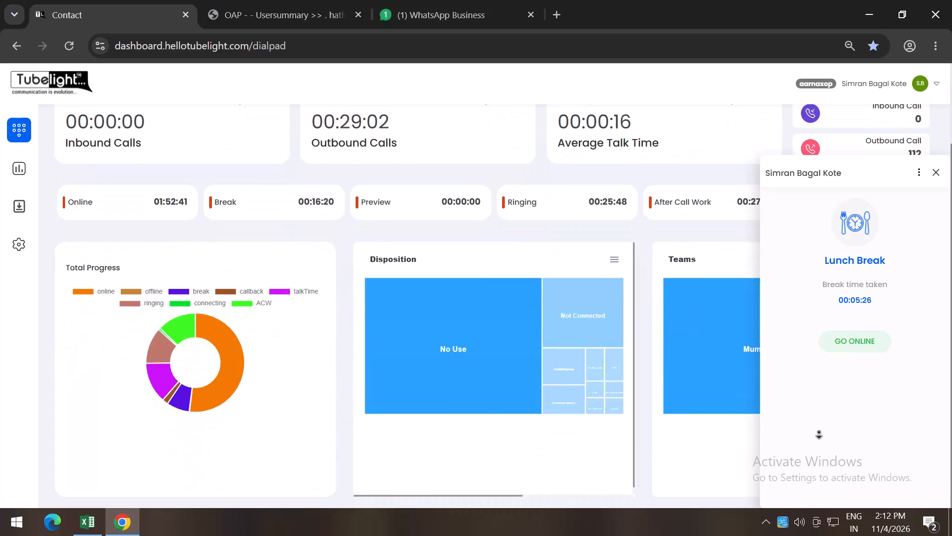
End the lunch break and set the agent status back to online.
{"action": "left_click", "coordinate": [861, 346]}
{"action": "left_click", "coordinate": [859, 334]}
{"action": "scroll", "coordinate": [663, 371], "scroll_direction": "up", "scroll_amount": 1}
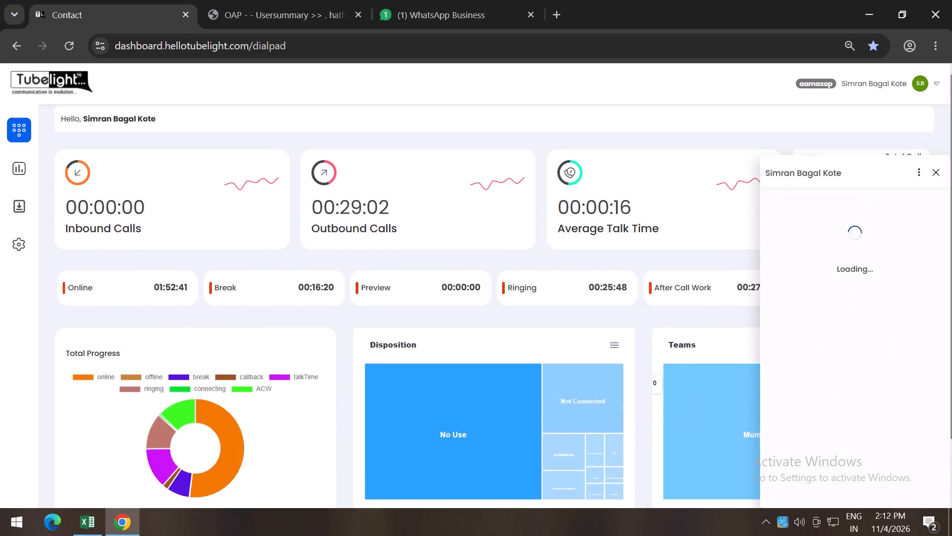
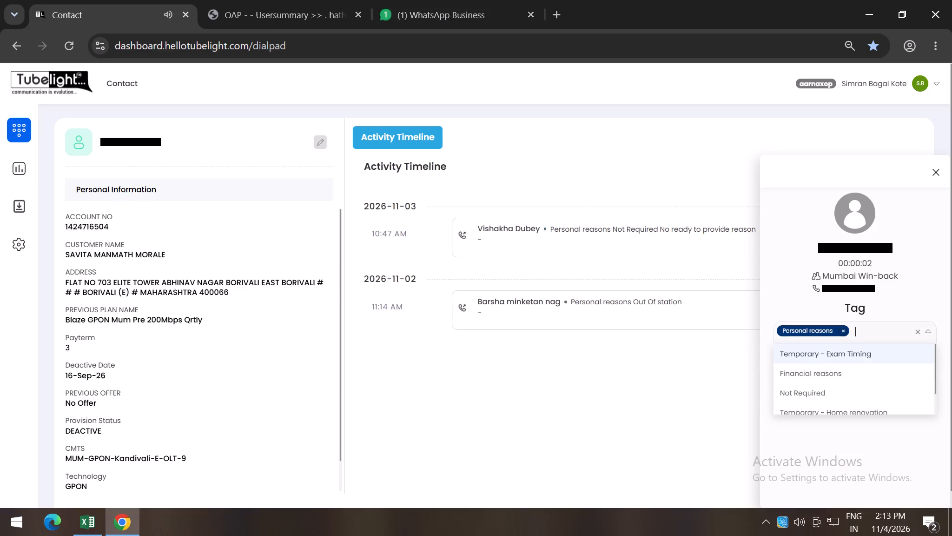
Add the Not Required tag after Personal reasons for the ended Mumbai Win-back call.
{"action": "left_click", "coordinate": [811, 395]}
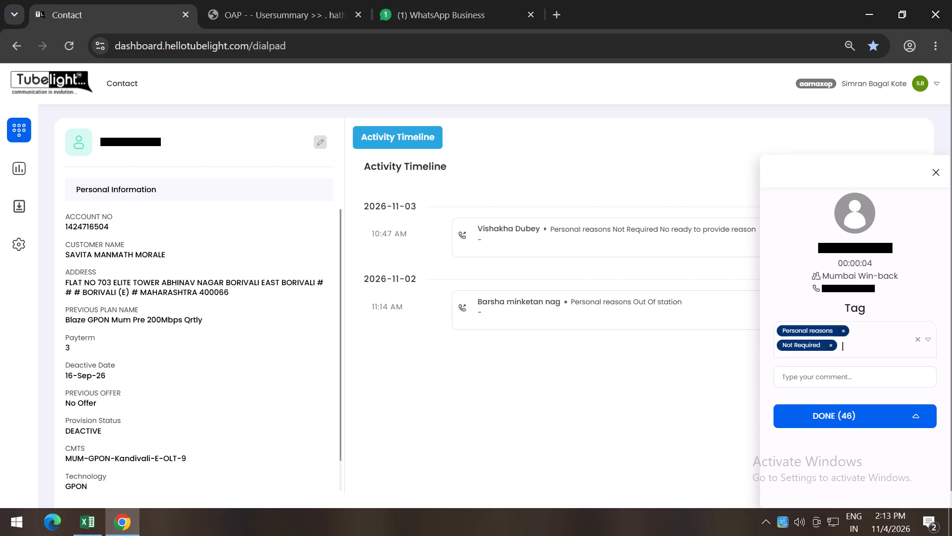
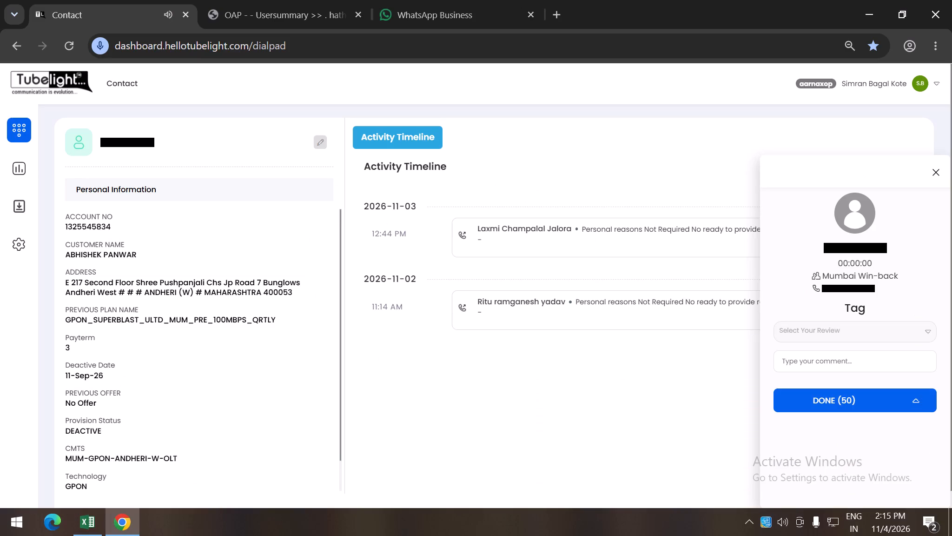
Tag the ended Mumbai Win-back call of the GPON_SUPERBLAST plan customer as Not Connect, Not Contactable plus a specific reason, and submit it.
{"action": "left_click", "coordinate": [838, 331]}
{"action": "scroll", "coordinate": [840, 373], "scroll_direction": "down", "scroll_amount": 1}
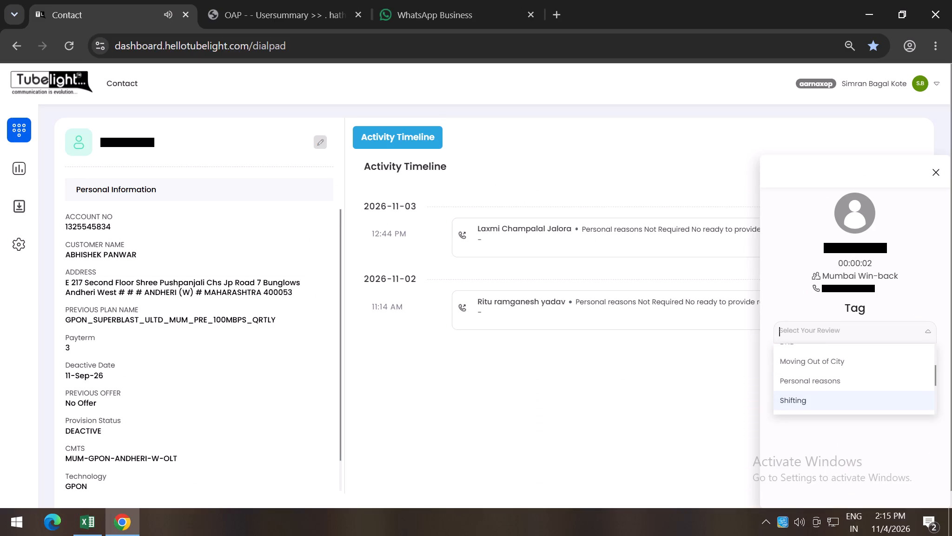
{"action": "scroll", "coordinate": [833, 398], "scroll_direction": "down", "scroll_amount": 1}
{"action": "left_click", "coordinate": [827, 407]}
{"action": "left_click", "coordinate": [852, 339]}
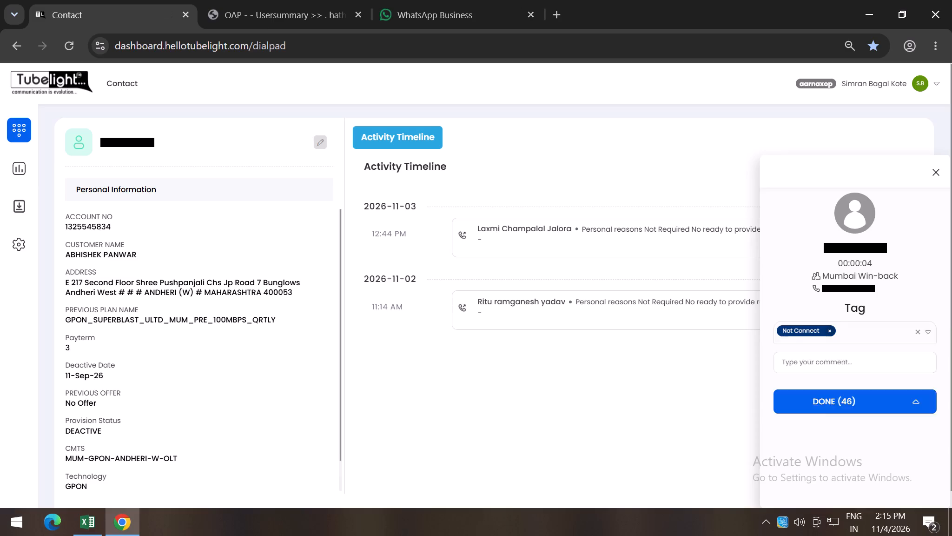
{"action": "left_click", "coordinate": [835, 378]}
{"action": "left_click", "coordinate": [908, 342]}
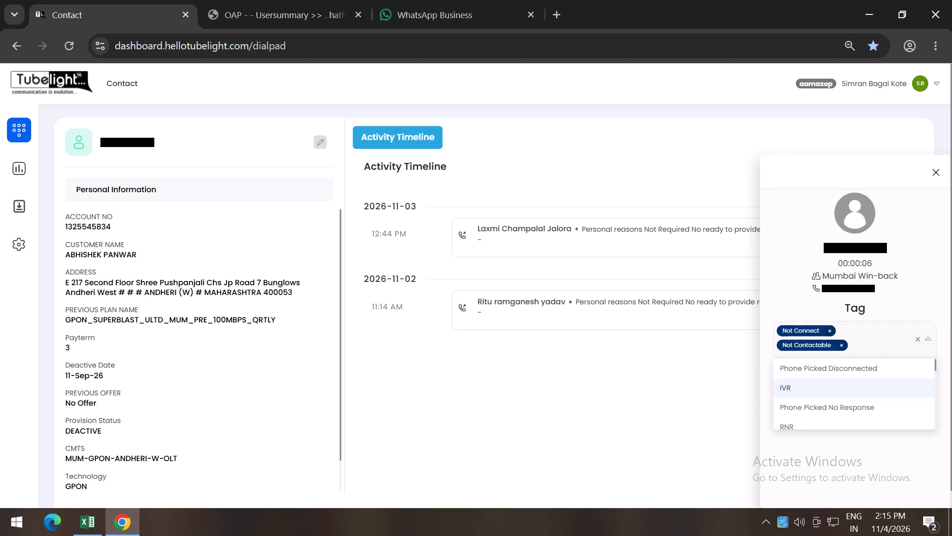
{"action": "scroll", "coordinate": [867, 394], "scroll_direction": "down", "scroll_amount": 1}
{"action": "left_click", "coordinate": [847, 398]}
{"action": "left_click", "coordinate": [813, 428]}
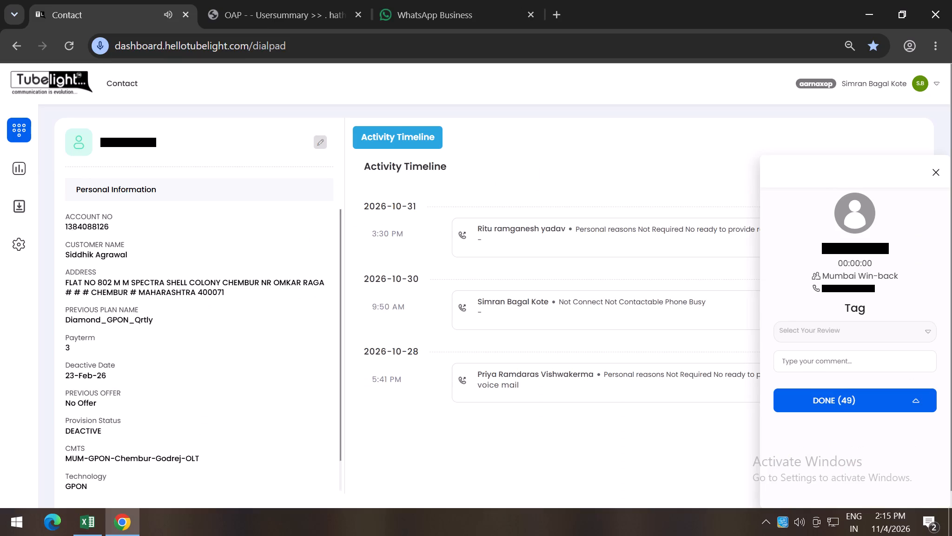
Tag the ended Mumbai Win-back call of the Diamond_GPON_Qrtly customer as Not Connect, Not Contactable plus a specific reason, and submit it.
{"action": "left_click", "coordinate": [874, 325]}
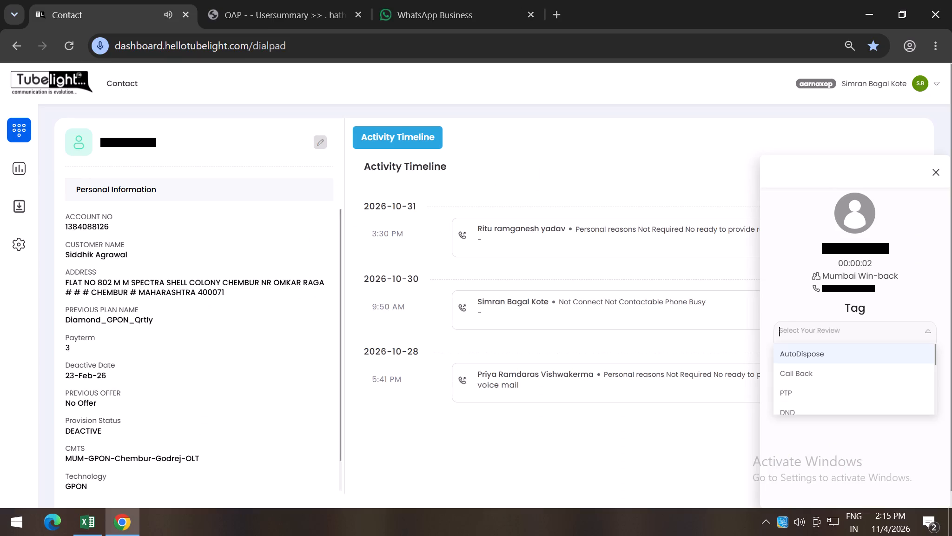
{"action": "scroll", "coordinate": [832, 399], "scroll_direction": "down", "scroll_amount": 2}
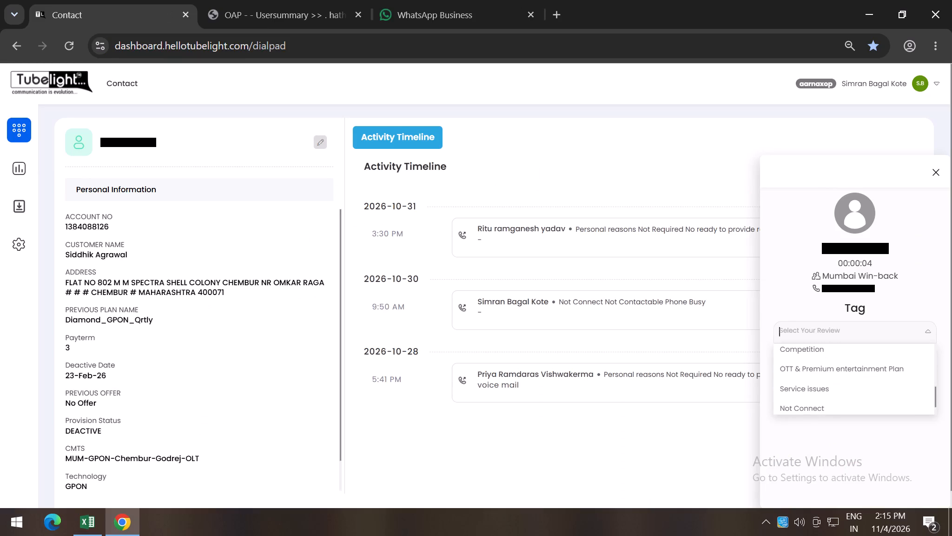
{"action": "left_click", "coordinate": [835, 408]}
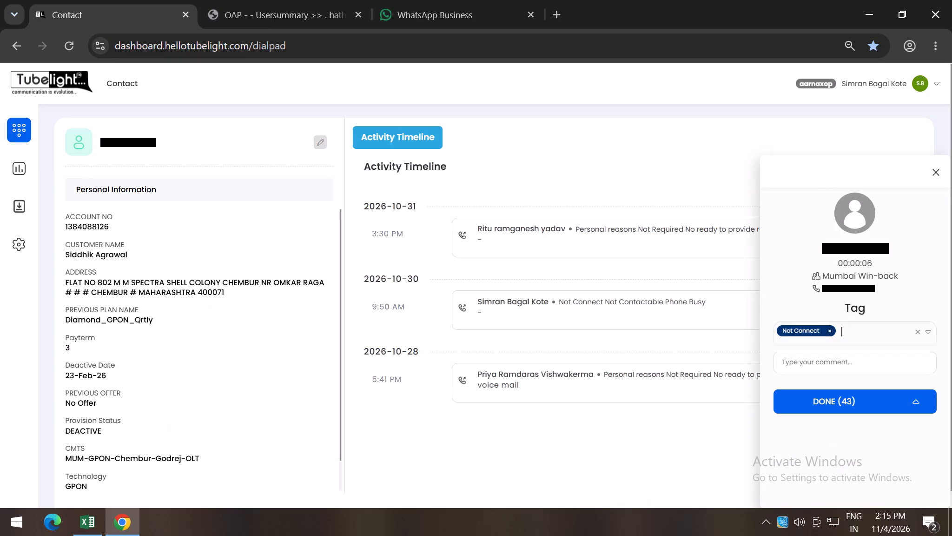
{"action": "left_click", "coordinate": [891, 332]}
{"action": "left_click", "coordinate": [833, 374]}
{"action": "left_click", "coordinate": [865, 348]}
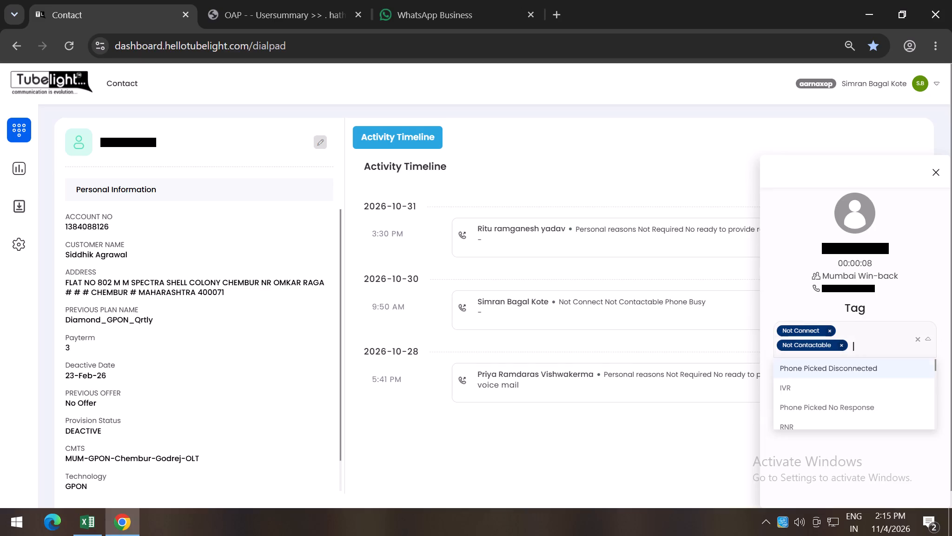
{"action": "scroll", "coordinate": [839, 378], "scroll_direction": "down", "scroll_amount": 1}
{"action": "left_click", "coordinate": [828, 392]}
{"action": "left_click", "coordinate": [818, 440]}
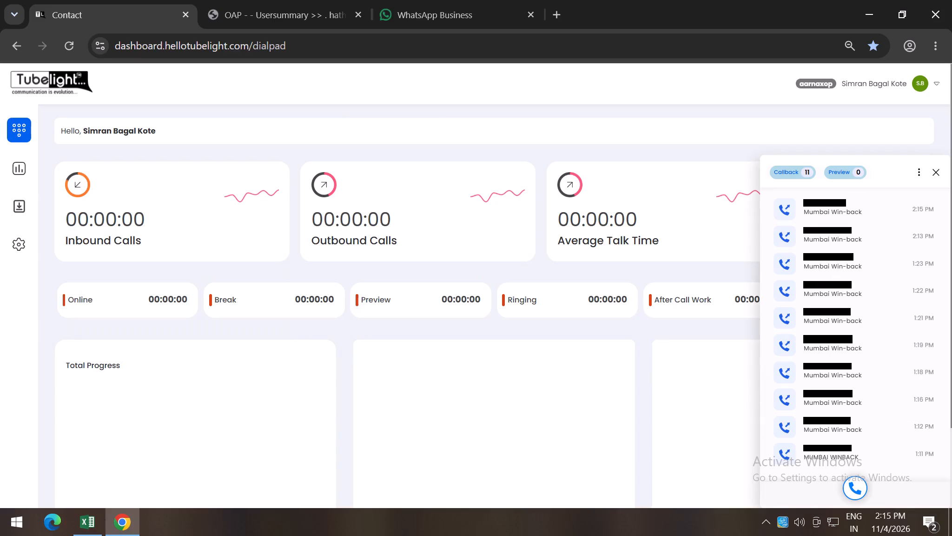
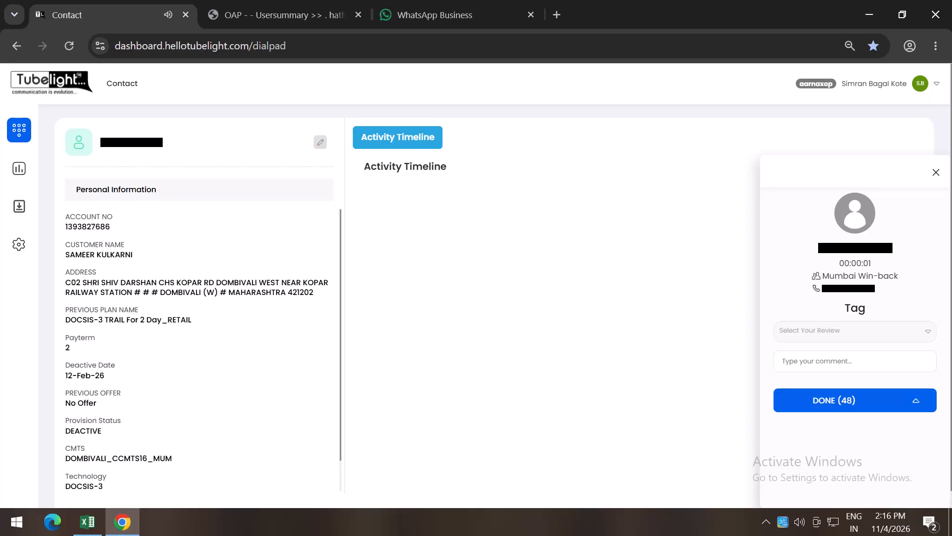
Tag the ended Mumbai Win-back call of the DOCSIS-3 TRAIL For 2 Day_RETAIL customer as Personal reasons, Not Required, No Use, and submit it.
{"action": "left_click", "coordinate": [824, 328]}
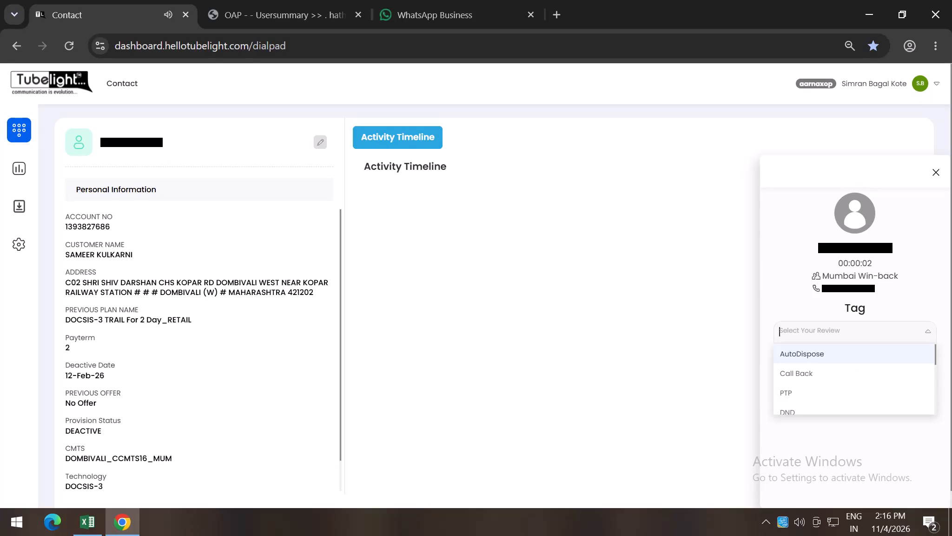
{"action": "scroll", "coordinate": [825, 349], "scroll_direction": "down", "scroll_amount": 1}
{"action": "left_click", "coordinate": [825, 377]}
{"action": "left_click", "coordinate": [865, 331]}
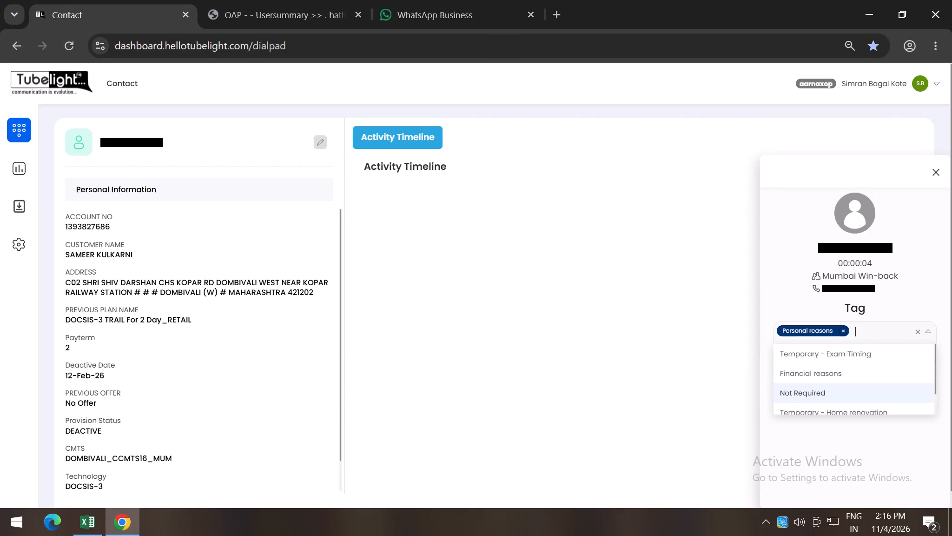
{"action": "left_click", "coordinate": [804, 392]}
{"action": "left_click", "coordinate": [869, 346]}
{"action": "left_click", "coordinate": [830, 365]}
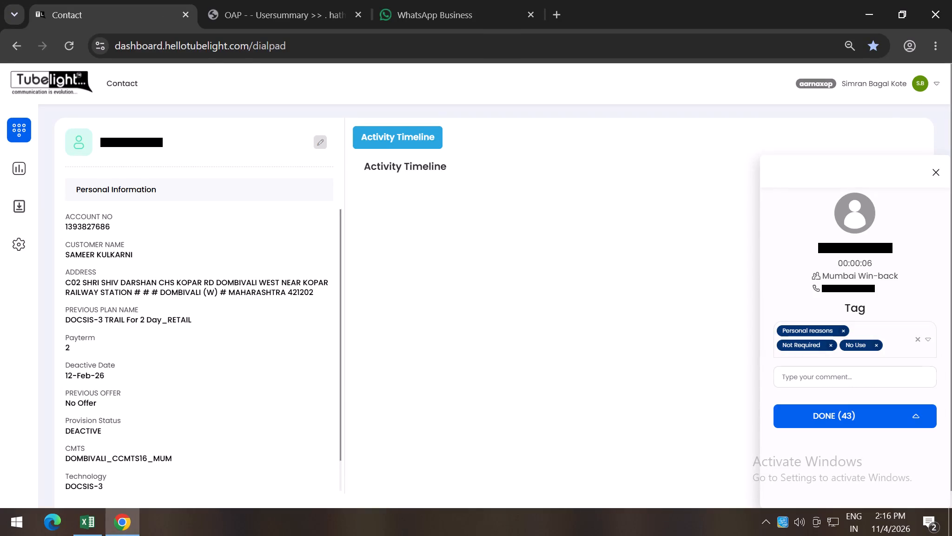
{"action": "left_click", "coordinate": [820, 408]}
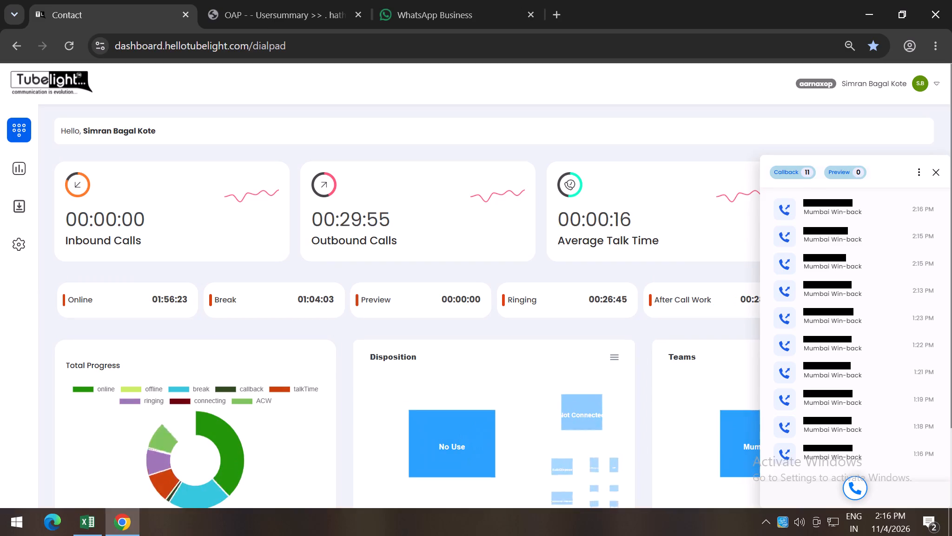
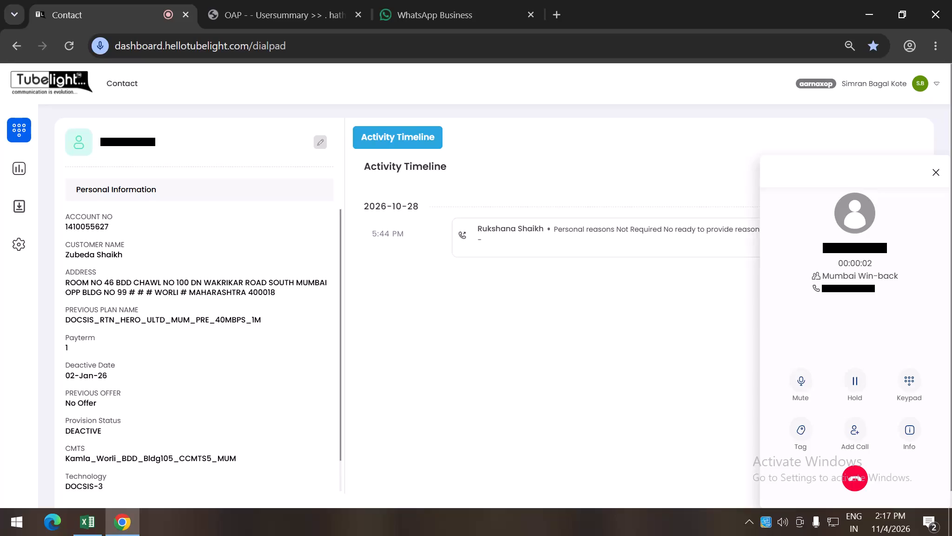
End the Mumbai Win-back call of the DOCSIS_RTN_HERO_ULTD_MUM_PRE_40MBPS_1M customer, tag it Personal reasons, Not Required, No Use, and submit it.
{"action": "scroll", "coordinate": [845, 367], "scroll_direction": "up", "scroll_amount": 2}
{"action": "left_click", "coordinate": [856, 488]}
{"action": "left_click", "coordinate": [843, 332]}
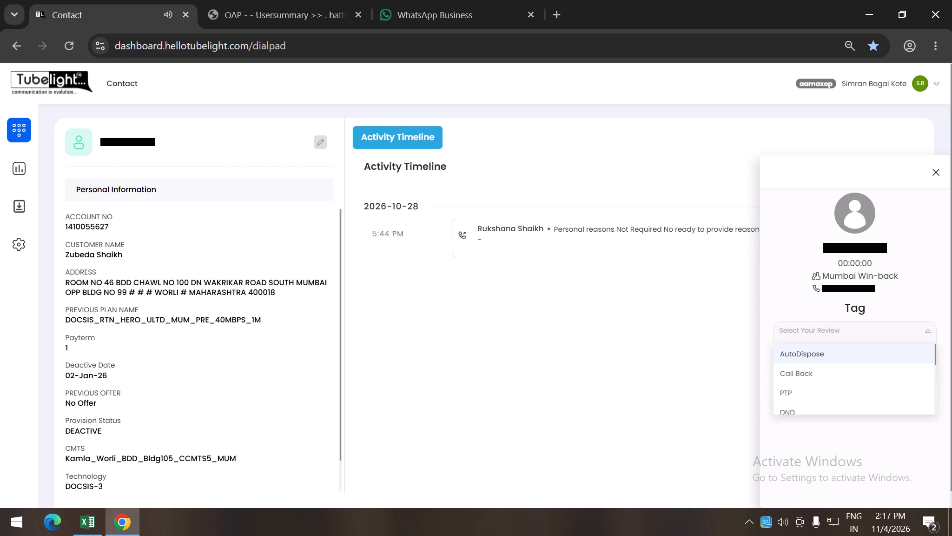
{"action": "scroll", "coordinate": [845, 376], "scroll_direction": "down", "scroll_amount": 1}
{"action": "left_click", "coordinate": [844, 387]}
{"action": "left_click", "coordinate": [875, 328]}
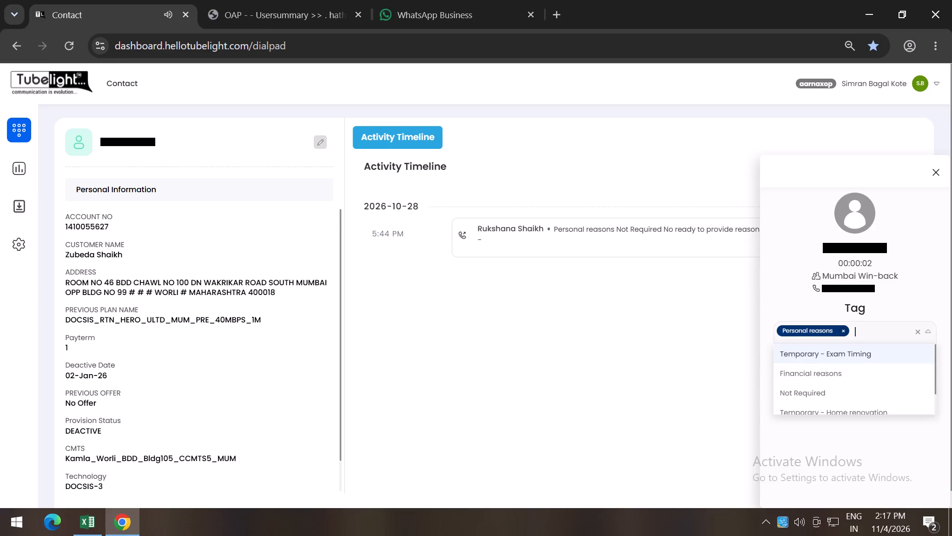
{"action": "left_click", "coordinate": [802, 387]}
{"action": "left_click", "coordinate": [894, 345]}
{"action": "left_click", "coordinate": [841, 372]}
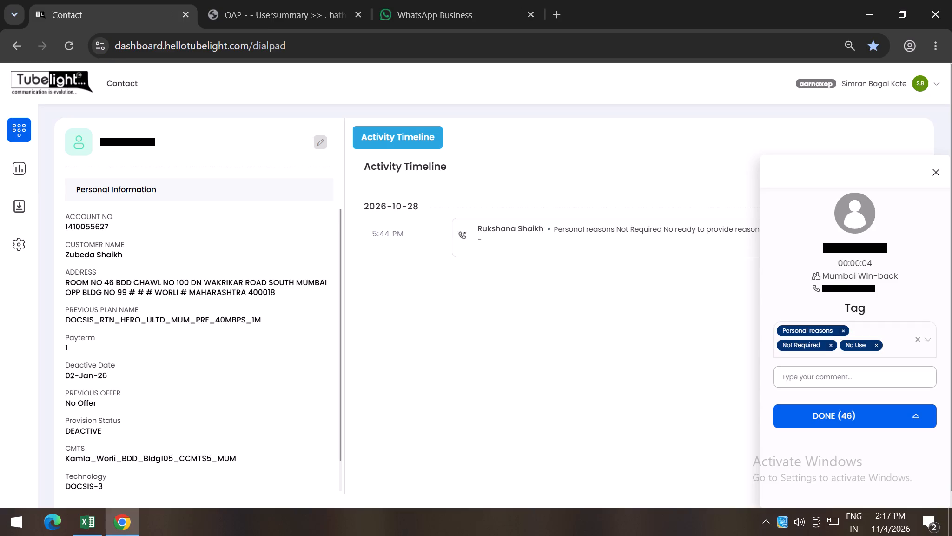
{"action": "left_click", "coordinate": [823, 419]}
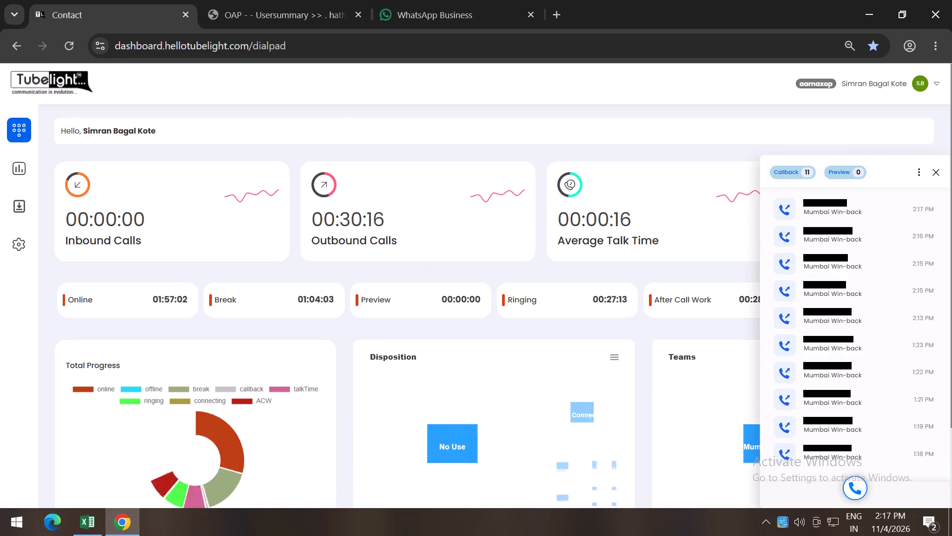
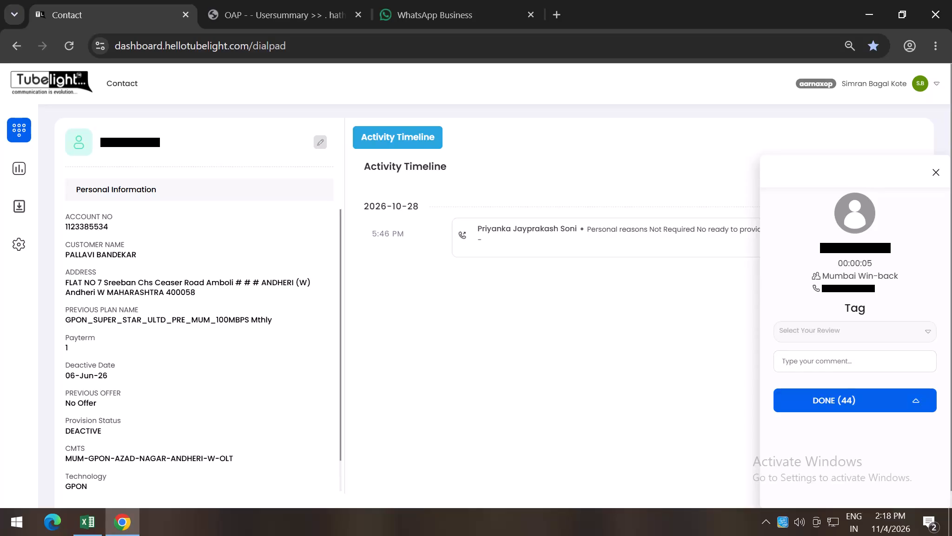
Tag the GPON_SUPER_STAR_ULTD_PRE_MUM_100MBPS Mthly customer's Mumbai Win-back call Personal reasons, Not Required, No Use, and submit it.
{"action": "left_click", "coordinate": [873, 328]}
{"action": "scroll", "coordinate": [859, 377], "scroll_direction": "down", "scroll_amount": 1}
{"action": "left_click", "coordinate": [859, 377]}
{"action": "left_click", "coordinate": [865, 332]}
{"action": "left_click", "coordinate": [835, 394]}
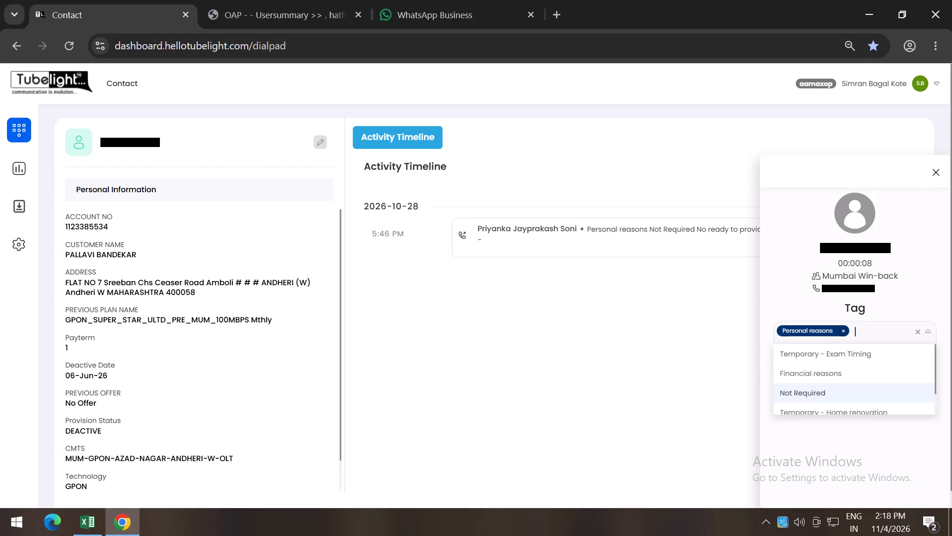
{"action": "left_click", "coordinate": [856, 341]}
{"action": "left_click", "coordinate": [793, 359]}
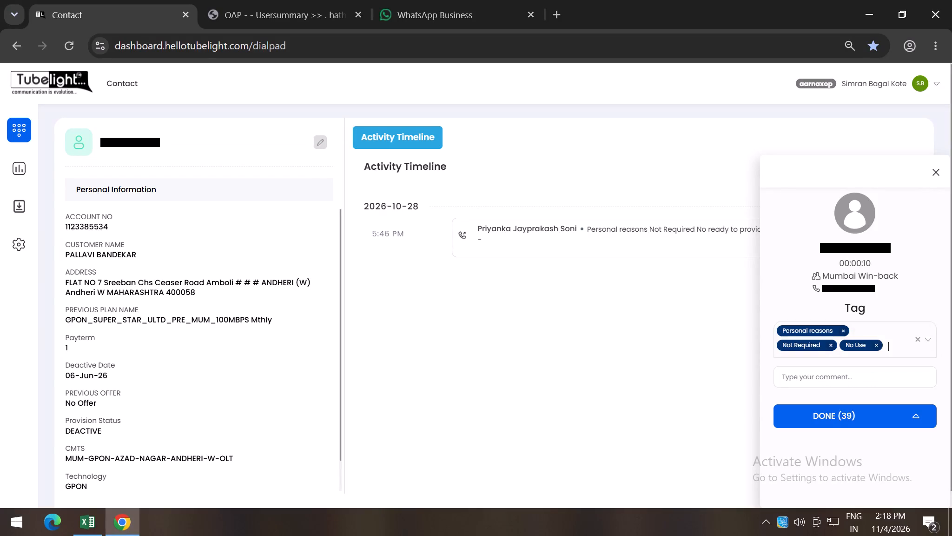
{"action": "left_click", "coordinate": [805, 416]}
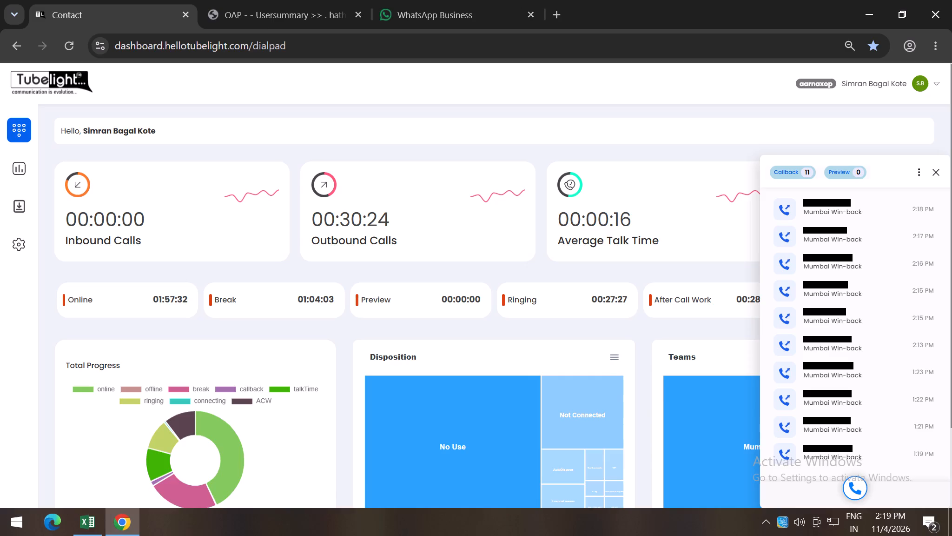
Set the agent status to Washroom Break.
{"action": "left_click", "coordinate": [920, 171]}
{"action": "left_click", "coordinate": [899, 202]}
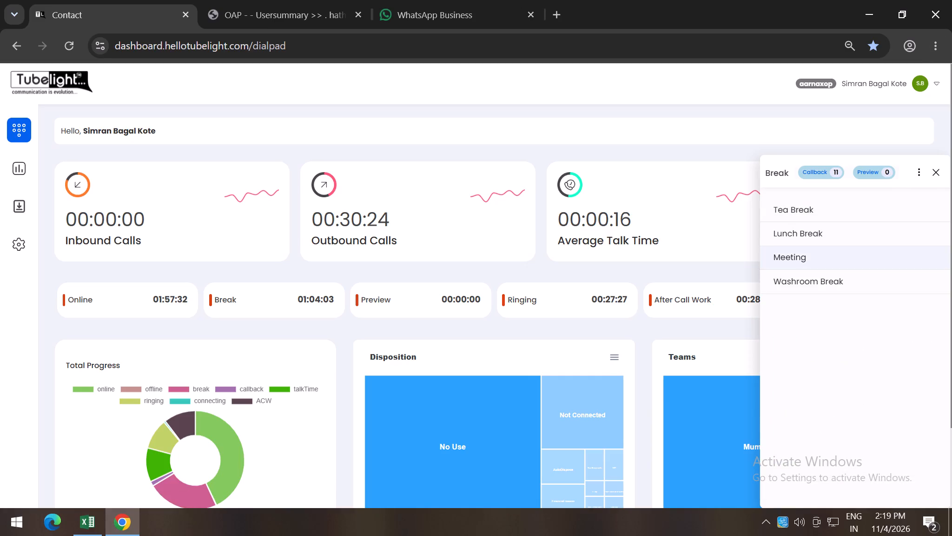
{"action": "left_click", "coordinate": [773, 284]}
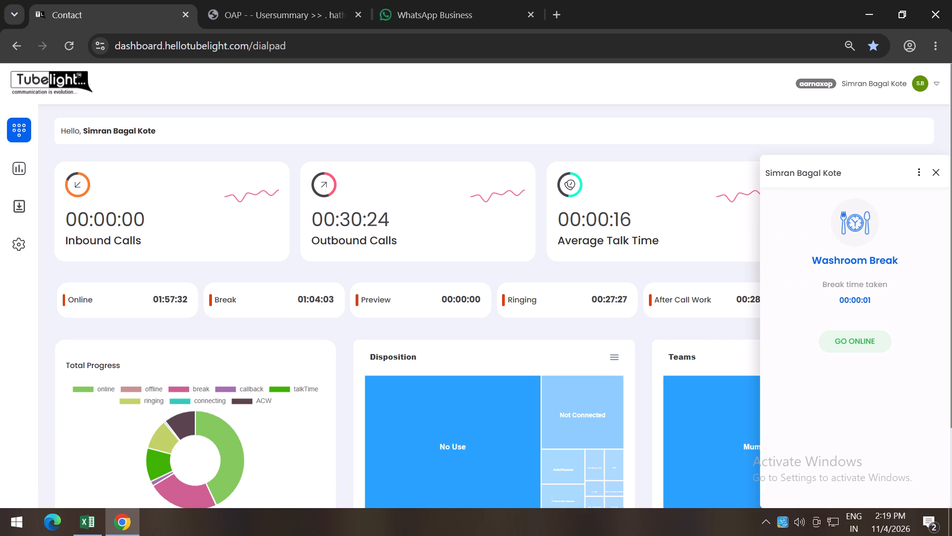
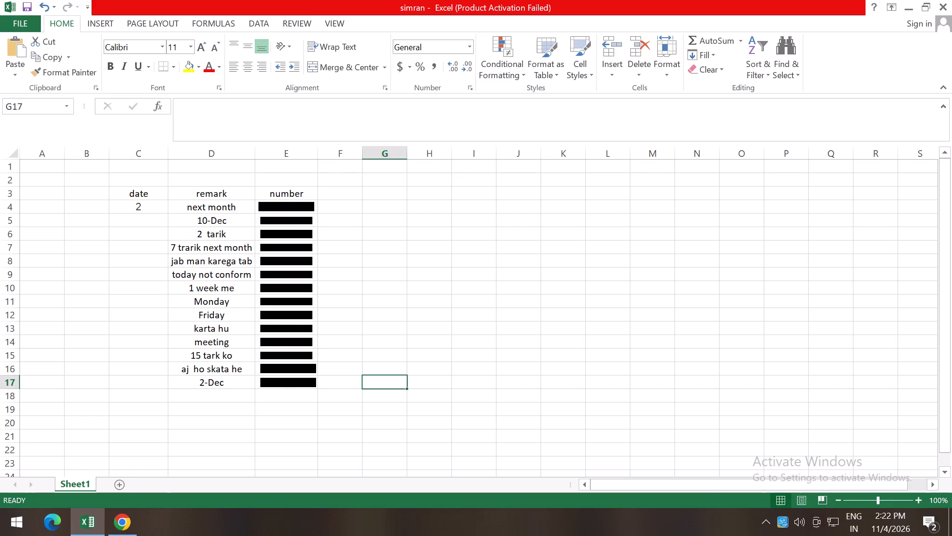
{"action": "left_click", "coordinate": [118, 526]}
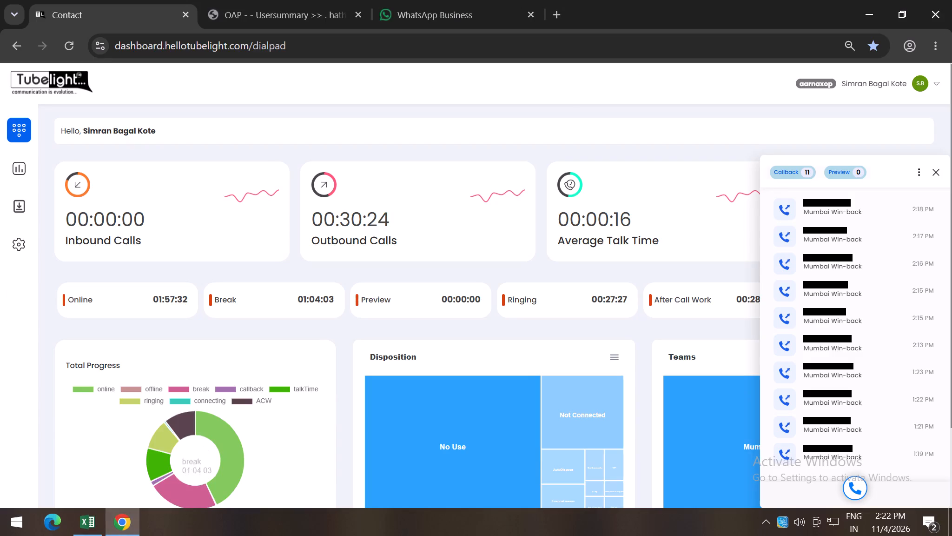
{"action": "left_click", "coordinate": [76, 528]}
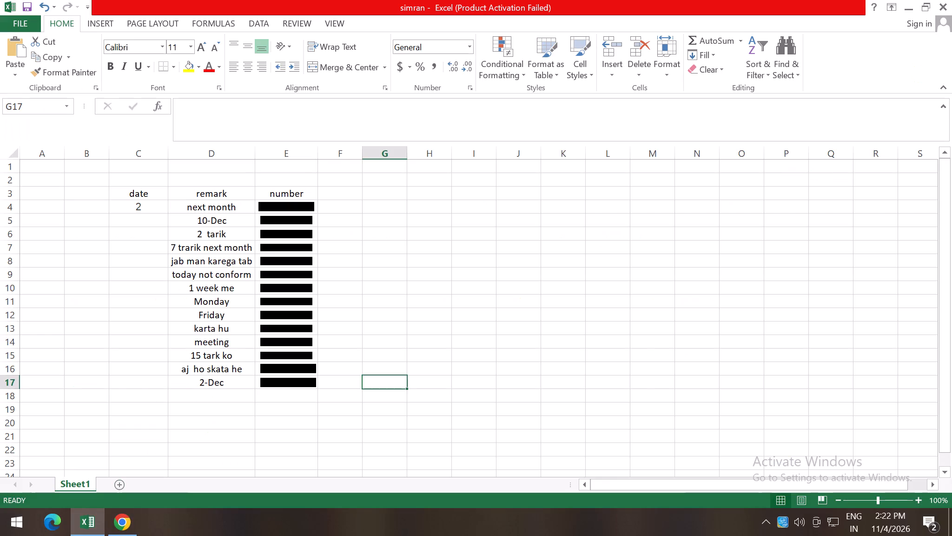
Switch to the calling dashboard in Chrome and tag the SEGMENTED 200 MBPS GPON_11 Plus 1MFree customer's Mumbai Win-back call Personal reasons, Not Required.
{"action": "left_click", "coordinate": [114, 524]}
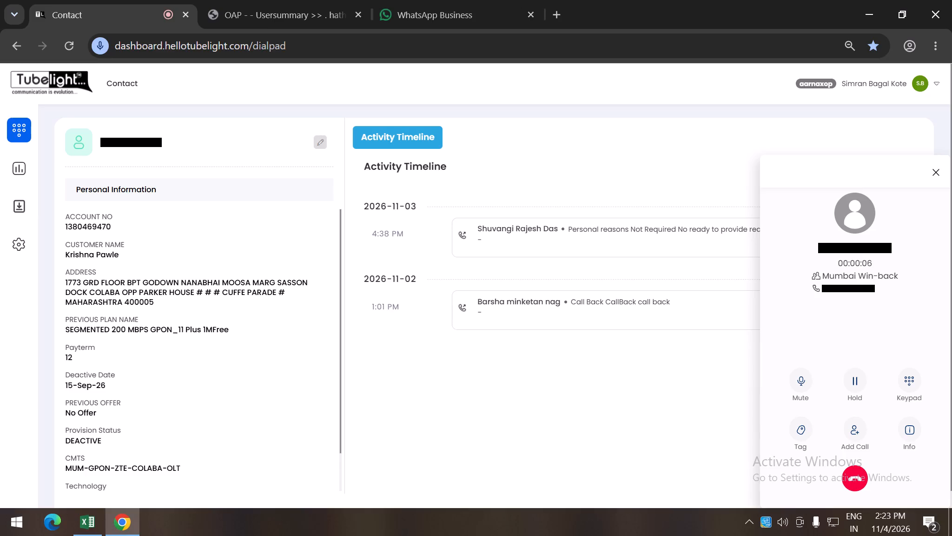
{"action": "left_click", "coordinate": [804, 328]}
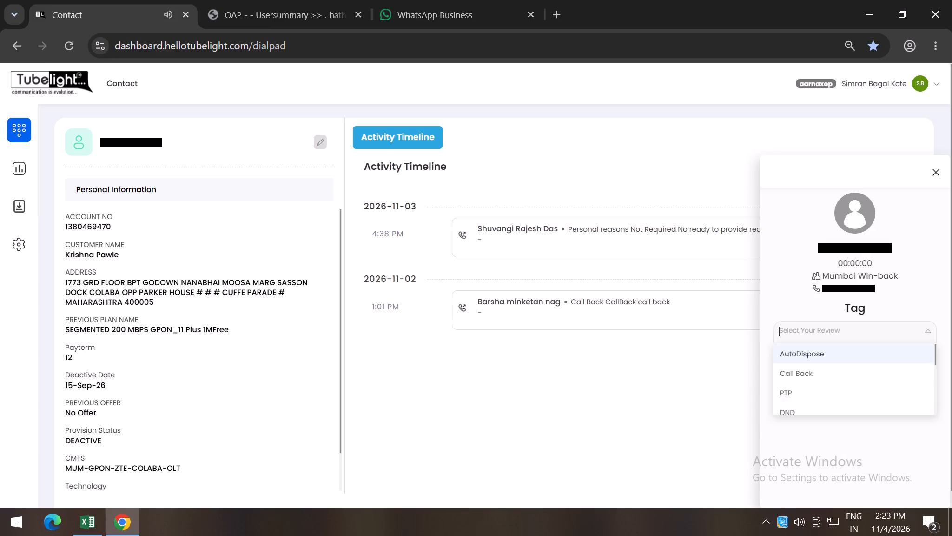
{"action": "scroll", "coordinate": [842, 403], "scroll_direction": "down", "scroll_amount": 1}
{"action": "left_click", "coordinate": [837, 382]}
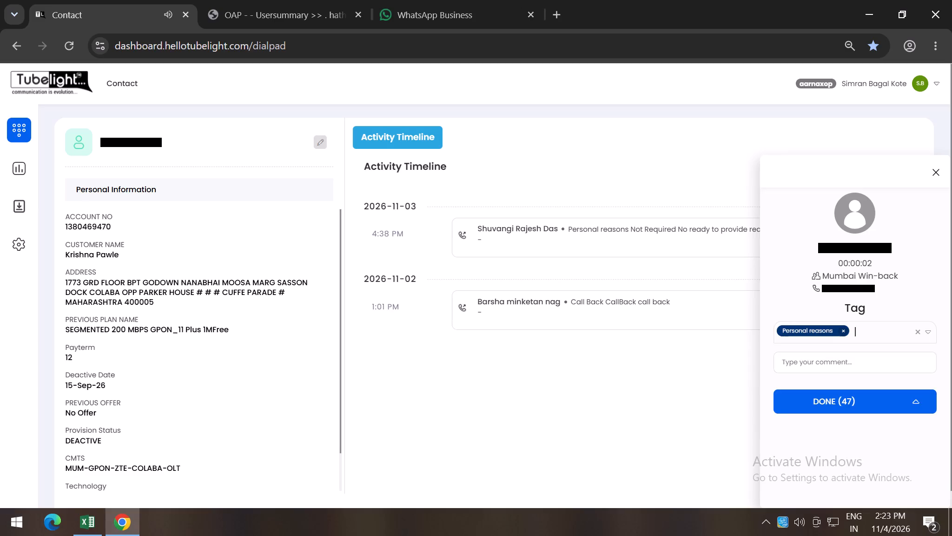
{"action": "left_click", "coordinate": [867, 327]}
{"action": "left_click", "coordinate": [815, 389]}
{"action": "left_click", "coordinate": [855, 348]}
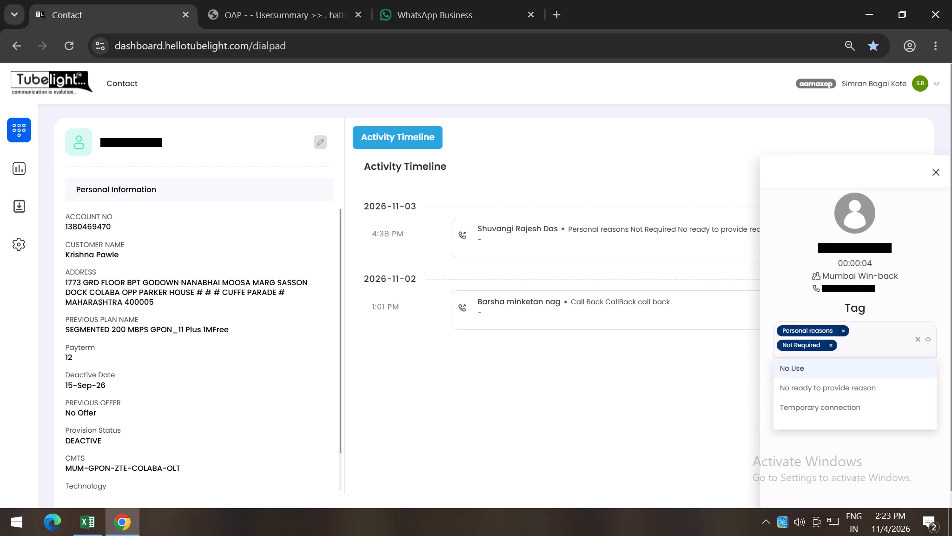
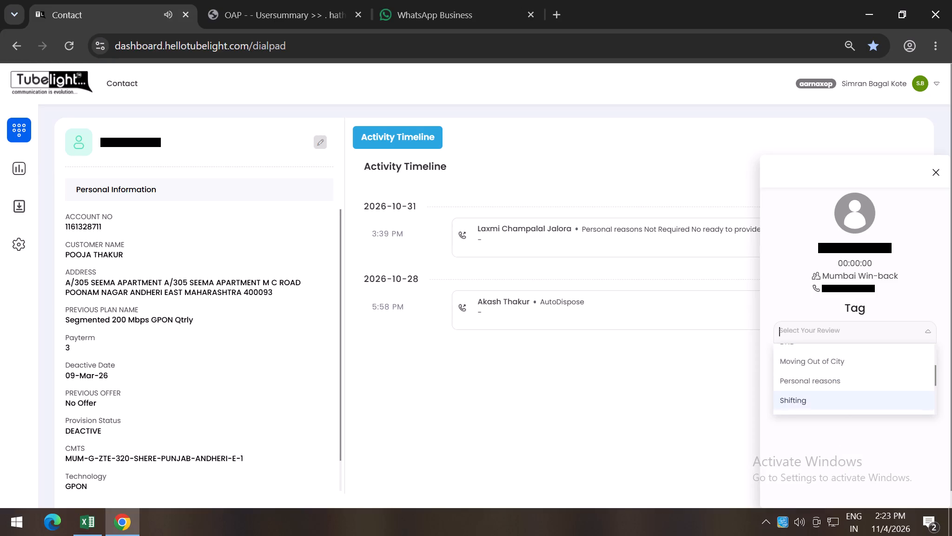
Tag the Mumbai Win-back call as Not Connect and Not Contactable, add a detailed reason tag, and submit the disposition.
{"action": "scroll", "coordinate": [853, 377], "scroll_direction": "down", "scroll_amount": 1}
{"action": "left_click", "coordinate": [829, 404]}
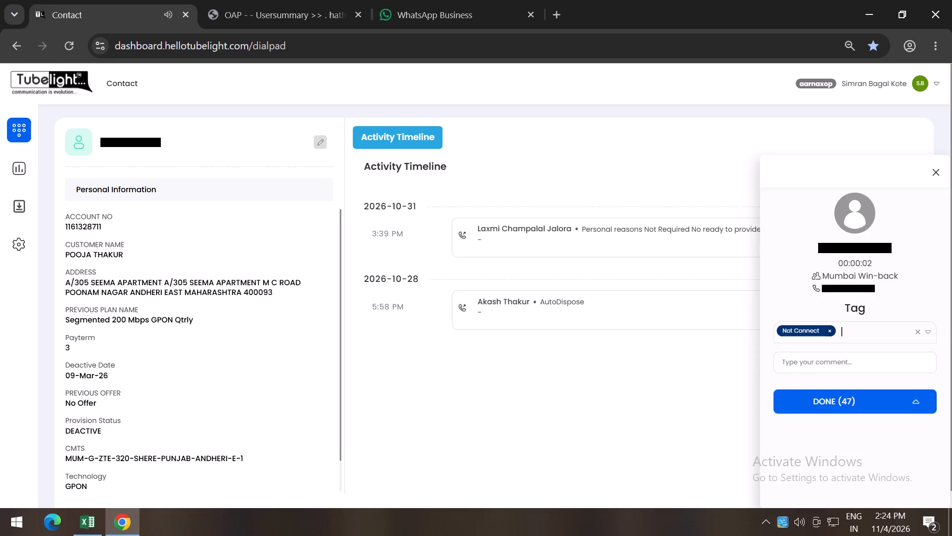
{"action": "left_click", "coordinate": [866, 333]}
{"action": "left_click", "coordinate": [849, 374]}
{"action": "left_click", "coordinate": [892, 330]}
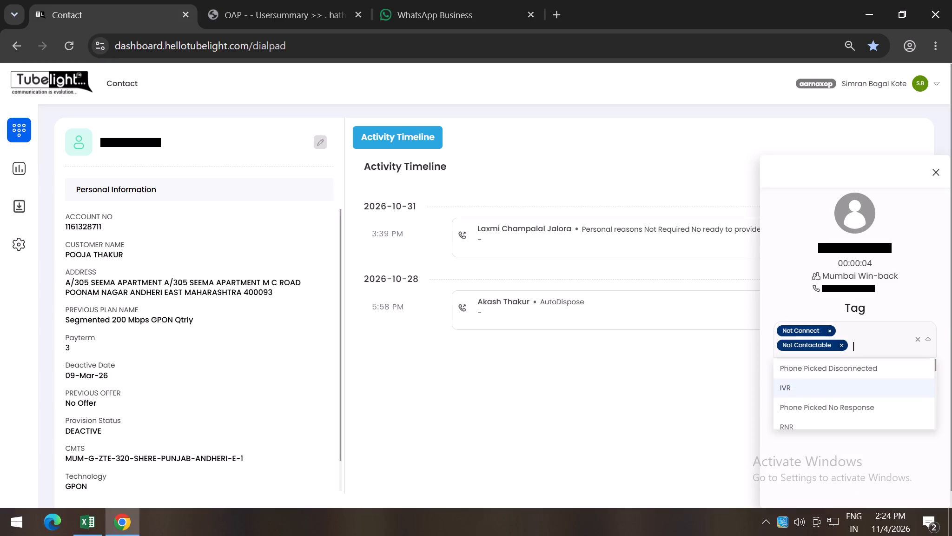
{"action": "scroll", "coordinate": [838, 392], "scroll_direction": "down", "scroll_amount": 1}
{"action": "left_click", "coordinate": [835, 393]}
{"action": "left_click", "coordinate": [825, 423]}
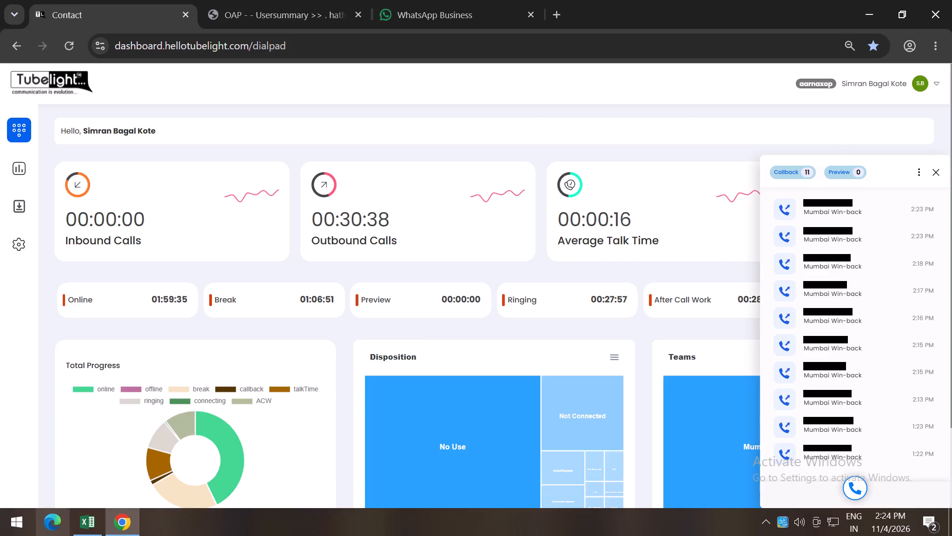
Switch to the simran workbook in Excel and look up the number in the "aj ho skata he" remark row.
{"action": "left_click", "coordinate": [88, 523]}
{"action": "left_click", "coordinate": [235, 395]}
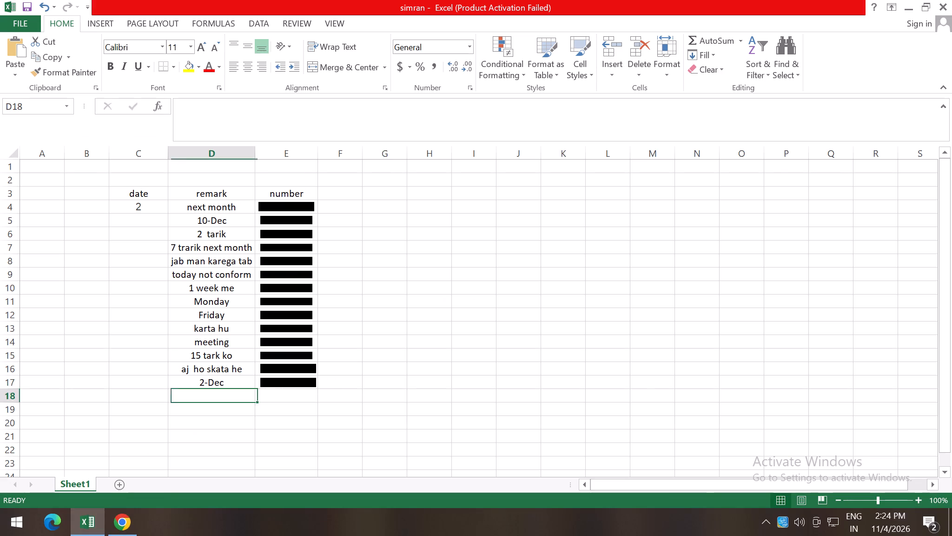
{"action": "left_click", "coordinate": [304, 368]}
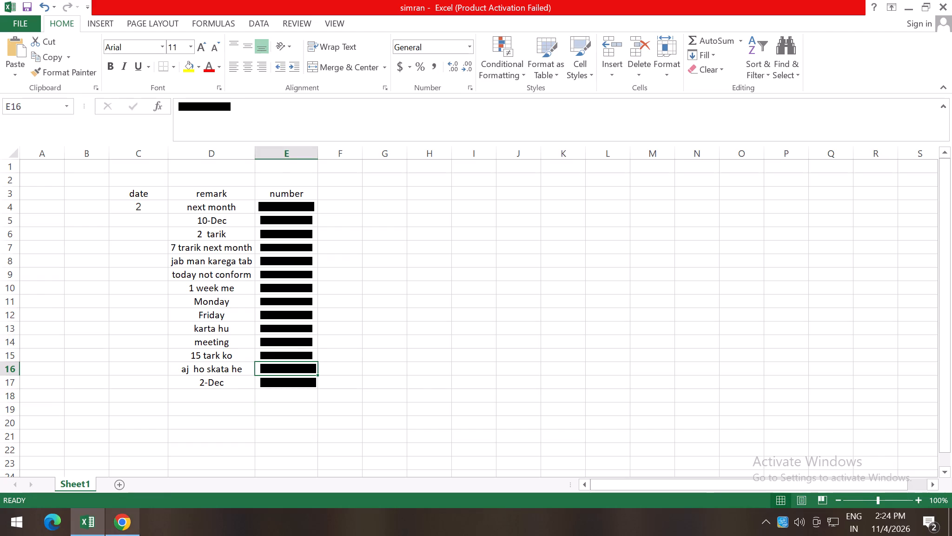
Switch back to the Tubelight dashboard in Chrome and end the Mumbai Win-back call with the Segmented 50 Mbps Docsis Mthly customer.
{"action": "left_click", "coordinate": [125, 517]}
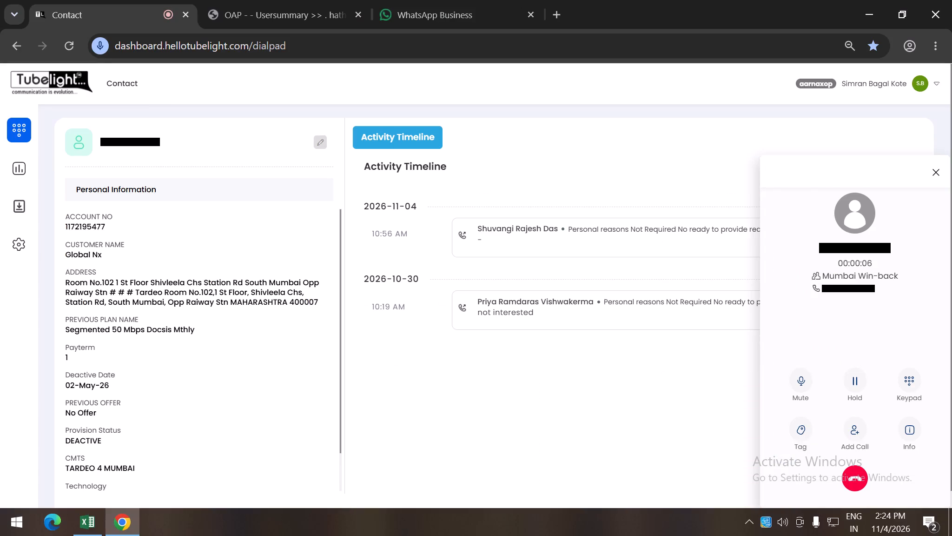
{"action": "left_click", "coordinate": [855, 479]}
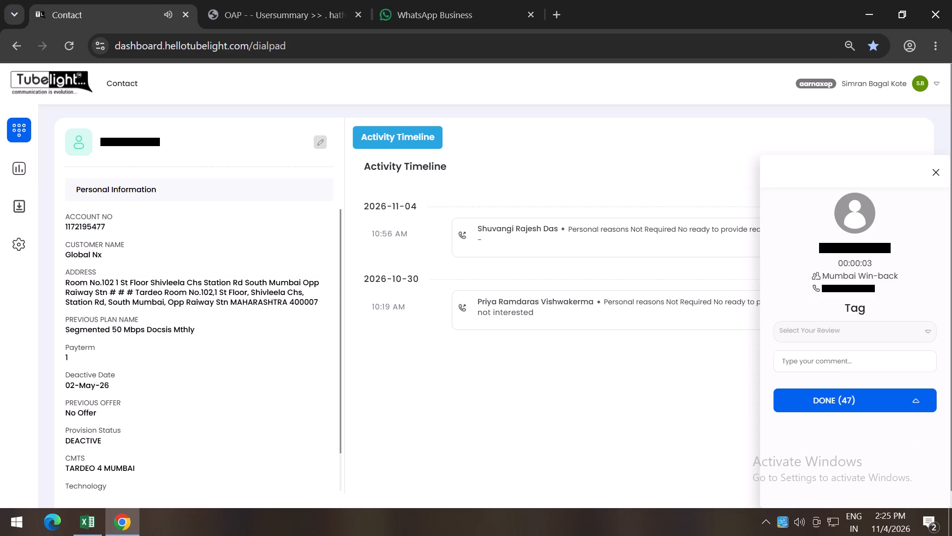
Tag the ended Mumbai Win-back call as Personal reasons, Not Required and No Use.
{"action": "left_click", "coordinate": [848, 335]}
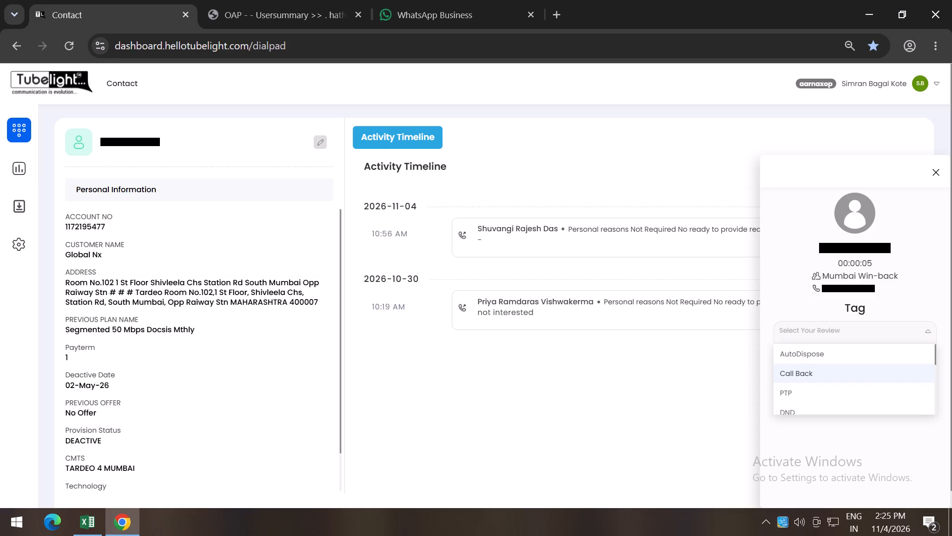
{"action": "scroll", "coordinate": [842, 376], "scroll_direction": "down", "scroll_amount": 1}
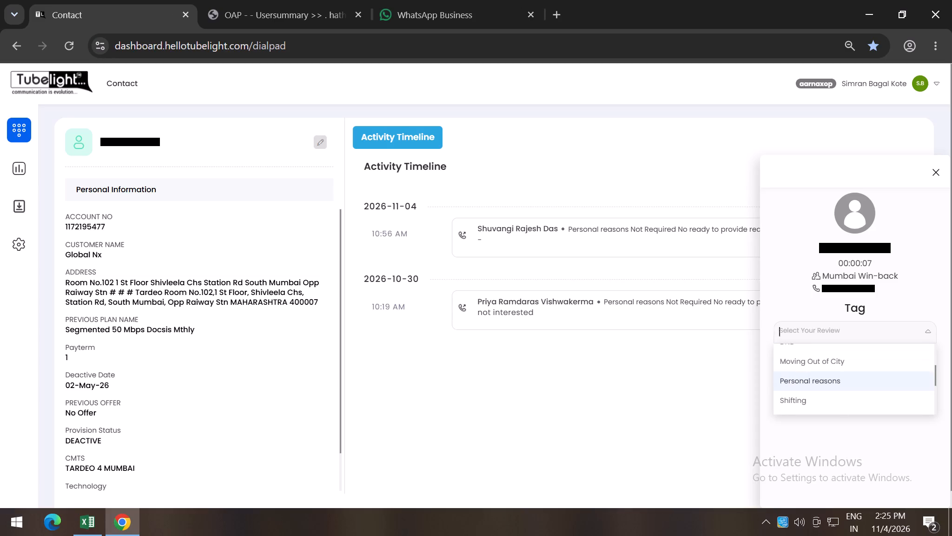
{"action": "left_click", "coordinate": [842, 383]}
{"action": "left_click", "coordinate": [864, 331]}
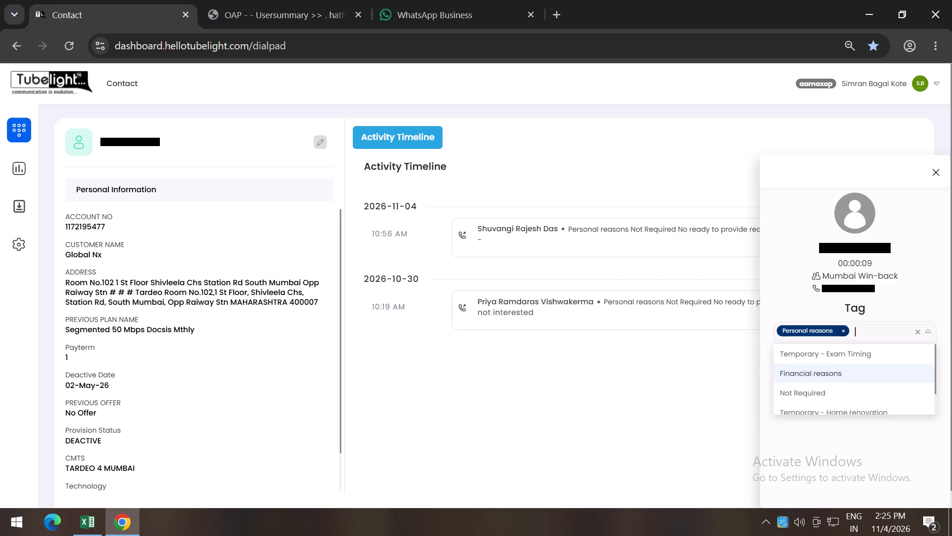
{"action": "left_click", "coordinate": [835, 388]}
{"action": "left_click", "coordinate": [858, 348]}
{"action": "left_click", "coordinate": [840, 374]}
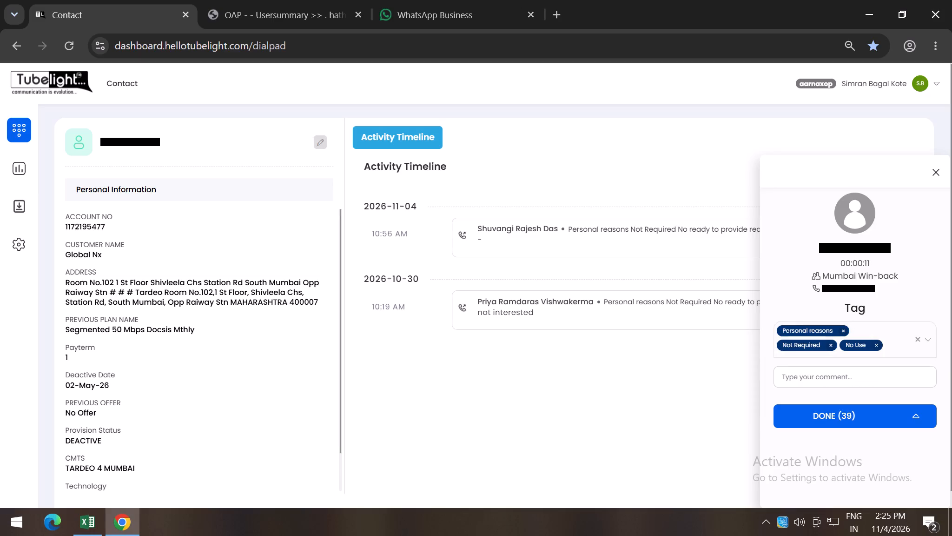
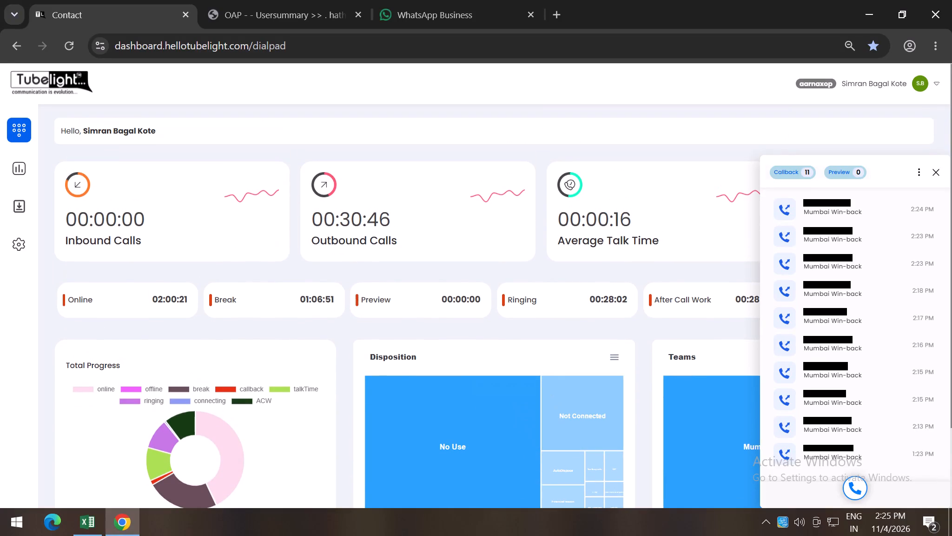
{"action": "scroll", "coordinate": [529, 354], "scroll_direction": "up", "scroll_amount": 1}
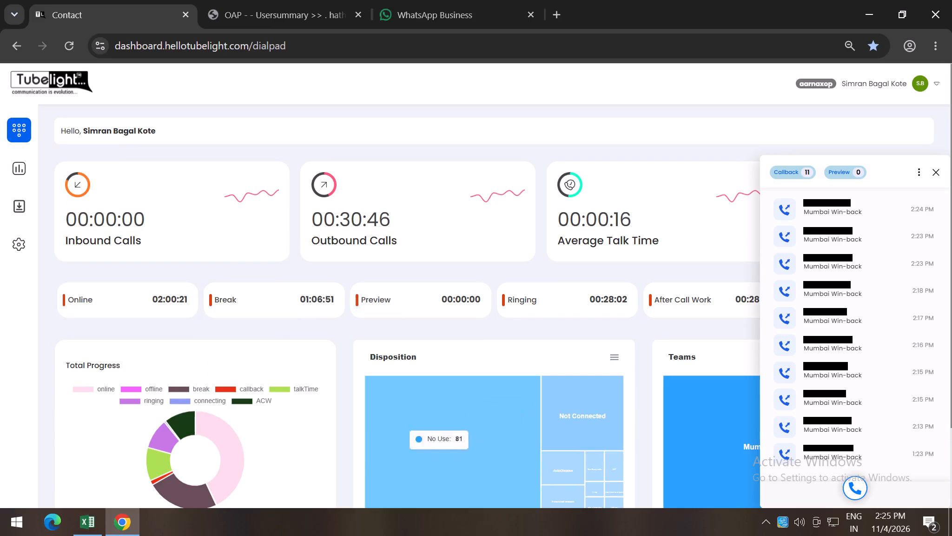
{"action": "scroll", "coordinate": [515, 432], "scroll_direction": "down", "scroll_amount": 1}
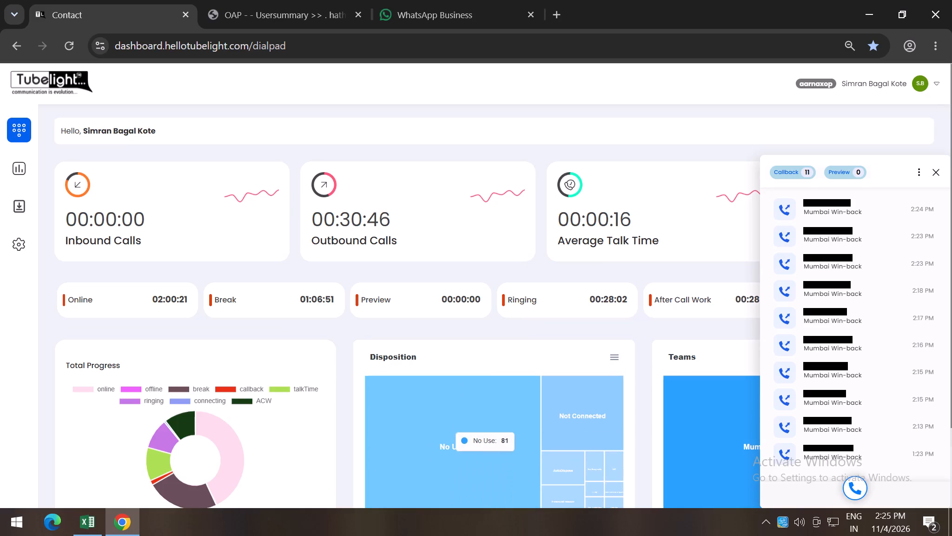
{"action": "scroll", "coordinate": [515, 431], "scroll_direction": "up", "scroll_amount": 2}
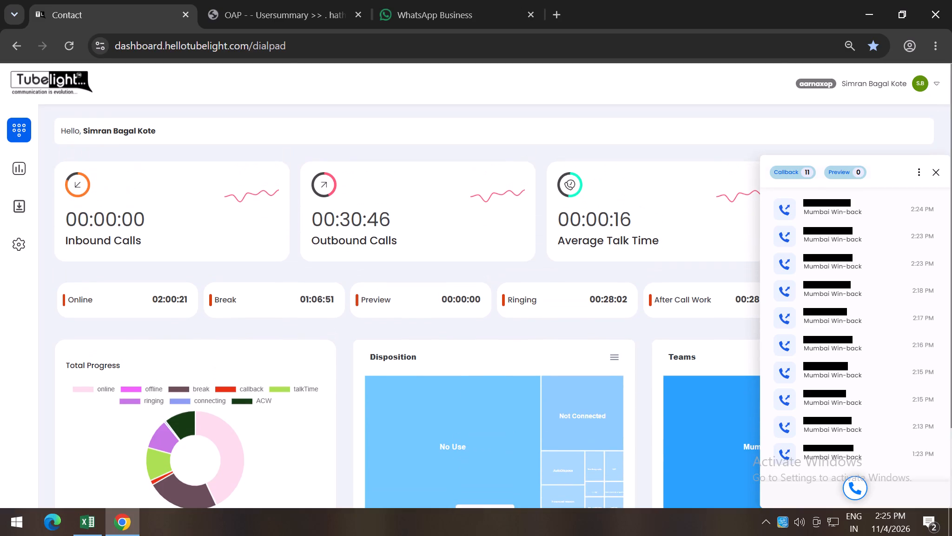
Switch to the simran workbook in Excel and replace the "aj ho skata he" remark with "5 tarik ko".
{"action": "left_click", "coordinate": [91, 521]}
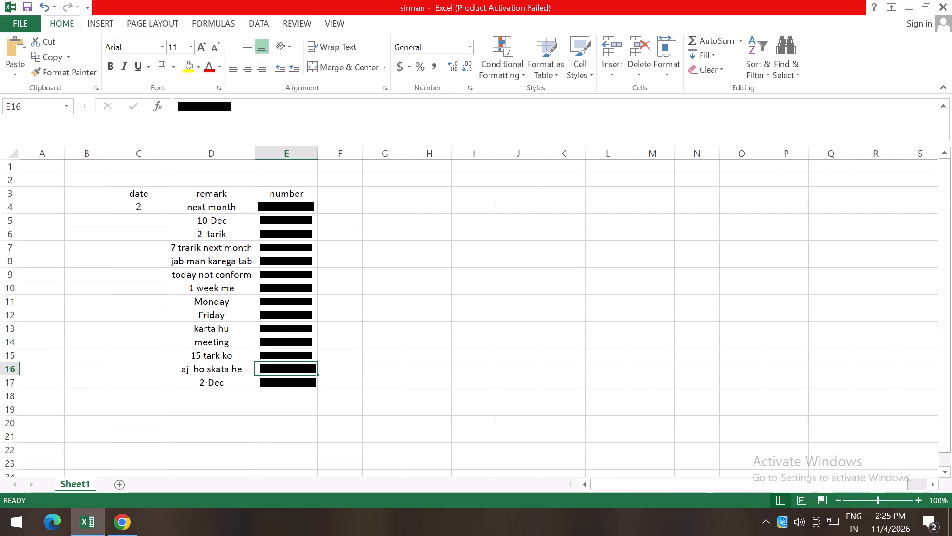
{"action": "left_click", "coordinate": [234, 368]}
{"action": "key", "text": "BackSpace"}
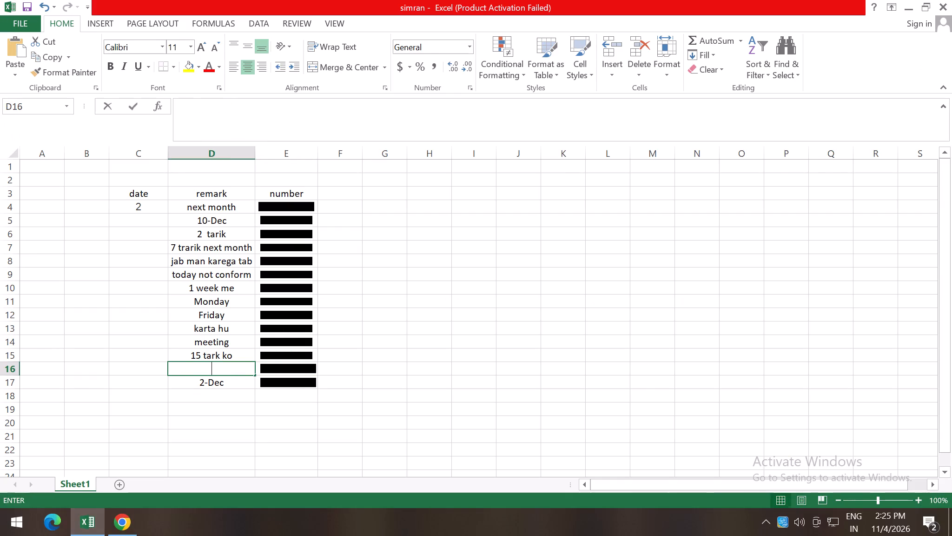
{"action": "type", "text": "5"}
{"action": "key", "text": "space"}
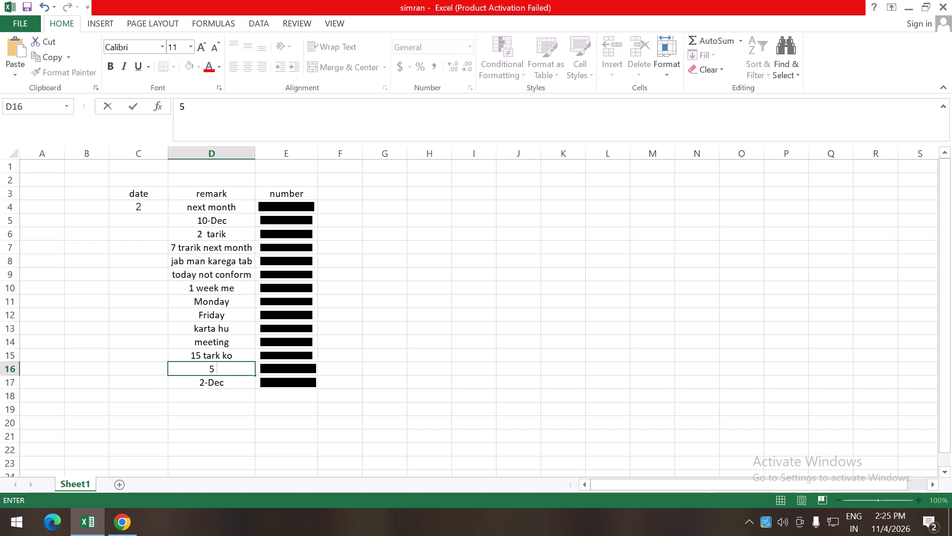
{"action": "key", "text": "t"}
{"action": "type", "text": "arik ko"}
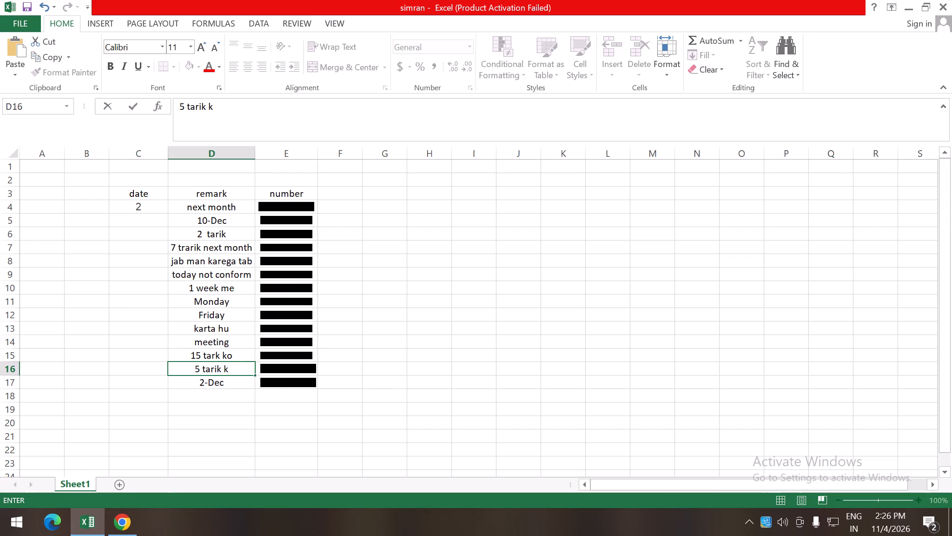
{"action": "left_click", "coordinate": [356, 357]}
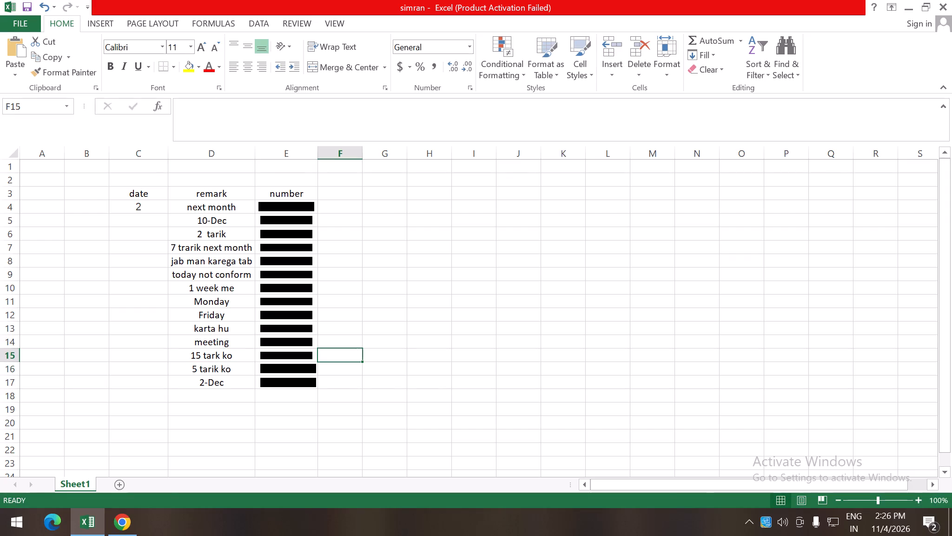
Switch back to the Tubelight dialpad in Chrome and end the active Mumbai Win-back call.
{"action": "left_click", "coordinate": [132, 524]}
{"action": "left_click", "coordinate": [859, 475]}
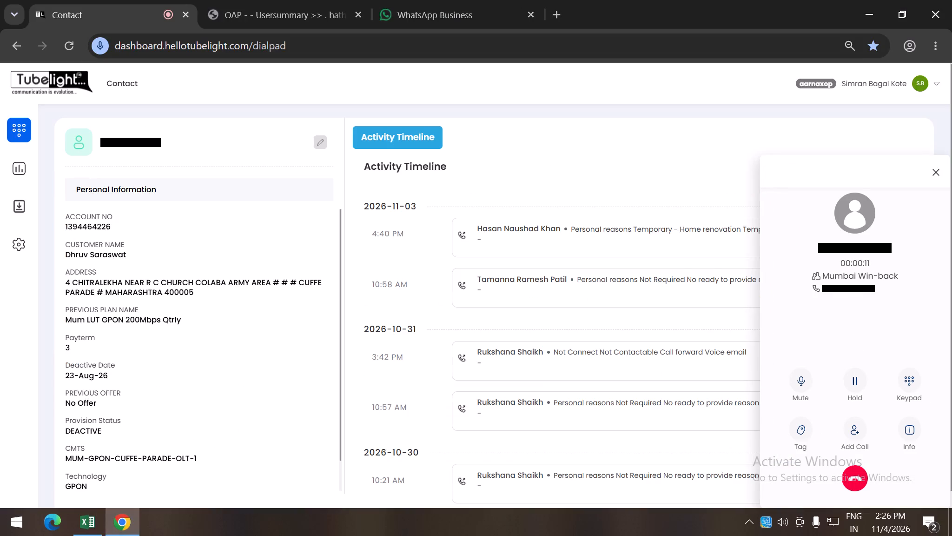
Tag the ended Mumbai Win-back call as Not Connect and Not Contactable, and browse the detailed reasons for the third tag.
{"action": "left_click", "coordinate": [893, 334]}
{"action": "scroll", "coordinate": [858, 393], "scroll_direction": "down", "scroll_amount": 1}
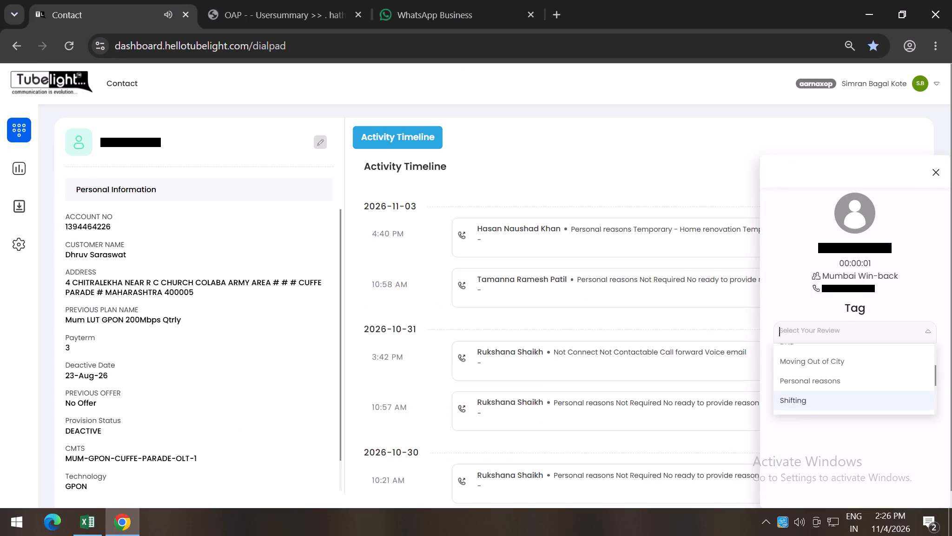
{"action": "scroll", "coordinate": [857, 391], "scroll_direction": "down", "scroll_amount": 1}
{"action": "left_click", "coordinate": [817, 402]}
{"action": "left_click", "coordinate": [885, 322]}
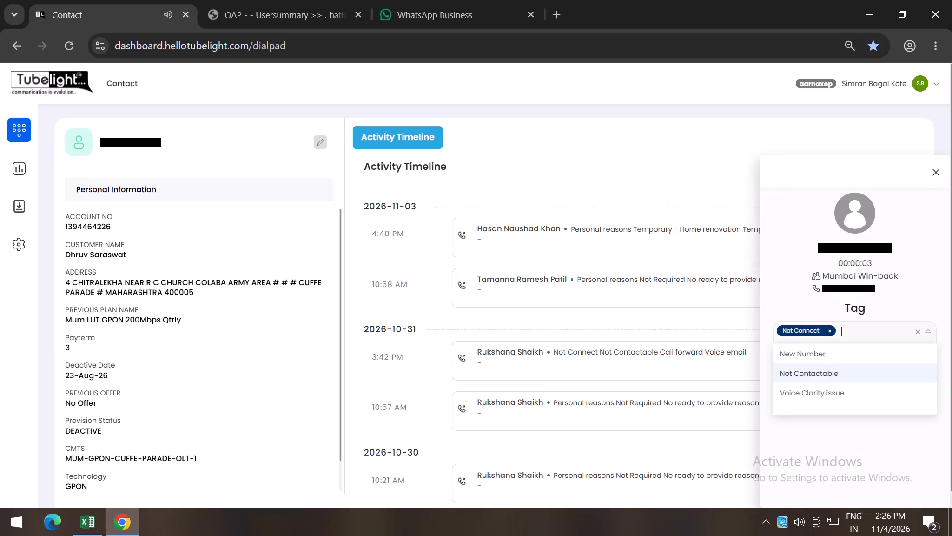
{"action": "left_click", "coordinate": [835, 368]}
{"action": "left_click", "coordinate": [866, 339]}
{"action": "scroll", "coordinate": [849, 398], "scroll_direction": "down", "scroll_amount": 2}
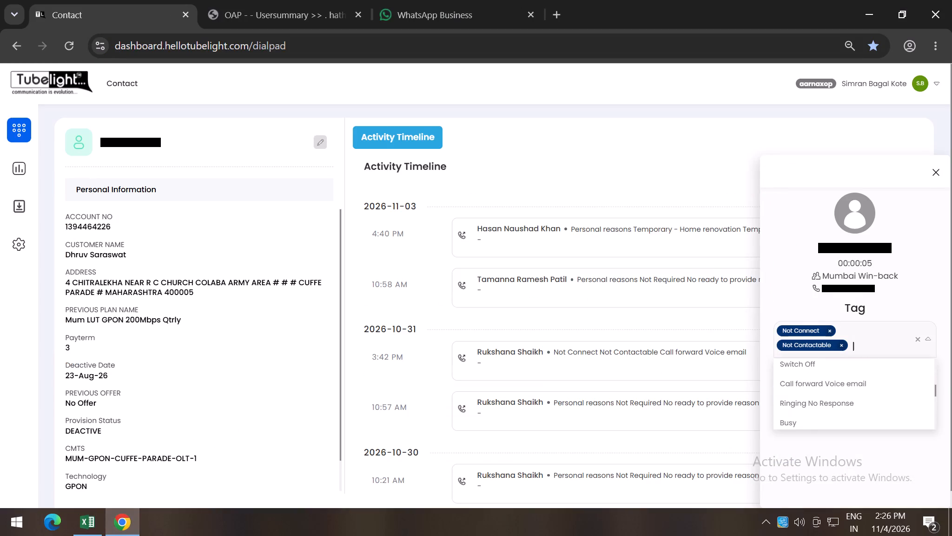
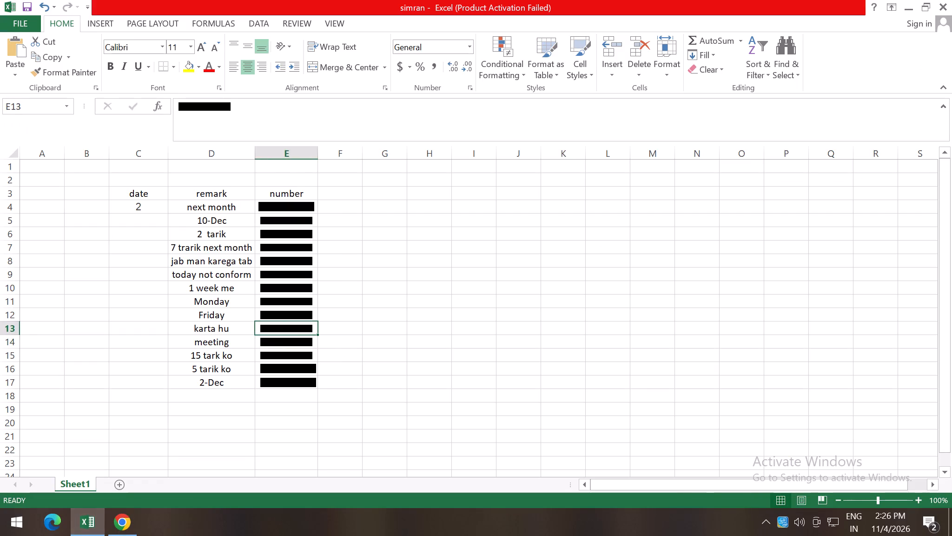
Check the "5 tarik ko" remark in the simran workbook and return to the Tubelight dialpad in Chrome.
{"action": "left_click", "coordinate": [216, 362]}
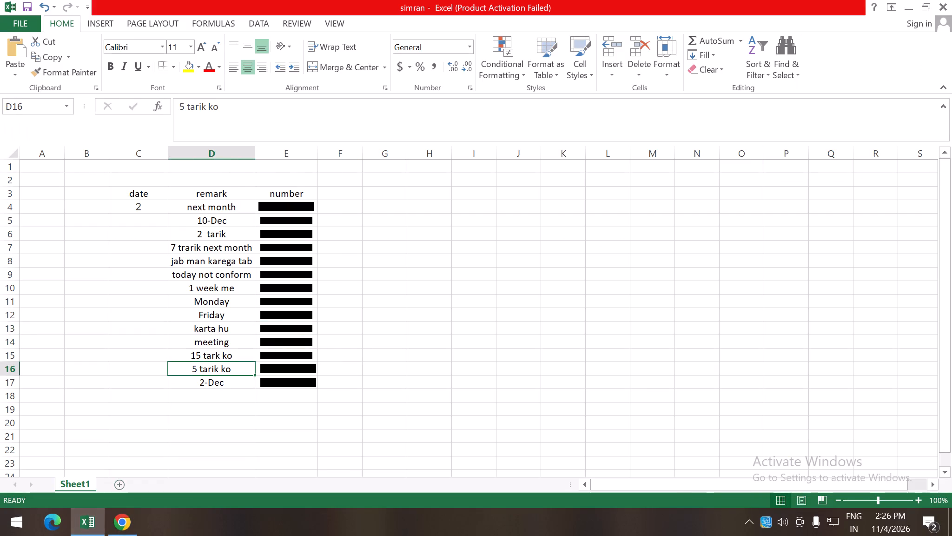
{"action": "left_click", "coordinate": [130, 525]}
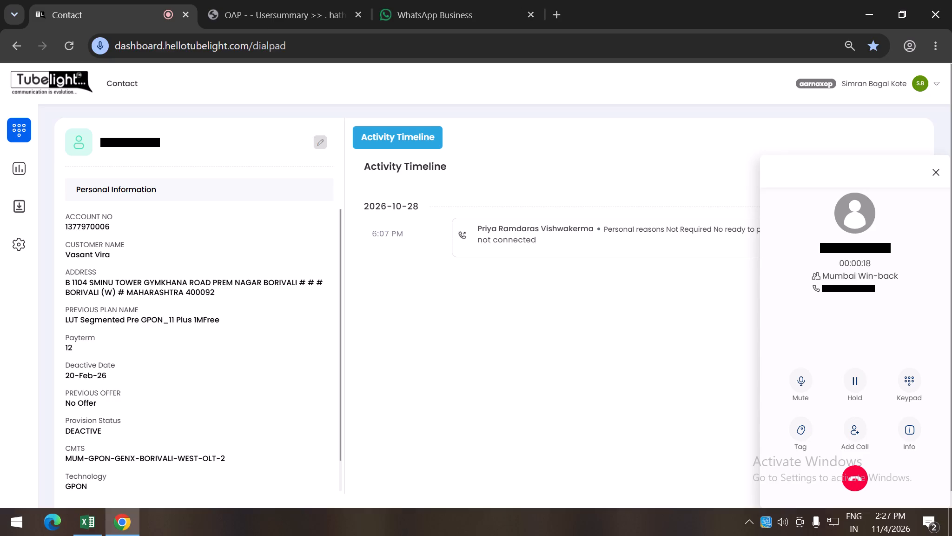
End the active Mumbai Win-back call and submit it with the tags Personal reasons, Not Required and No Use.
{"action": "left_click", "coordinate": [859, 479]}
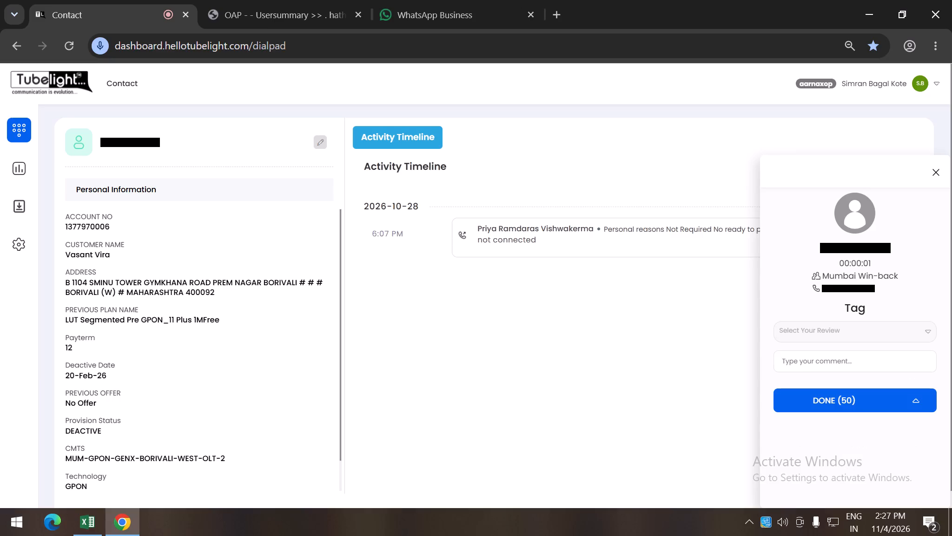
{"action": "left_click", "coordinate": [873, 333]}
{"action": "scroll", "coordinate": [840, 377], "scroll_direction": "down", "scroll_amount": 1}
{"action": "left_click", "coordinate": [840, 377]}
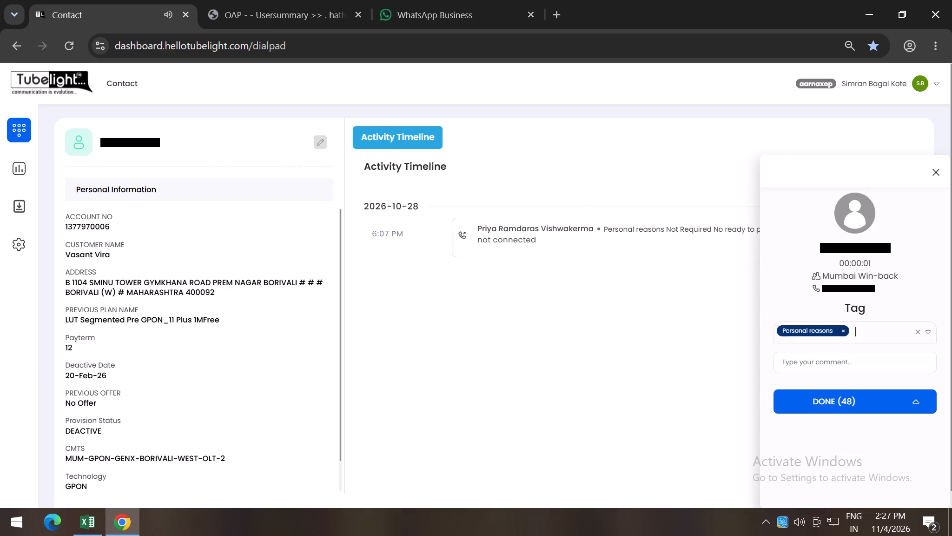
{"action": "left_click", "coordinate": [861, 331]}
{"action": "left_click", "coordinate": [829, 392]}
{"action": "left_click", "coordinate": [869, 336]}
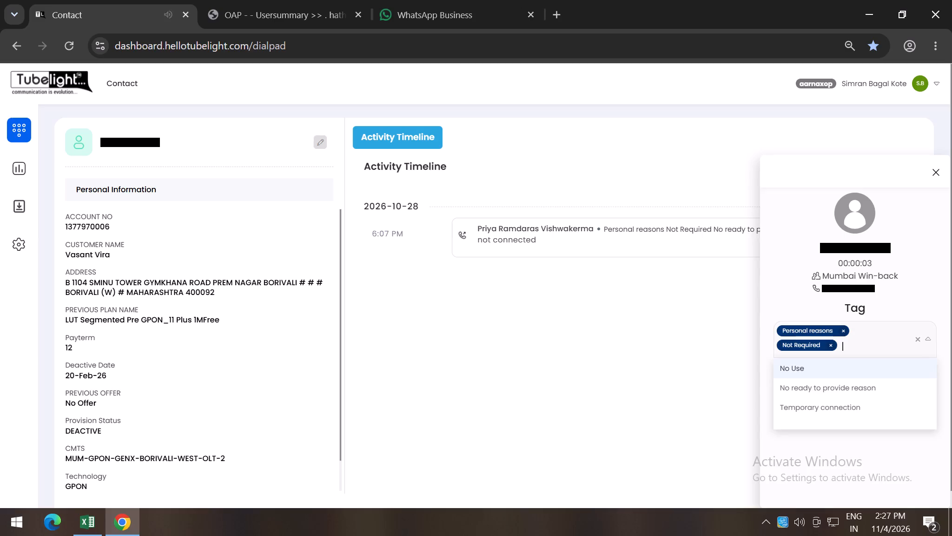
{"action": "left_click", "coordinate": [830, 363]}
{"action": "left_click", "coordinate": [837, 425]}
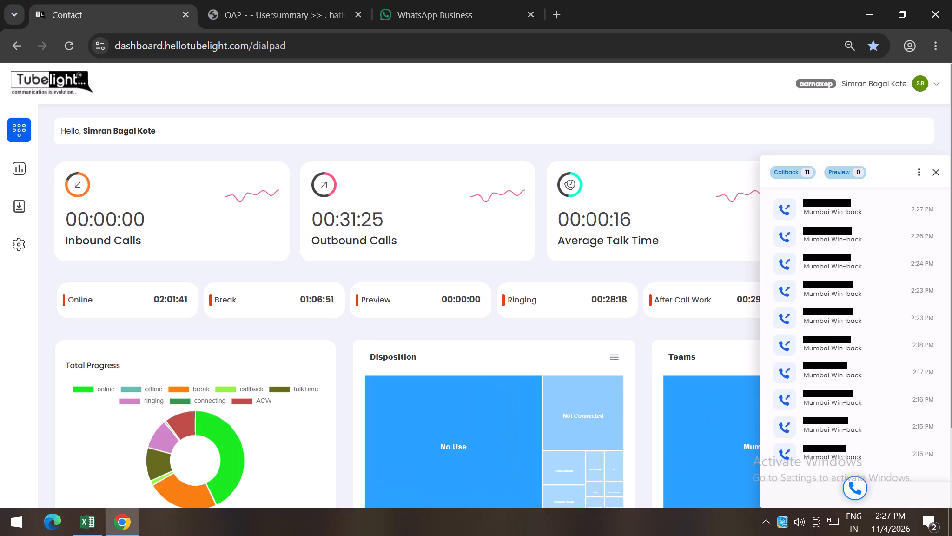
Open the list of break types for the agent status in the dialpad.
{"action": "left_click", "coordinate": [917, 166]}
{"action": "left_click", "coordinate": [917, 171]}
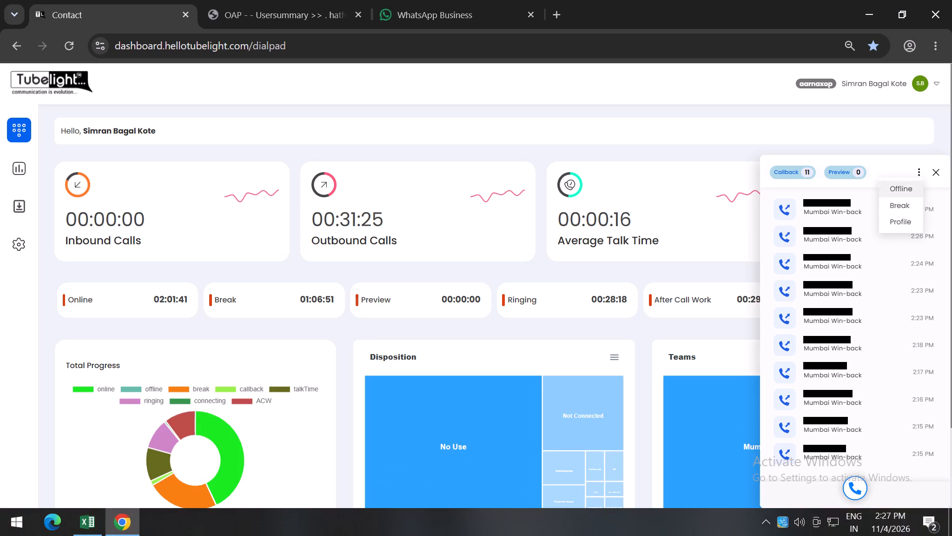
{"action": "left_click", "coordinate": [901, 201]}
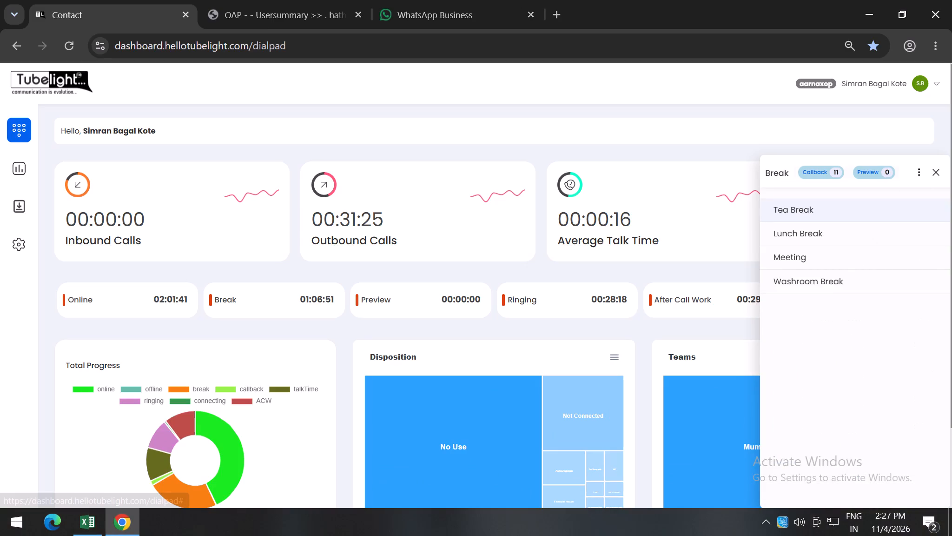
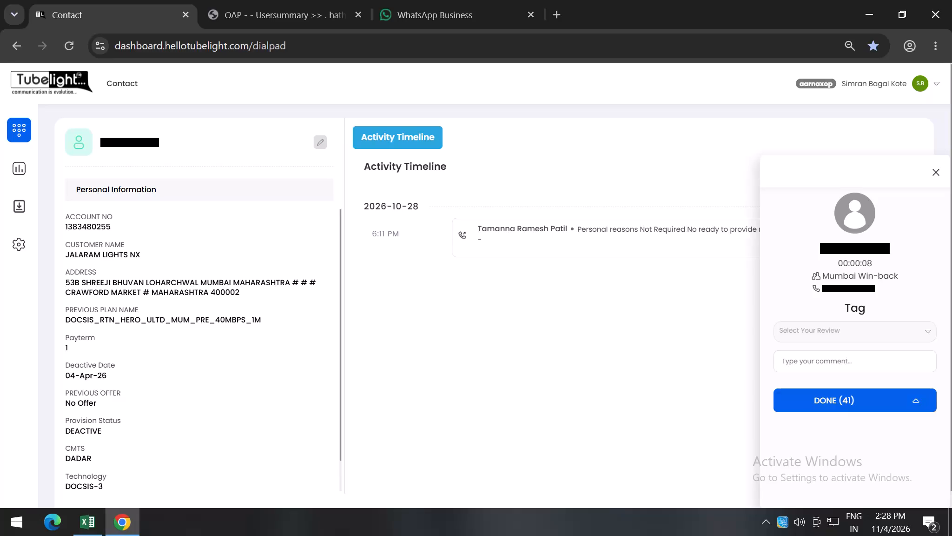
Tag the ended Mumbai Win-back call with Personal reasons, Not Required and a further detailed reason, and submit it.
{"action": "left_click", "coordinate": [855, 327]}
{"action": "scroll", "coordinate": [850, 357], "scroll_direction": "down", "scroll_amount": 1}
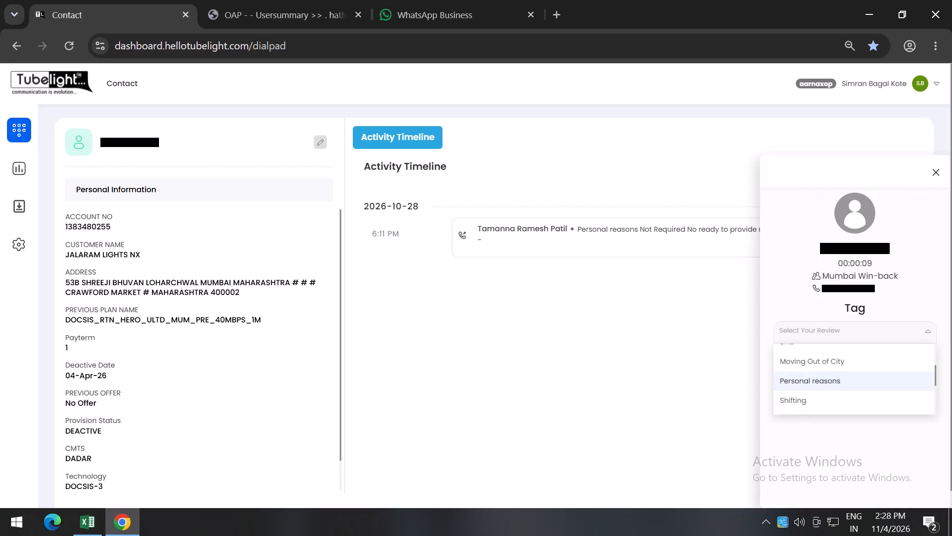
{"action": "left_click", "coordinate": [848, 381]}
{"action": "left_click", "coordinate": [870, 338]}
{"action": "left_click", "coordinate": [831, 392]}
{"action": "left_click", "coordinate": [865, 343]}
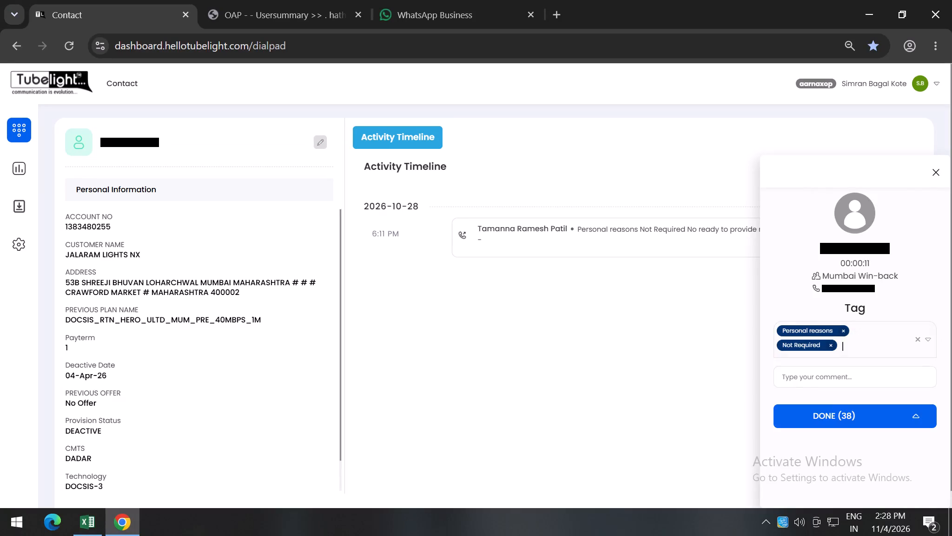
{"action": "left_click", "coordinate": [843, 372]}
{"action": "left_click", "coordinate": [833, 418]}
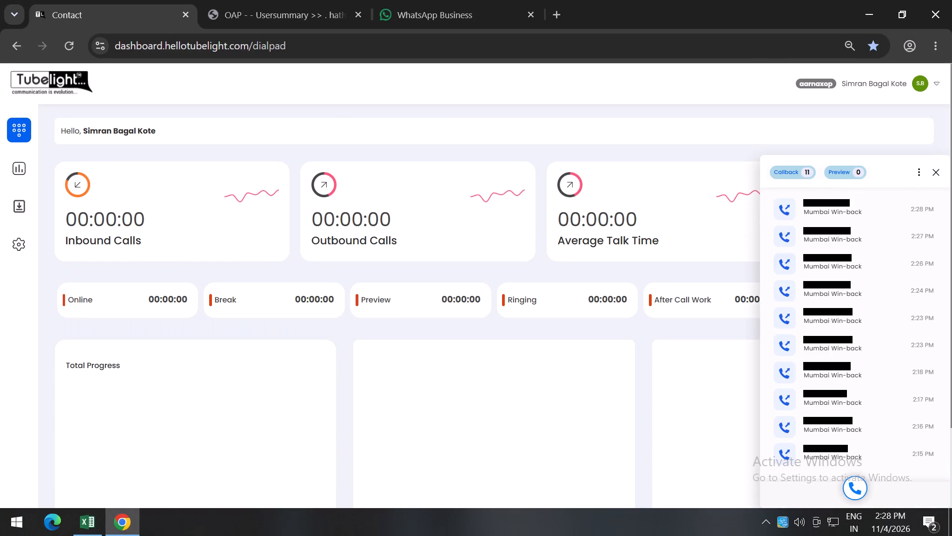
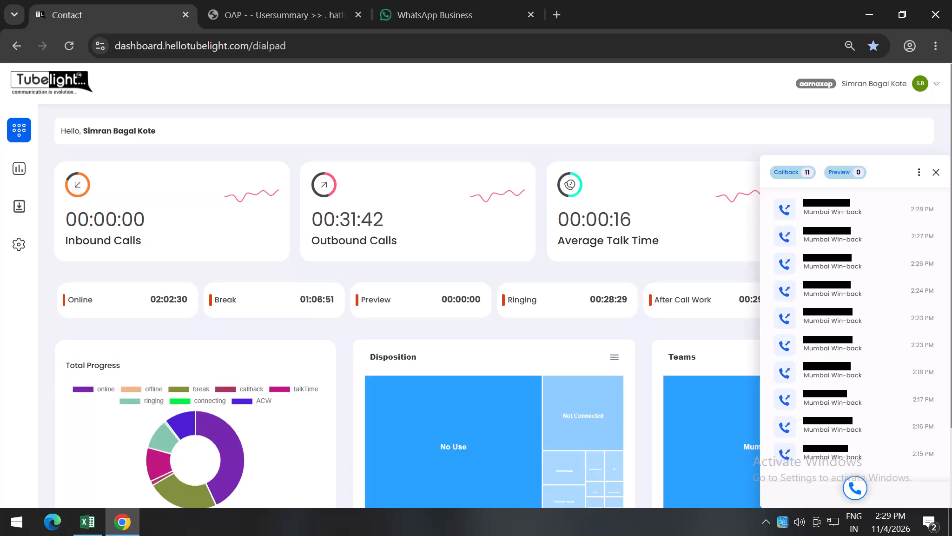
Switch the agent status in the dialpad from online to Lunch Break.
{"action": "left_click", "coordinate": [917, 172]}
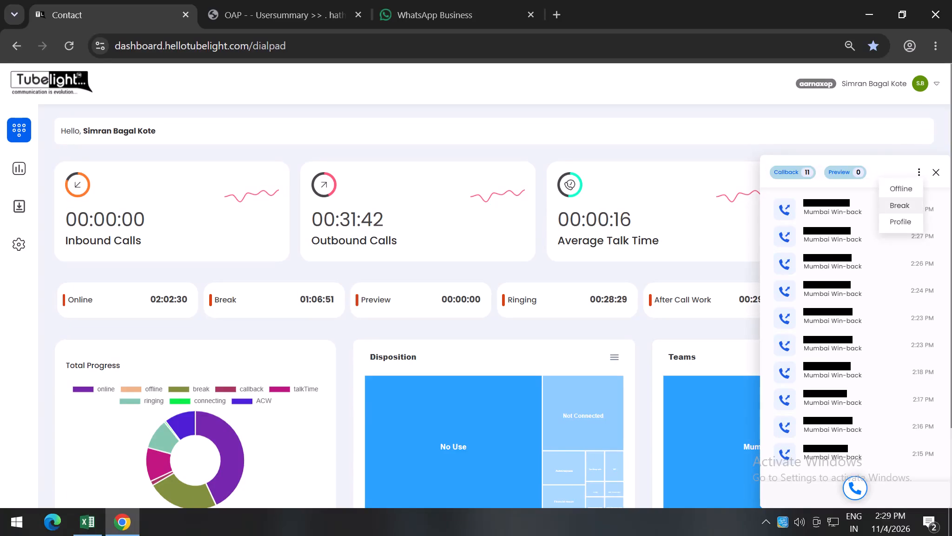
{"action": "left_click", "coordinate": [904, 205]}
{"action": "left_click", "coordinate": [818, 238]}
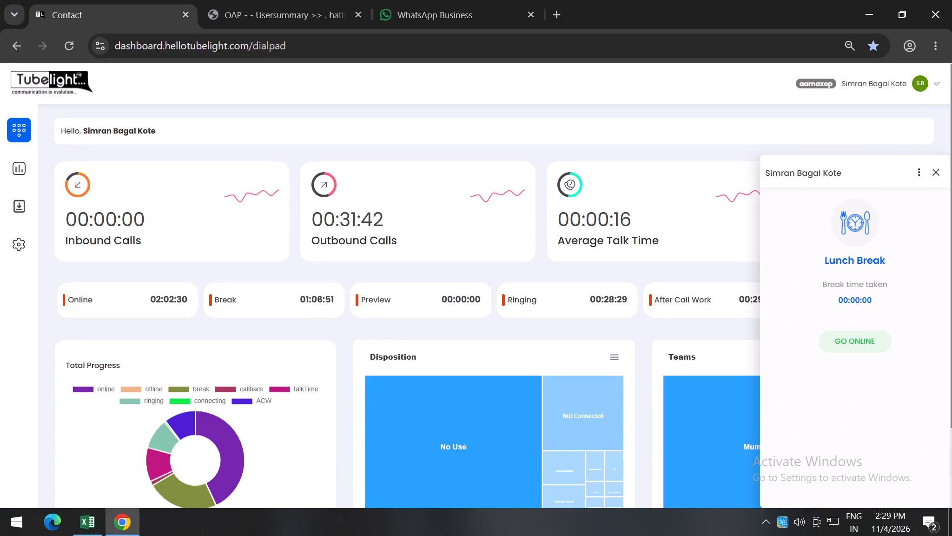
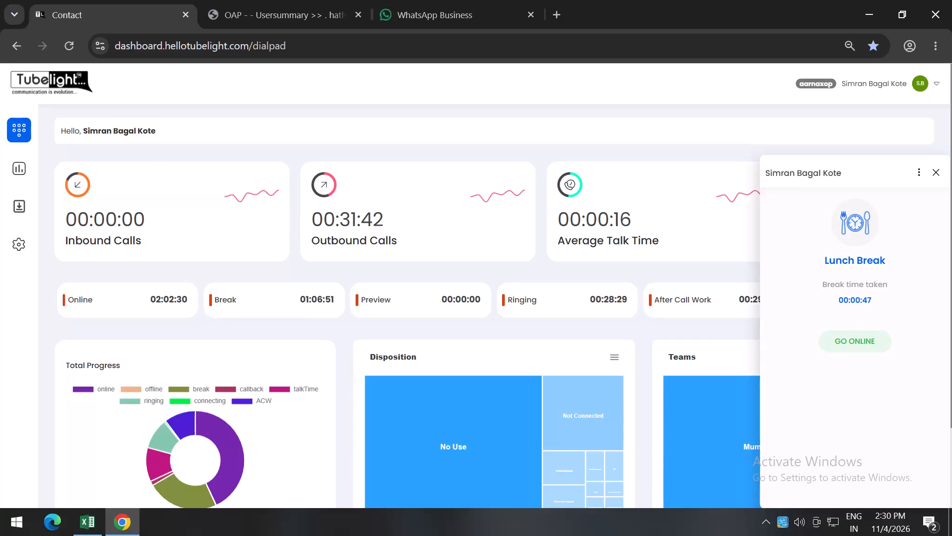
End the Lunch Break in the dialpad and set the agent status back to online.
{"action": "left_click", "coordinate": [861, 341]}
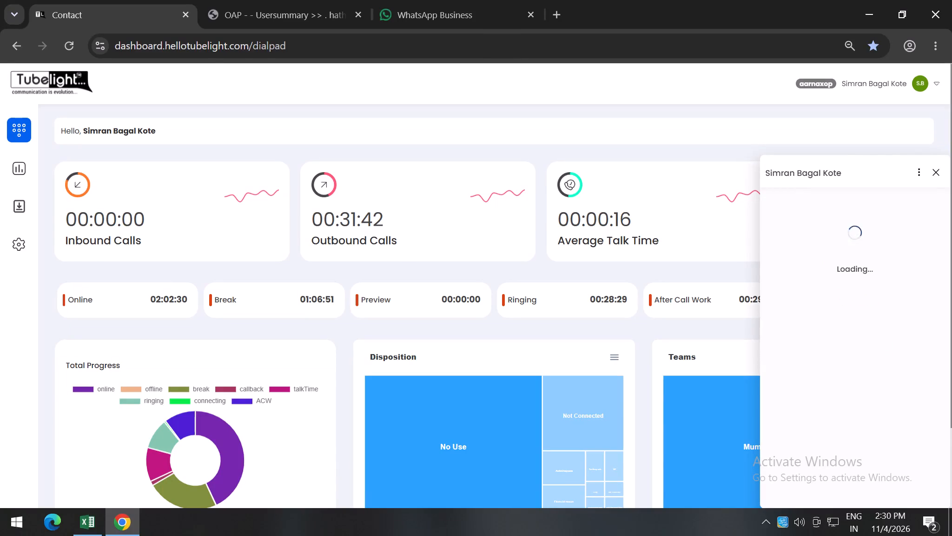
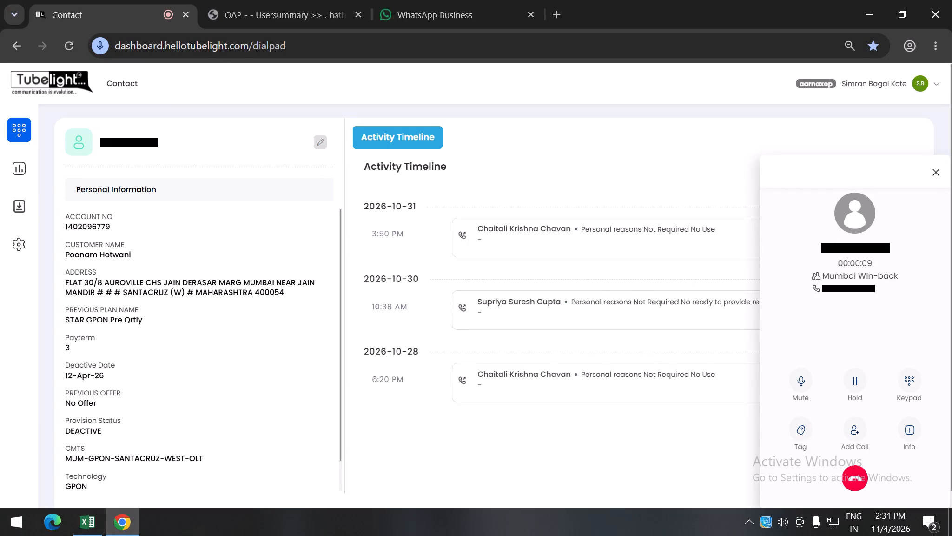
End the current Mumbai Win-back call and submit it with the tags Not Connect, Not Contactable and Not Connected.
{"action": "left_click", "coordinate": [858, 479]}
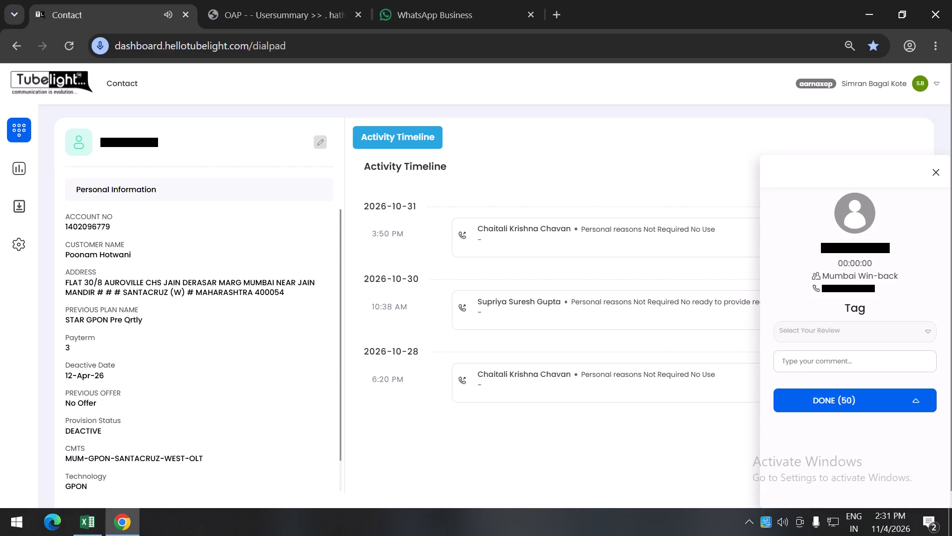
{"action": "left_click", "coordinate": [830, 337]}
{"action": "scroll", "coordinate": [838, 351], "scroll_direction": "down", "scroll_amount": 1}
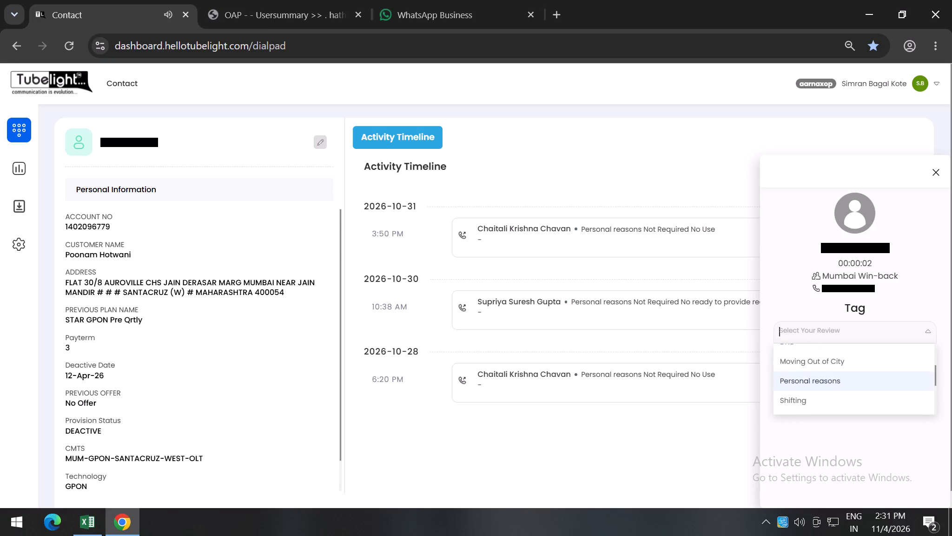
{"action": "scroll", "coordinate": [821, 383], "scroll_direction": "down", "scroll_amount": 1}
{"action": "left_click", "coordinate": [813, 405]}
{"action": "left_click", "coordinate": [855, 343]}
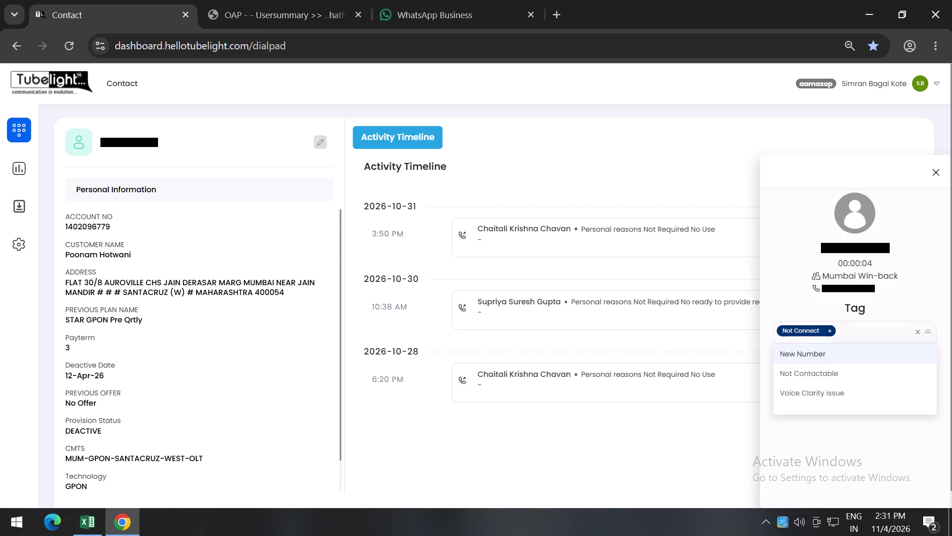
{"action": "left_click", "coordinate": [835, 368]}
{"action": "left_click", "coordinate": [850, 350]}
{"action": "scroll", "coordinate": [845, 400], "scroll_direction": "down", "scroll_amount": 1}
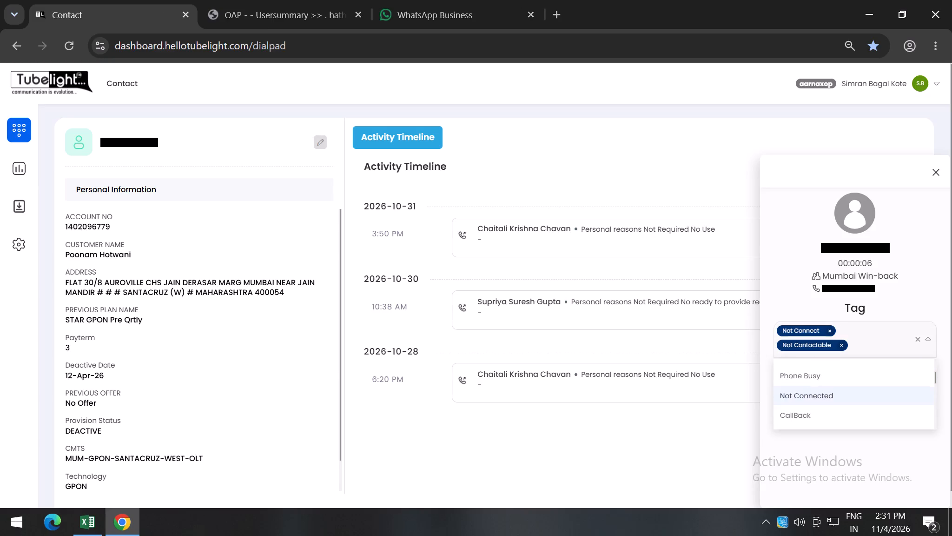
{"action": "left_click", "coordinate": [839, 396]}
{"action": "left_click", "coordinate": [832, 426]}
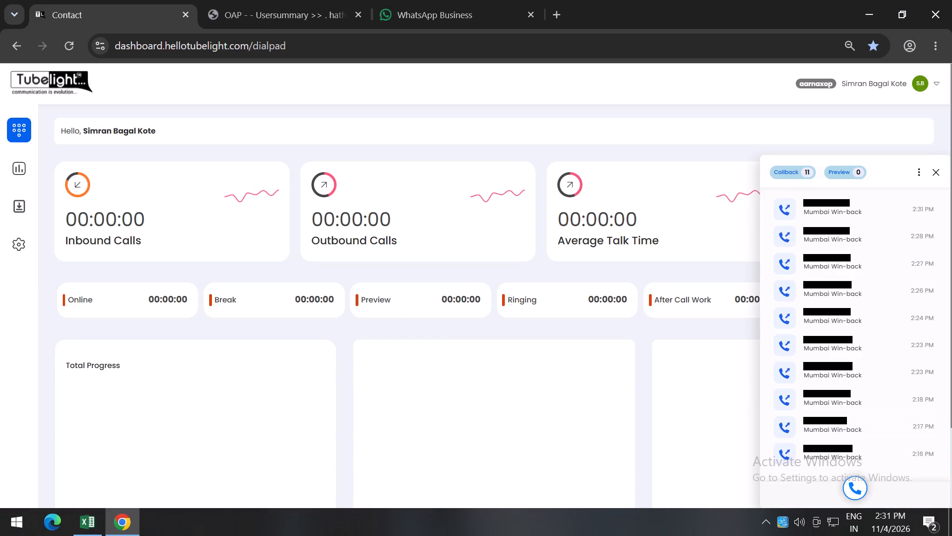
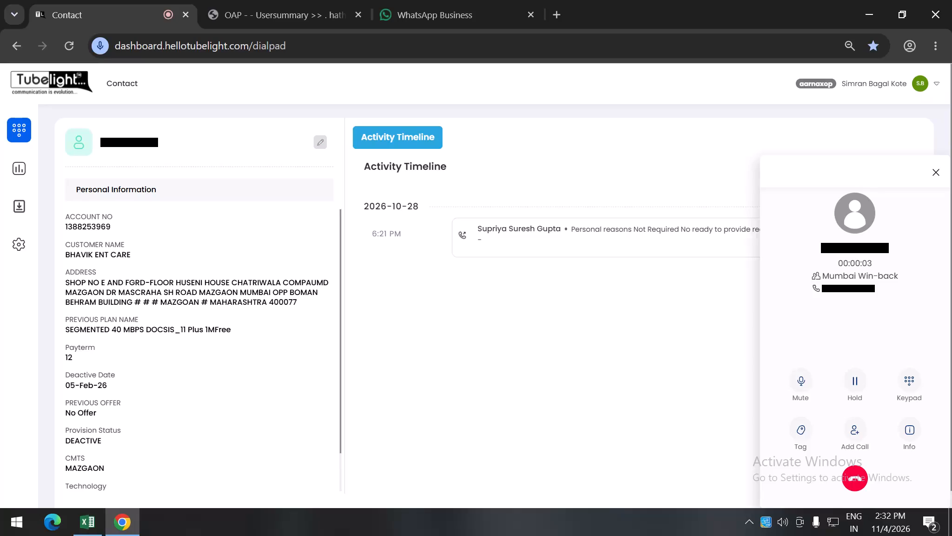
End the current Mumbai Win-back call and submit it with the tags Not Connect, Not Contactable and Not Connected.
{"action": "left_click", "coordinate": [850, 469]}
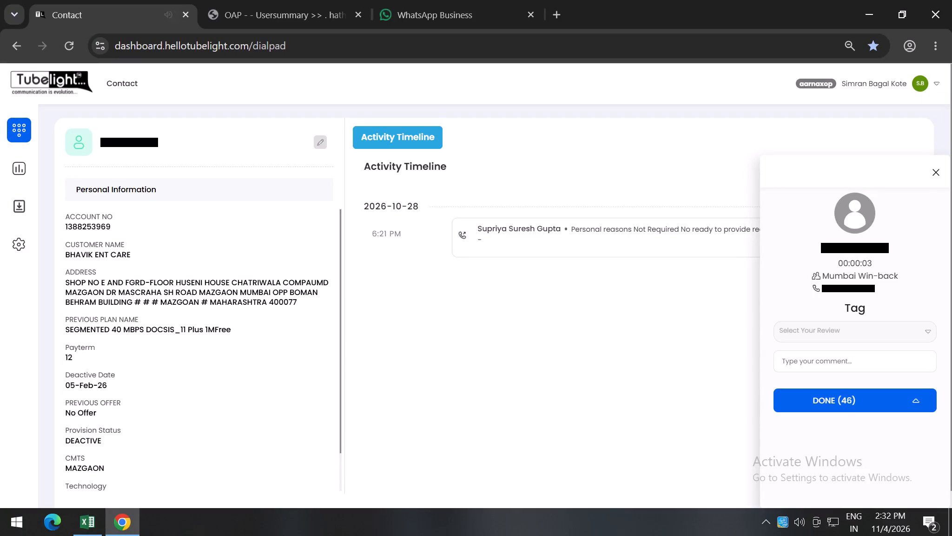
{"action": "left_click", "coordinate": [844, 334]}
{"action": "scroll", "coordinate": [842, 362], "scroll_direction": "down", "scroll_amount": 2}
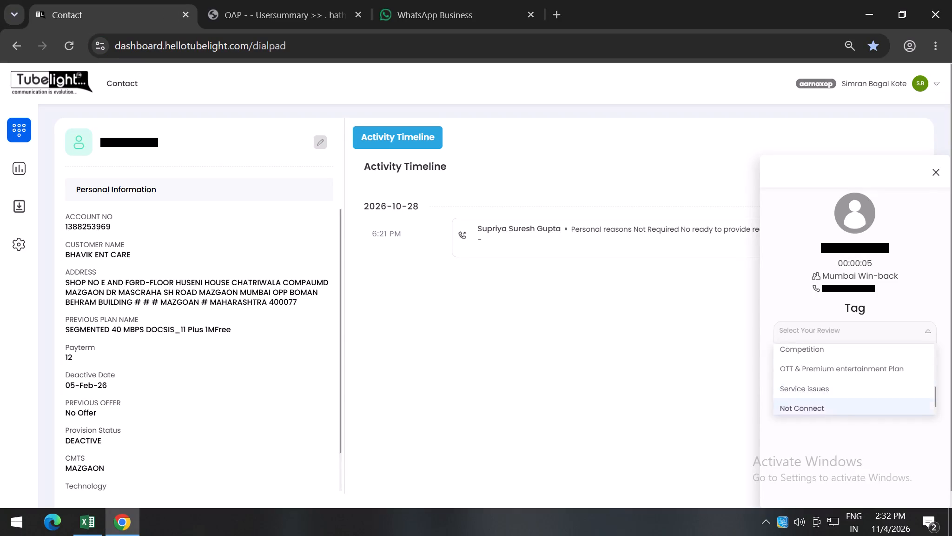
{"action": "left_click", "coordinate": [823, 405]}
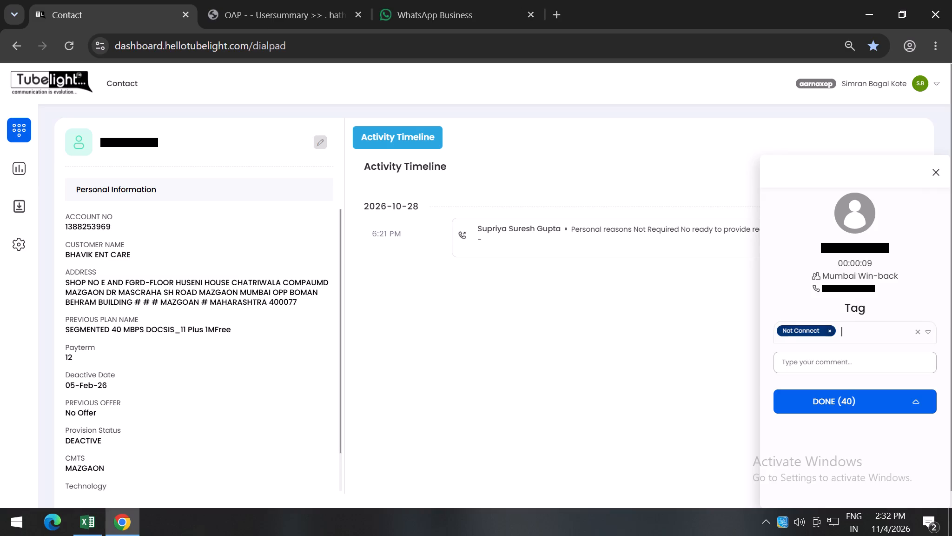
{"action": "left_click", "coordinate": [848, 331]}
{"action": "left_click", "coordinate": [835, 377]}
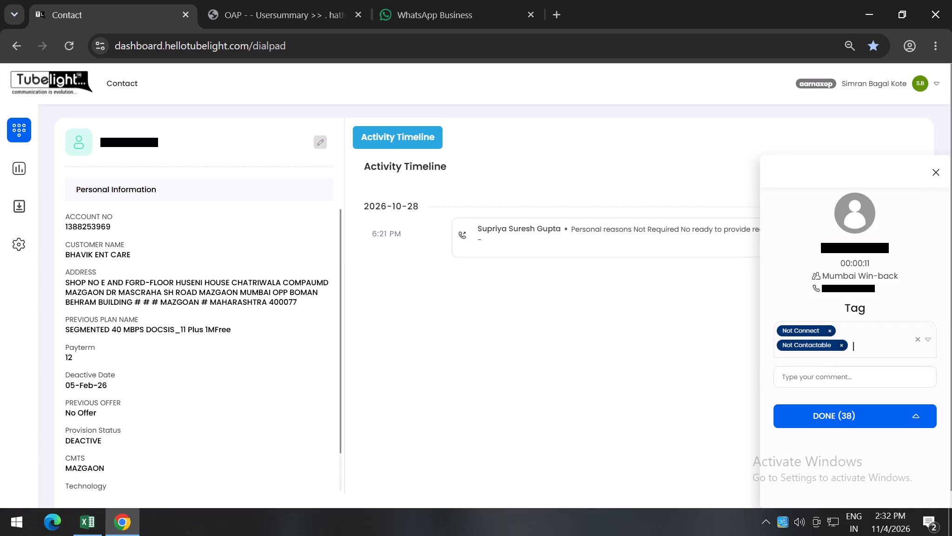
{"action": "left_click", "coordinate": [859, 353]}
{"action": "scroll", "coordinate": [841, 383], "scroll_direction": "down", "scroll_amount": 1}
{"action": "left_click", "coordinate": [837, 393]}
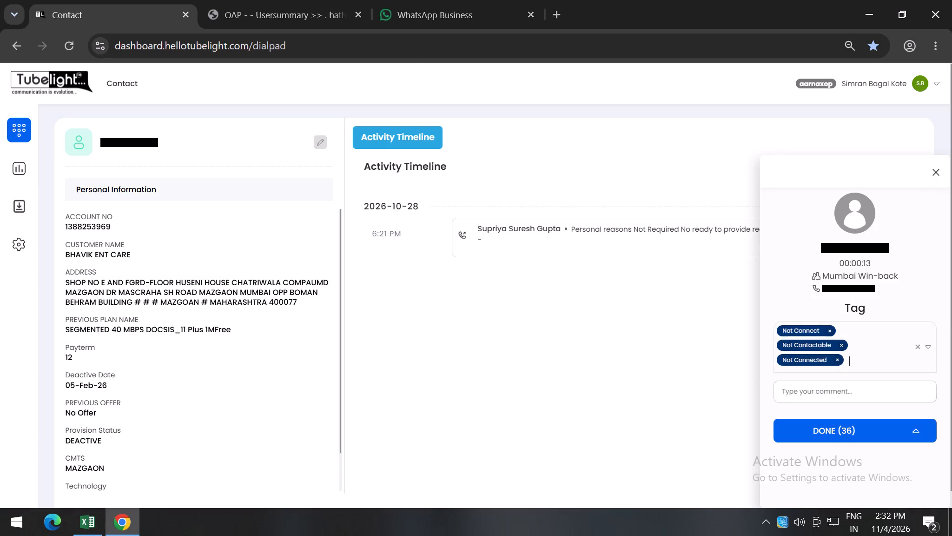
{"action": "left_click", "coordinate": [836, 430]}
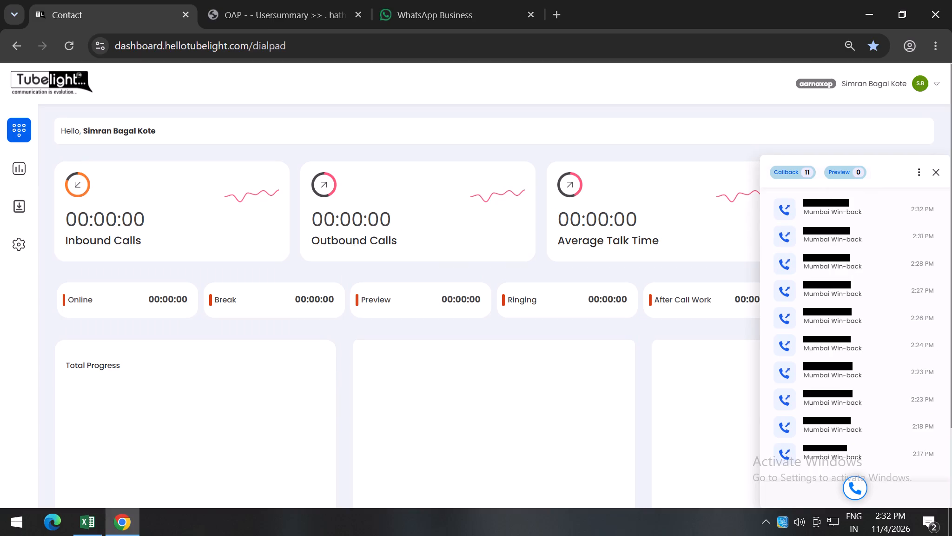
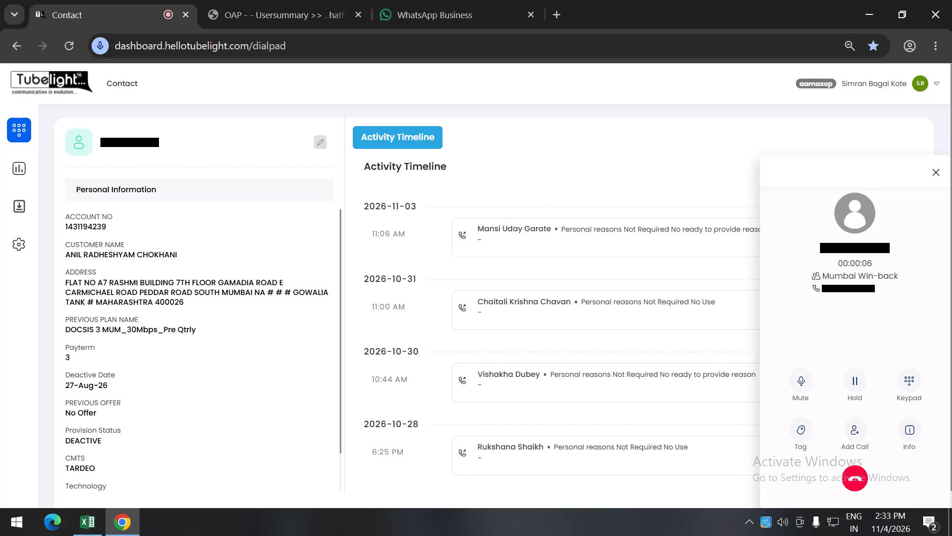
End the current Mumbai Win-back call and submit it with the tags Not Connect, Not Contactable and Not Connected.
{"action": "left_click", "coordinate": [858, 477]}
{"action": "left_click", "coordinate": [857, 336]}
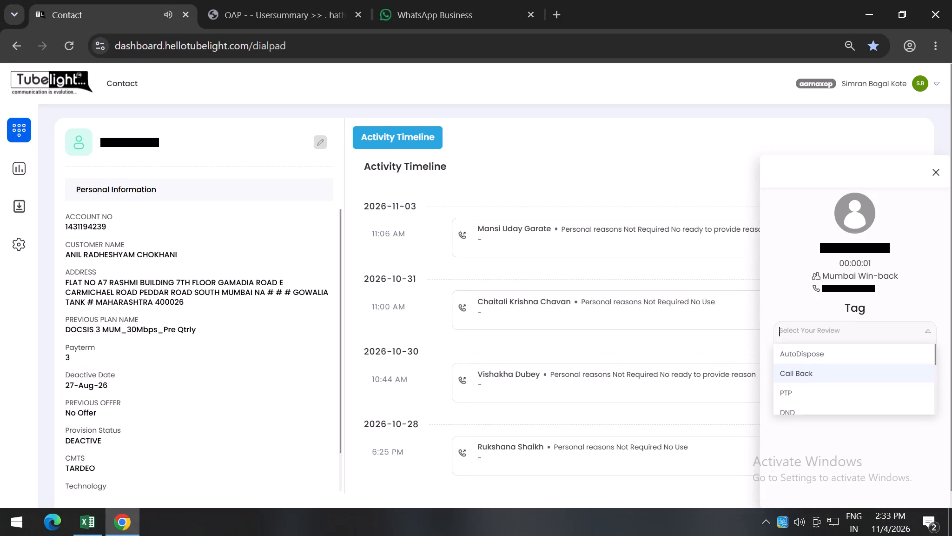
{"action": "scroll", "coordinate": [853, 367], "scroll_direction": "down", "scroll_amount": 2}
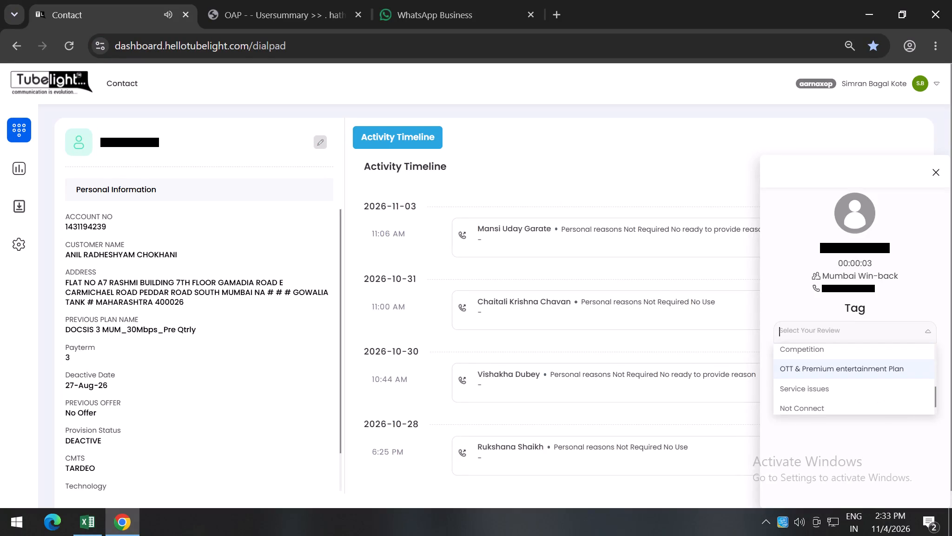
{"action": "left_click", "coordinate": [825, 411]}
{"action": "left_click", "coordinate": [869, 334]}
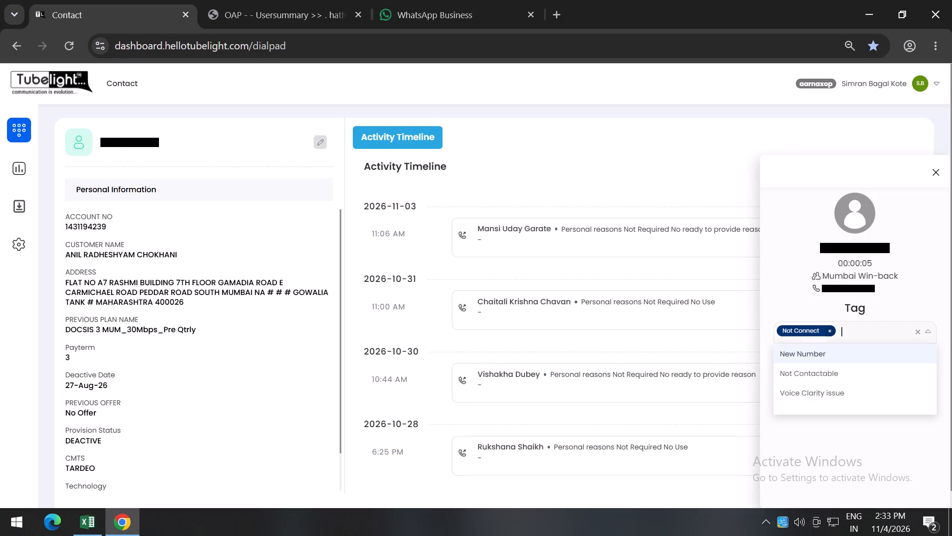
{"action": "left_click", "coordinate": [833, 377]}
{"action": "left_click", "coordinate": [860, 347]}
{"action": "scroll", "coordinate": [849, 378], "scroll_direction": "down", "scroll_amount": 1}
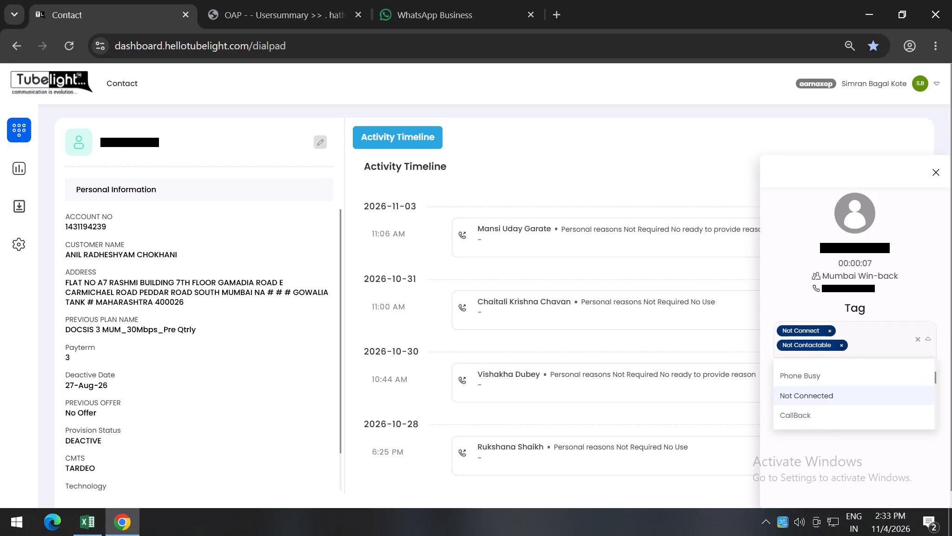
{"action": "left_click", "coordinate": [837, 392]}
{"action": "left_click", "coordinate": [840, 439]}
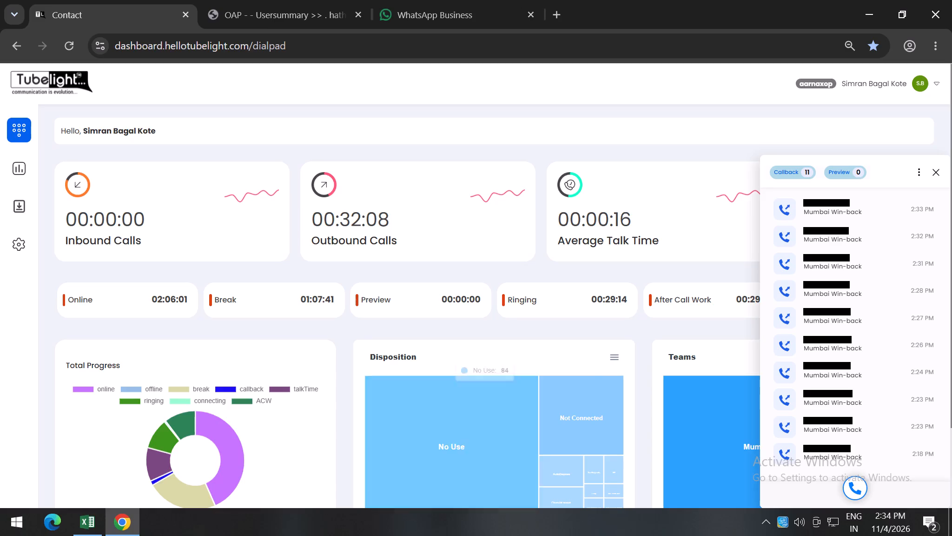
Check the numbers beside the "meeting" and "2 tarik" remarks in the Excel follow-up sheet, and return to the dialpad in Chrome.
{"action": "left_click", "coordinate": [96, 527]}
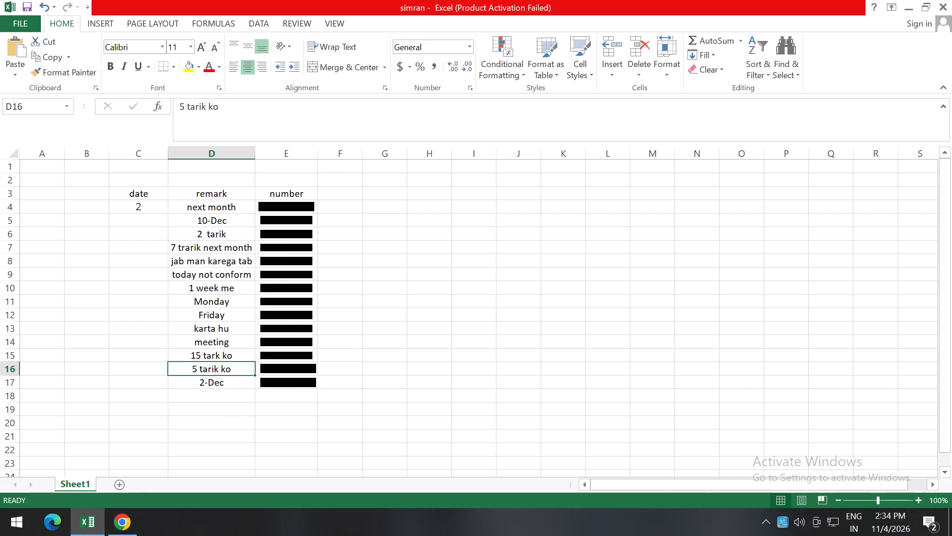
{"action": "left_click", "coordinate": [277, 340]}
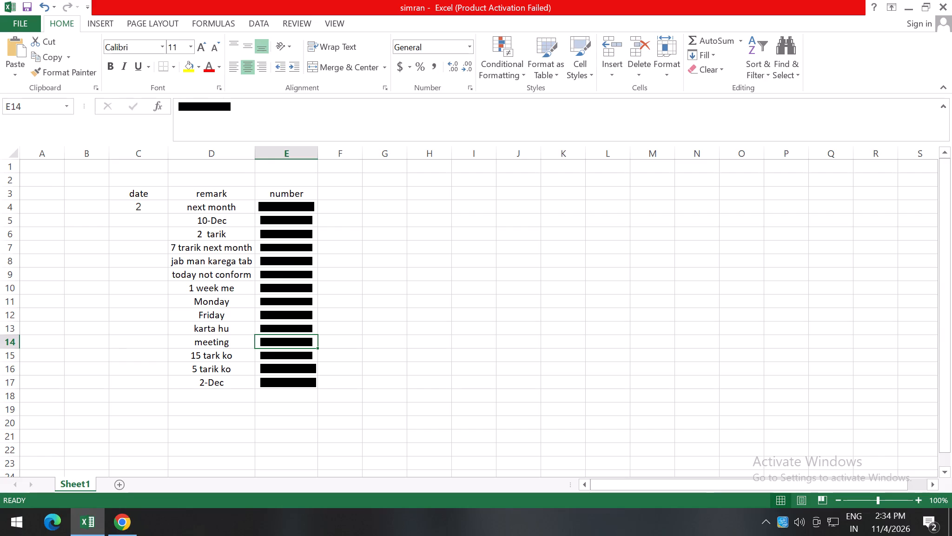
{"action": "left_click", "coordinate": [286, 233]}
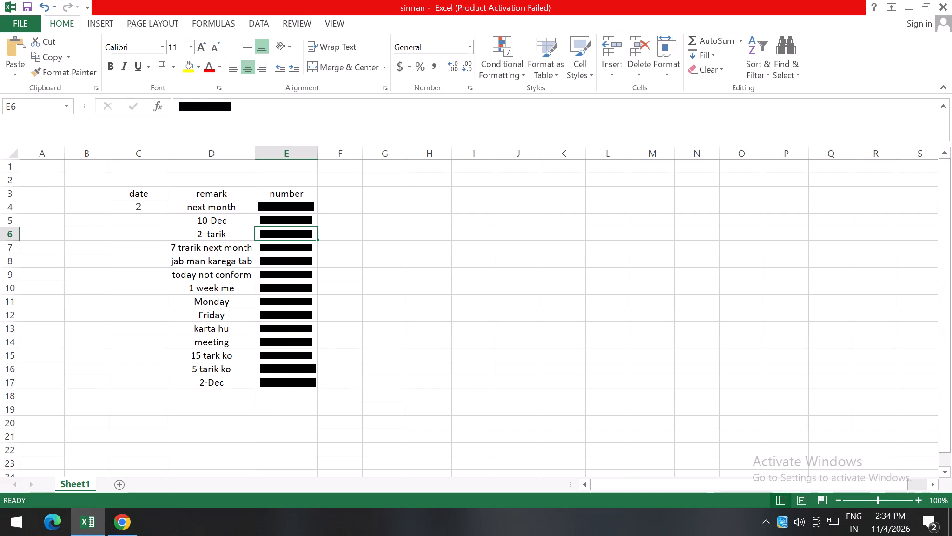
{"action": "left_click", "coordinate": [119, 517]}
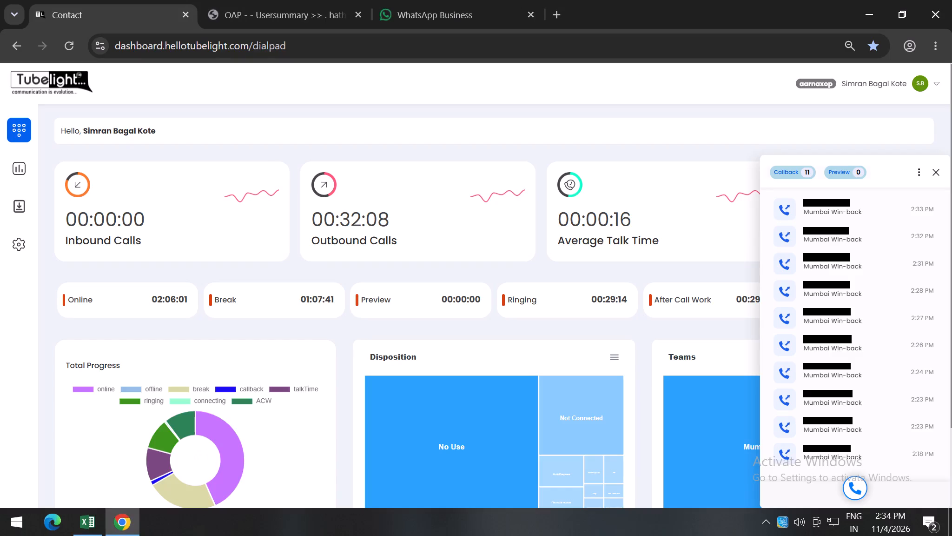
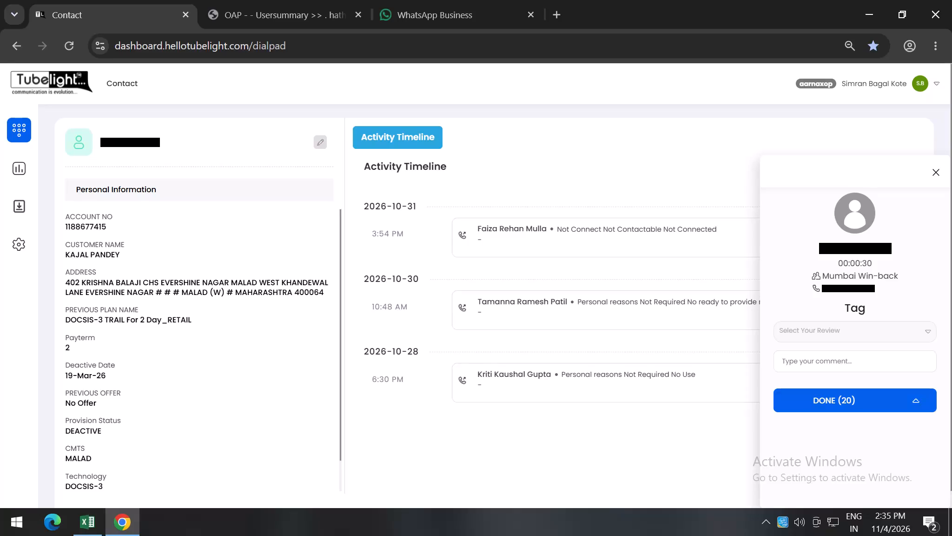
Tag the ended Mumbai Win-back call with Personal reasons, Not Required and a further sub-reason, and submit it.
{"action": "left_click", "coordinate": [809, 325]}
{"action": "scroll", "coordinate": [852, 365], "scroll_direction": "down", "scroll_amount": 1}
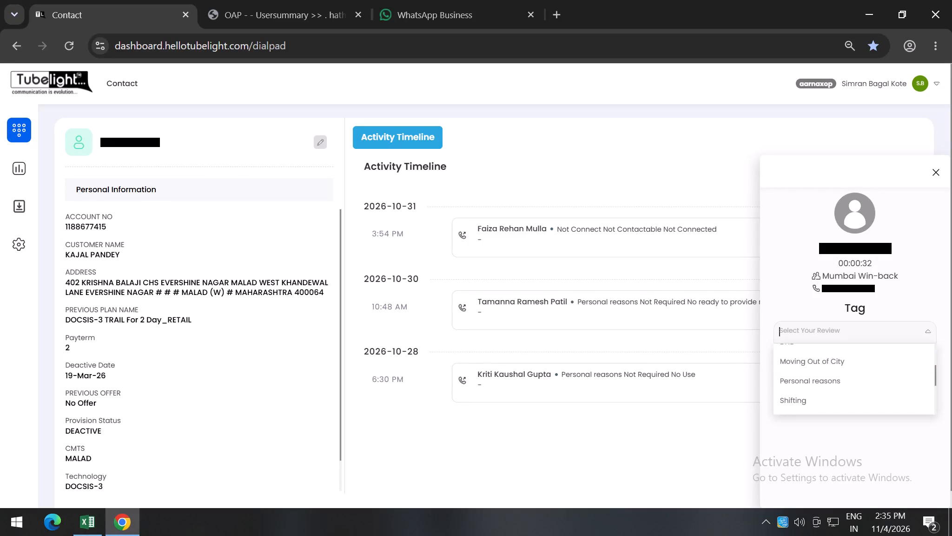
{"action": "left_click", "coordinate": [844, 377]}
{"action": "left_click", "coordinate": [870, 341]}
{"action": "left_click", "coordinate": [833, 387]}
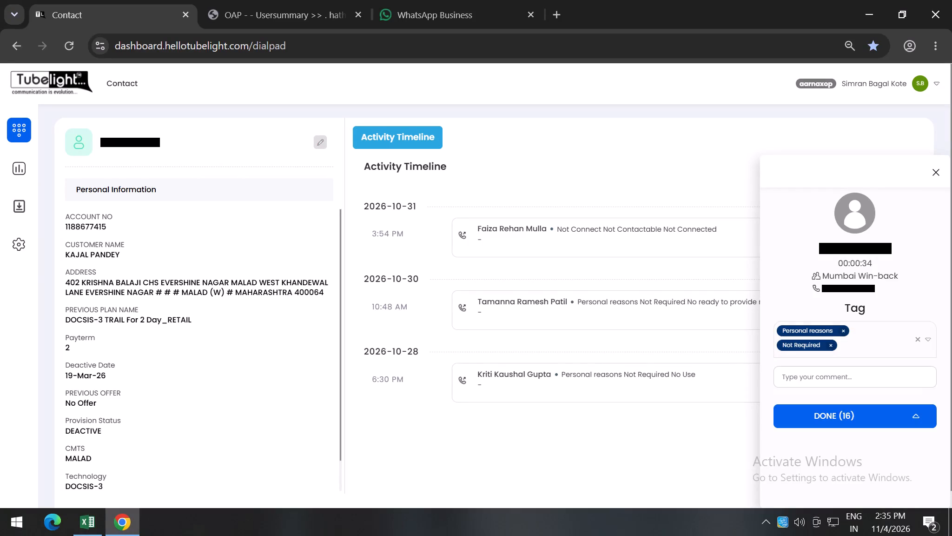
{"action": "left_click", "coordinate": [884, 335]}
{"action": "left_click", "coordinate": [826, 370]}
{"action": "left_click", "coordinate": [833, 423]}
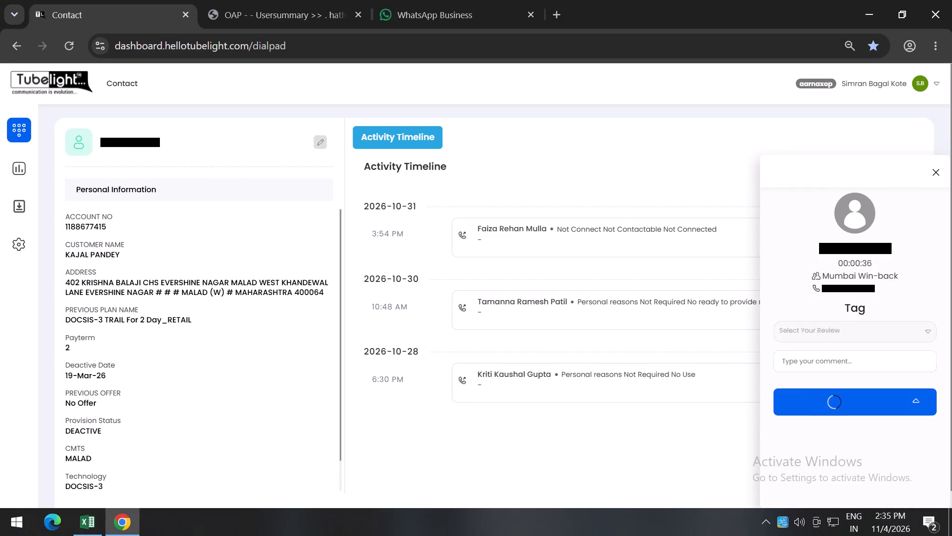
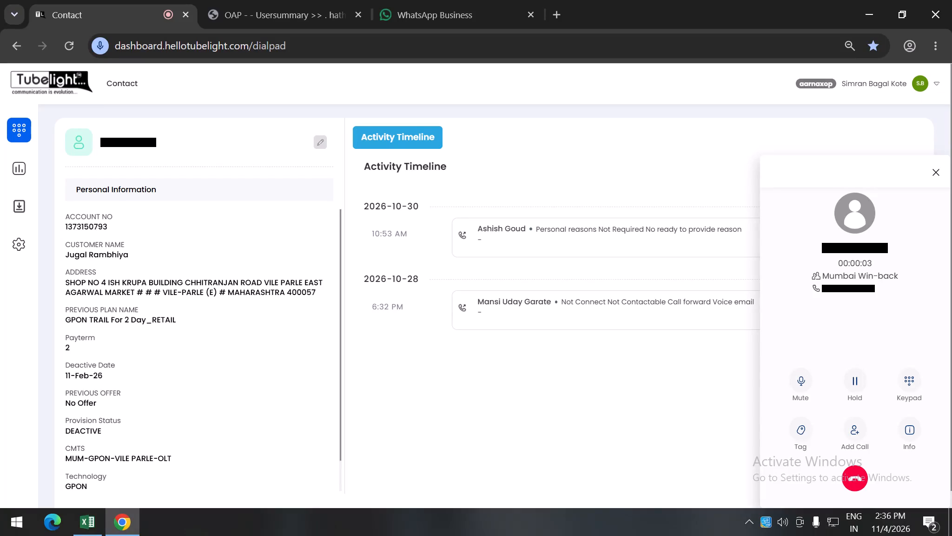
End the active Mumbai Win-back call.
{"action": "left_click", "coordinate": [862, 482]}
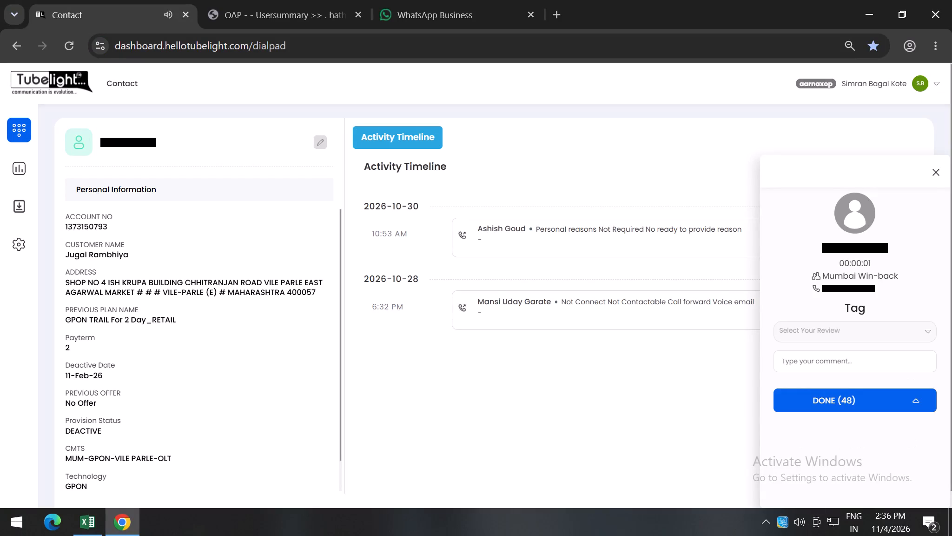
Tag the ended Mumbai Win-back call as Not Connect, Not Contactable, Not Connected, and submit it.
{"action": "left_click", "coordinate": [824, 333]}
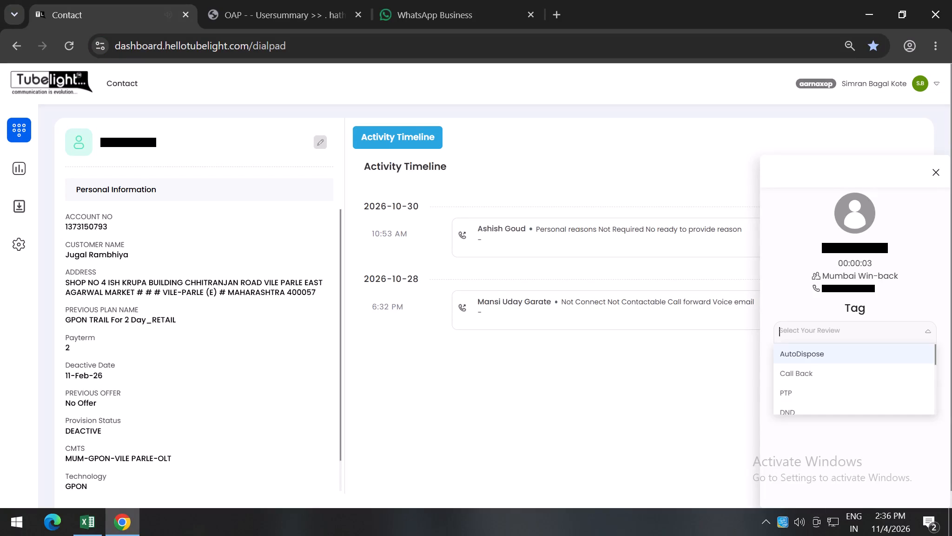
{"action": "scroll", "coordinate": [830, 364], "scroll_direction": "down", "scroll_amount": 2}
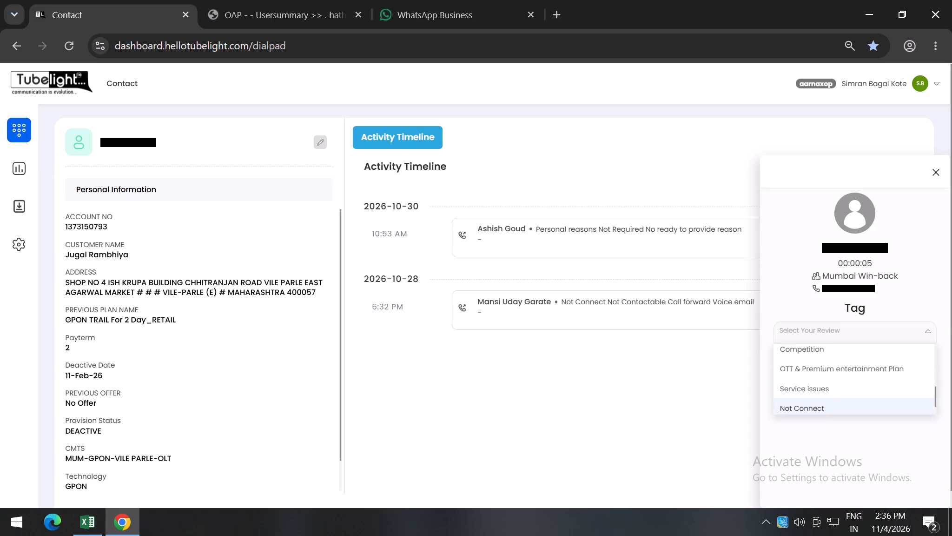
{"action": "left_click", "coordinate": [827, 402]}
{"action": "left_click", "coordinate": [867, 332]}
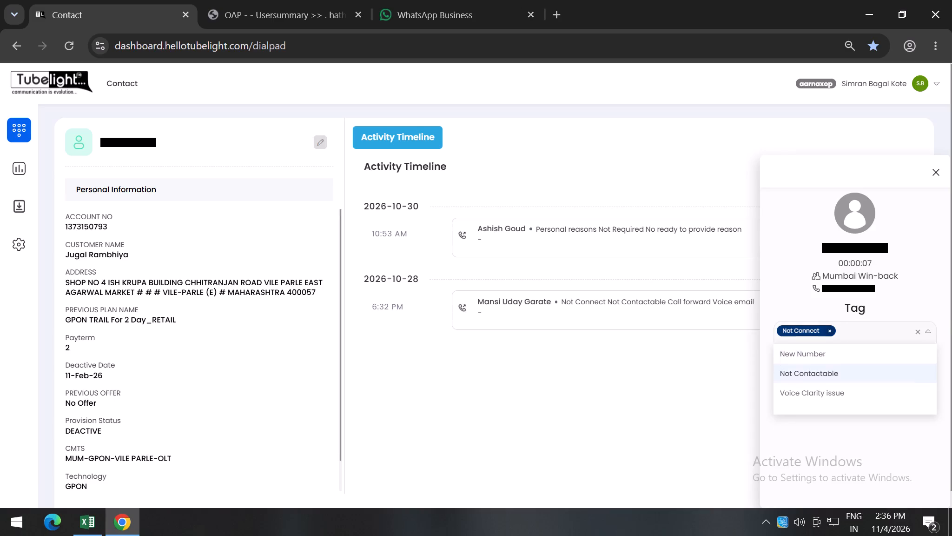
{"action": "left_click", "coordinate": [832, 367]}
{"action": "left_click", "coordinate": [860, 343]}
{"action": "scroll", "coordinate": [836, 378], "scroll_direction": "down", "scroll_amount": 1}
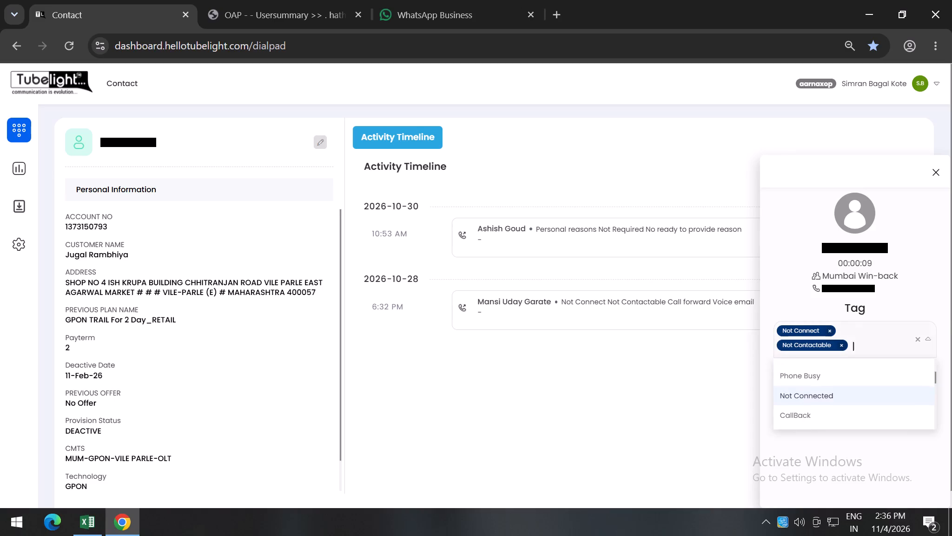
{"action": "left_click", "coordinate": [825, 388]}
{"action": "left_click", "coordinate": [825, 428]}
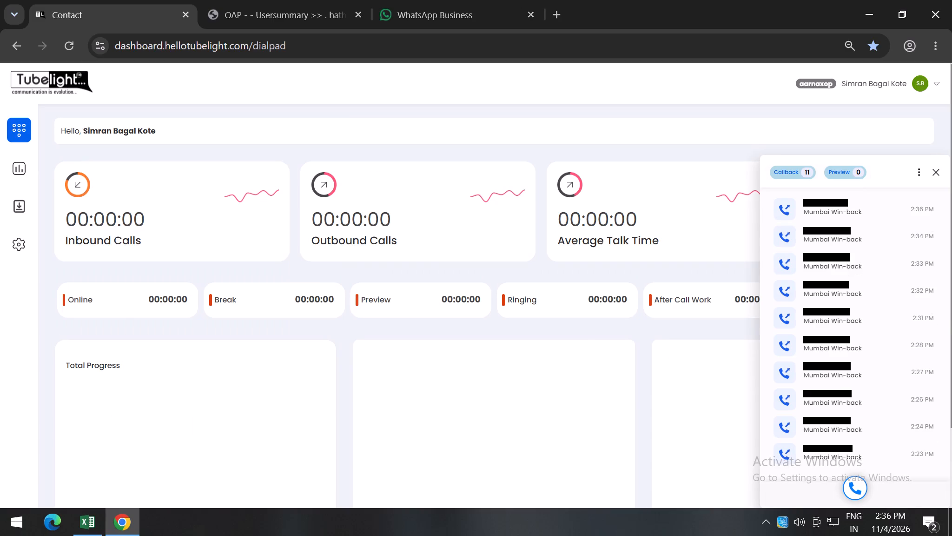
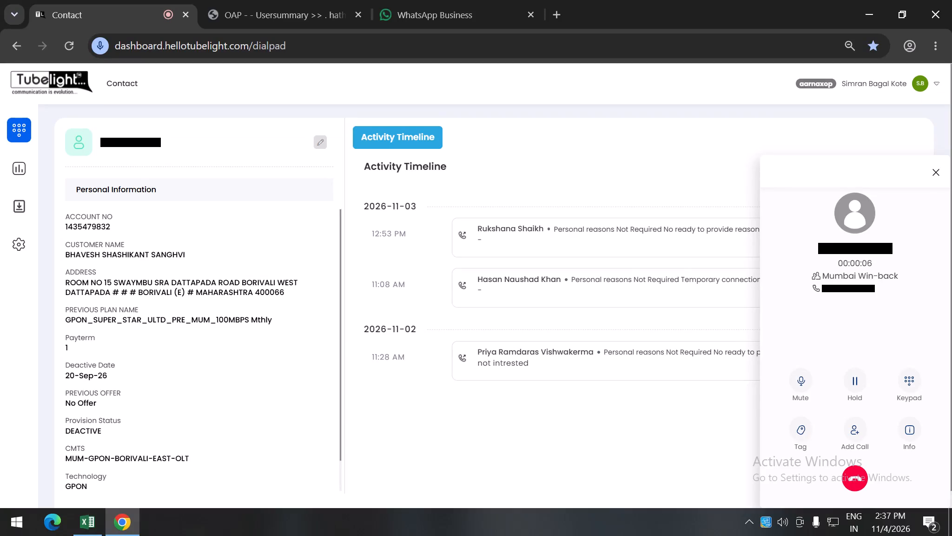
End the active Mumbai Win-back call.
{"action": "left_click", "coordinate": [842, 474]}
Tag the ended Mumbai Win-back call as Personal reasons, Not Required, No Use, and submit it.
{"action": "left_click", "coordinate": [873, 342]}
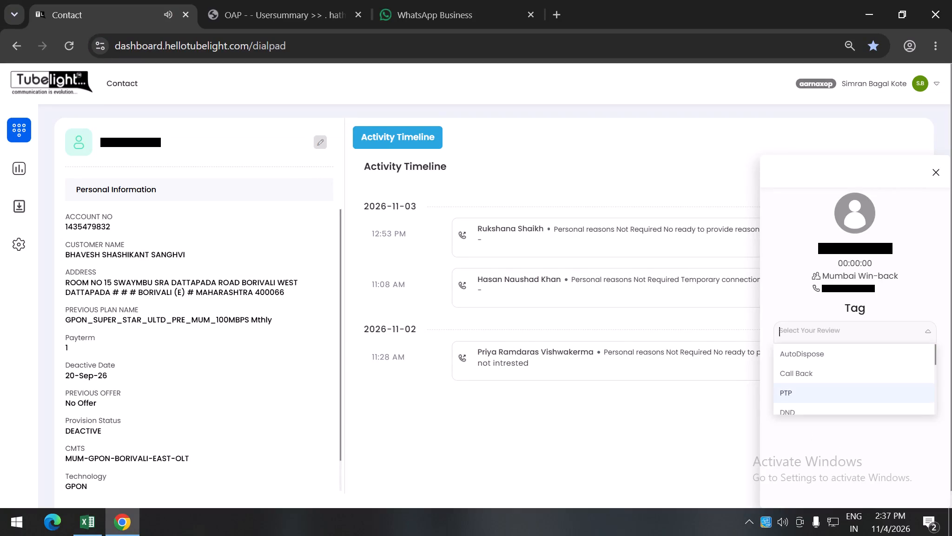
{"action": "scroll", "coordinate": [837, 398], "scroll_direction": "down", "scroll_amount": 1}
{"action": "left_click", "coordinate": [840, 385]}
{"action": "left_click", "coordinate": [861, 330]}
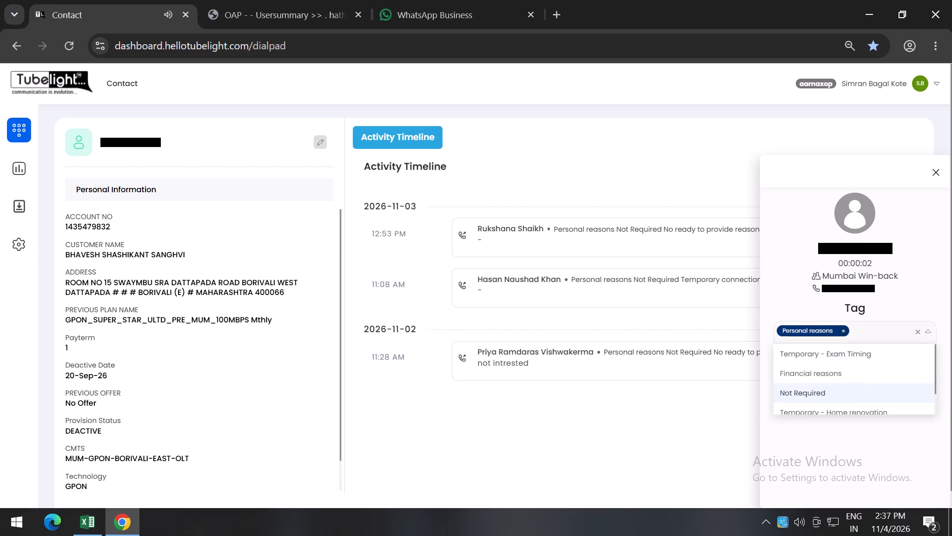
{"action": "left_click", "coordinate": [819, 400]}
{"action": "left_click", "coordinate": [862, 342]}
{"action": "left_click", "coordinate": [832, 362]}
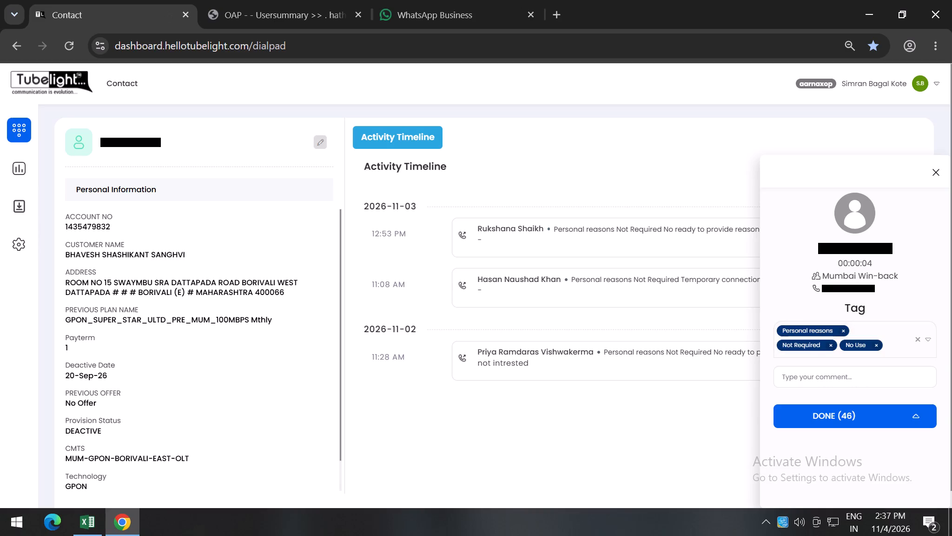
{"action": "left_click", "coordinate": [810, 415]}
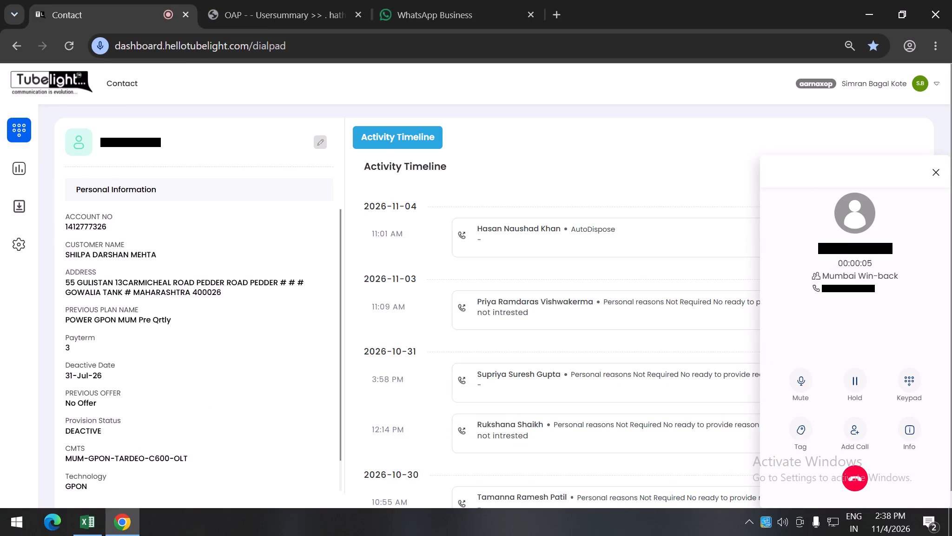
End the active Mumbai Win-back call.
{"action": "left_click", "coordinate": [856, 476]}
Tag the ended Mumbai Win-back call as Personal reasons, Not Required, No Use, and submit it.
{"action": "left_click", "coordinate": [831, 330]}
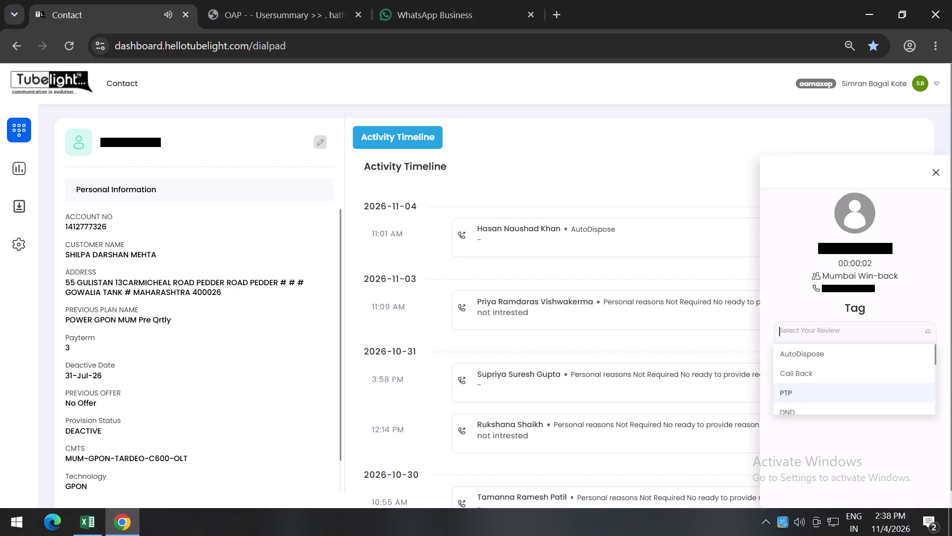
{"action": "scroll", "coordinate": [826, 386], "scroll_direction": "down", "scroll_amount": 1}
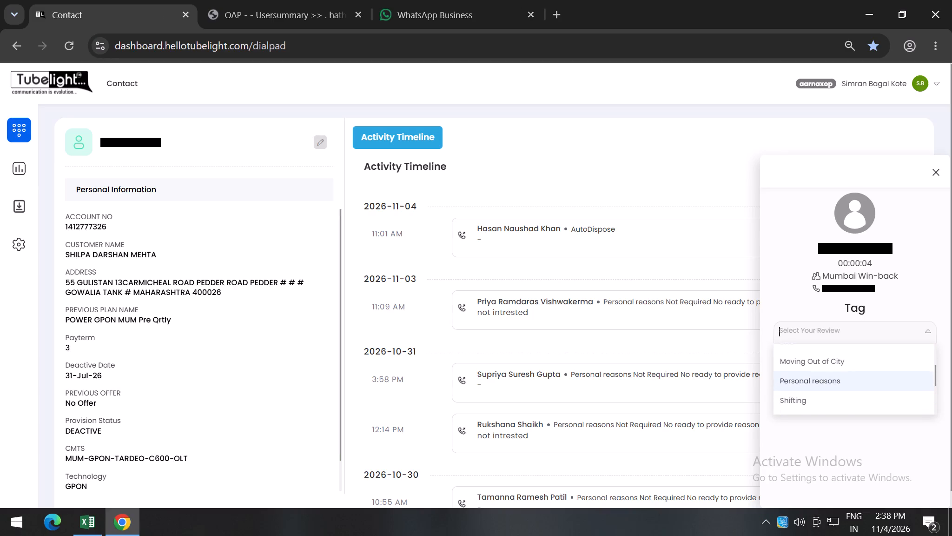
{"action": "left_click", "coordinate": [831, 381]}
{"action": "left_click", "coordinate": [882, 323]}
{"action": "left_click", "coordinate": [800, 392]}
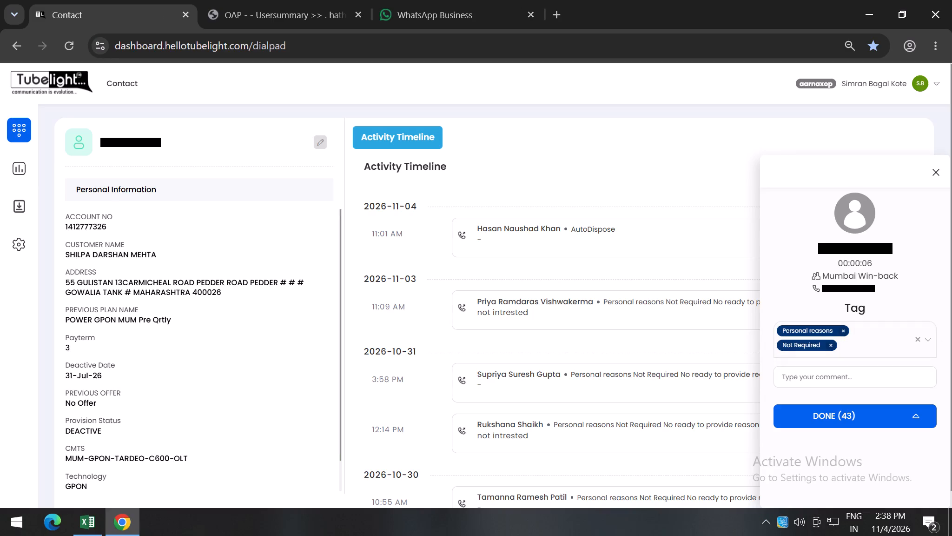
{"action": "left_click", "coordinate": [854, 355]}
{"action": "left_click", "coordinate": [800, 372]}
{"action": "left_click", "coordinate": [797, 421]}
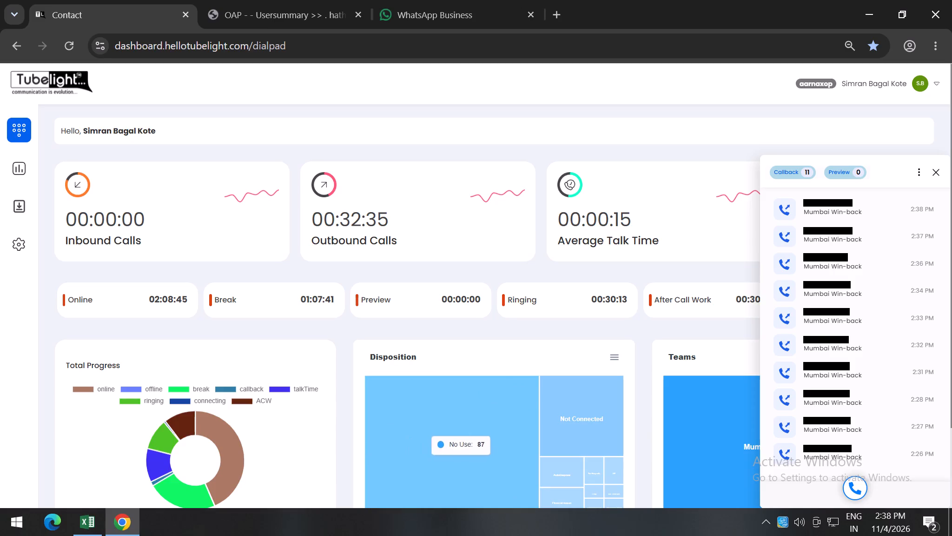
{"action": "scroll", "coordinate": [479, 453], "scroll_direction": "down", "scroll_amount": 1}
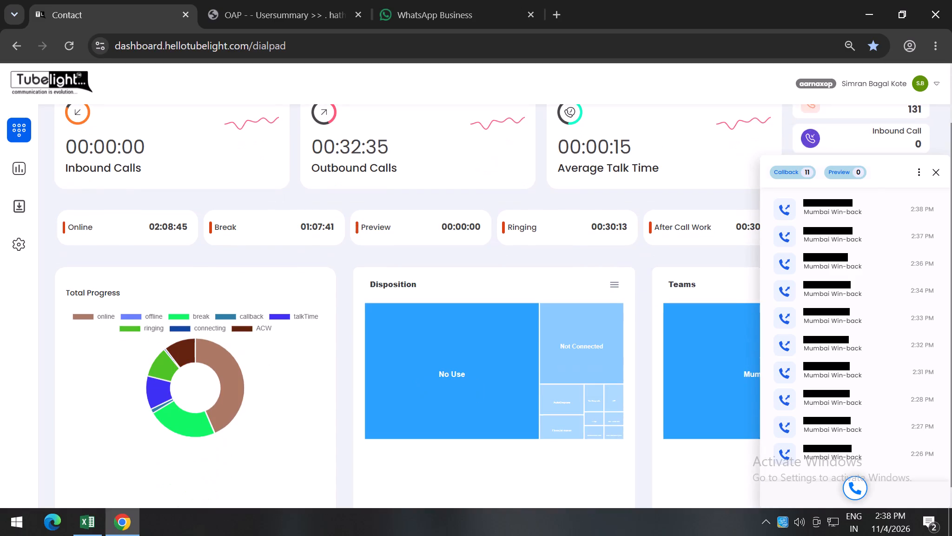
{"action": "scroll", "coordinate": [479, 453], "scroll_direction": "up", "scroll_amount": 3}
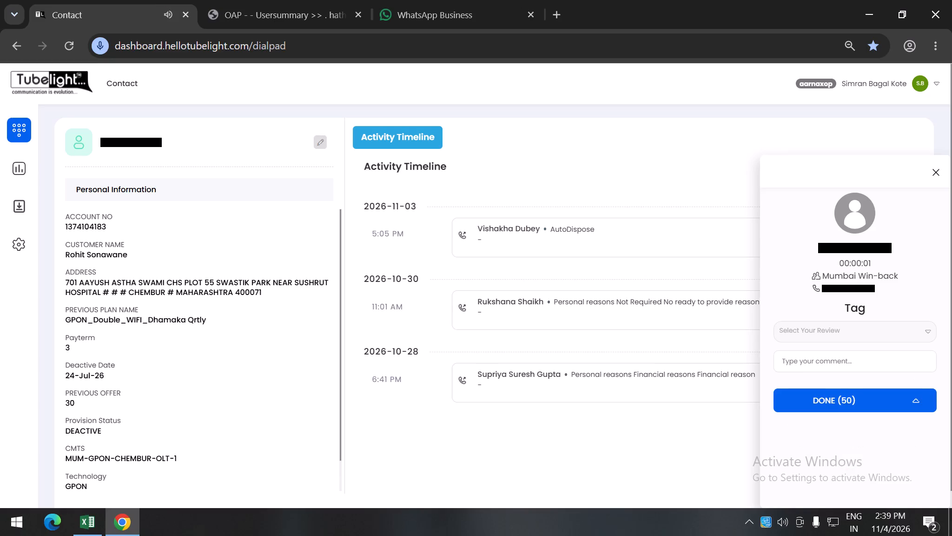
Tag the ended Mumbai Win-back call as Personal reasons, Not Required.
{"action": "left_click", "coordinate": [857, 335]}
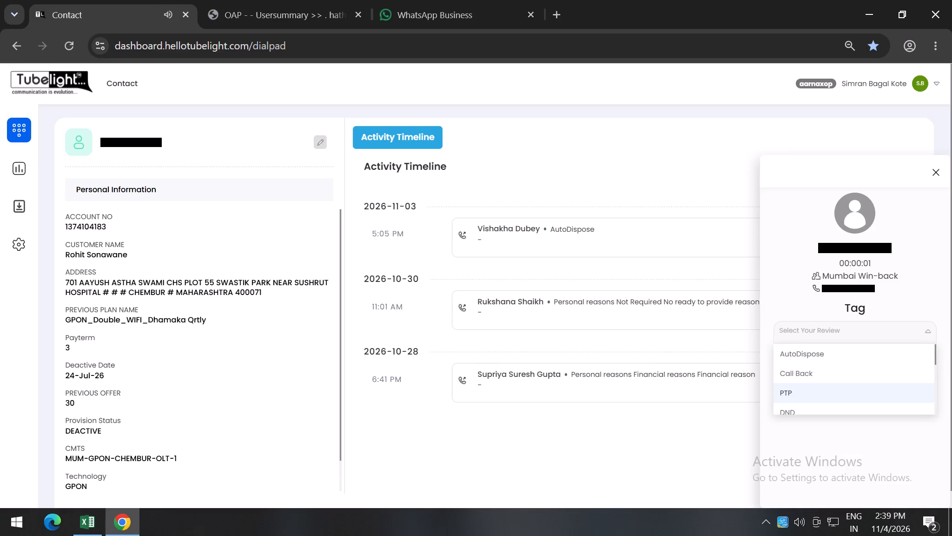
{"action": "scroll", "coordinate": [822, 391], "scroll_direction": "down", "scroll_amount": 1}
{"action": "left_click", "coordinate": [826, 381]}
{"action": "left_click", "coordinate": [864, 330]}
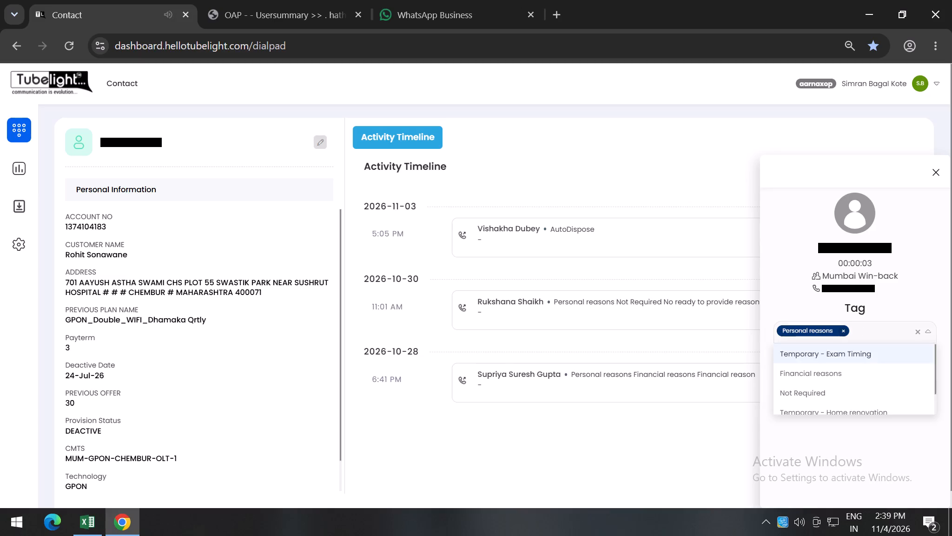
{"action": "left_click", "coordinate": [813, 395]}
{"action": "left_click_drag", "start_coordinate": [860, 341], "coordinate": [859, 348]}
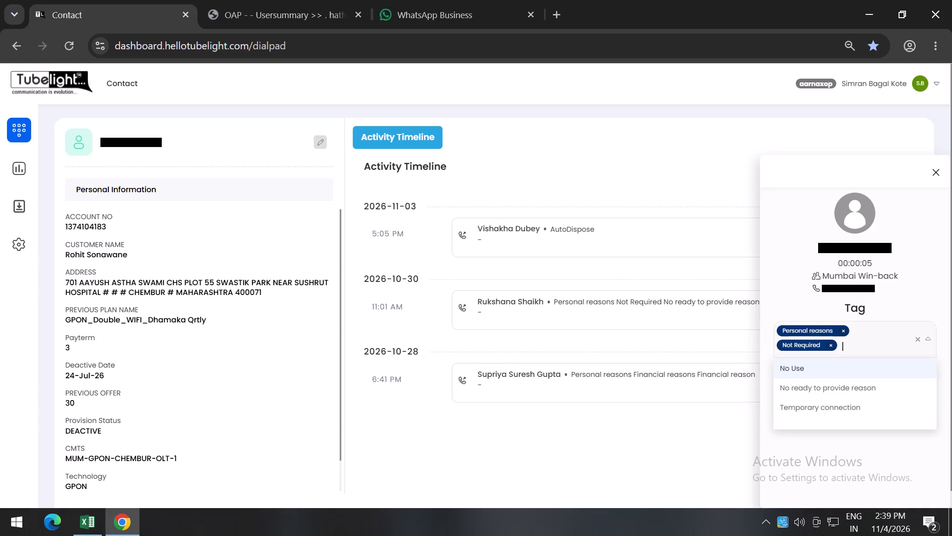
Add No Use as the final reason tag on the ended Mumbai Win-back call and submit the disposition.
{"action": "left_click", "coordinate": [841, 367]}
{"action": "left_click", "coordinate": [834, 414]}
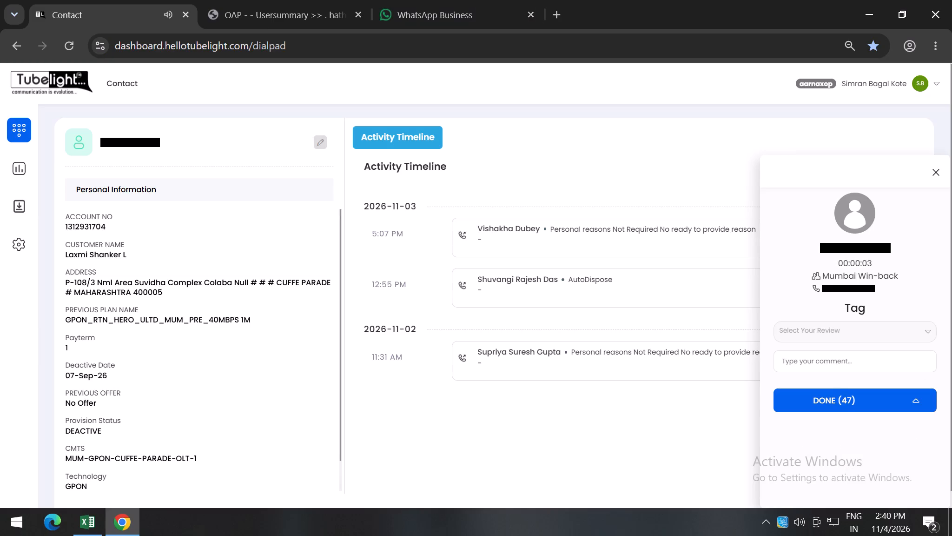
Tag the newly ended Mumbai Win-back call as Personal reasons, Not Required.
{"action": "left_click", "coordinate": [886, 328]}
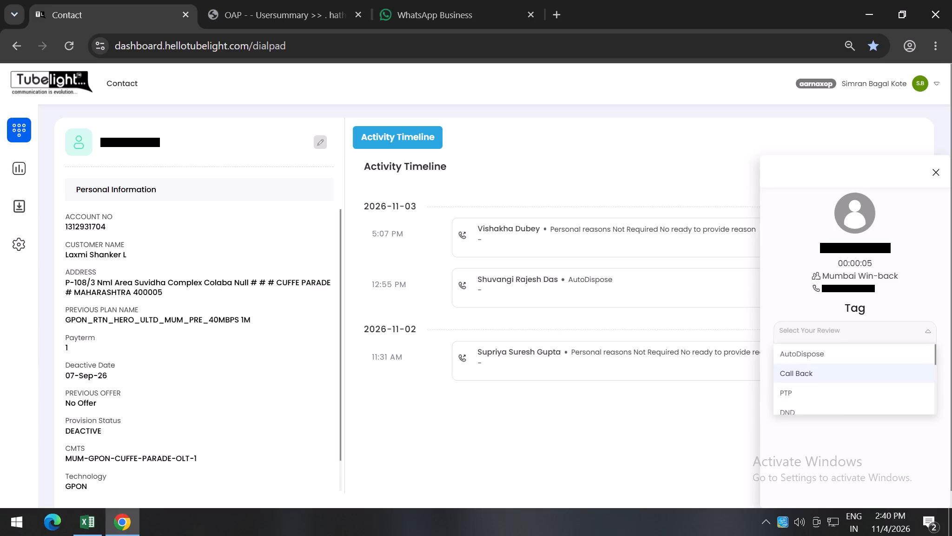
{"action": "scroll", "coordinate": [855, 376], "scroll_direction": "down", "scroll_amount": 1}
{"action": "left_click", "coordinate": [855, 376]}
{"action": "left_click", "coordinate": [874, 329]}
{"action": "left_click", "coordinate": [828, 387]}
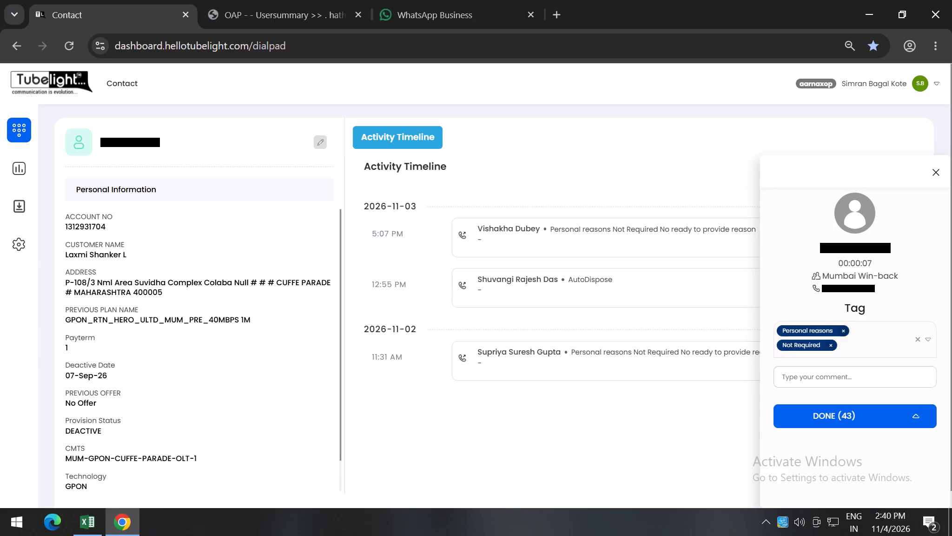
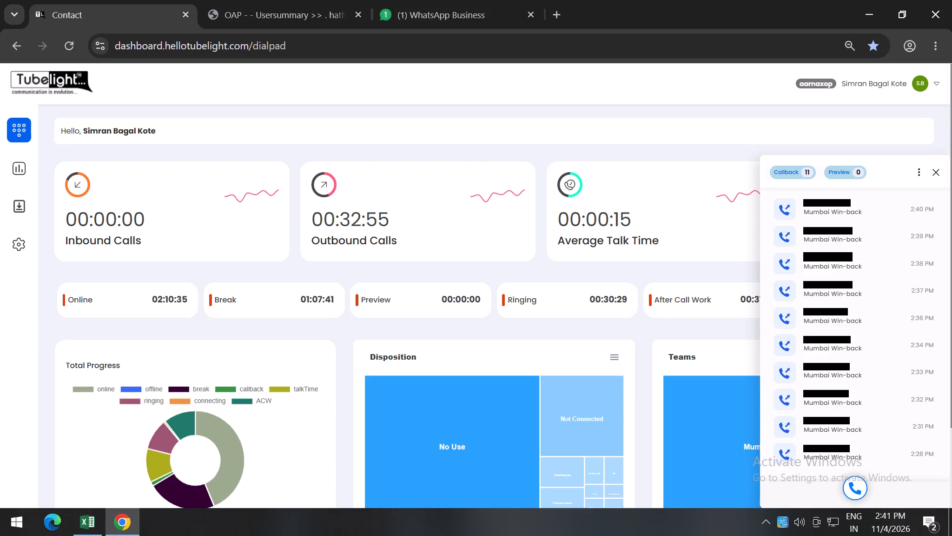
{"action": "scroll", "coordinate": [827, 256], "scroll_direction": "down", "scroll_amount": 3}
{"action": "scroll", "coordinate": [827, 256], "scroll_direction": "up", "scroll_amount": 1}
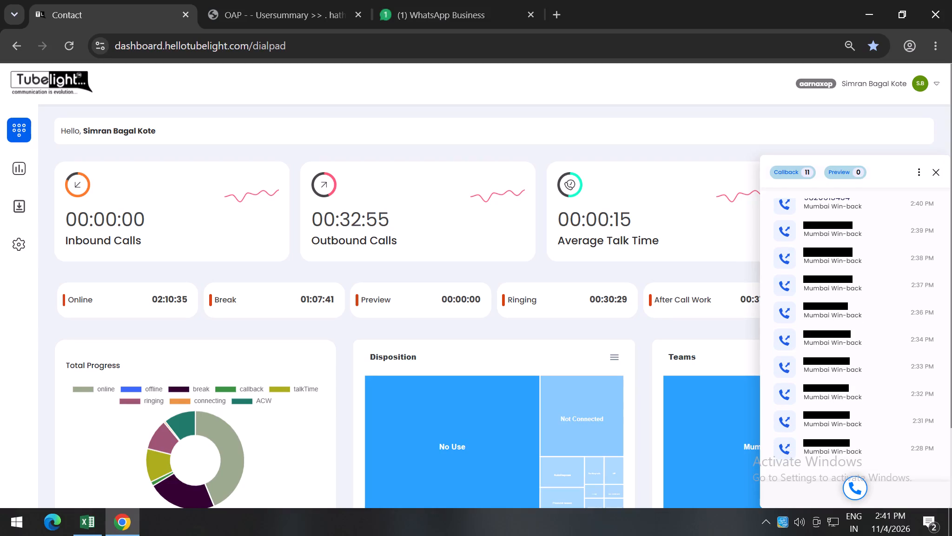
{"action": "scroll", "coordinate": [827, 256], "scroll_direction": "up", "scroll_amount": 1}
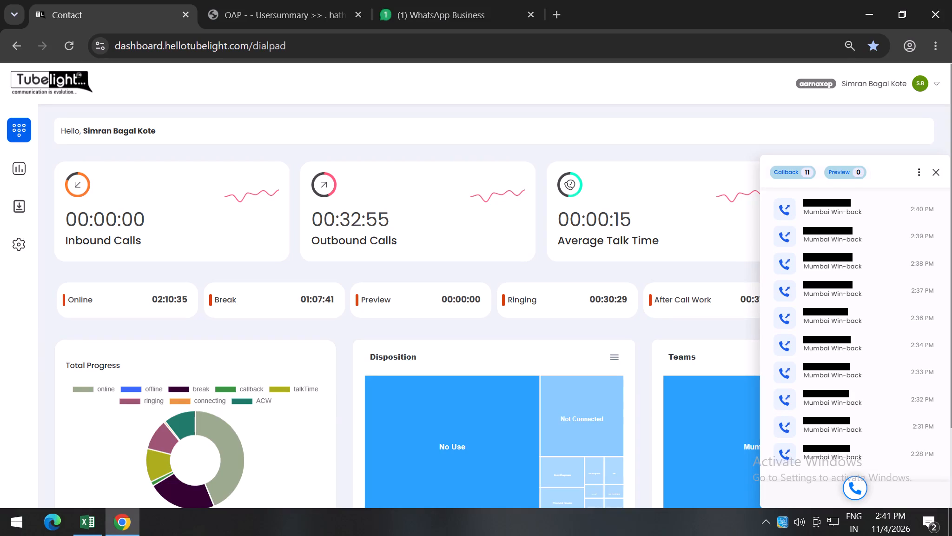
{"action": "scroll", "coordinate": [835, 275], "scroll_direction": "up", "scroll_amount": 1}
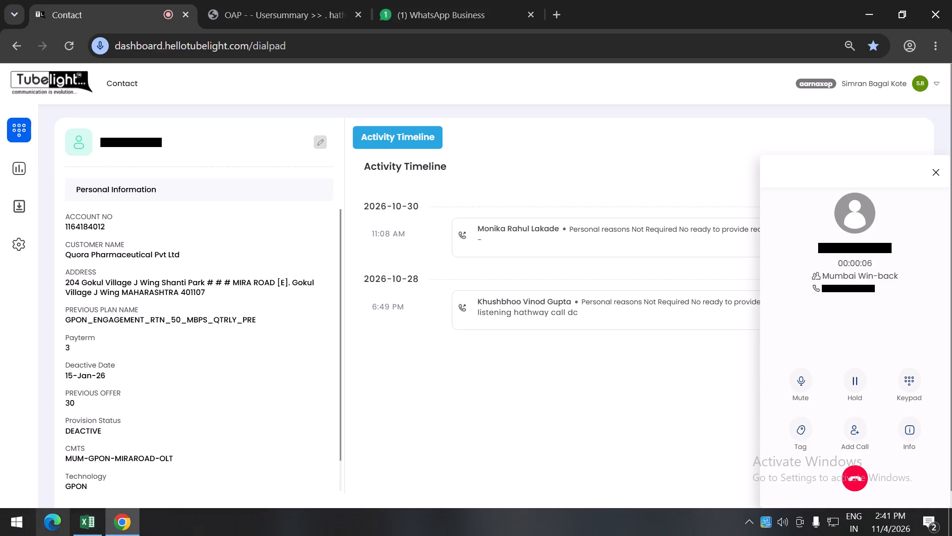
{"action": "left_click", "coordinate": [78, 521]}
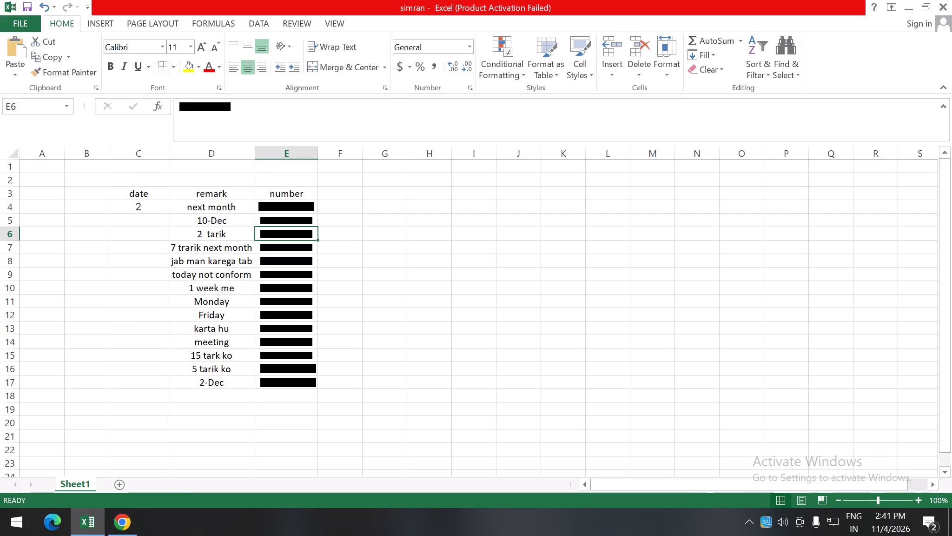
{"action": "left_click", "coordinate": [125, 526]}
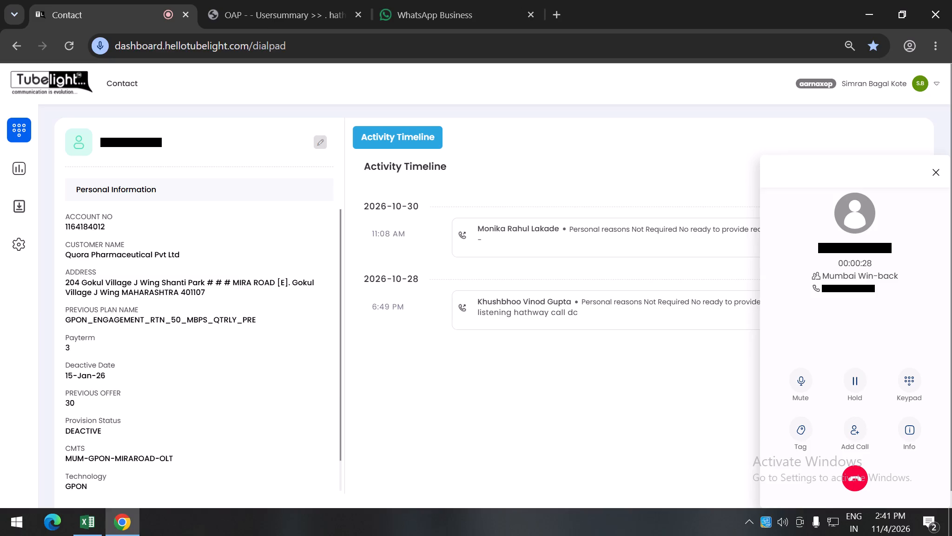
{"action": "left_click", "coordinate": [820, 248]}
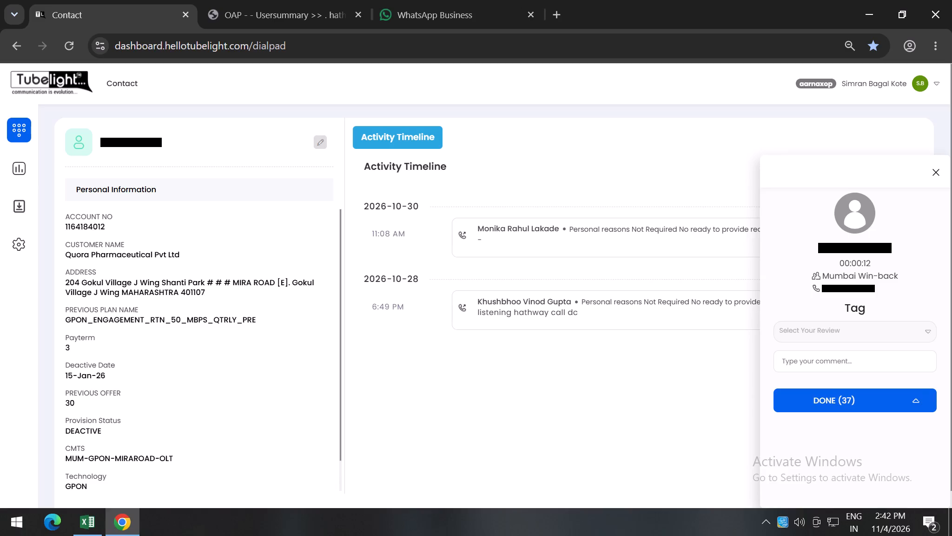
Tag the ended Mumbai Win-back call as Personal reasons, Not Required, No Use, and submit it.
{"action": "left_click", "coordinate": [835, 326]}
{"action": "scroll", "coordinate": [825, 365], "scroll_direction": "down", "scroll_amount": 1}
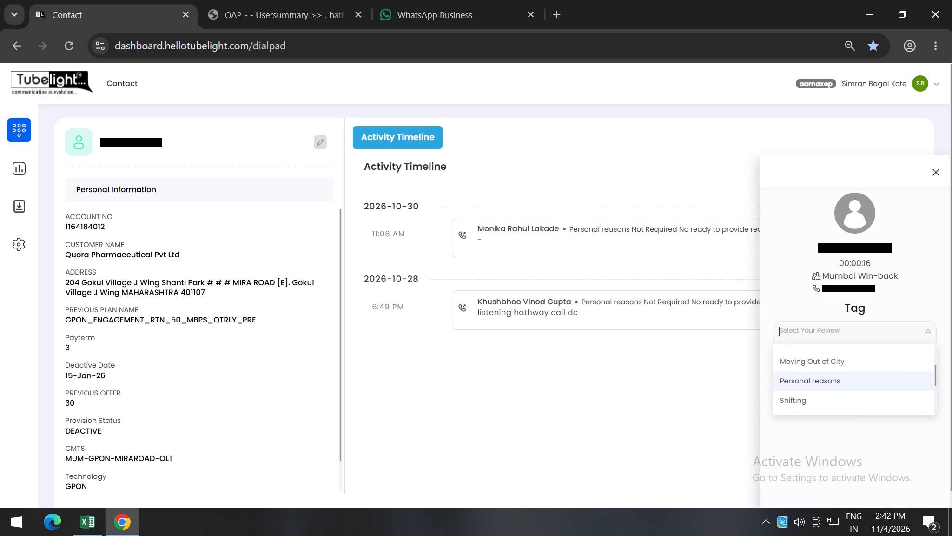
{"action": "left_click", "coordinate": [818, 382]}
{"action": "left_click", "coordinate": [871, 335]}
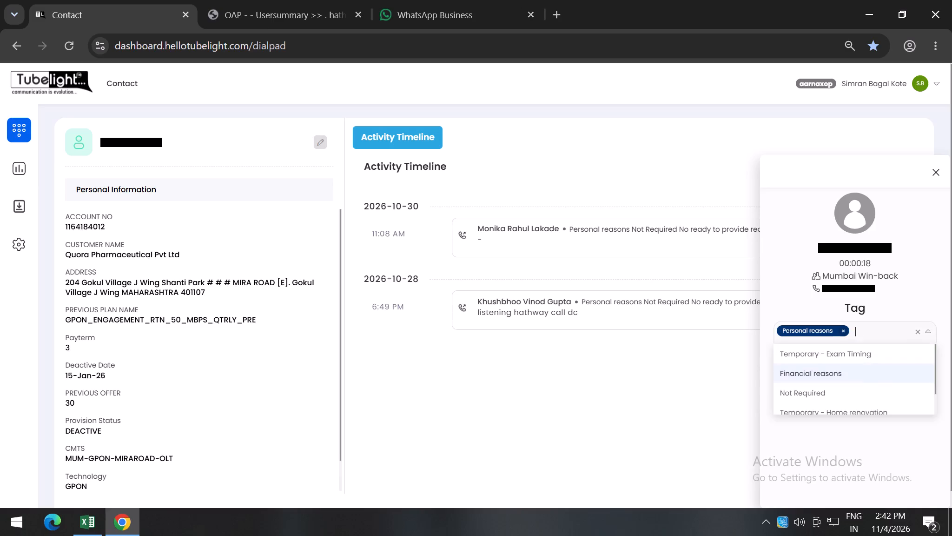
{"action": "left_click", "coordinate": [824, 391]}
{"action": "left_click", "coordinate": [859, 354]}
{"action": "left_click", "coordinate": [843, 365]}
{"action": "left_click", "coordinate": [832, 413]}
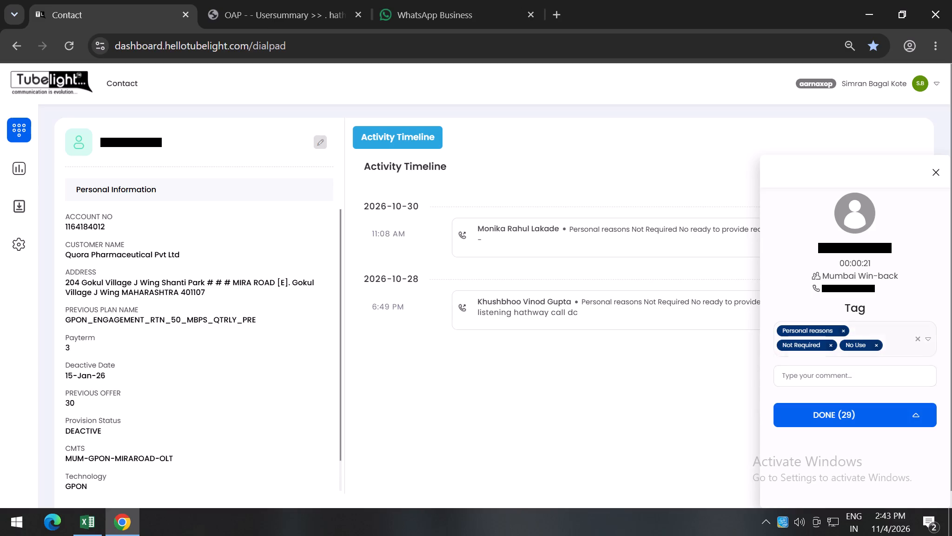
{"action": "scroll", "coordinate": [779, 400], "scroll_direction": "up", "scroll_amount": 1}
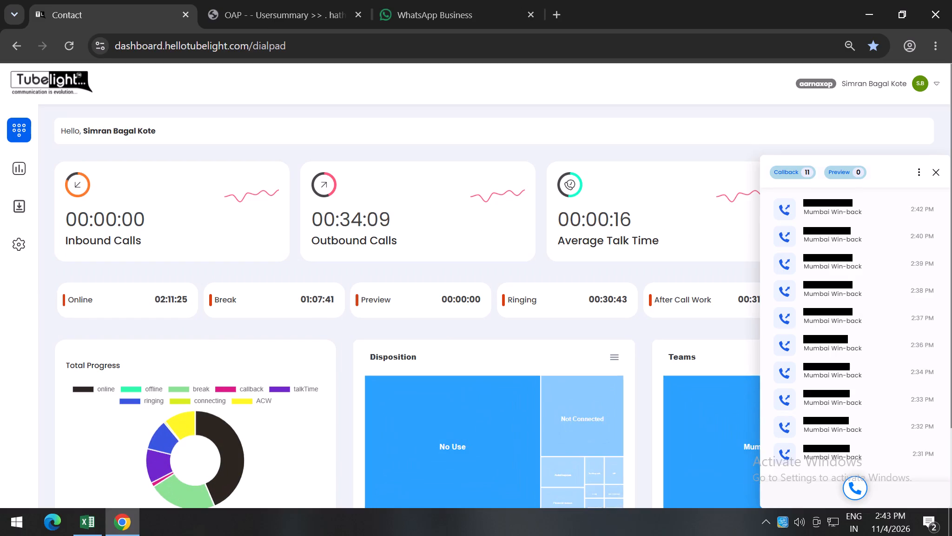
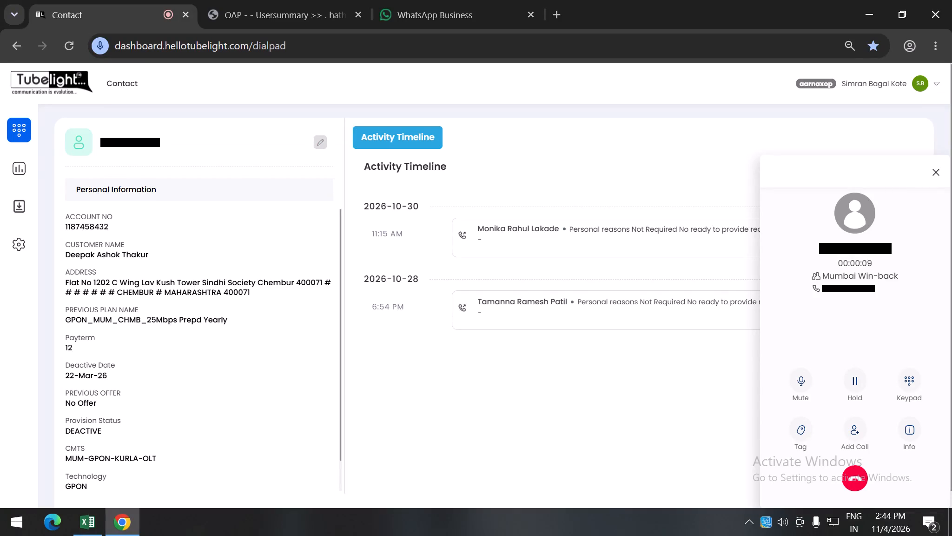
End the current Mumbai Win-back call, tag it as Personal reasons, Not Required, No Use, and submit it.
{"action": "left_click", "coordinate": [846, 477]}
{"action": "left_click", "coordinate": [871, 335]}
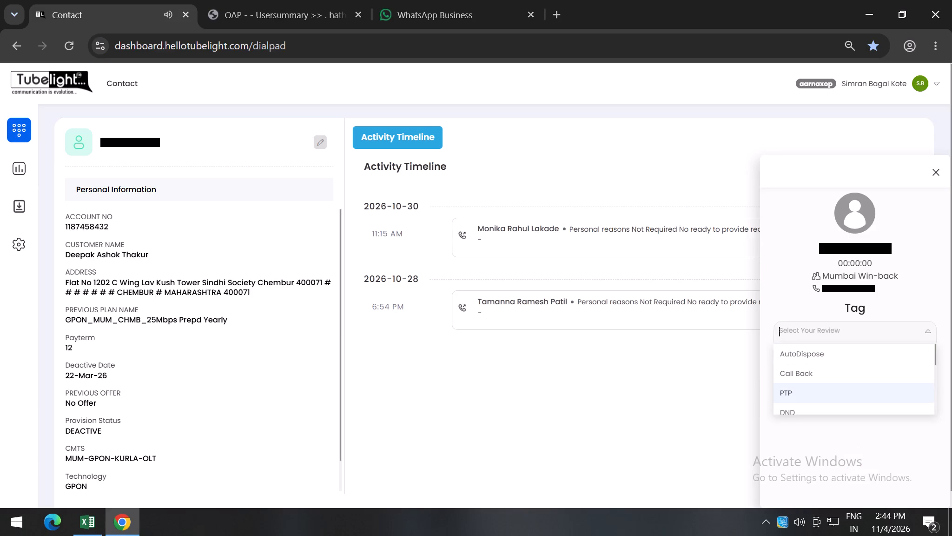
{"action": "scroll", "coordinate": [843, 395], "scroll_direction": "down", "scroll_amount": 2}
{"action": "scroll", "coordinate": [845, 379], "scroll_direction": "up", "scroll_amount": 2}
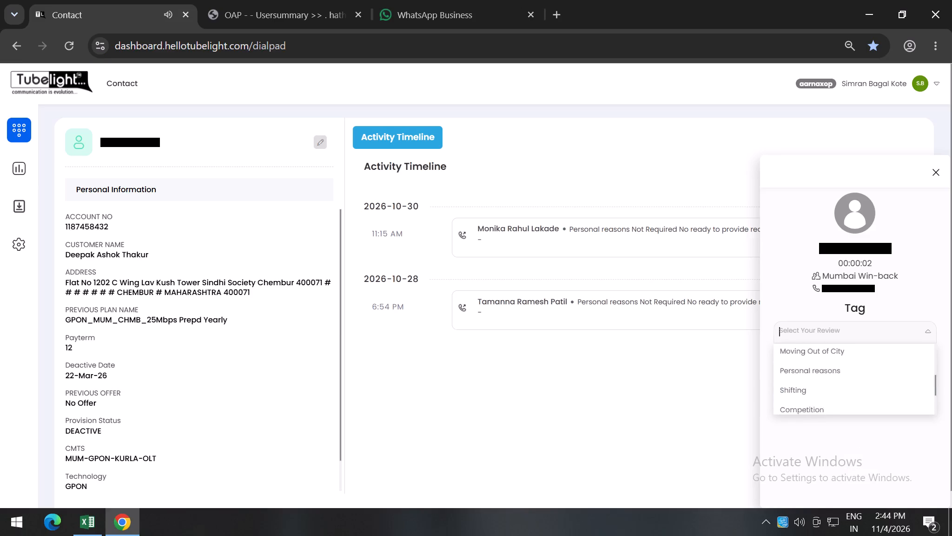
{"action": "scroll", "coordinate": [829, 377], "scroll_direction": "down", "scroll_amount": 1}
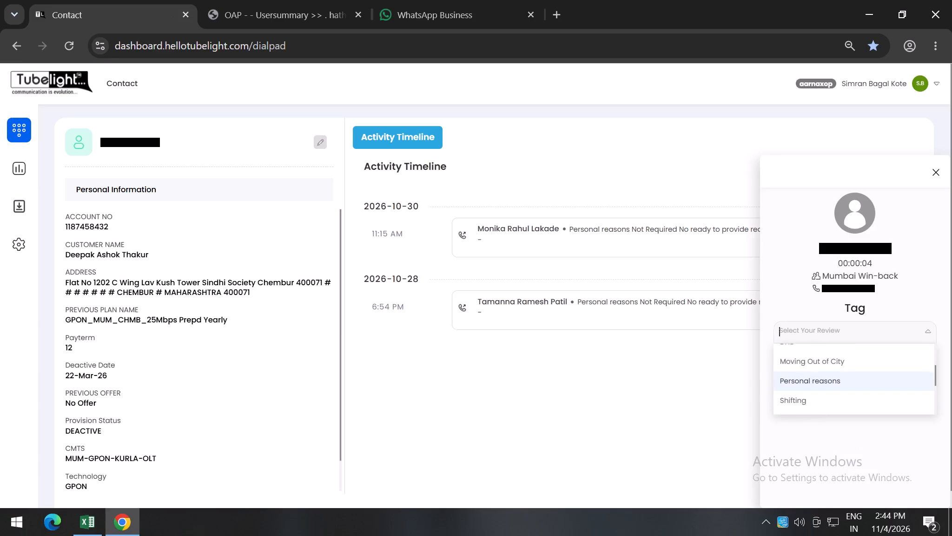
{"action": "left_click", "coordinate": [825, 382]}
{"action": "left_click", "coordinate": [862, 328]}
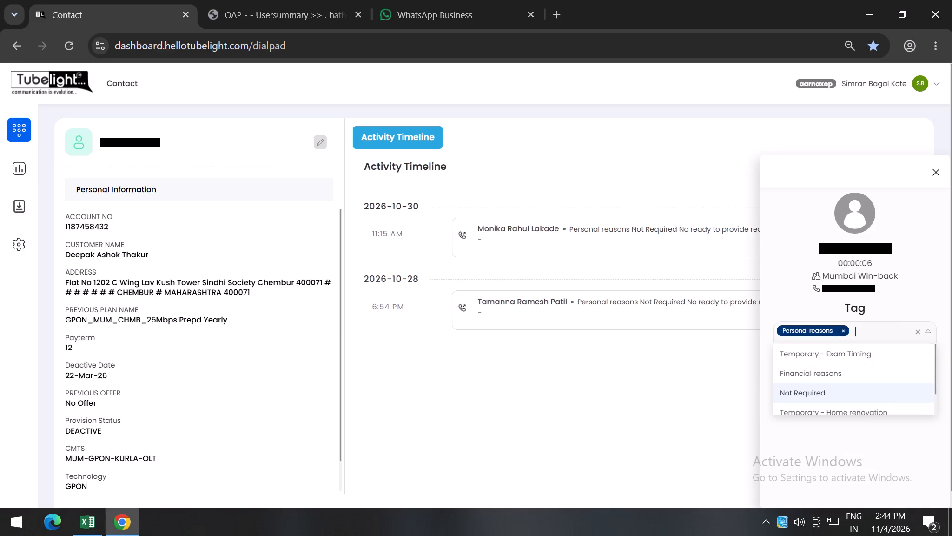
{"action": "left_click", "coordinate": [819, 389]}
{"action": "left_click", "coordinate": [865, 340]}
{"action": "left_click", "coordinate": [783, 369]}
{"action": "left_click", "coordinate": [797, 417]}
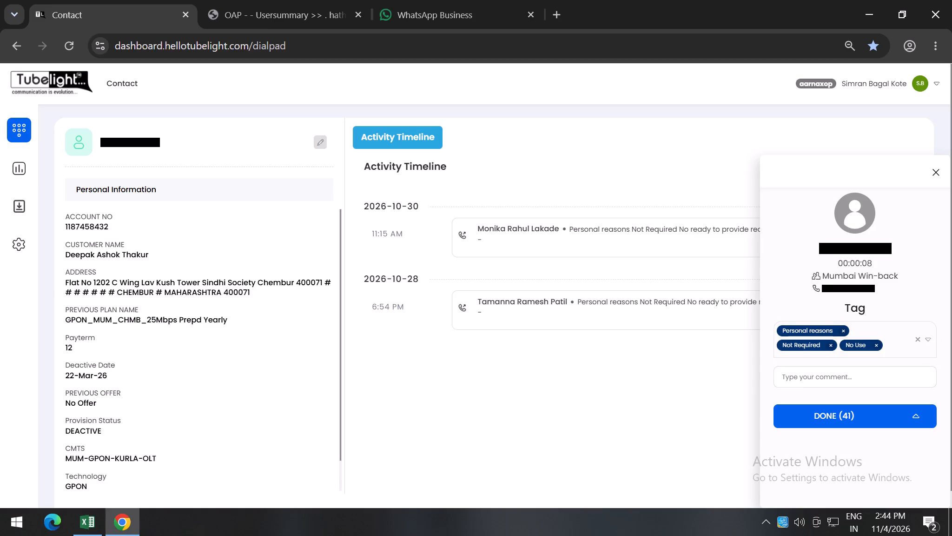
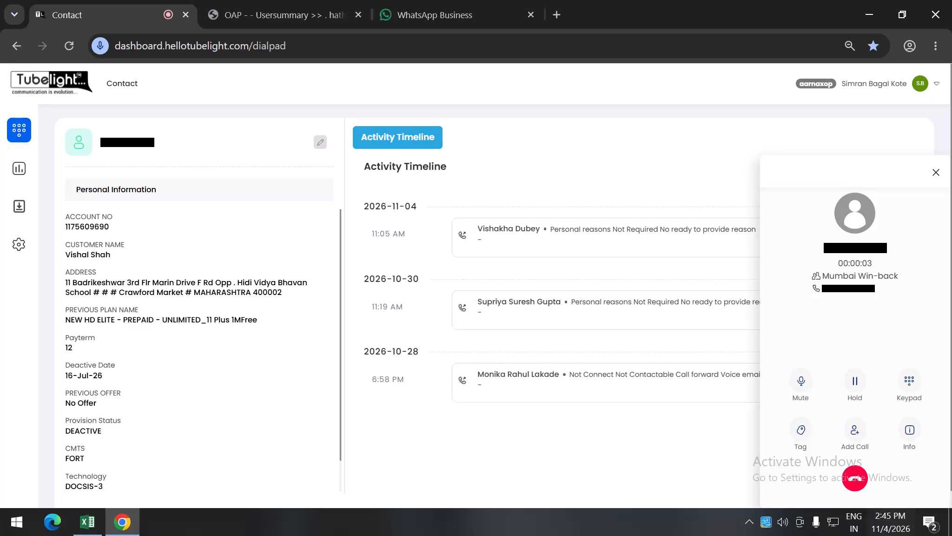
End the current Mumbai Win-back call, tag it as Not Connect, Not Contactable, Not Connected, and submit it.
{"action": "left_click", "coordinate": [863, 478]}
{"action": "left_click", "coordinate": [870, 325]}
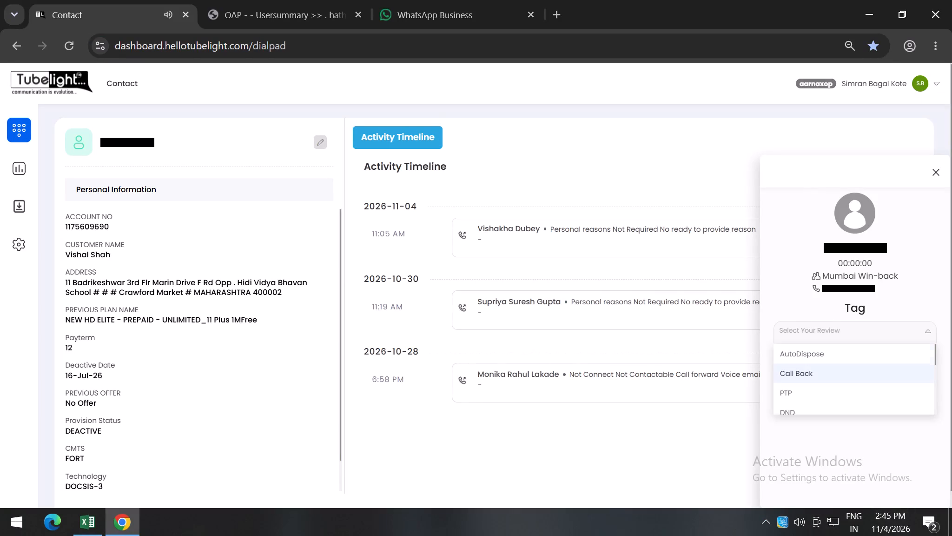
{"action": "scroll", "coordinate": [825, 371], "scroll_direction": "down", "scroll_amount": 2}
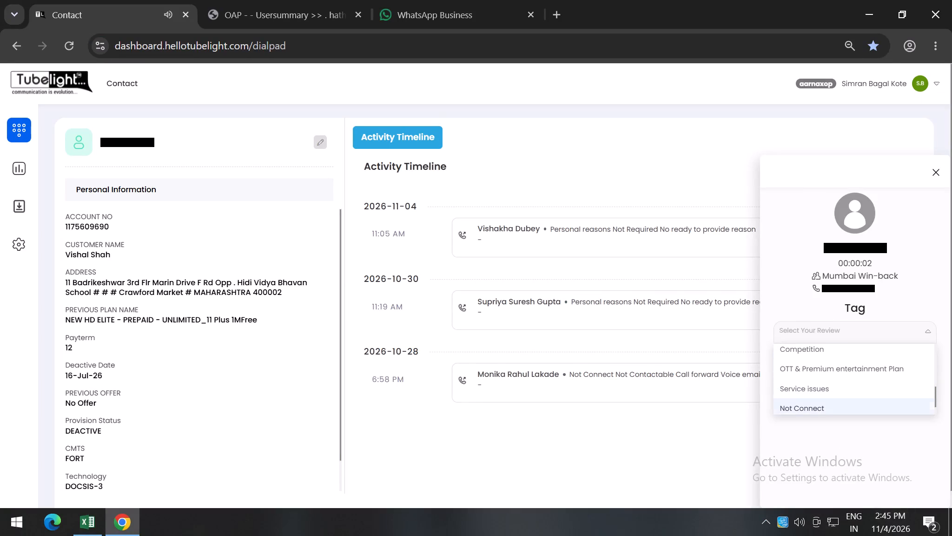
{"action": "left_click", "coordinate": [820, 408]}
{"action": "left_click", "coordinate": [849, 340]}
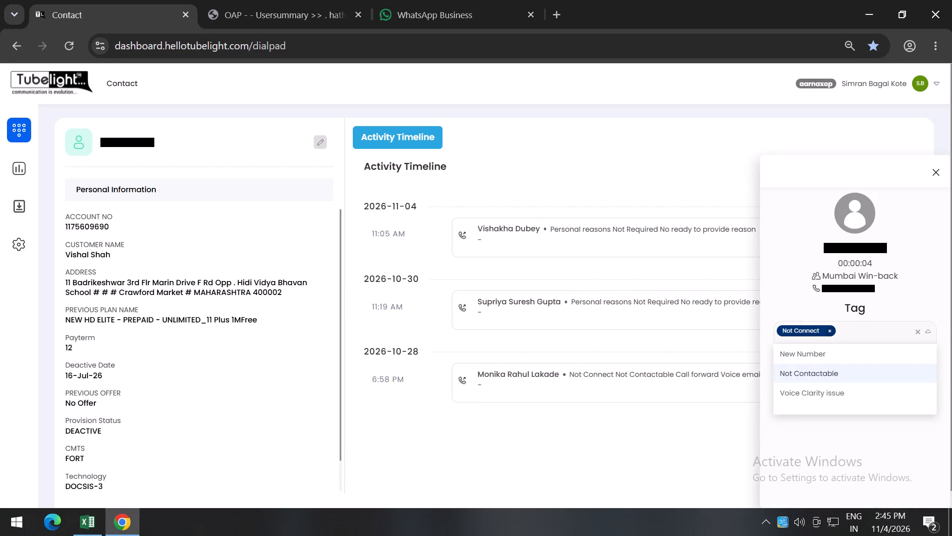
{"action": "left_click", "coordinate": [836, 375]}
{"action": "left_click", "coordinate": [873, 342]}
{"action": "scroll", "coordinate": [835, 388], "scroll_direction": "down", "scroll_amount": 1}
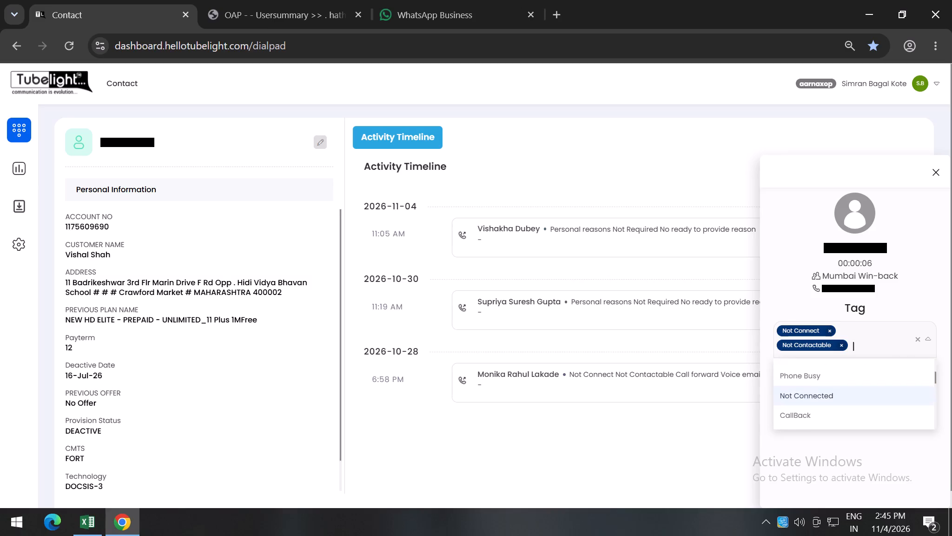
{"action": "left_click", "coordinate": [831, 391]}
{"action": "left_click", "coordinate": [826, 422]}
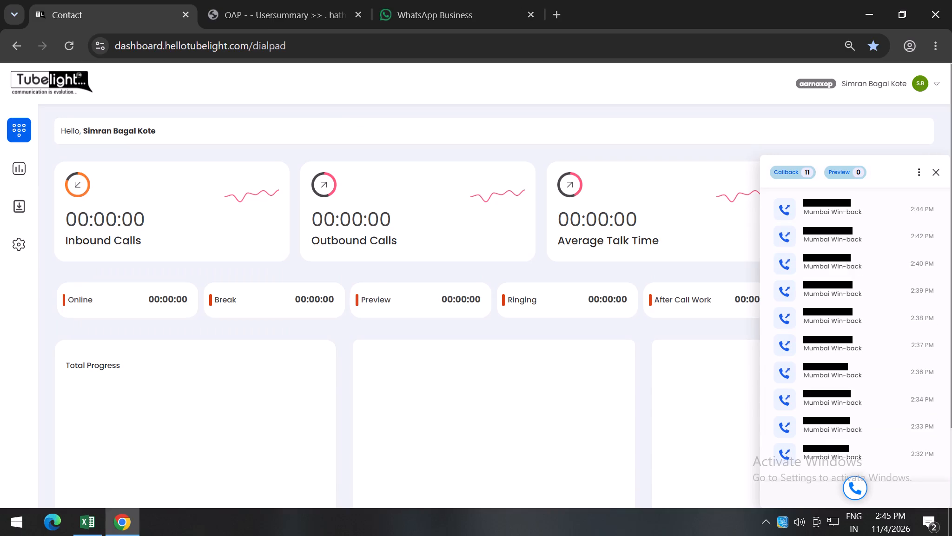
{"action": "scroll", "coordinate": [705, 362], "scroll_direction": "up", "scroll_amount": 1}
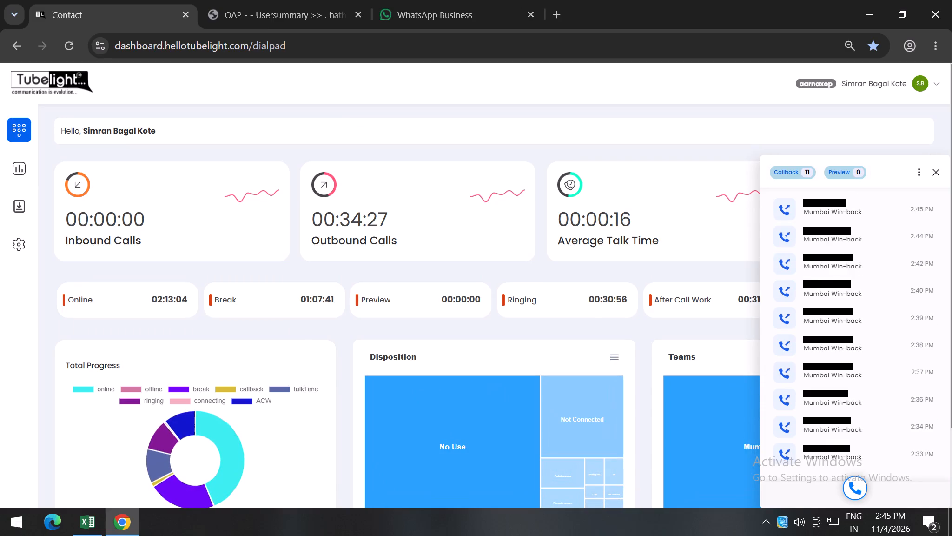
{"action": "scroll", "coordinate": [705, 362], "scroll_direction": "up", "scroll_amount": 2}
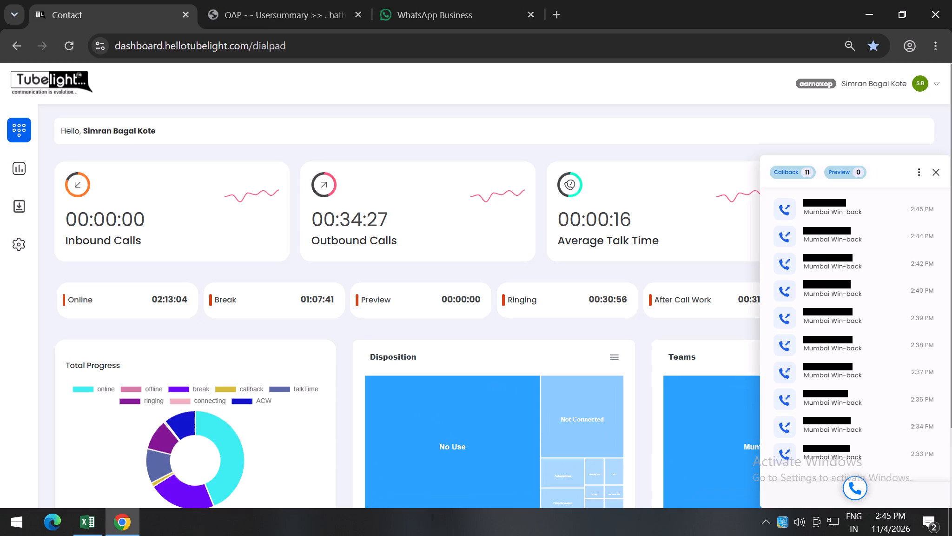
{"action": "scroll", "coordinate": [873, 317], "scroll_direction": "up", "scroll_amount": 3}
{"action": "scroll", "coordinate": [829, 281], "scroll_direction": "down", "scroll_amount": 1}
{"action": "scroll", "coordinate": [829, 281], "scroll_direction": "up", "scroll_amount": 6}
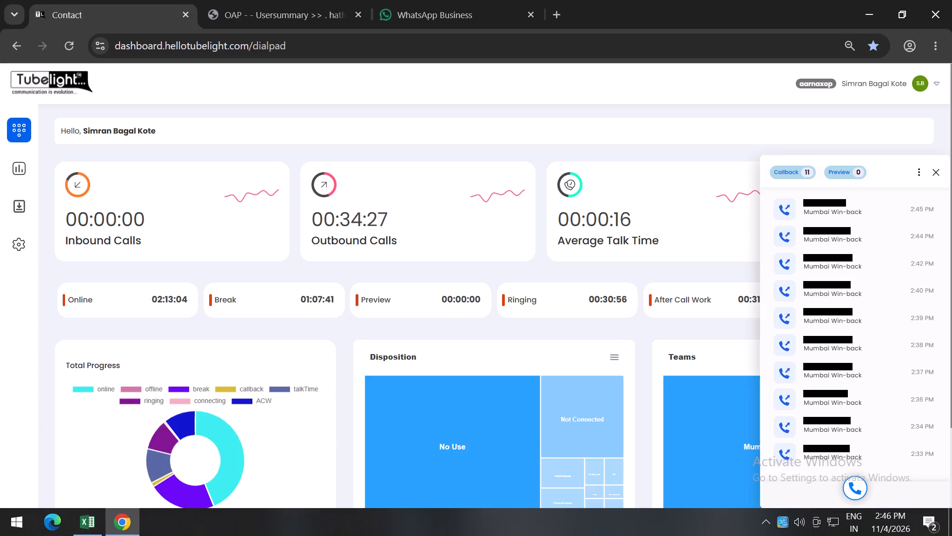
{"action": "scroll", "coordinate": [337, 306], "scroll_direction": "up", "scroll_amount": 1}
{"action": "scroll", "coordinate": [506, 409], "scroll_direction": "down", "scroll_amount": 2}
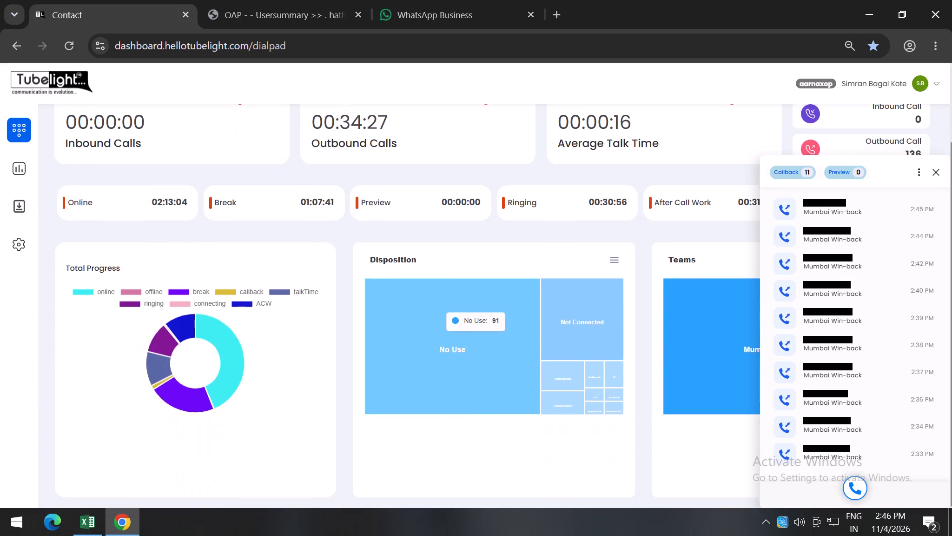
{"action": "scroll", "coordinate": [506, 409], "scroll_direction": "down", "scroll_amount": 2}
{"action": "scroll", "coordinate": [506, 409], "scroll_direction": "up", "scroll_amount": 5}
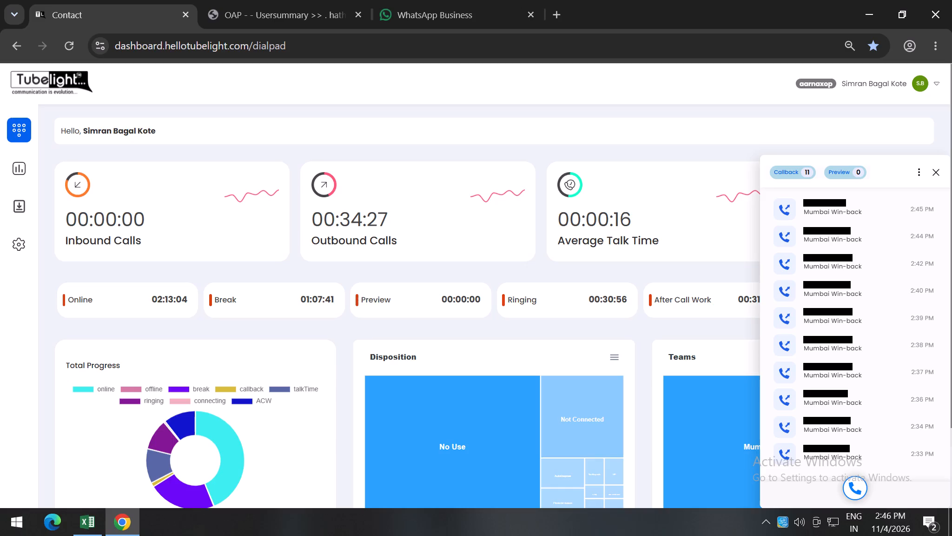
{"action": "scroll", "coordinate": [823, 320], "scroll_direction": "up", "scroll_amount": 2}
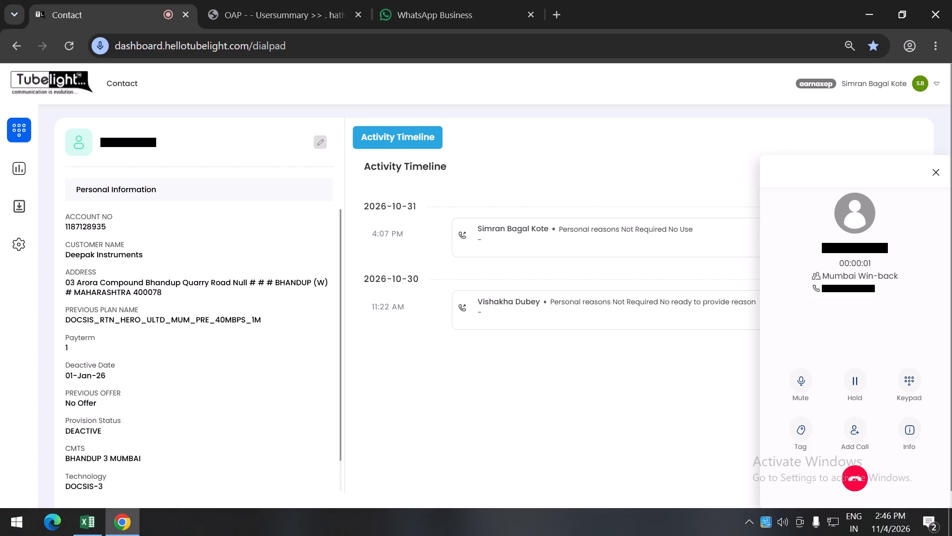
End the Mumbai Win-back call to Deepak Instruments, tag it as Personal reasons, Not Required, No Use, and submit it.
{"action": "left_click", "coordinate": [849, 477]}
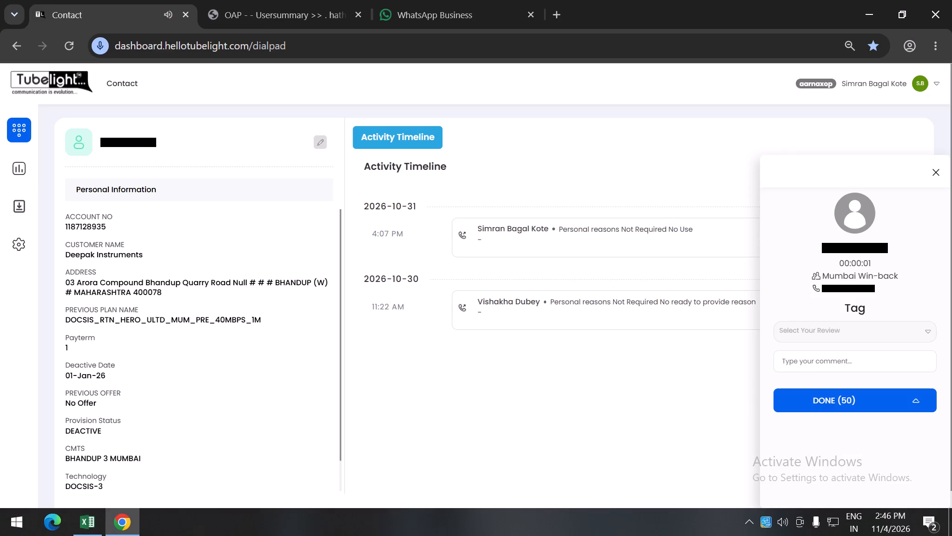
{"action": "left_click", "coordinate": [833, 333]}
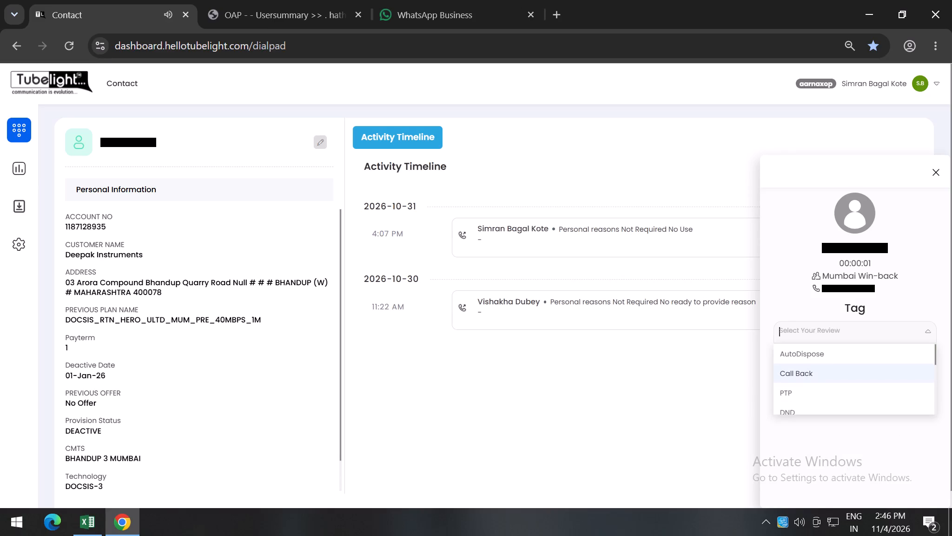
{"action": "scroll", "coordinate": [830, 369], "scroll_direction": "down", "scroll_amount": 1}
{"action": "scroll", "coordinate": [830, 369], "scroll_direction": "up", "scroll_amount": 2}
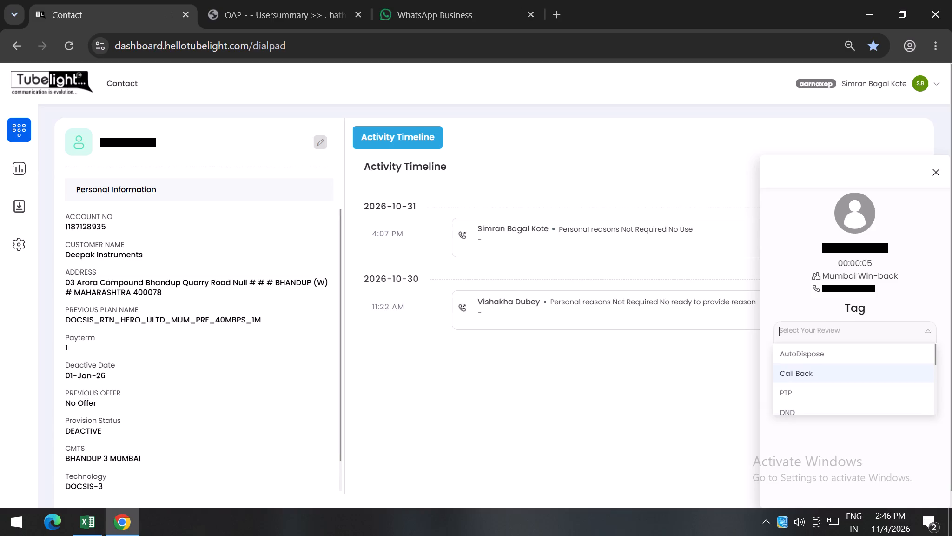
{"action": "scroll", "coordinate": [830, 370], "scroll_direction": "down", "scroll_amount": 1}
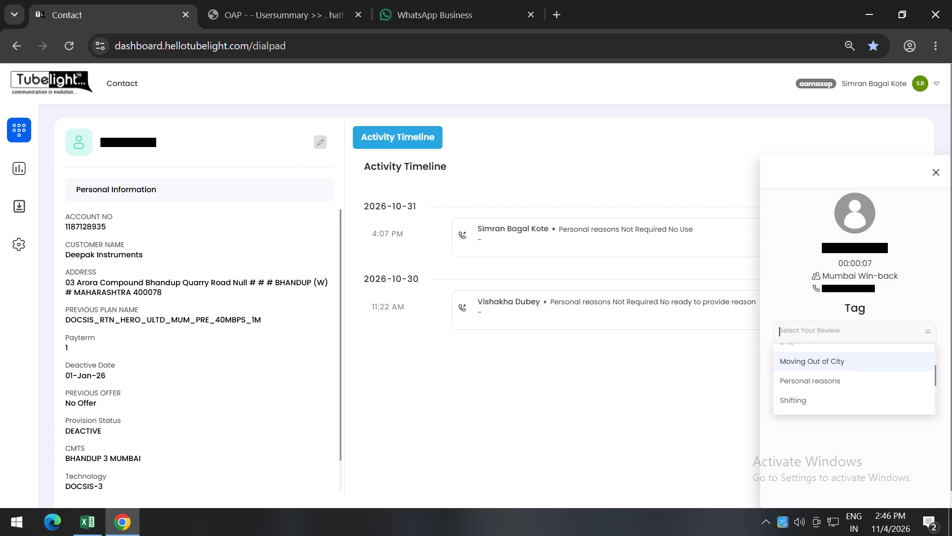
{"action": "scroll", "coordinate": [830, 370], "scroll_direction": "down", "scroll_amount": 1}
{"action": "scroll", "coordinate": [830, 370], "scroll_direction": "up", "scroll_amount": 4}
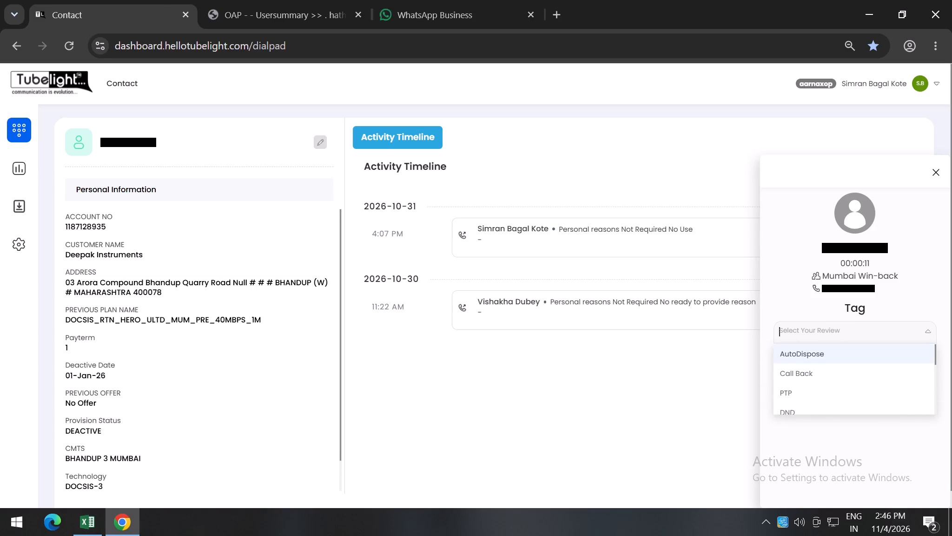
{"action": "scroll", "coordinate": [829, 361], "scroll_direction": "down", "scroll_amount": 2}
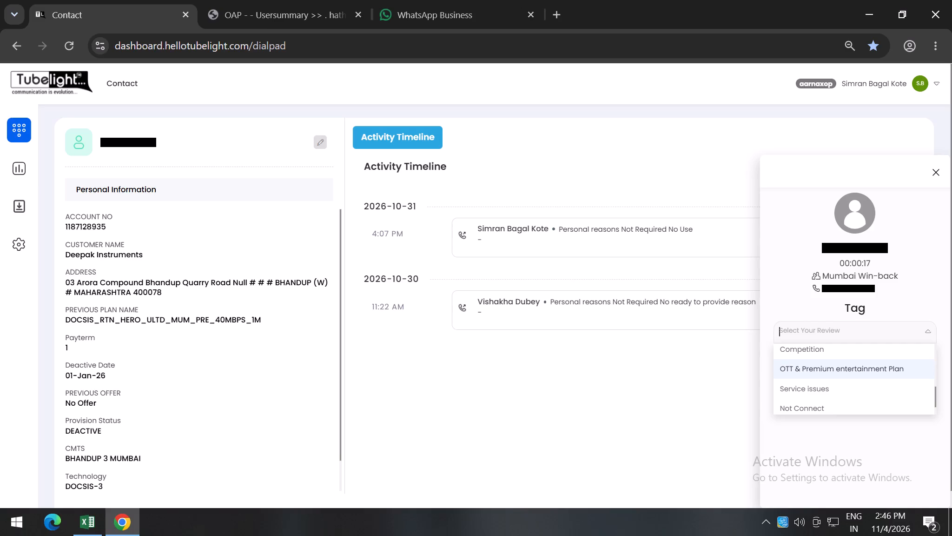
{"action": "scroll", "coordinate": [810, 390], "scroll_direction": "up", "scroll_amount": 1}
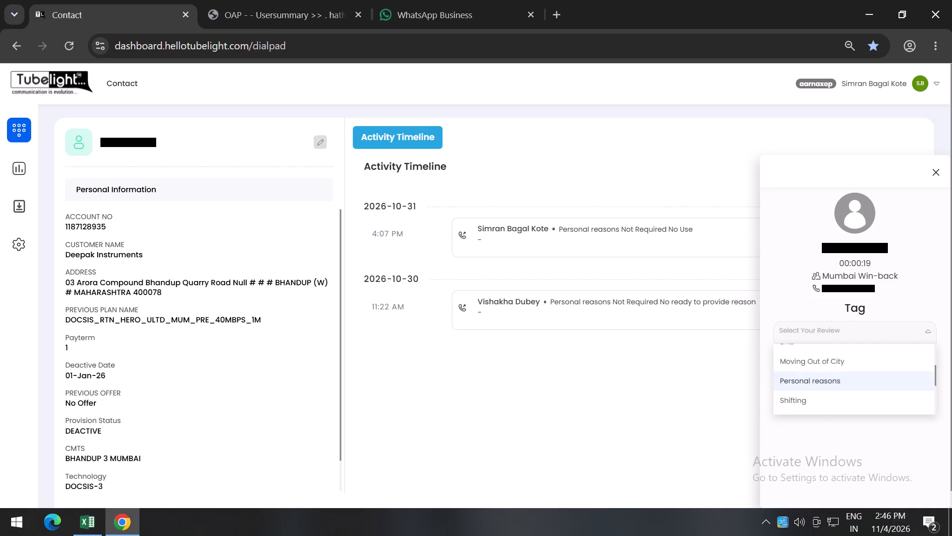
{"action": "left_click", "coordinate": [818, 382]}
{"action": "left_click", "coordinate": [864, 321]}
{"action": "left_click", "coordinate": [863, 329]}
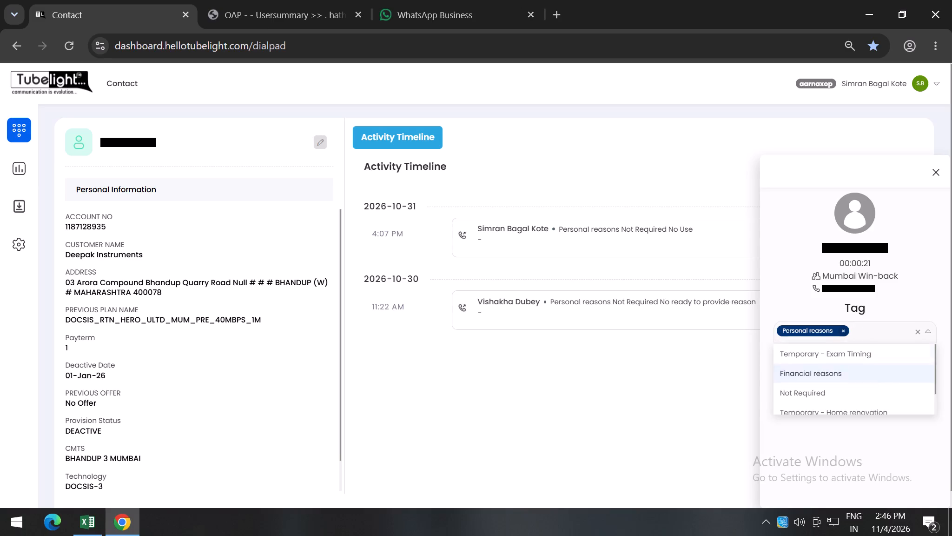
{"action": "left_click", "coordinate": [819, 388]}
{"action": "left_click", "coordinate": [868, 342]}
{"action": "left_click", "coordinate": [822, 364]}
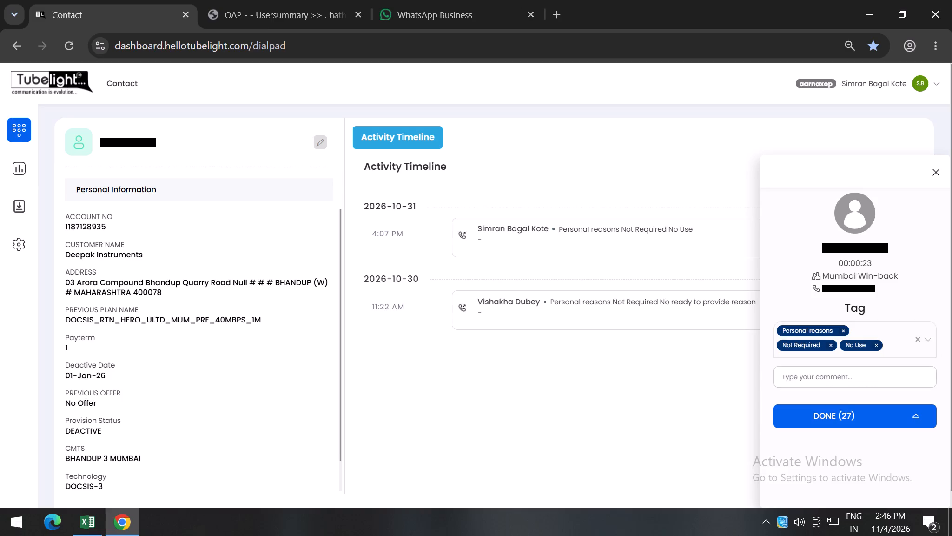
{"action": "left_click", "coordinate": [825, 406]}
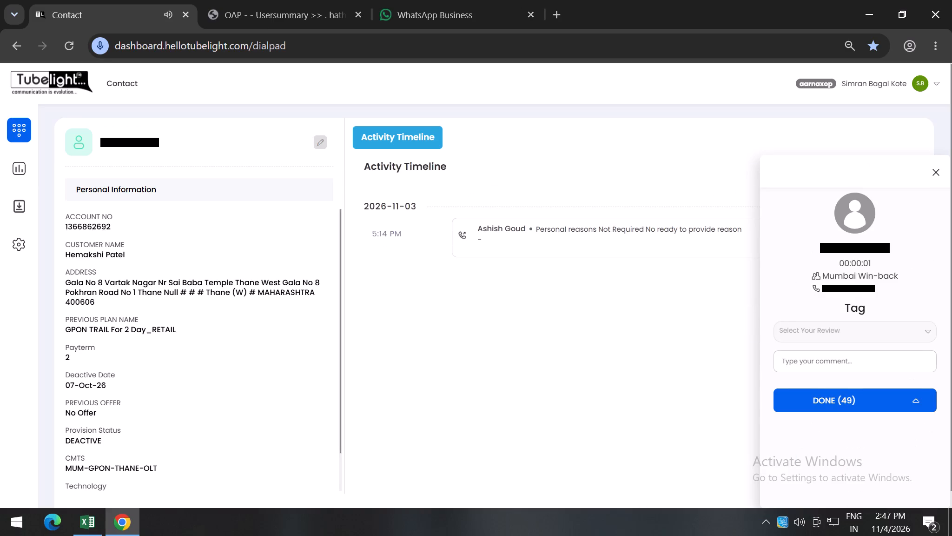
Tag the already ended Mumbai Win-back call as Personal reasons, Not Required, No Use, and submit it.
{"action": "left_click", "coordinate": [886, 328]}
{"action": "scroll", "coordinate": [804, 375], "scroll_direction": "down", "scroll_amount": 1}
{"action": "left_click", "coordinate": [804, 380]}
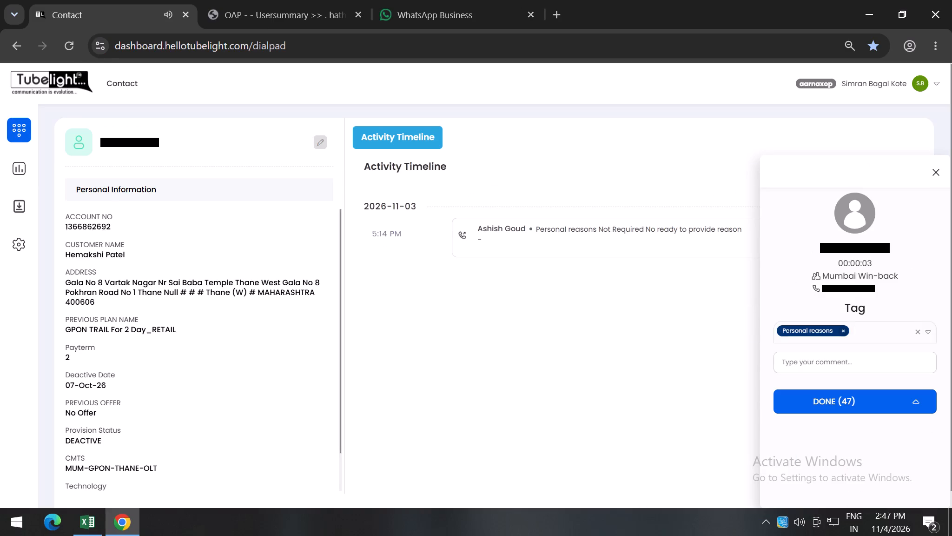
{"action": "left_click", "coordinate": [859, 328]}
{"action": "left_click", "coordinate": [809, 391]}
{"action": "left_click", "coordinate": [859, 348]}
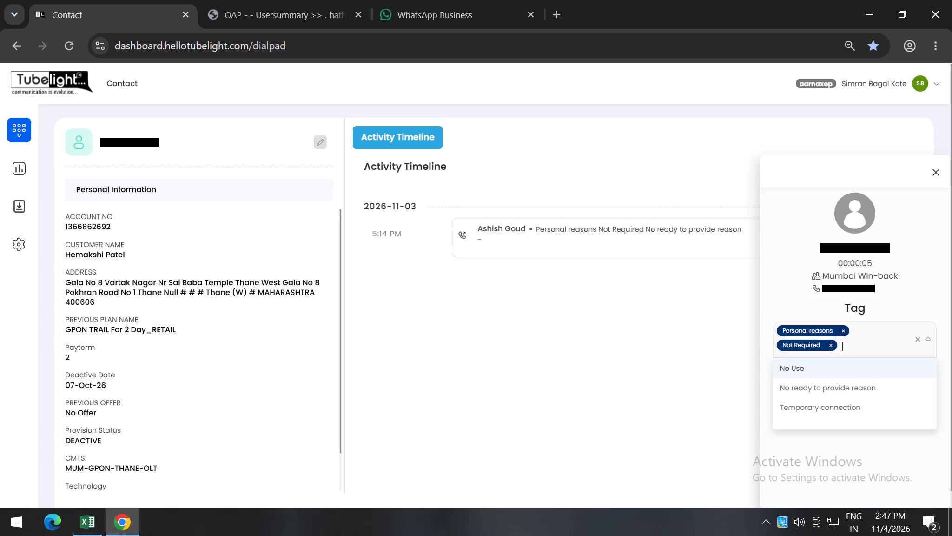
{"action": "left_click", "coordinate": [802, 365]}
{"action": "left_click", "coordinate": [808, 402]}
{"action": "left_click", "coordinate": [810, 403]}
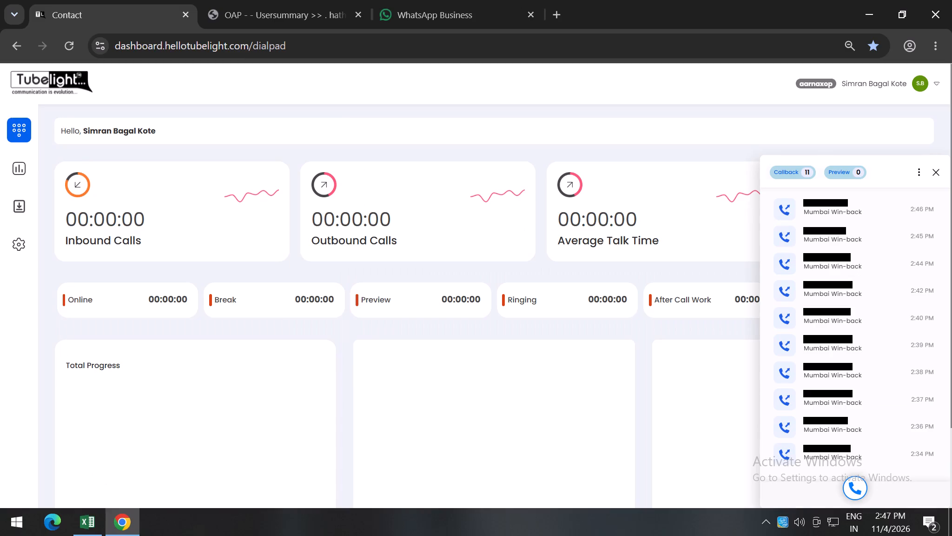
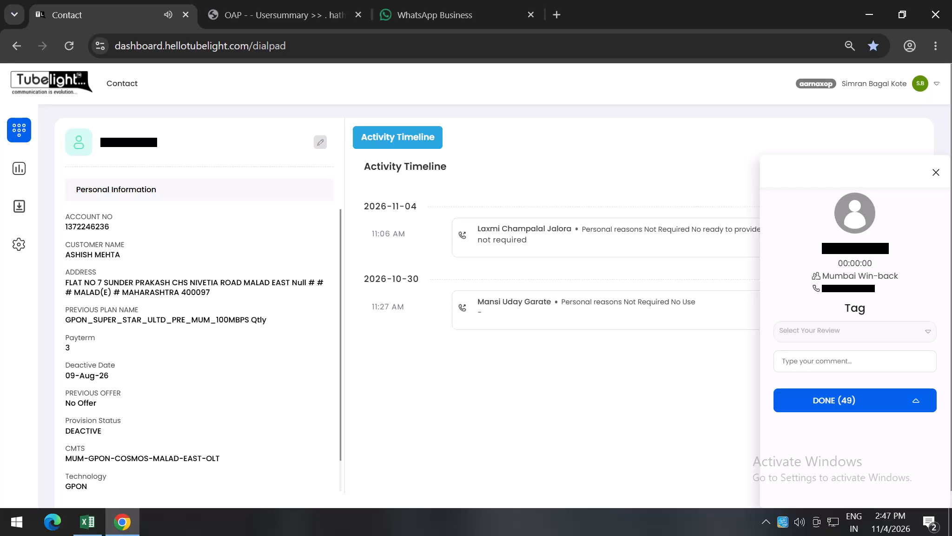
{"action": "left_click", "coordinate": [825, 327]}
{"action": "scroll", "coordinate": [822, 369], "scroll_direction": "down", "scroll_amount": 1}
{"action": "left_click", "coordinate": [821, 376]}
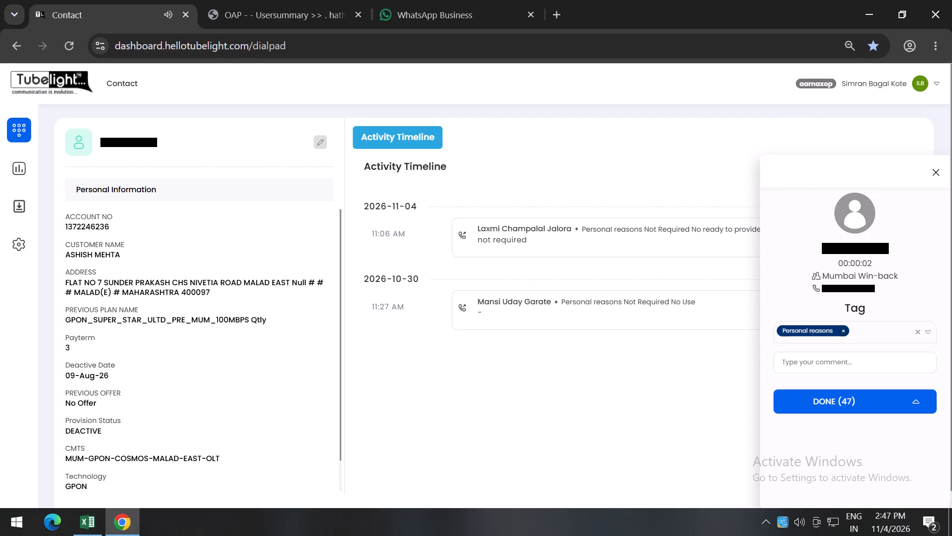
{"action": "left_click", "coordinate": [865, 335]}
{"action": "left_click", "coordinate": [825, 389]}
{"action": "left_click", "coordinate": [857, 353]}
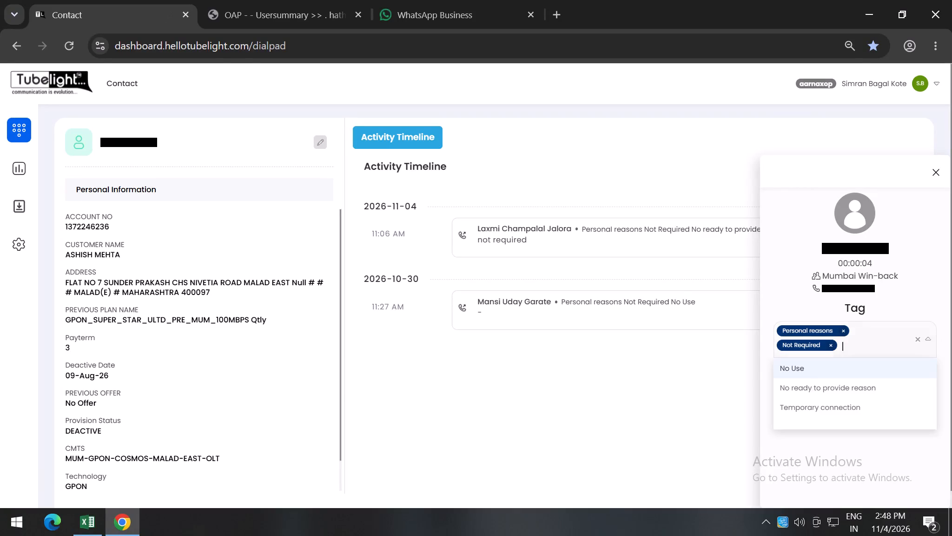
{"action": "left_click", "coordinate": [813, 367]}
{"action": "left_click", "coordinate": [803, 425]}
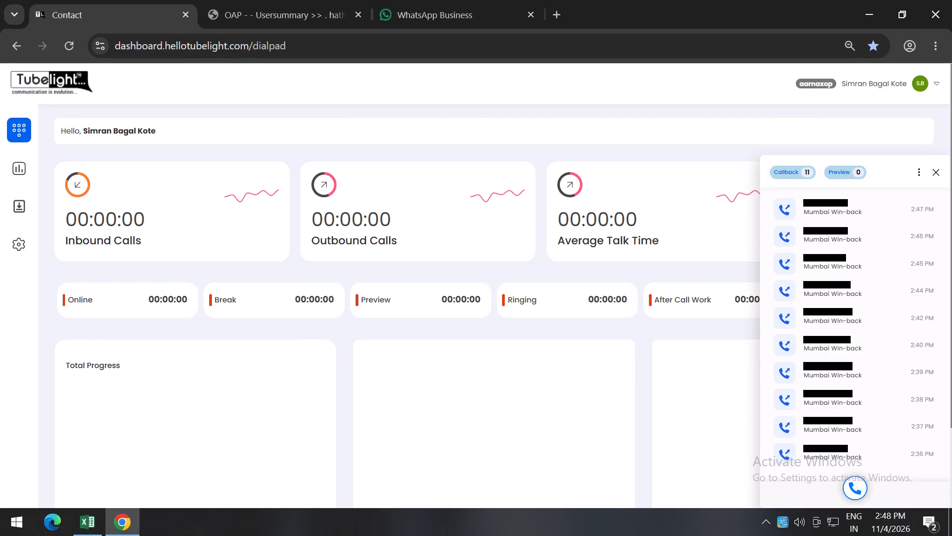
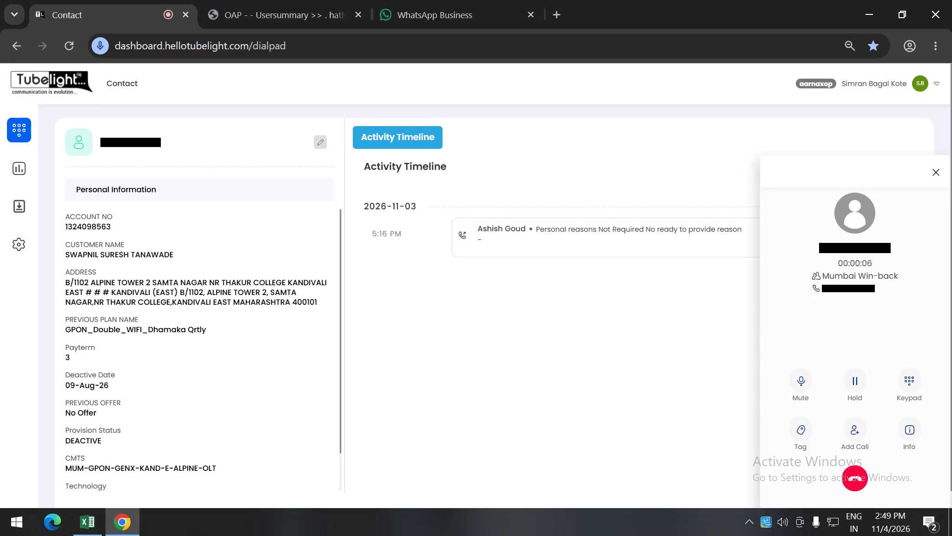
End the current Mumbai Win-back call, tag it as Personal reasons, Not Required, No Use, and submit it.
{"action": "left_click", "coordinate": [861, 476]}
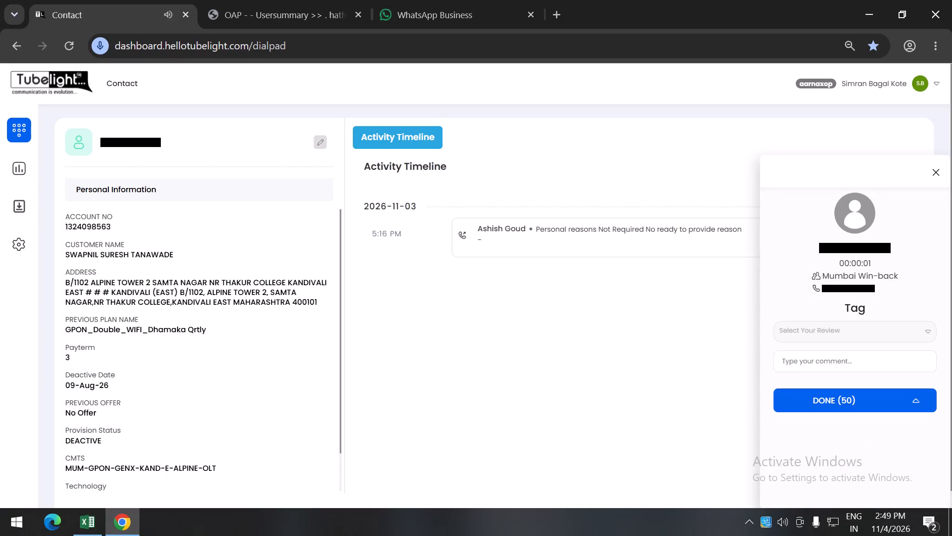
{"action": "left_click", "coordinate": [874, 332]}
{"action": "scroll", "coordinate": [850, 378], "scroll_direction": "down", "scroll_amount": 1}
{"action": "left_click", "coordinate": [850, 378]}
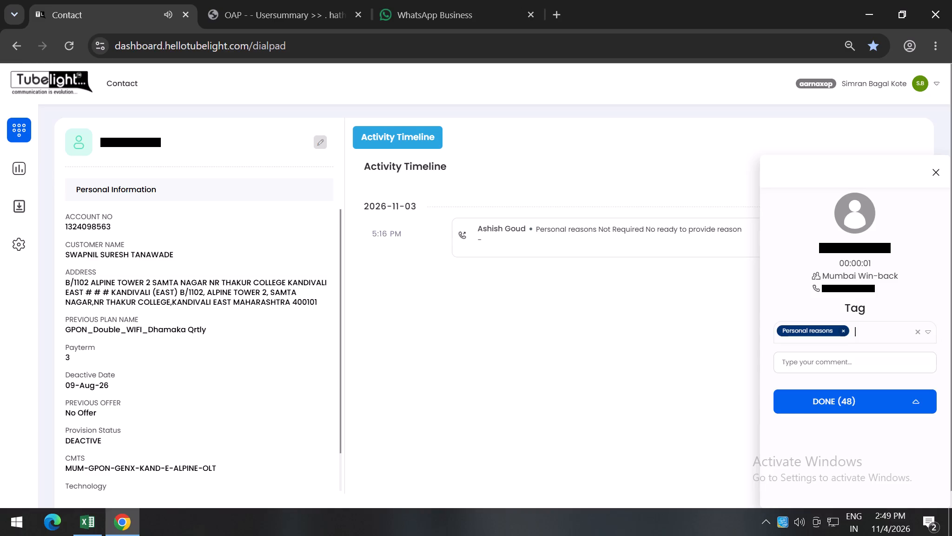
{"action": "left_click", "coordinate": [860, 335]}
{"action": "left_click", "coordinate": [809, 385]}
{"action": "left_click", "coordinate": [855, 344]}
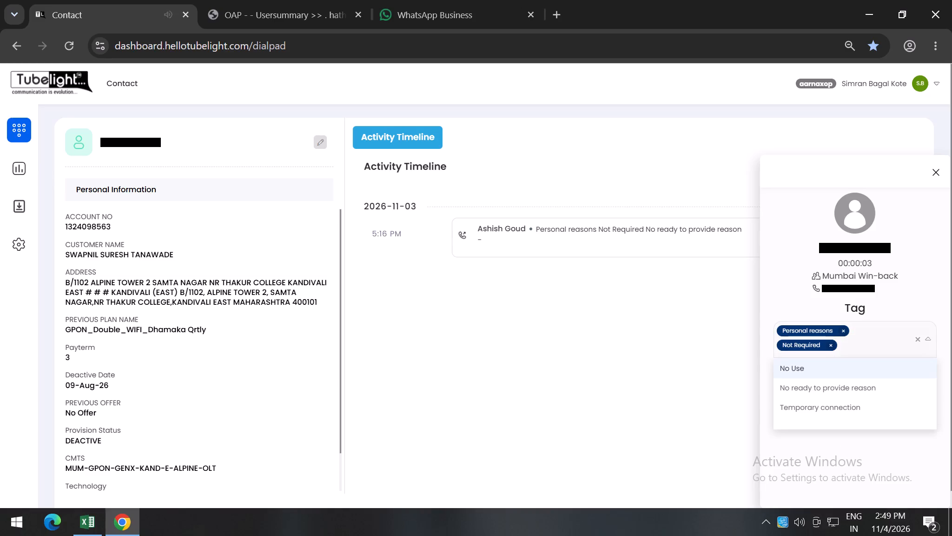
{"action": "left_click", "coordinate": [833, 364]}
{"action": "left_click", "coordinate": [819, 408]}
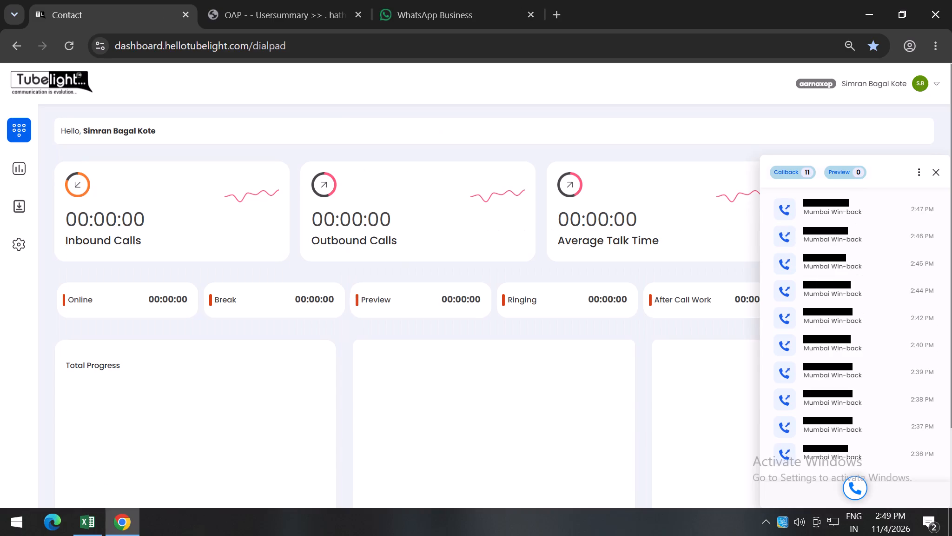
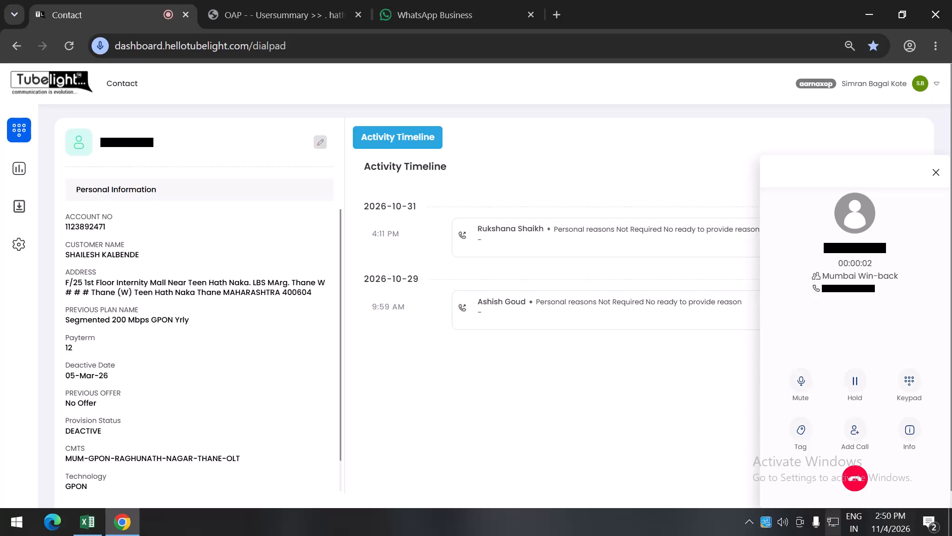
End the current Mumbai Win-back call, tag it as Not Connect, Not Contactable, Not Connected, and submit it.
{"action": "left_click", "coordinate": [854, 473]}
{"action": "left_click", "coordinate": [865, 328]}
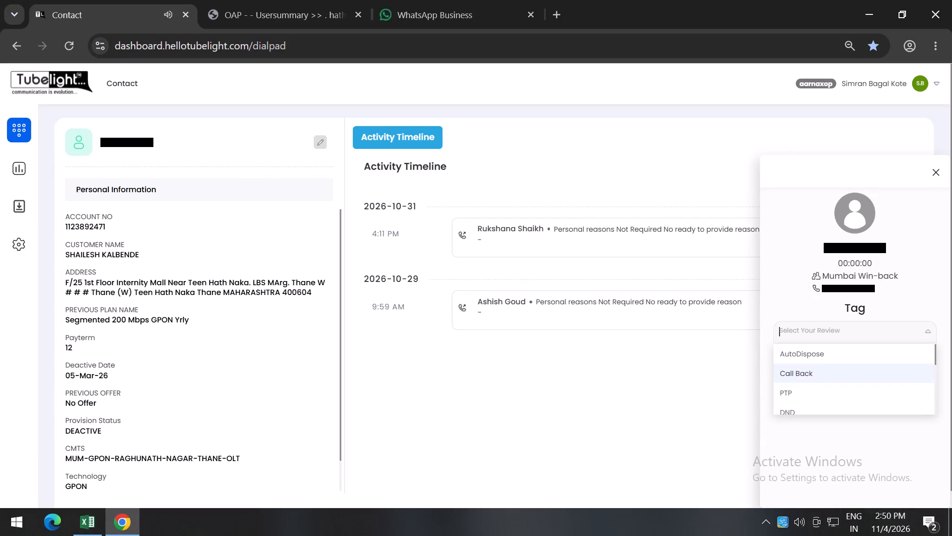
{"action": "scroll", "coordinate": [832, 378], "scroll_direction": "down", "scroll_amount": 1}
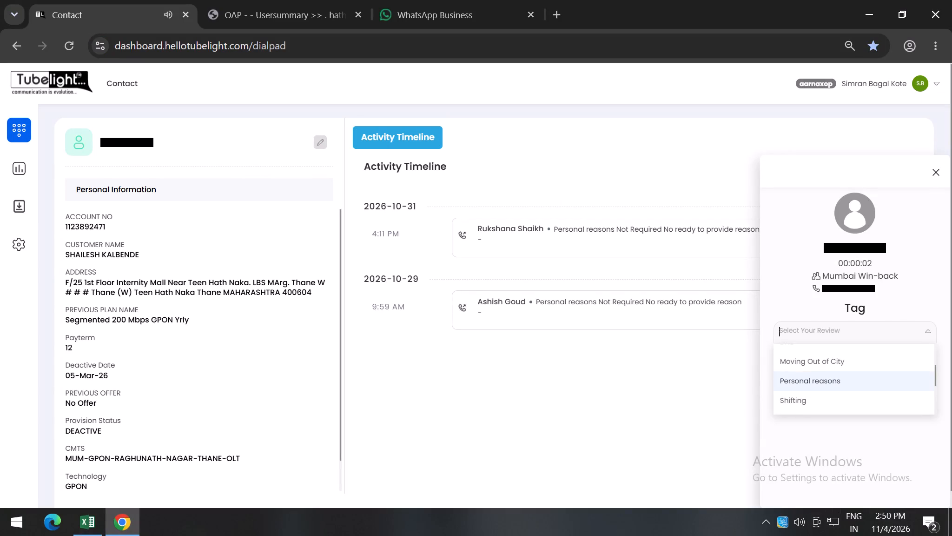
{"action": "scroll", "coordinate": [823, 383], "scroll_direction": "down", "scroll_amount": 1}
{"action": "left_click", "coordinate": [814, 404]}
{"action": "left_click", "coordinate": [853, 335]}
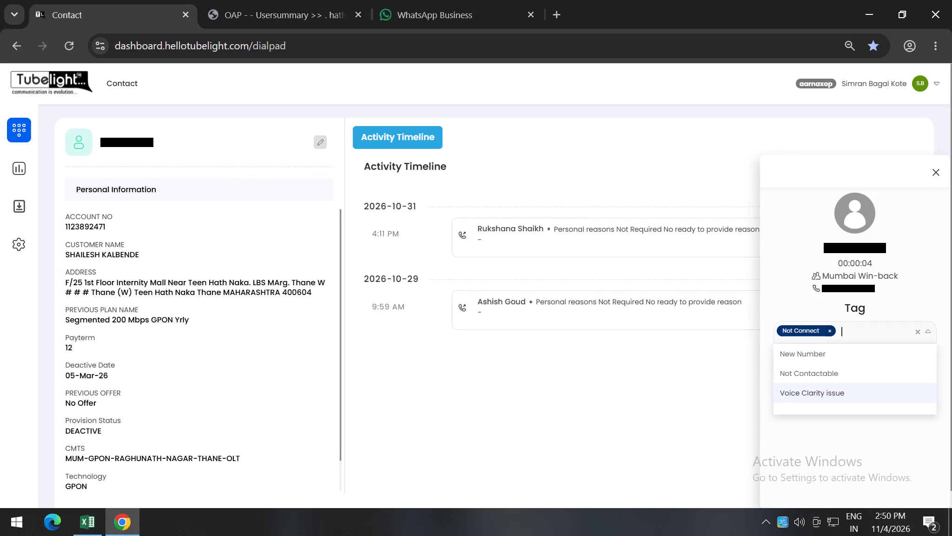
{"action": "left_click", "coordinate": [825, 377]}
{"action": "left_click", "coordinate": [869, 348]}
{"action": "scroll", "coordinate": [833, 395], "scroll_direction": "down", "scroll_amount": 1}
{"action": "left_click", "coordinate": [833, 395]}
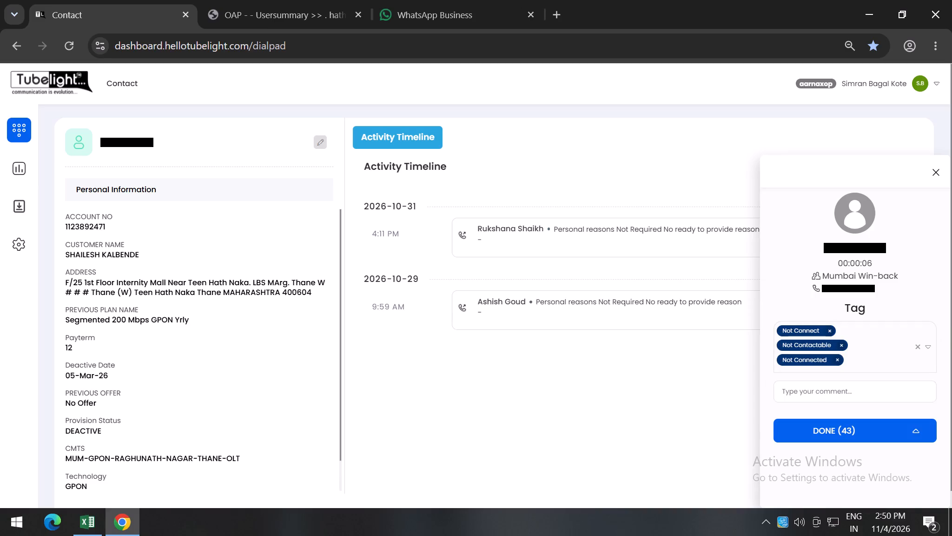
{"action": "left_click", "coordinate": [814, 430]}
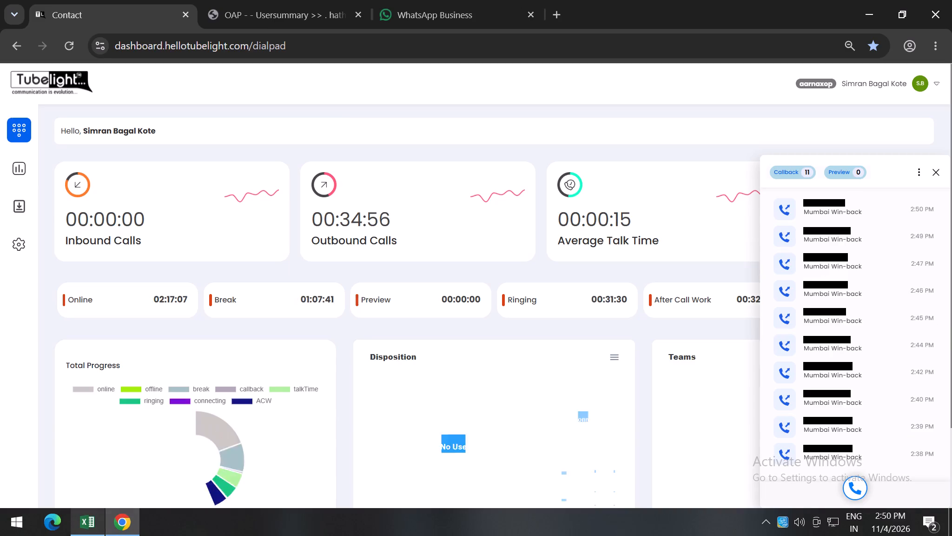
Switch to the Excel follow-up sheet and select the number in the "today not conform" row.
{"action": "left_click", "coordinate": [90, 523]}
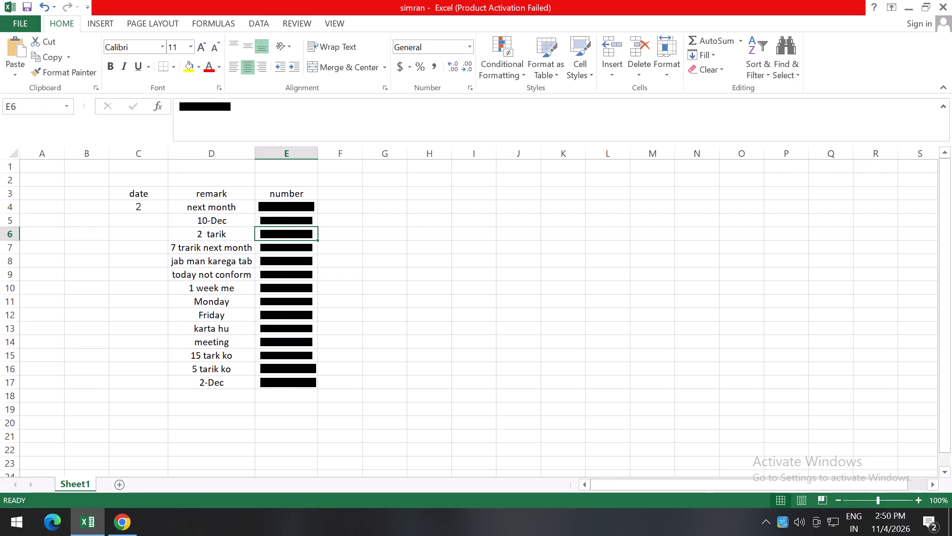
{"action": "left_click", "coordinate": [306, 365]}
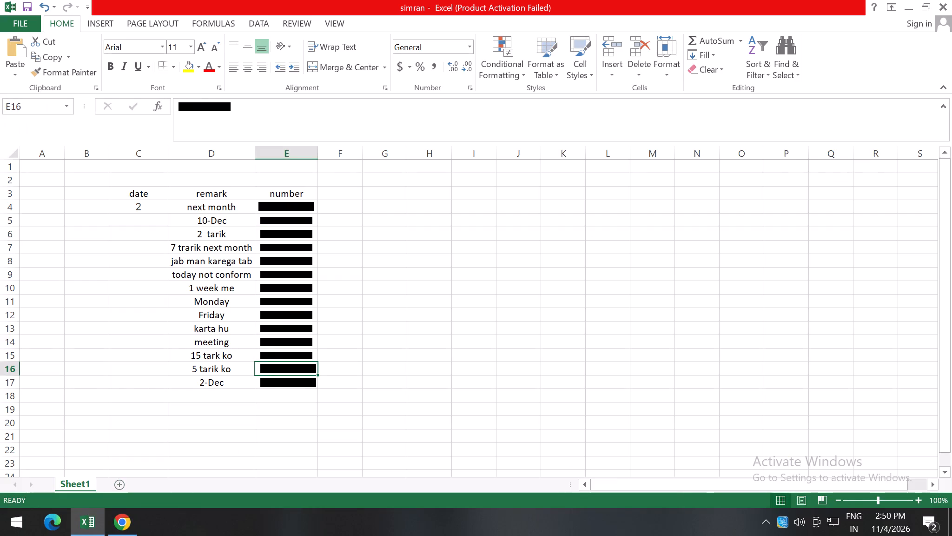
{"action": "left_click", "coordinate": [281, 277]}
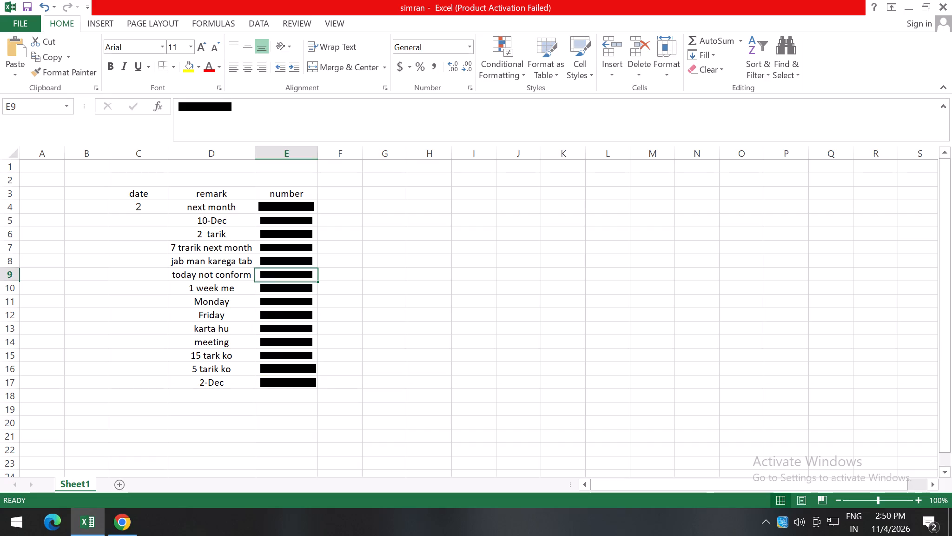
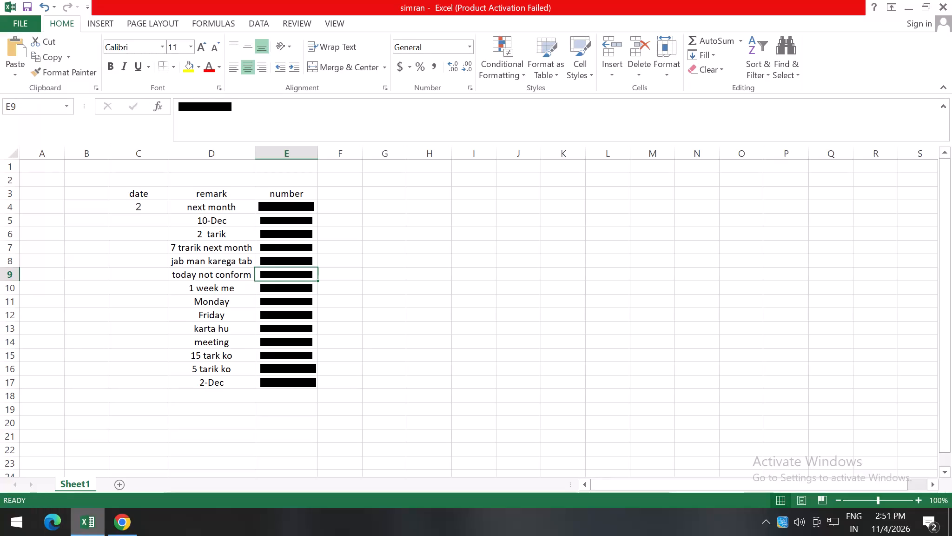
Switch to the Tubelight dialpad, tag the Mumbai Win-back call as Personal reasons, Not Required, No Use, and submit it.
{"action": "left_click", "coordinate": [119, 517]}
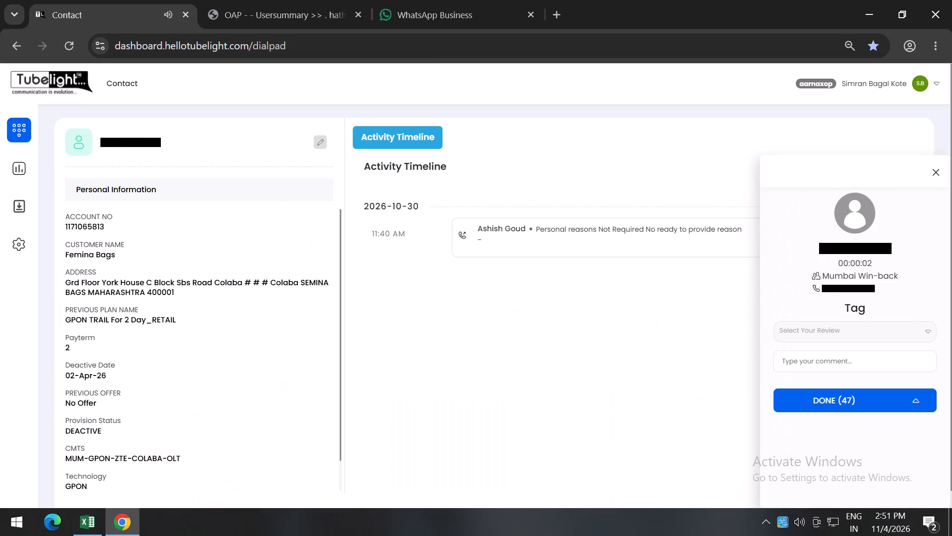
{"action": "left_click", "coordinate": [811, 329]}
{"action": "scroll", "coordinate": [847, 388], "scroll_direction": "down", "scroll_amount": 1}
{"action": "left_click", "coordinate": [849, 383]}
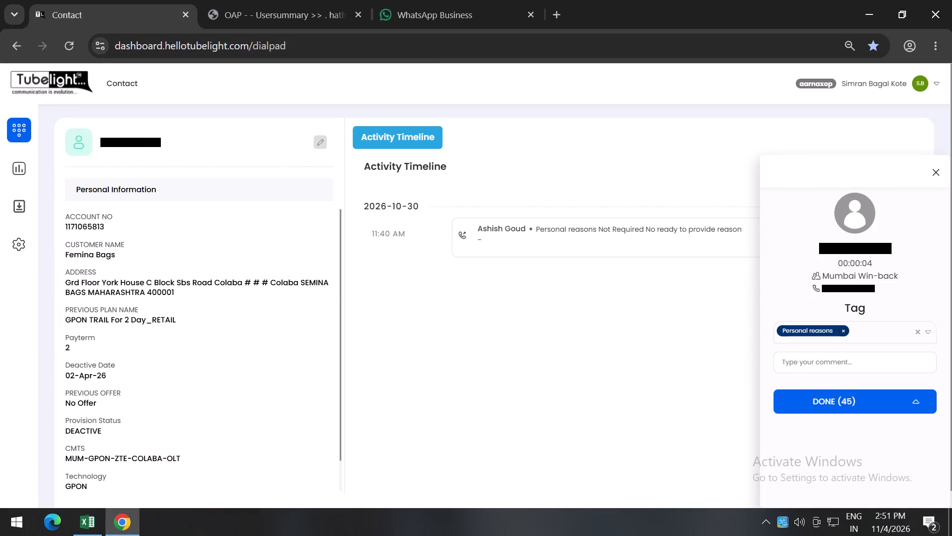
{"action": "left_click", "coordinate": [875, 335]}
{"action": "left_click", "coordinate": [803, 385]}
{"action": "left_click", "coordinate": [851, 335]}
{"action": "left_click", "coordinate": [782, 365]}
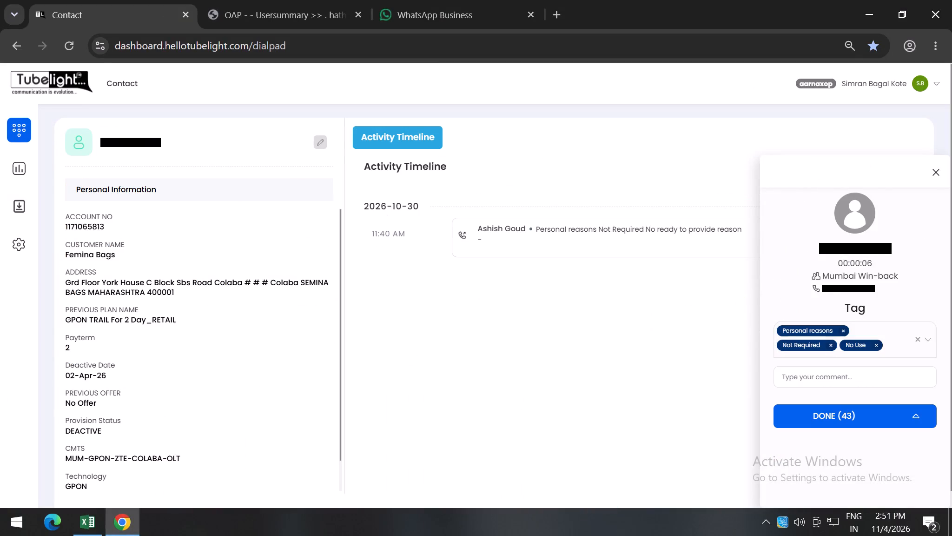
{"action": "left_click", "coordinate": [792, 414]}
Switch to the Excel follow-up sheet and select the number in the "meeting" row.
{"action": "left_click", "coordinate": [84, 516]}
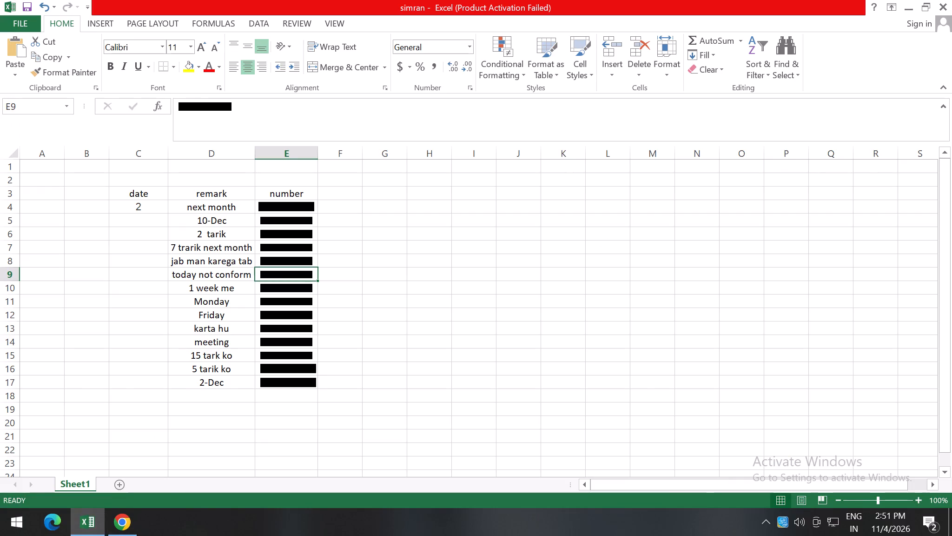
{"action": "left_click", "coordinate": [242, 382]}
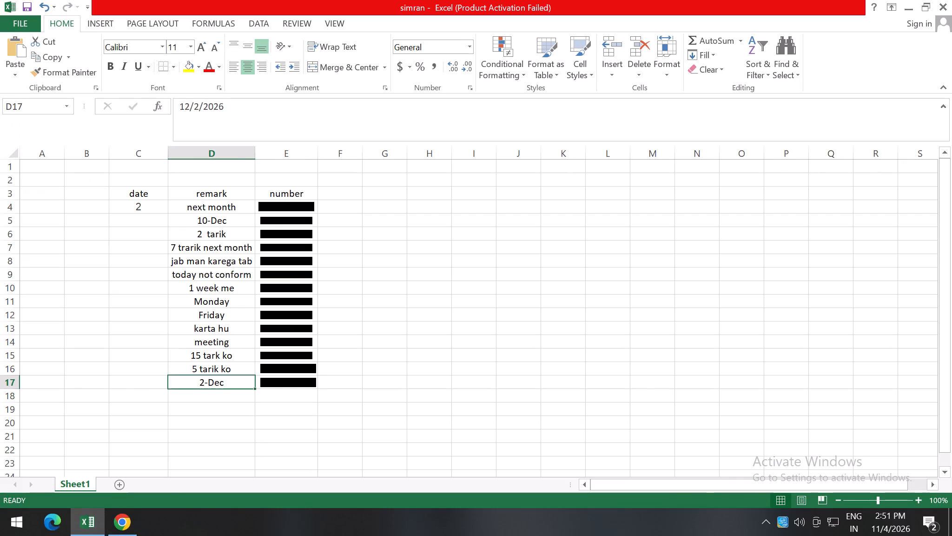
{"action": "left_click", "coordinate": [279, 344]}
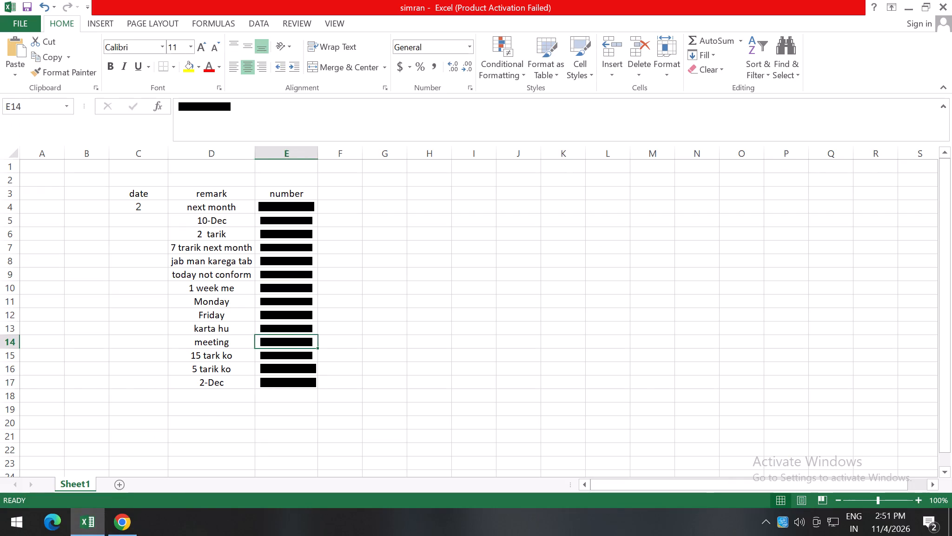
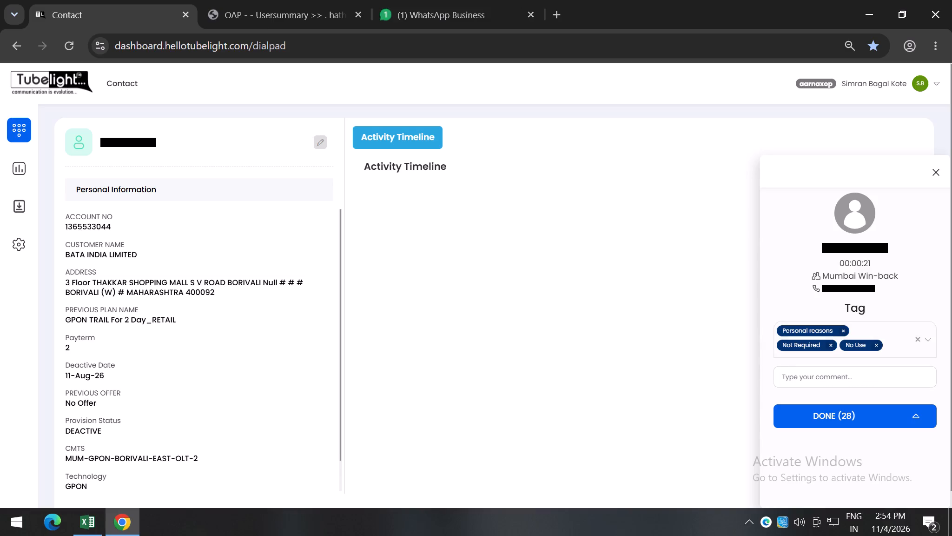
Submit the Mumbai Win-back call's disposition with the tags Personal reasons, Not Required and No Use.
{"action": "left_click", "coordinate": [810, 410]}
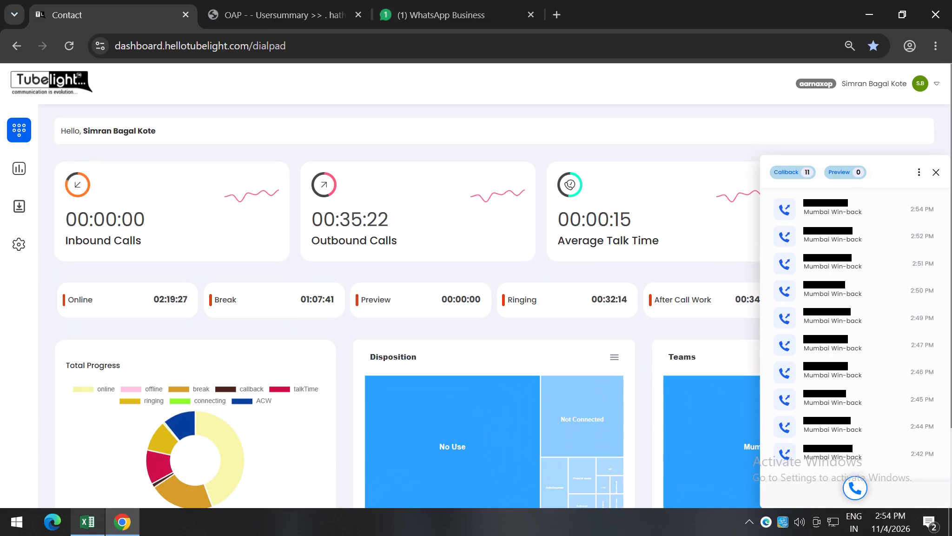
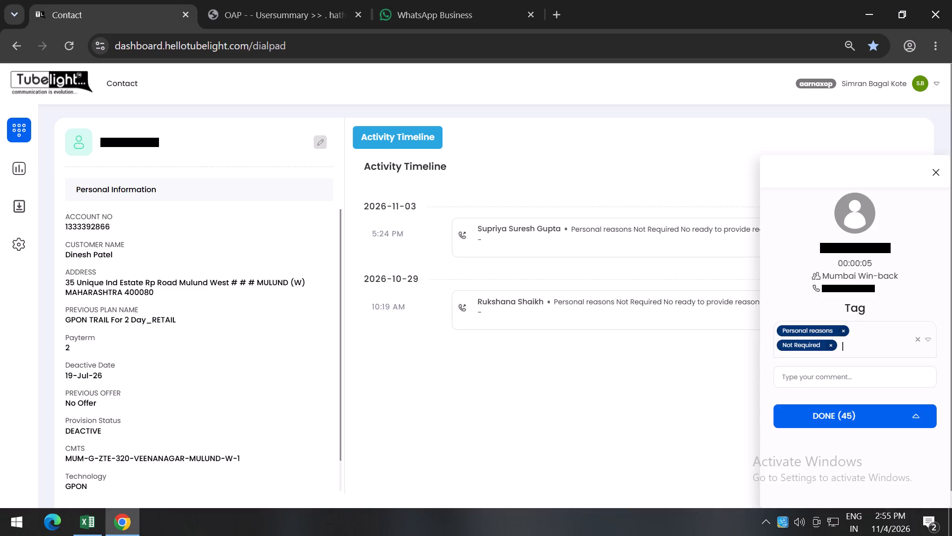
Add the remaining third-level tag to the Mumbai Win-back call tagged Personal reasons and Not Required, and submit it.
{"action": "left_click", "coordinate": [859, 347]}
{"action": "left_click", "coordinate": [808, 370]}
{"action": "left_click", "coordinate": [807, 414]}
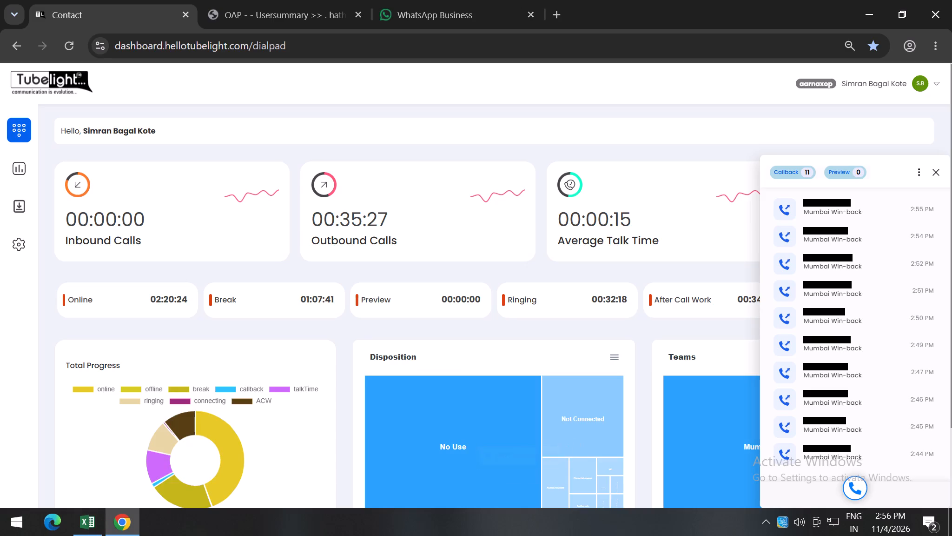
Switch to the Excel follow-up sheet and check the numbers in the "15 tark ko", "2 tarik" and "Monday" rows.
{"action": "left_click", "coordinate": [86, 514]}
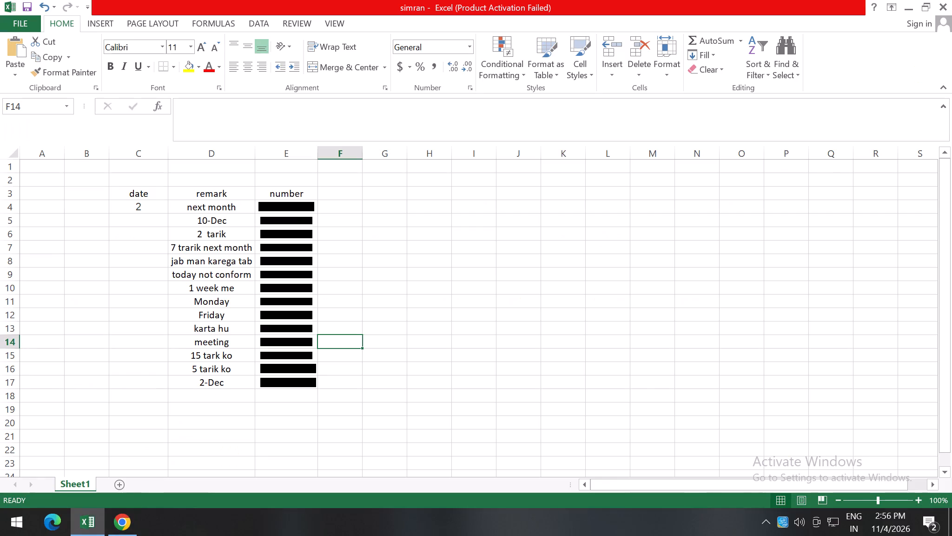
{"action": "left_click", "coordinate": [301, 357]}
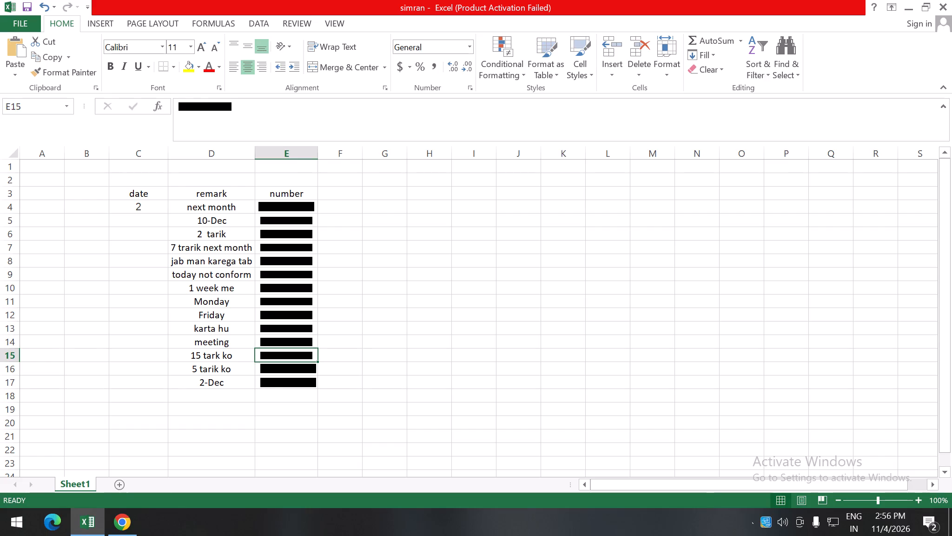
{"action": "left_click", "coordinate": [271, 232]}
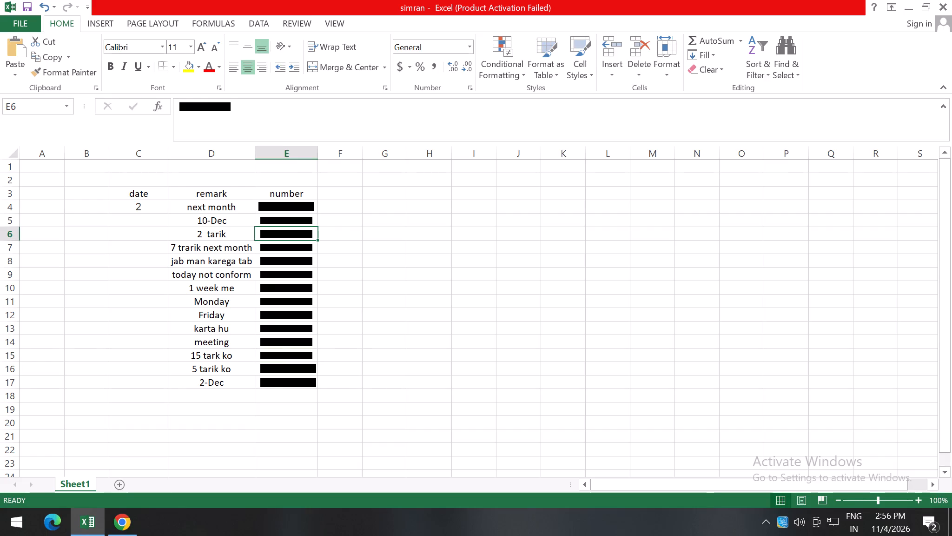
{"action": "left_click", "coordinate": [292, 304]}
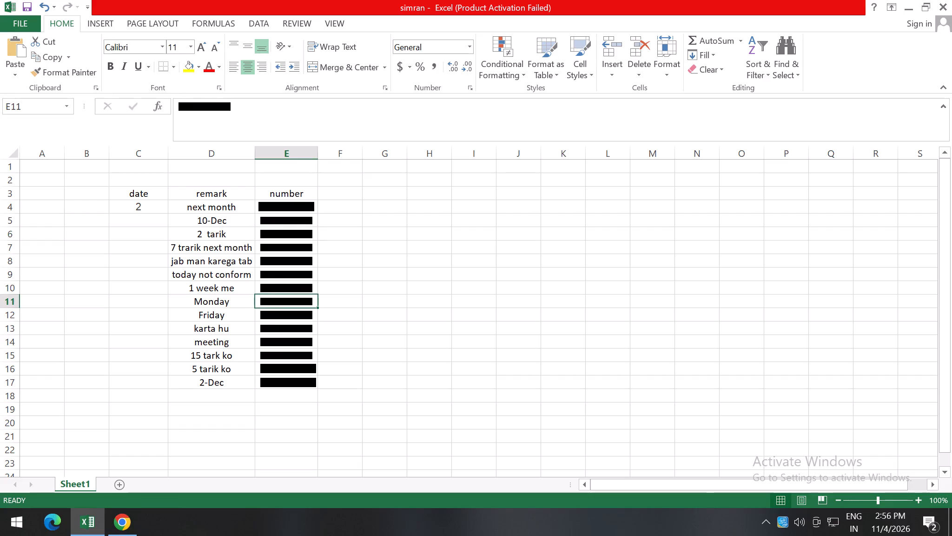
Switch to the Tubelight dialpad, tag the Mumbai Win-back call as Personal reasons, Not Required and a third-level reason, and submit it.
{"action": "left_click", "coordinate": [122, 526]}
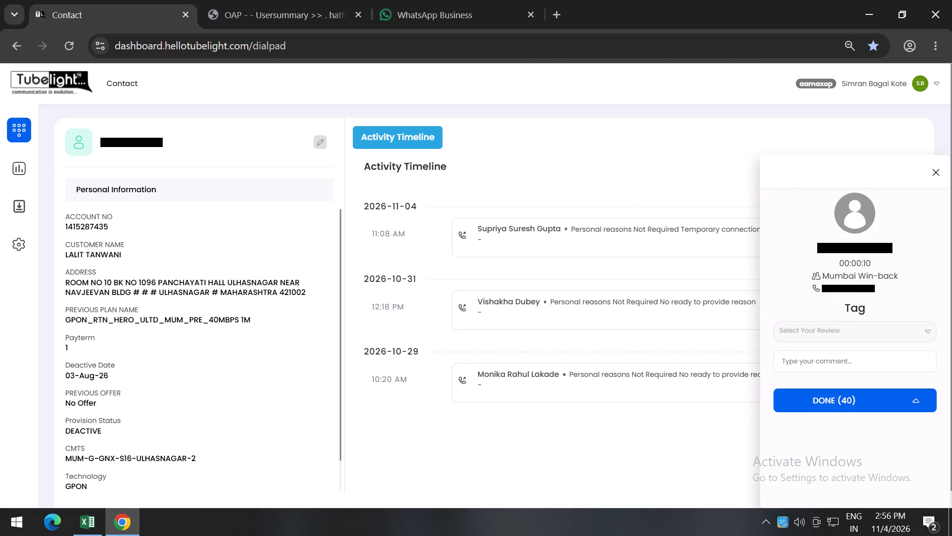
{"action": "left_click", "coordinate": [827, 324]}
{"action": "scroll", "coordinate": [837, 372], "scroll_direction": "down", "scroll_amount": 1}
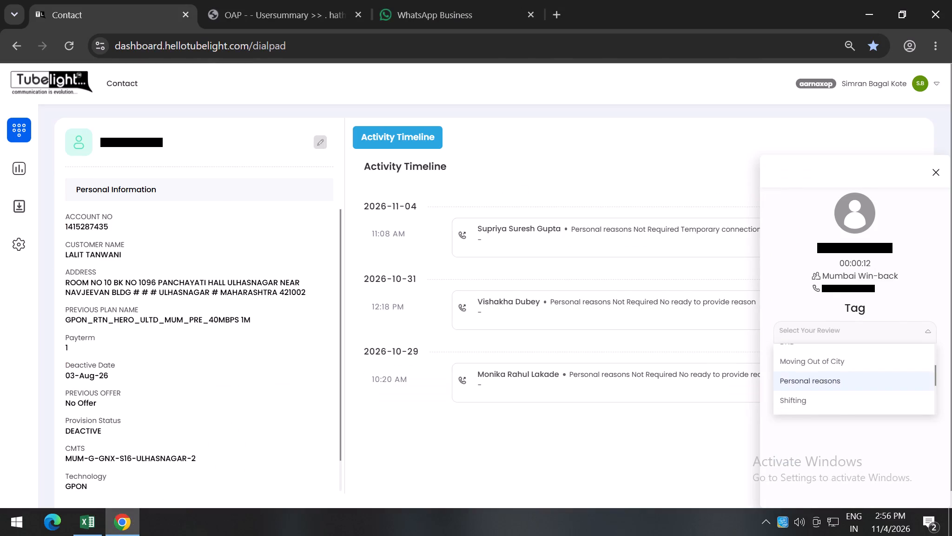
{"action": "left_click", "coordinate": [831, 388]}
{"action": "left_click", "coordinate": [866, 339]}
{"action": "left_click", "coordinate": [836, 395]}
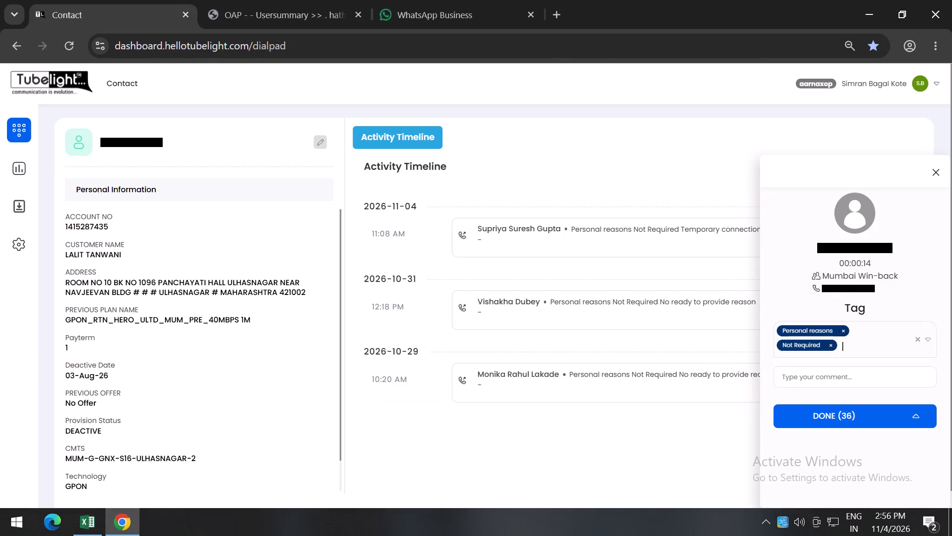
{"action": "left_click", "coordinate": [875, 344]}
{"action": "left_click", "coordinate": [807, 370]}
{"action": "left_click", "coordinate": [800, 405]}
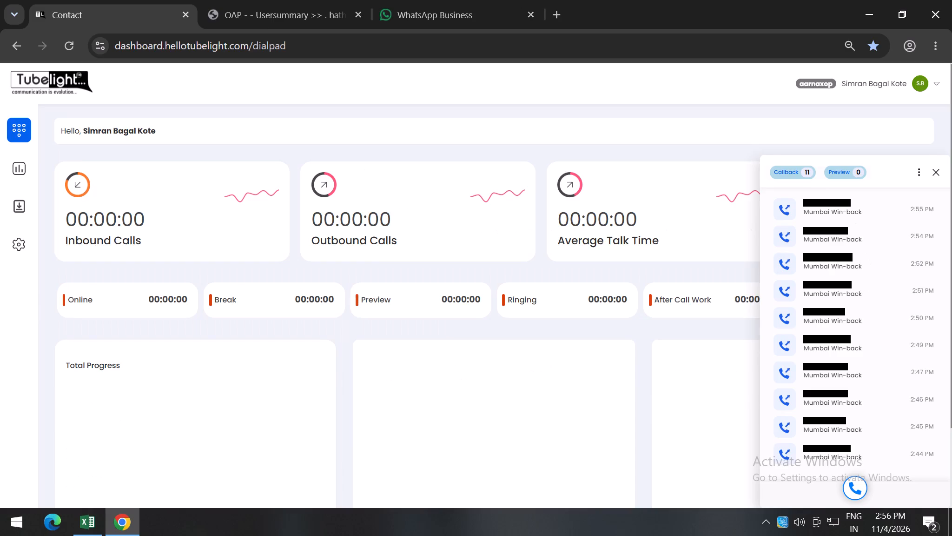
Switch to the Excel follow-up sheet.
{"action": "left_click", "coordinate": [93, 519]}
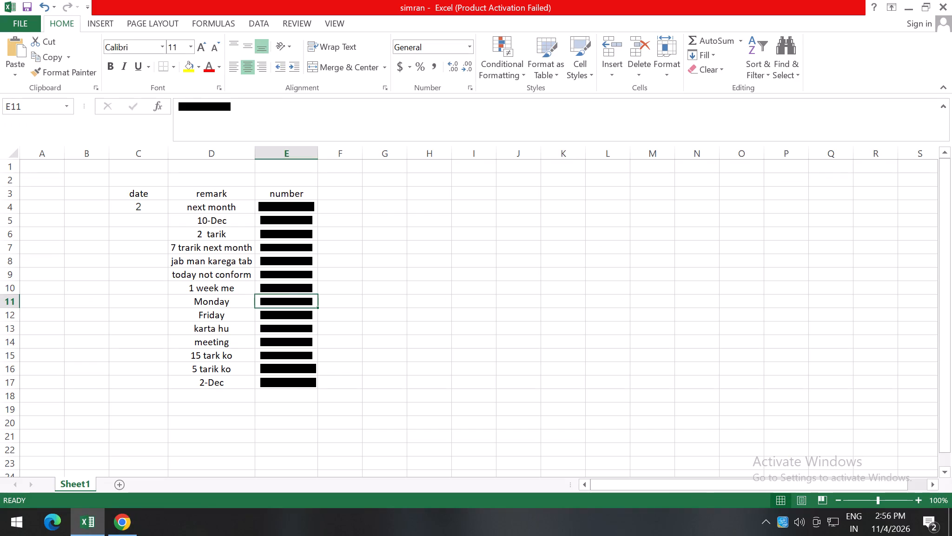
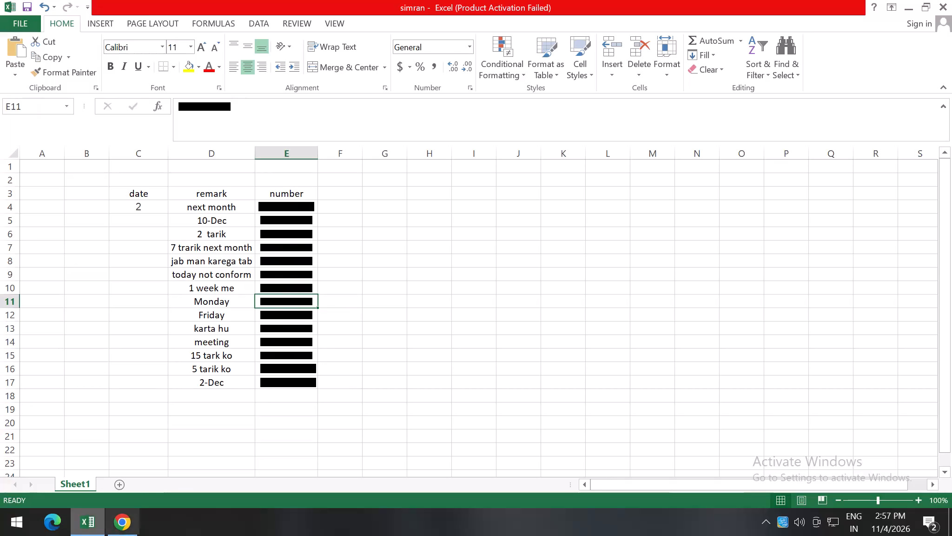
Switch to the Tubelight dialpad, tag the Mumbai Win-back call as Personal reasons, Not Required and No Use, and submit it.
{"action": "left_click", "coordinate": [113, 518]}
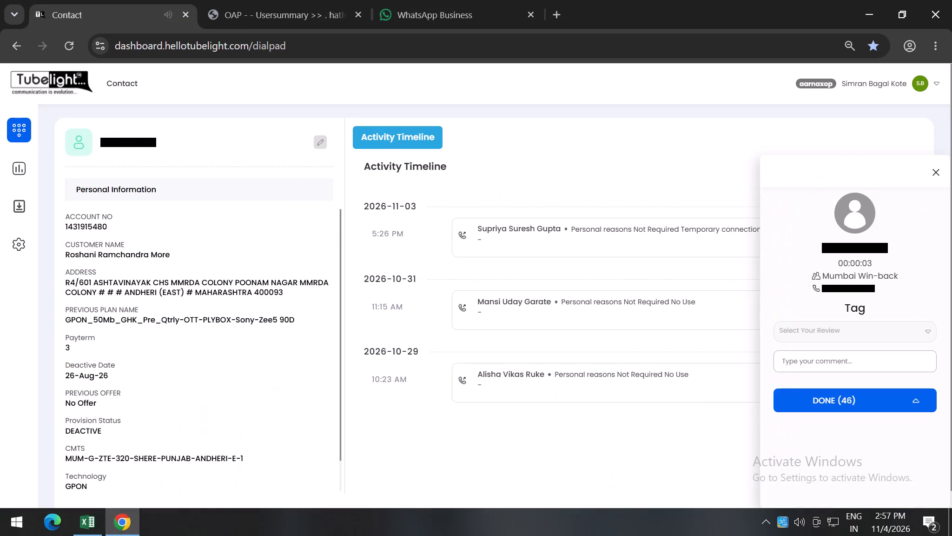
{"action": "left_click", "coordinate": [848, 334]}
{"action": "scroll", "coordinate": [837, 383], "scroll_direction": "down", "scroll_amount": 1}
{"action": "left_click", "coordinate": [838, 380]}
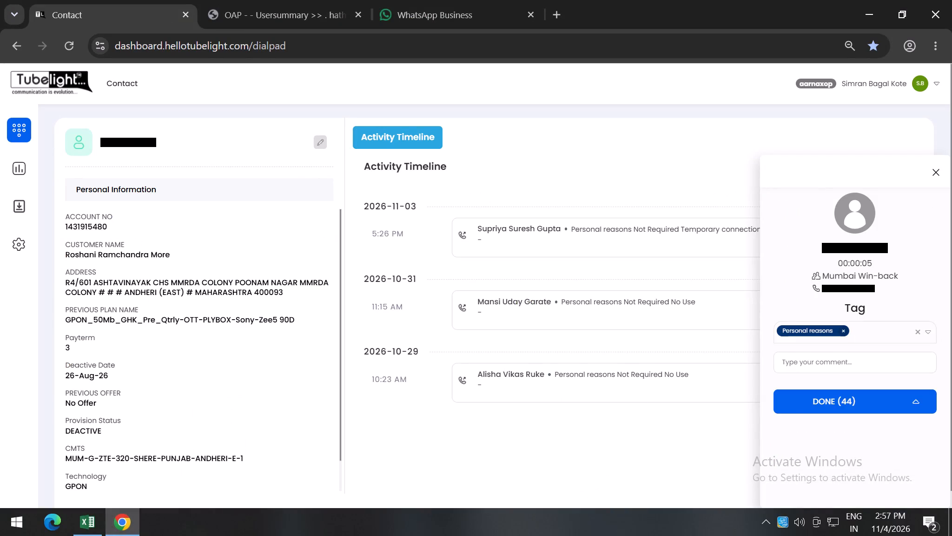
{"action": "left_click", "coordinate": [865, 328]}
{"action": "left_click", "coordinate": [819, 386]}
{"action": "left_click", "coordinate": [848, 347]}
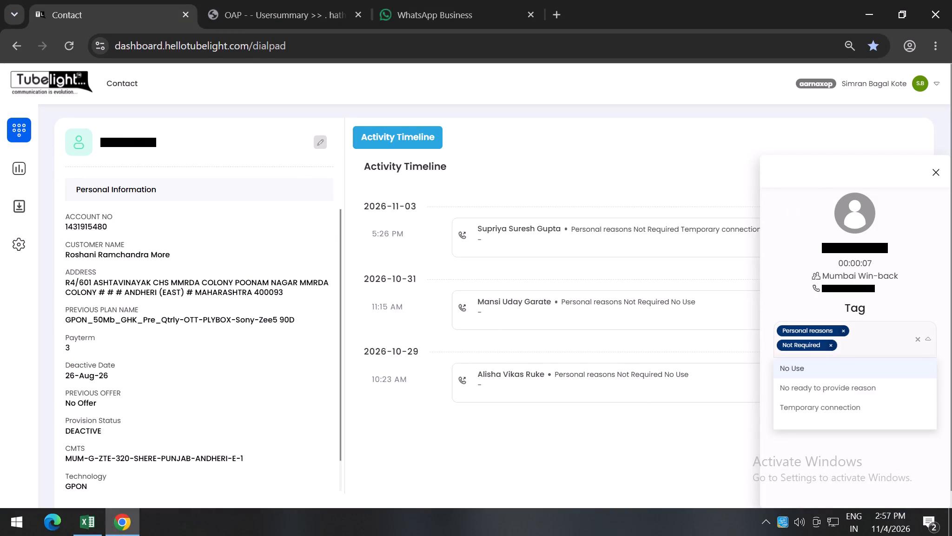
{"action": "left_click", "coordinate": [805, 375]}
{"action": "left_click", "coordinate": [806, 415]}
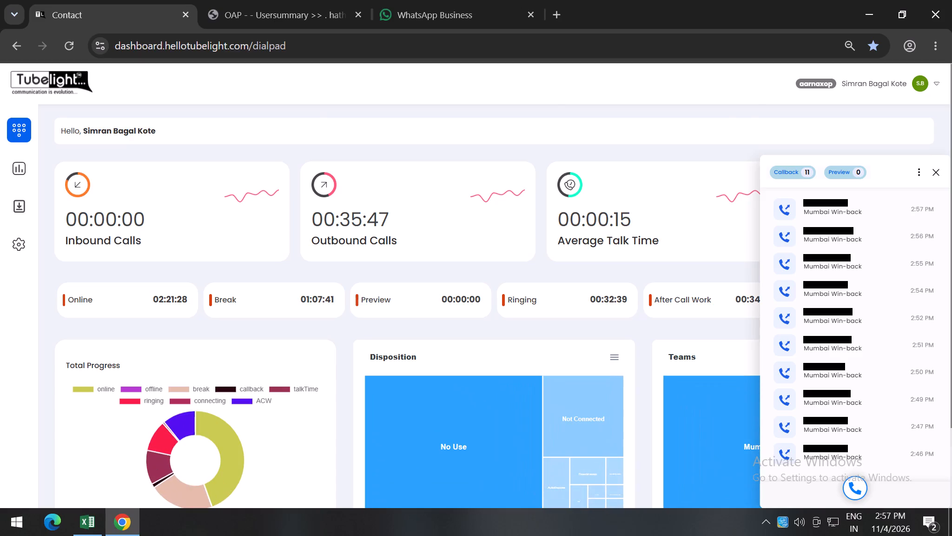
Switch to the Excel follow-up sheet and copy the number in the "Monday" row.
{"action": "left_click", "coordinate": [88, 527]}
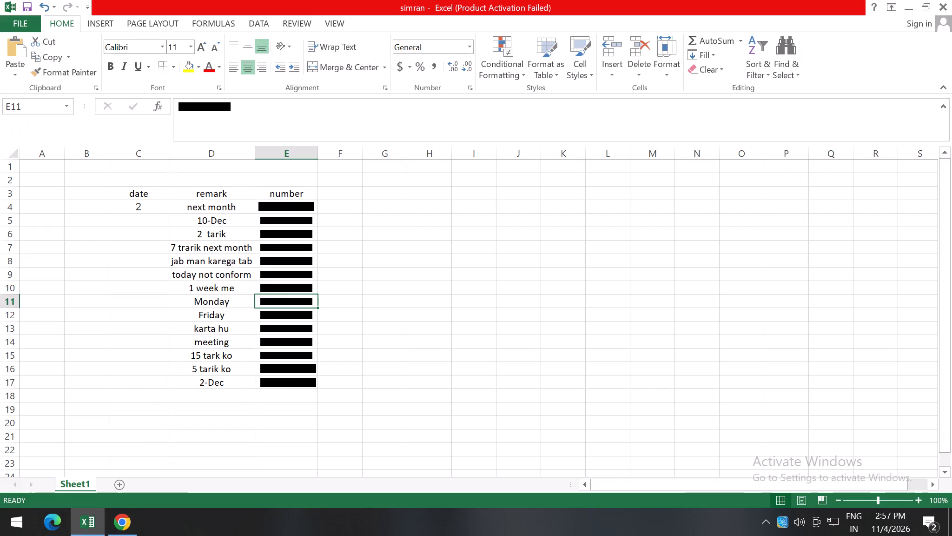
{"action": "key", "text": "ctrl+c"}
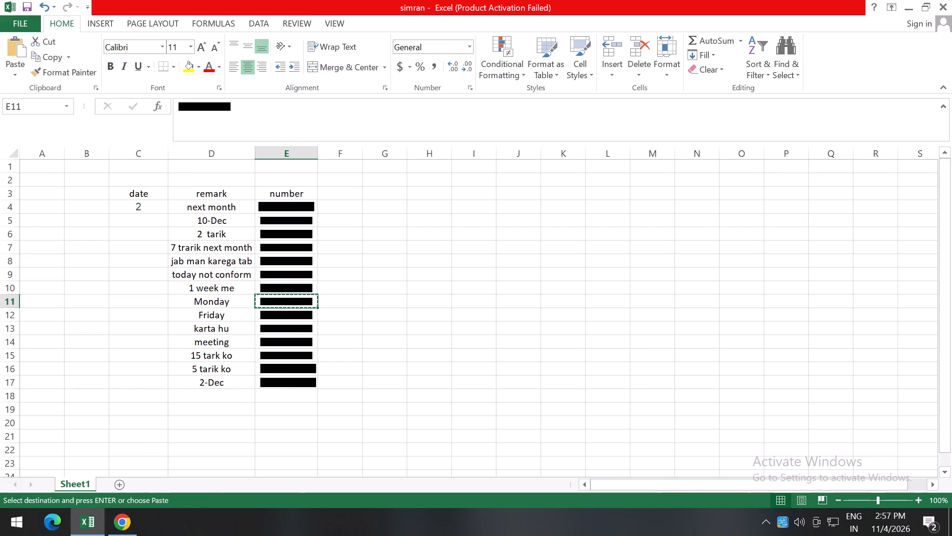
{"action": "left_click", "coordinate": [326, 268]}
{"action": "left_click", "coordinate": [302, 304]}
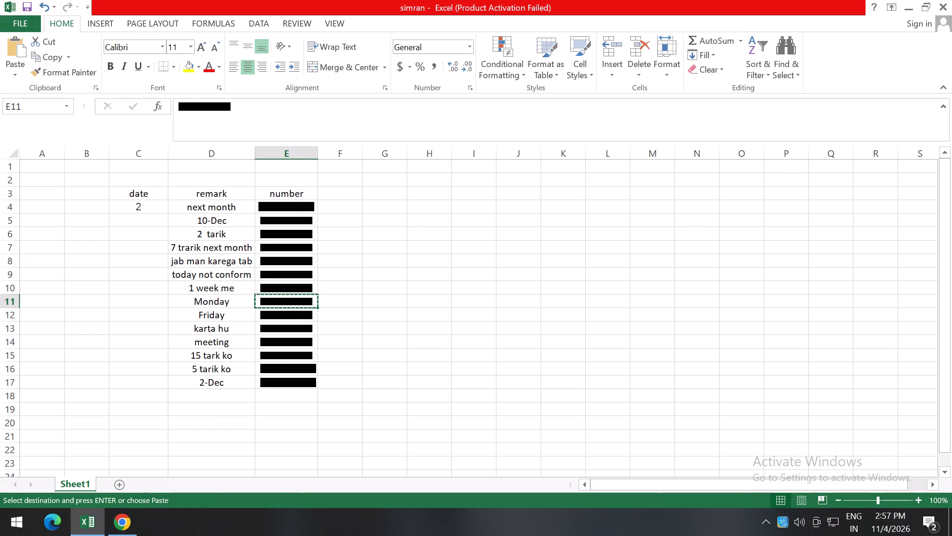
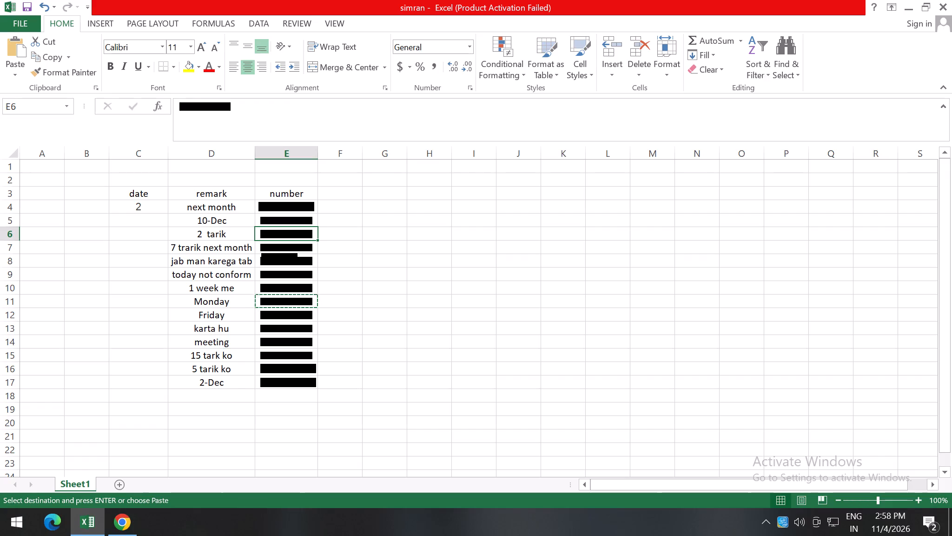
Copy the follow-up number in cell E6, beside the "2 tarik" remark.
{"action": "left_click", "coordinate": [357, 228]}
{"action": "left_click", "coordinate": [304, 237]}
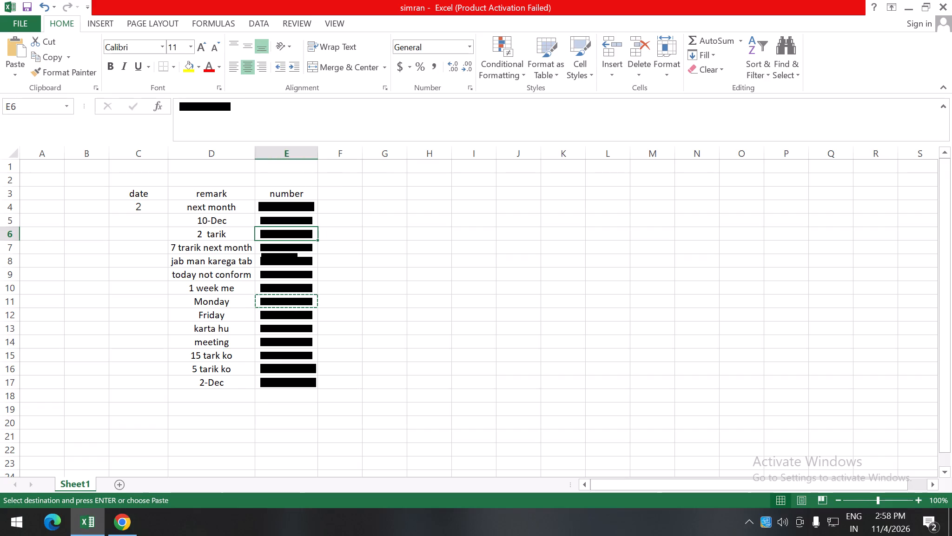
{"action": "key", "text": "ctrl+c"}
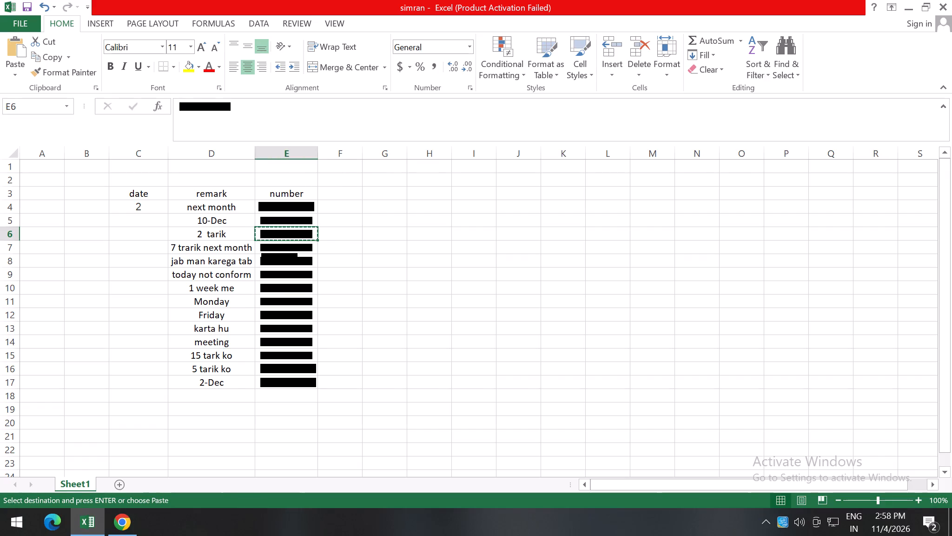
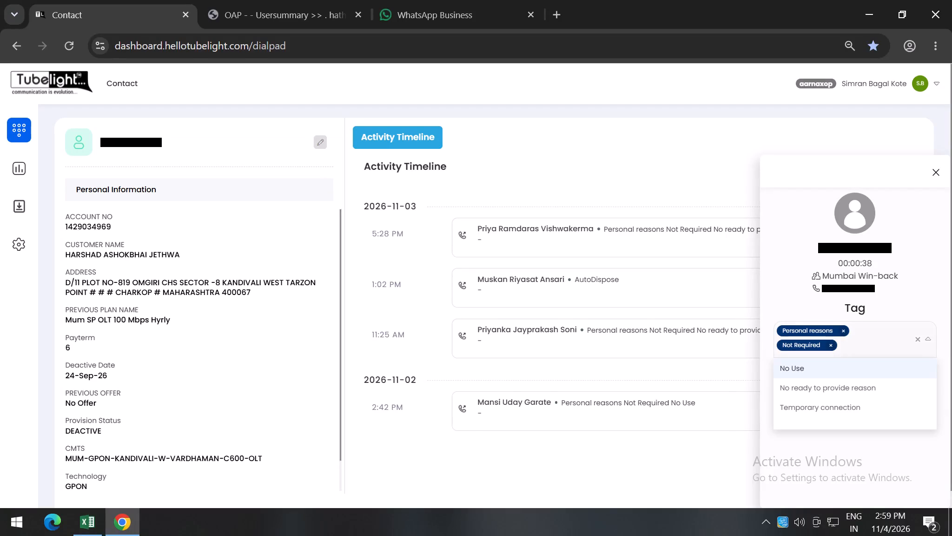
Add the "No Use" tag to the current Mumbai Win-back call and submit its disposition.
{"action": "left_click", "coordinate": [813, 366]}
{"action": "left_click", "coordinate": [826, 423]}
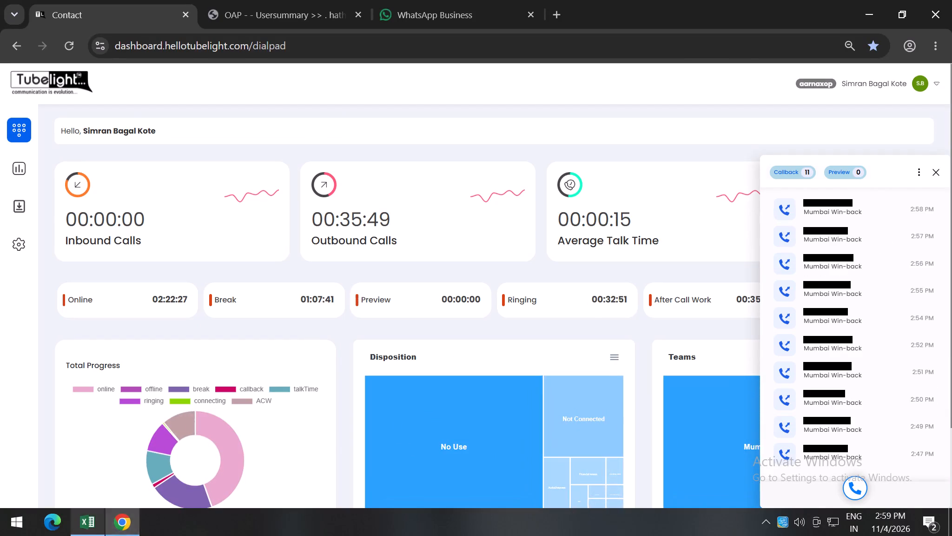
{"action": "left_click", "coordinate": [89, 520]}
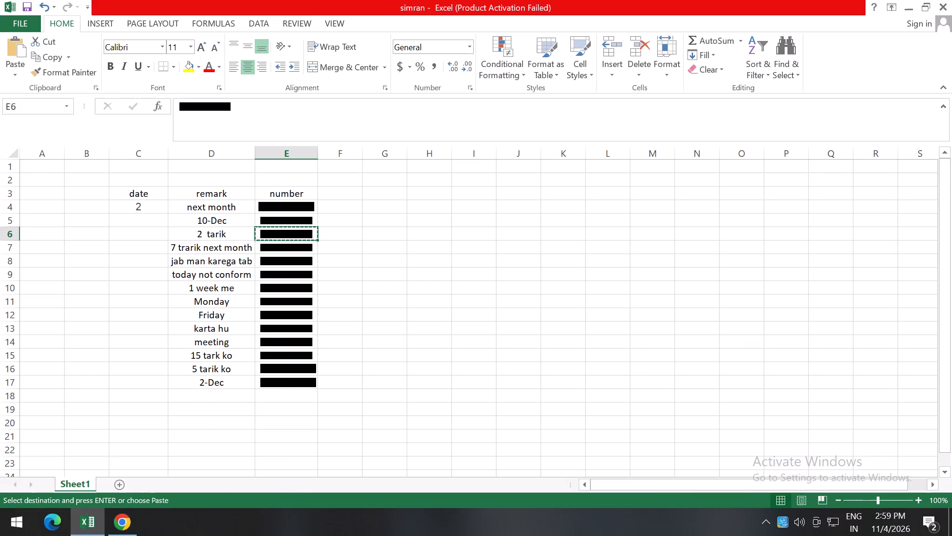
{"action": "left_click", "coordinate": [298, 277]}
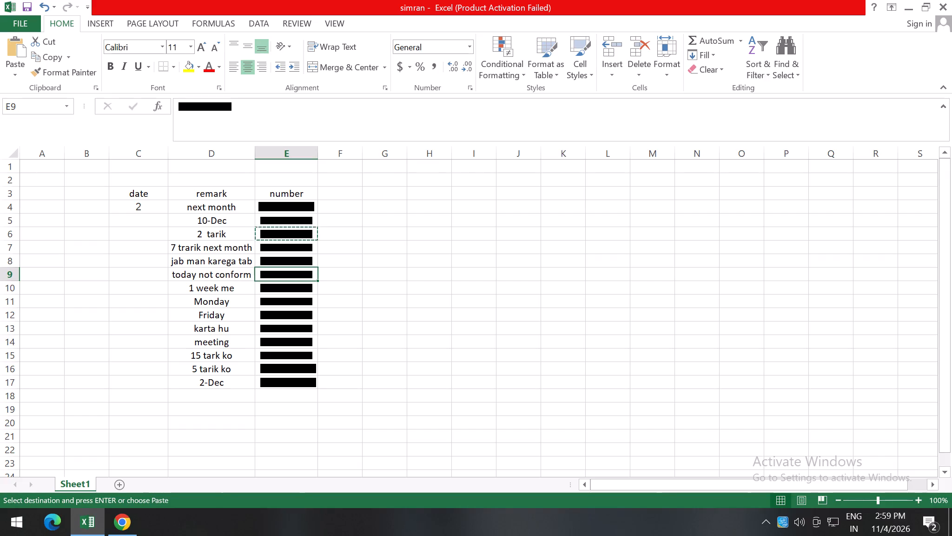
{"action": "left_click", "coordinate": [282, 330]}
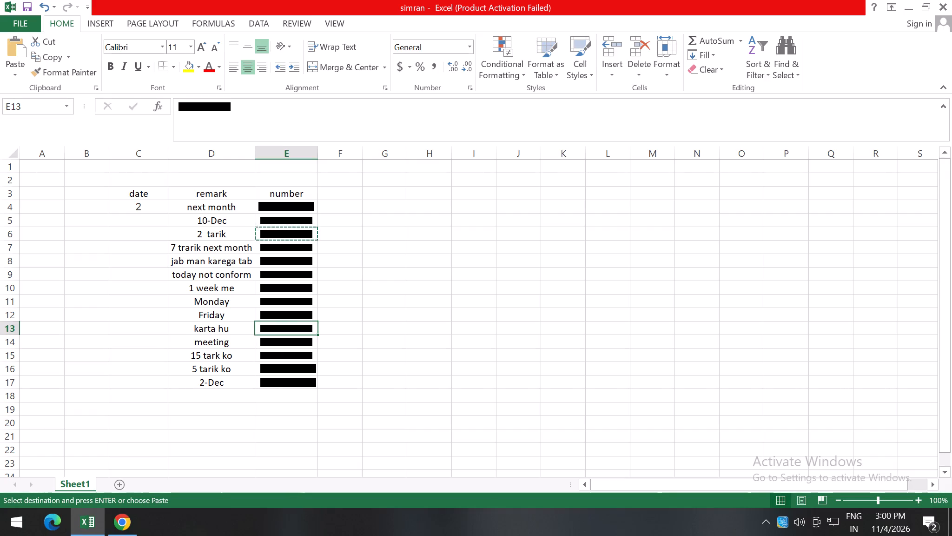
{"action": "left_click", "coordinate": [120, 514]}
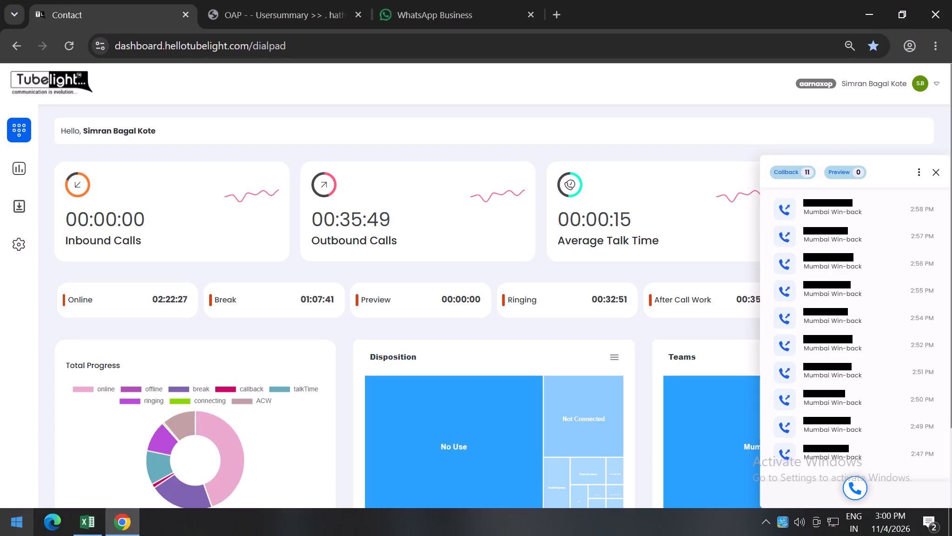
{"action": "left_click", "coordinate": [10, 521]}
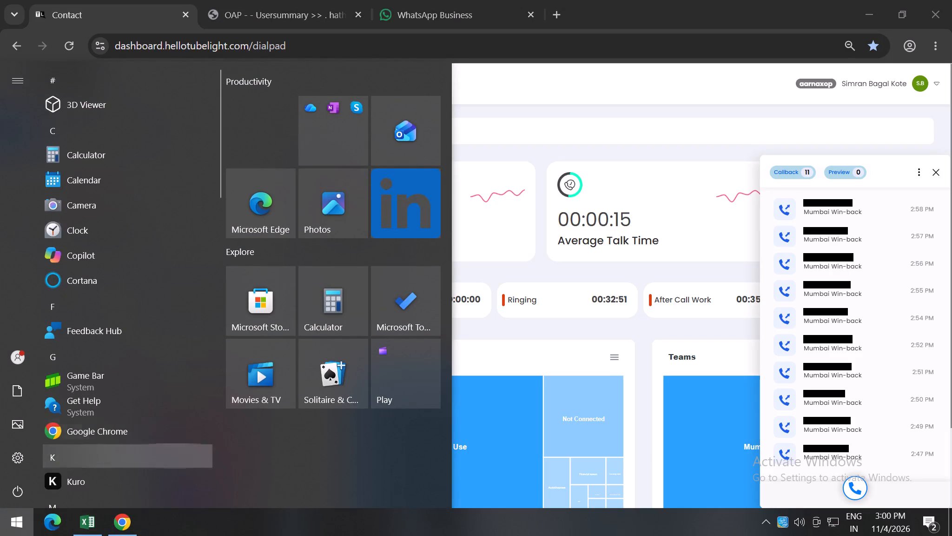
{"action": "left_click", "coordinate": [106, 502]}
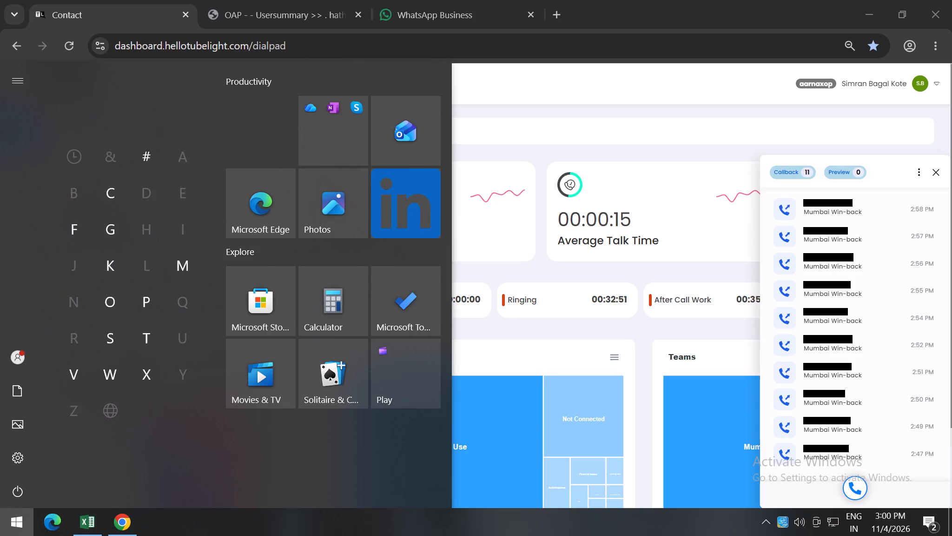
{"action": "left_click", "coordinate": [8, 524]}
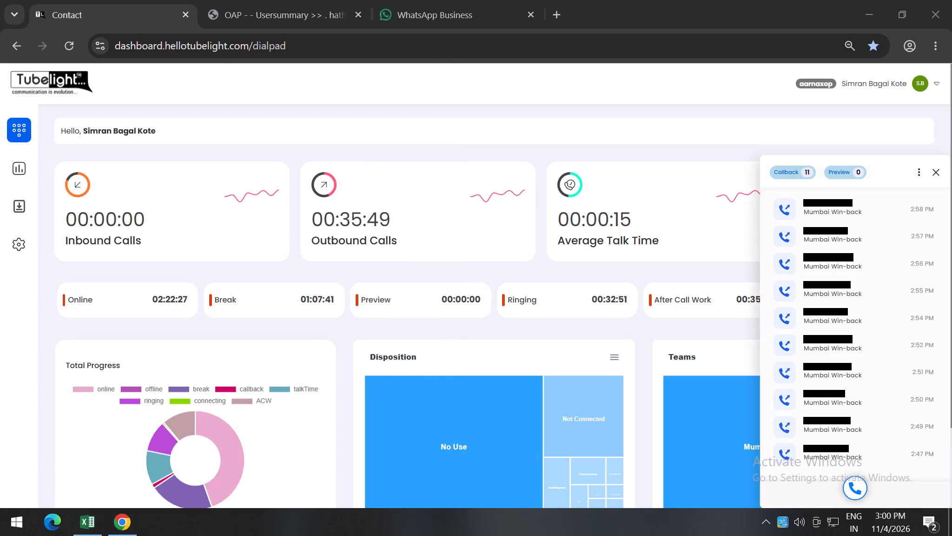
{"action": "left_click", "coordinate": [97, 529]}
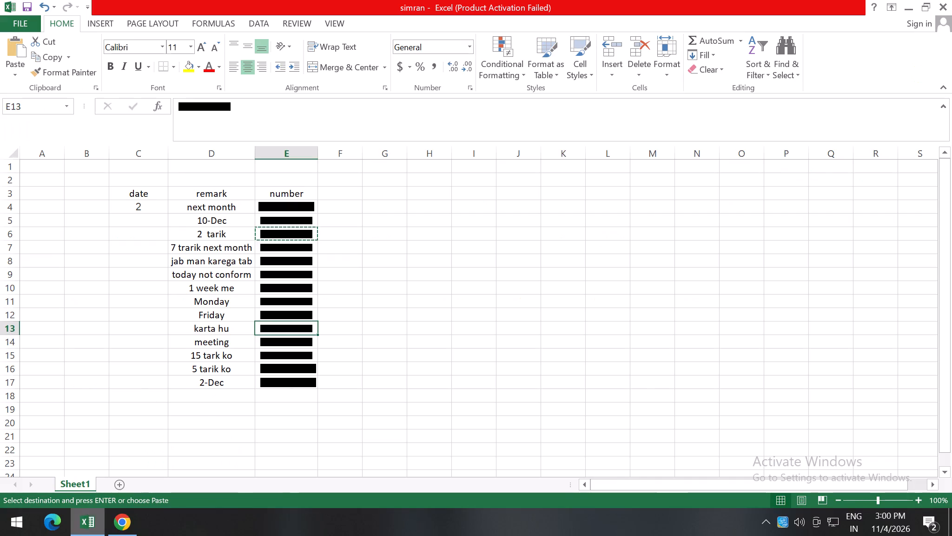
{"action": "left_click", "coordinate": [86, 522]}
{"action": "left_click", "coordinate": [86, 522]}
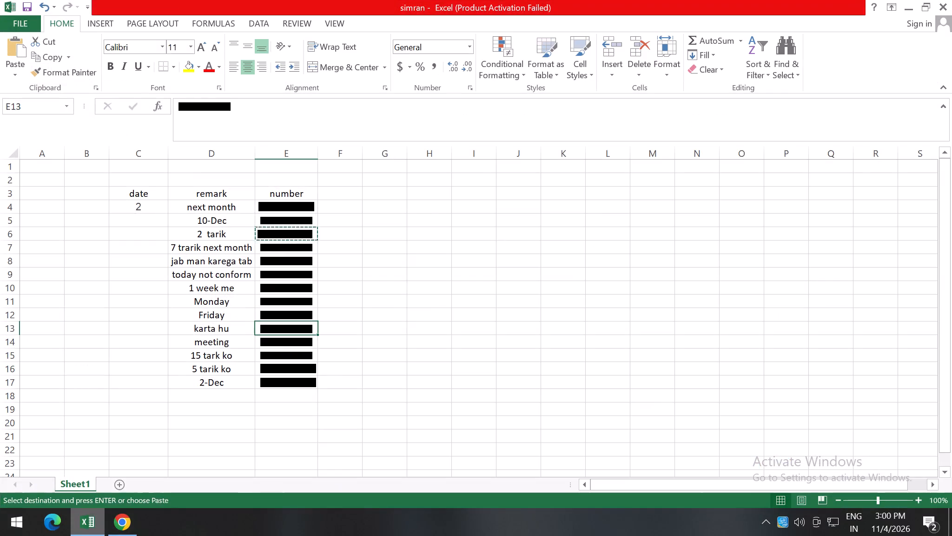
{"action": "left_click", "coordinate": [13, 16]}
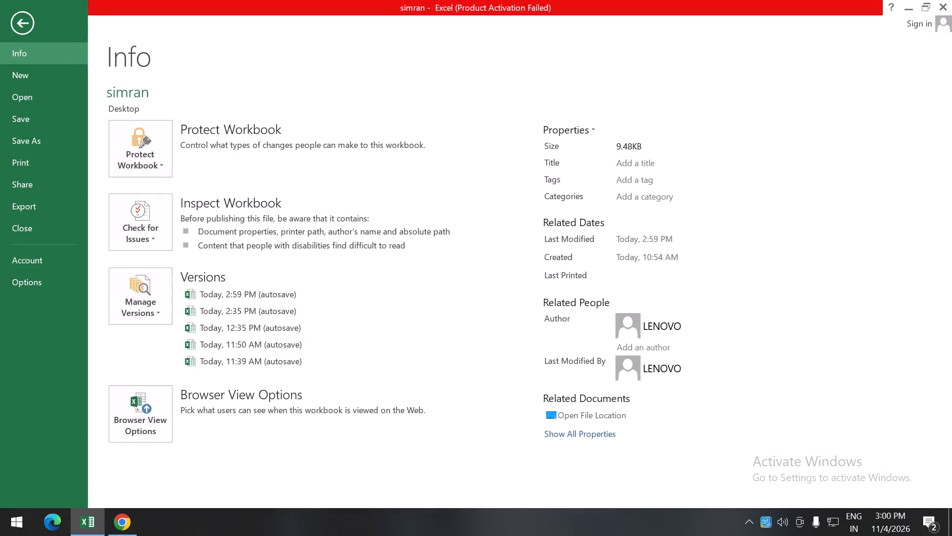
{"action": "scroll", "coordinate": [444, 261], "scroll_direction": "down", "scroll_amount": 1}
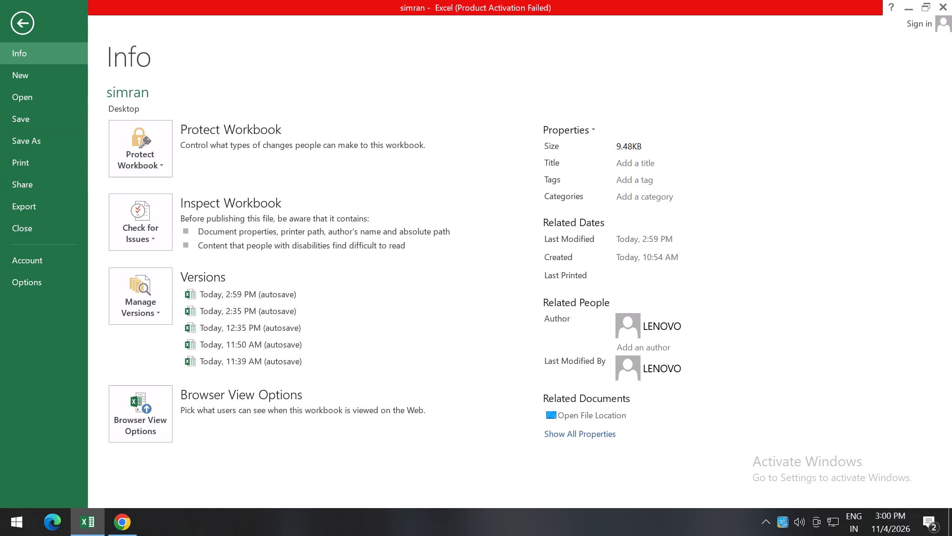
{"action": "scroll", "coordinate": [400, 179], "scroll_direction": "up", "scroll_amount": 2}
Switch to Chrome, tag the new Mumbai Win-back call "Personal reasons", "Not Required" and "No Use", and submit it.
{"action": "left_click", "coordinate": [114, 526]}
{"action": "left_click", "coordinate": [24, 517]}
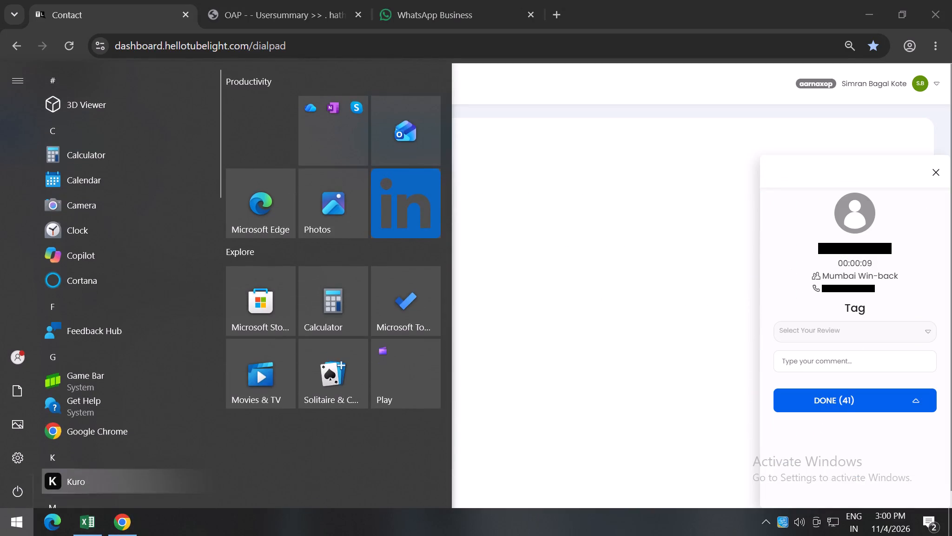
{"action": "left_click", "coordinate": [874, 328]}
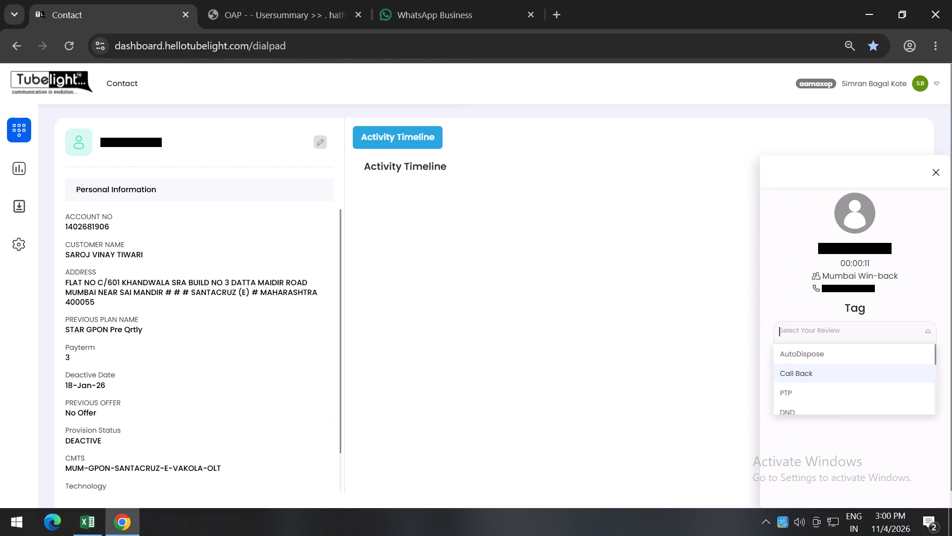
{"action": "scroll", "coordinate": [831, 376], "scroll_direction": "down", "scroll_amount": 1}
{"action": "left_click", "coordinate": [831, 376]}
{"action": "left_click", "coordinate": [872, 339]}
{"action": "left_click", "coordinate": [818, 386]}
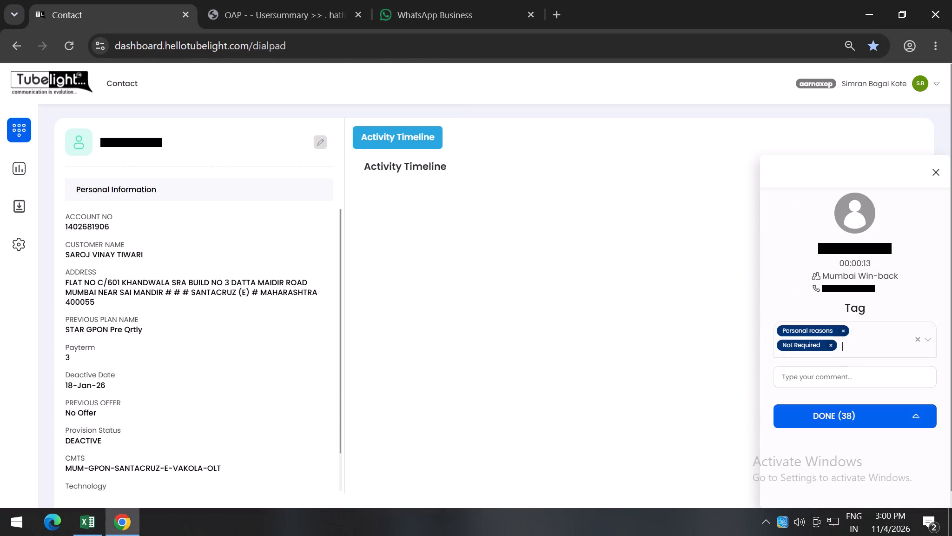
{"action": "left_click", "coordinate": [863, 348]}
{"action": "left_click", "coordinate": [808, 367]}
{"action": "left_click", "coordinate": [791, 407]}
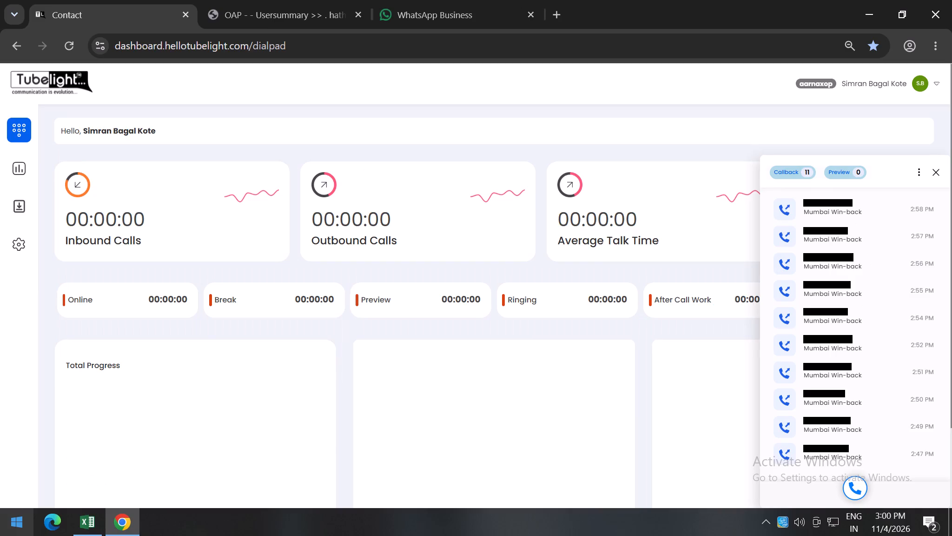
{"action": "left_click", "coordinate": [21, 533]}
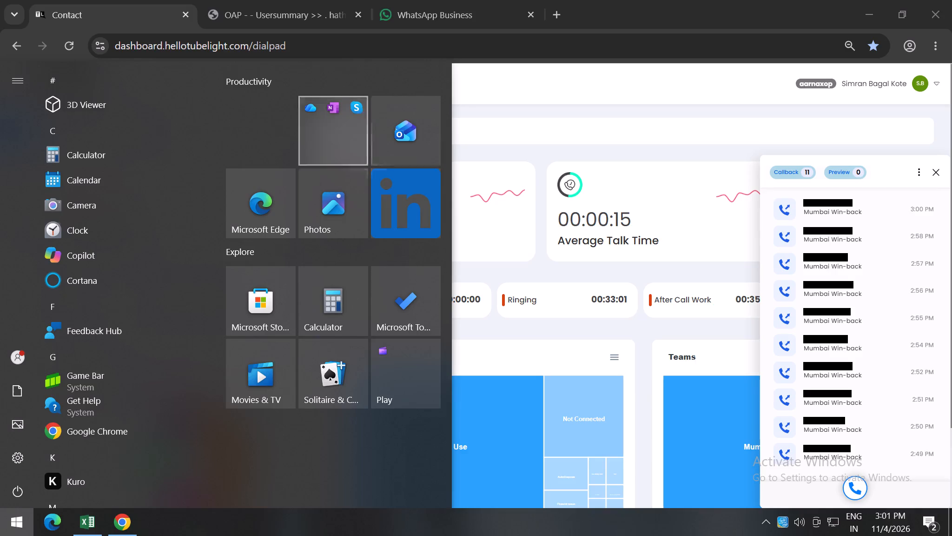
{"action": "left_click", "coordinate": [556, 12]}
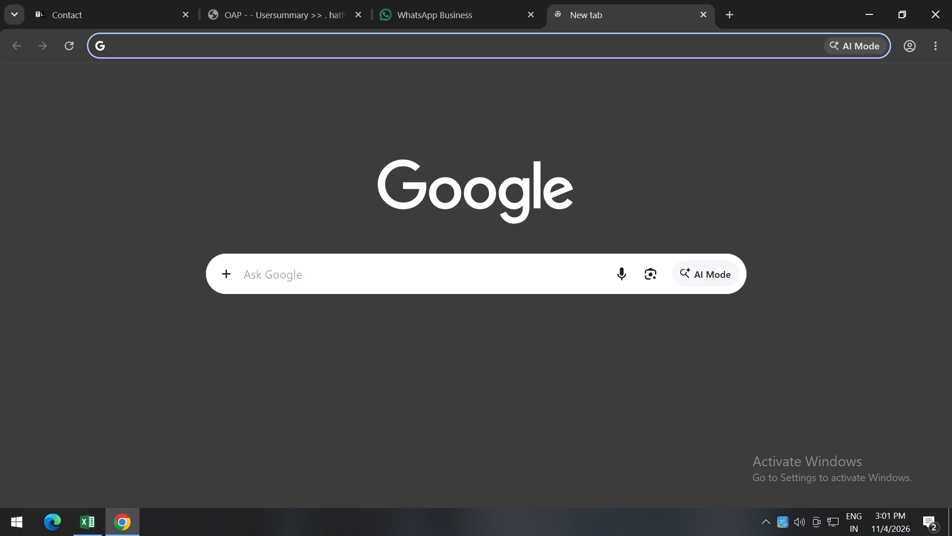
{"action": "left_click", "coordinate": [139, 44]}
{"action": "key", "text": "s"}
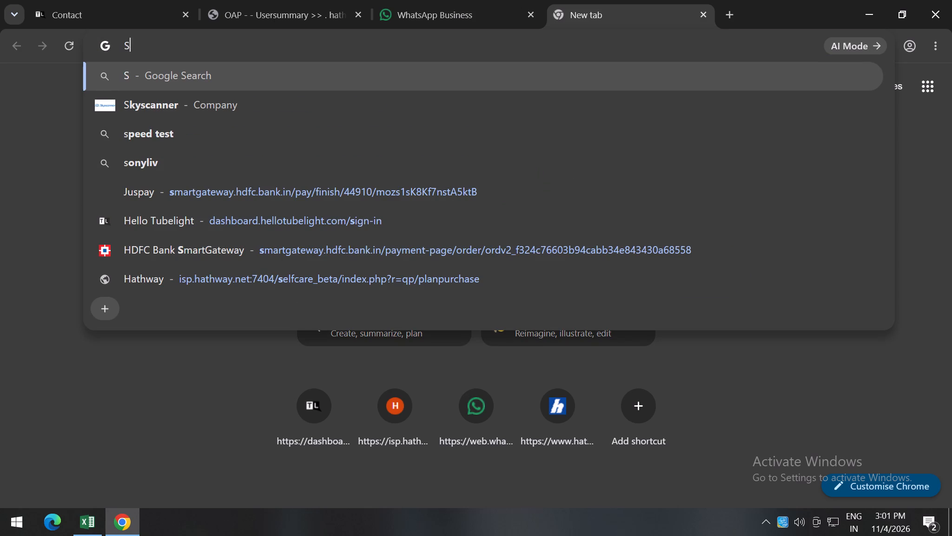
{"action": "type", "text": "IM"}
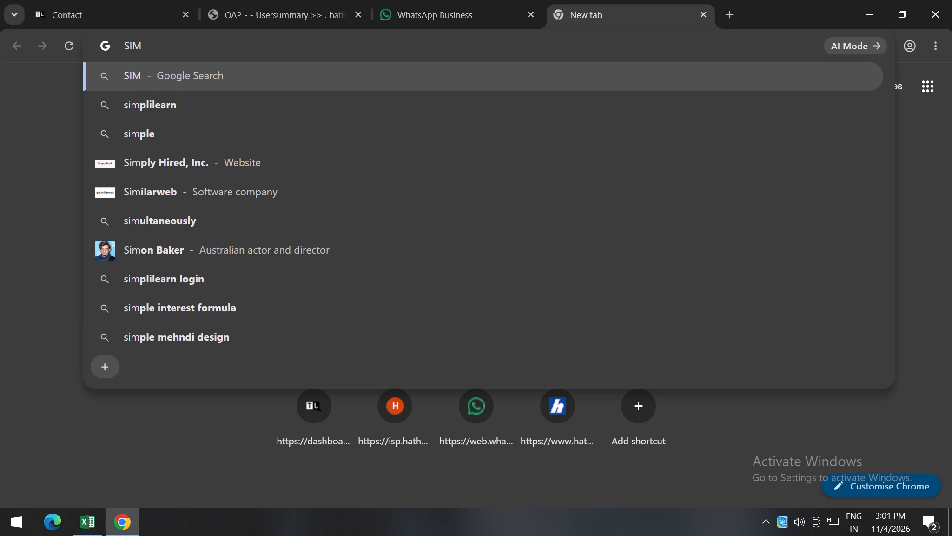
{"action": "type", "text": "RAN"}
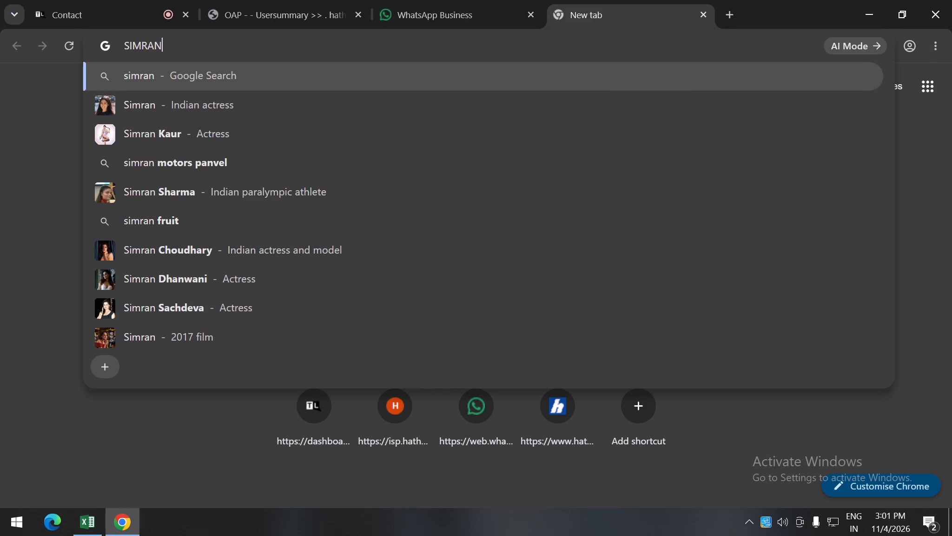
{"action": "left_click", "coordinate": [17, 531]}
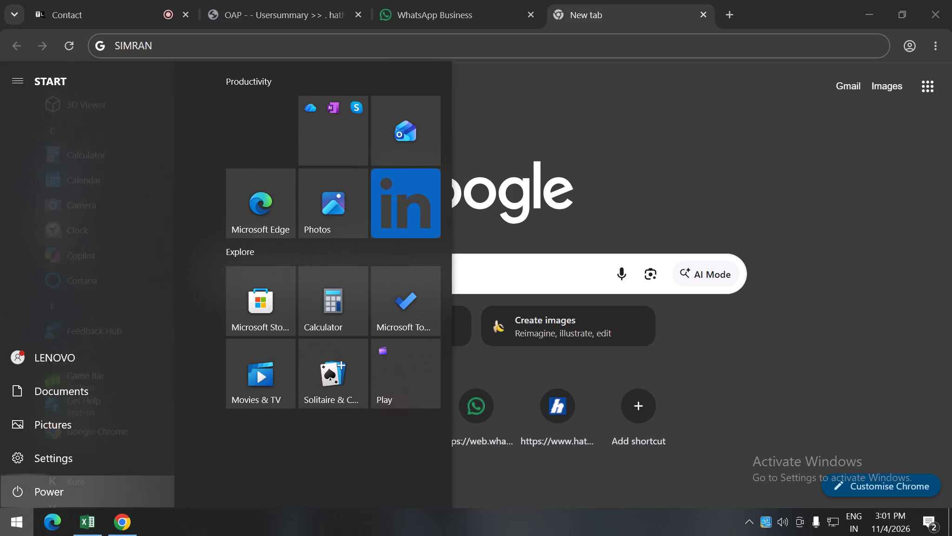
Close the Chrome window with all its open tabs.
{"action": "left_click", "coordinate": [944, 0]}
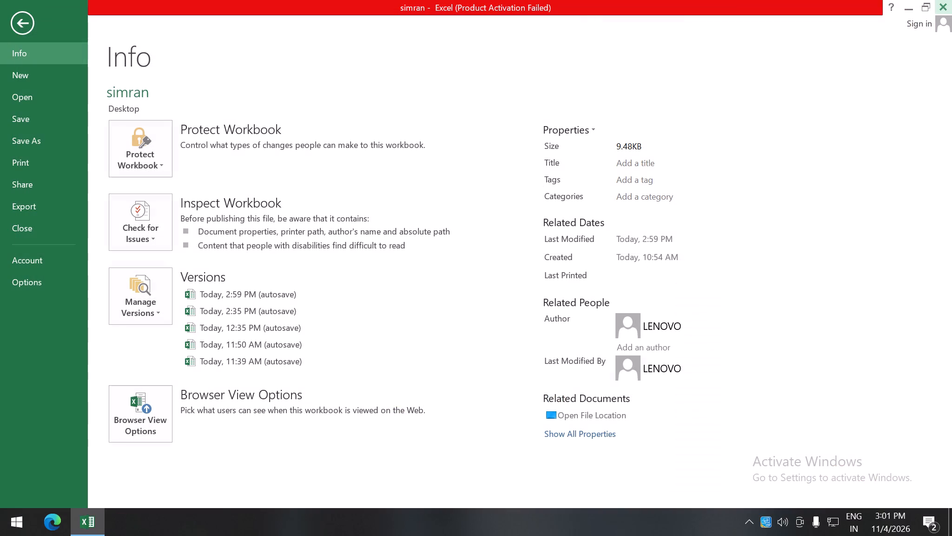
{"action": "left_click", "coordinate": [13, 535]}
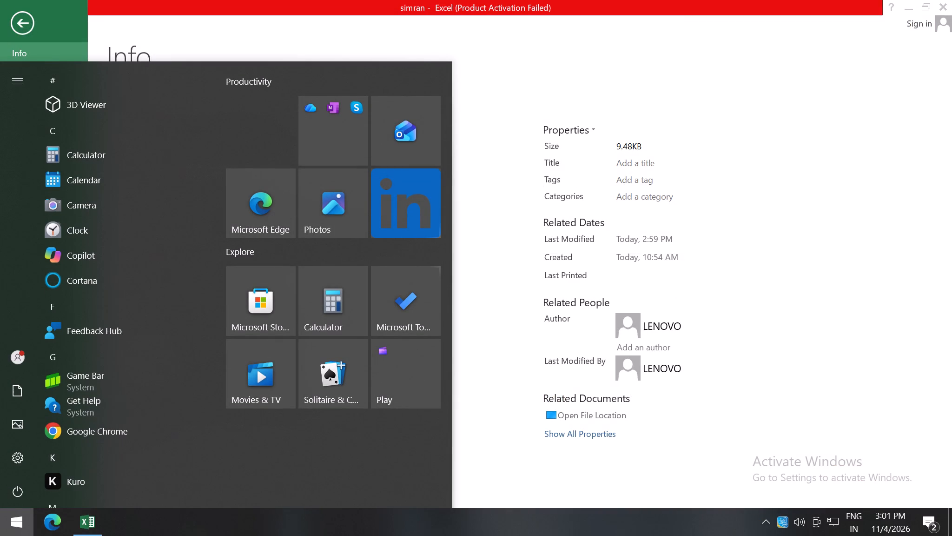
{"action": "left_click", "coordinate": [520, 220]}
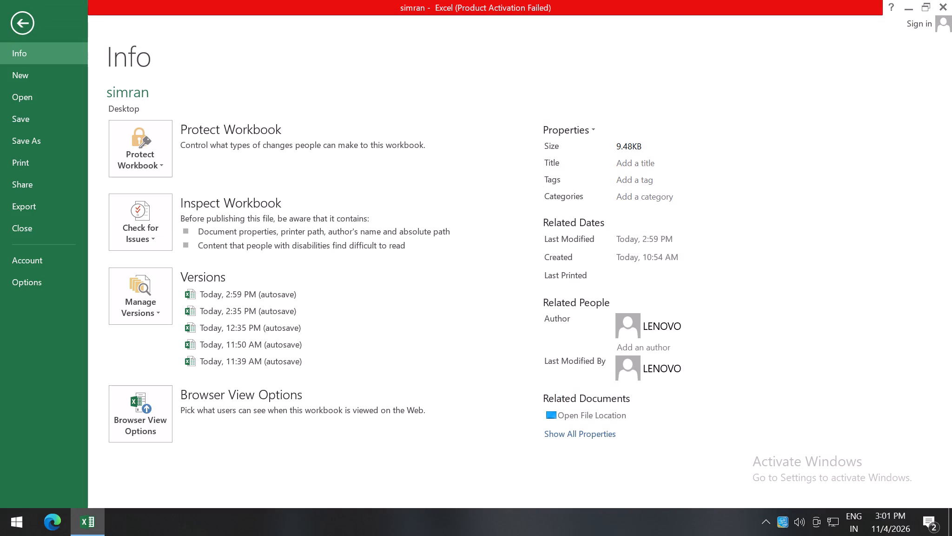
Close the "simran" Excel workbook, saving its changes.
{"action": "left_click", "coordinate": [932, 0]}
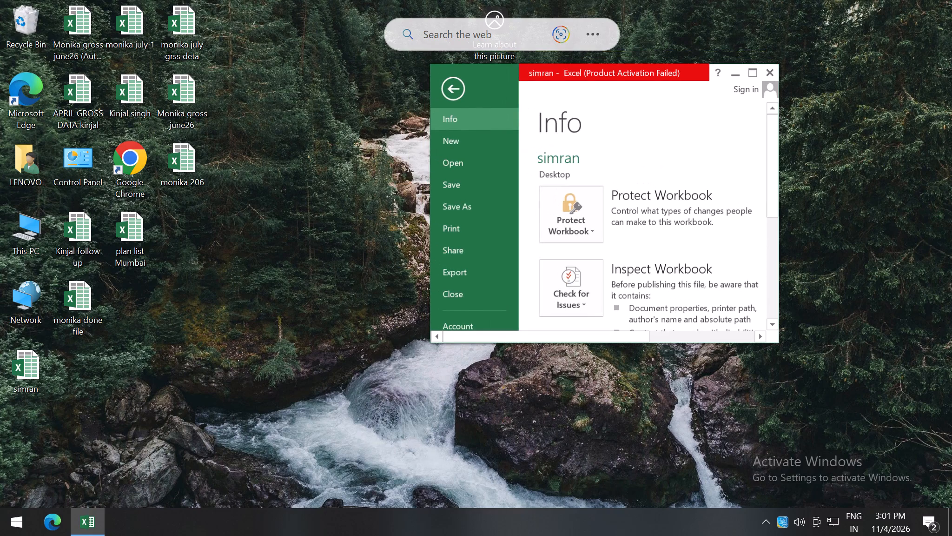
{"action": "left_click", "coordinate": [770, 75]}
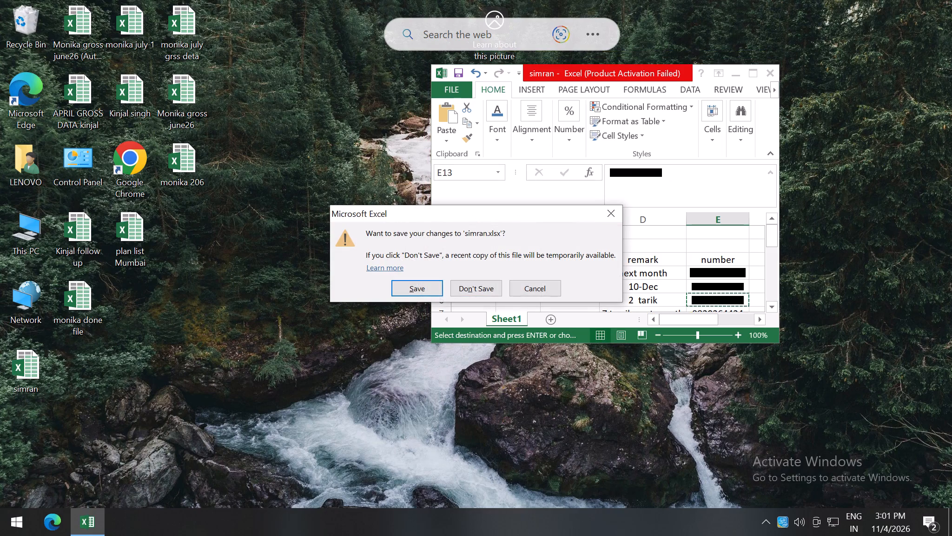
{"action": "left_click", "coordinate": [749, 76]}
{"action": "left_click", "coordinate": [410, 283]}
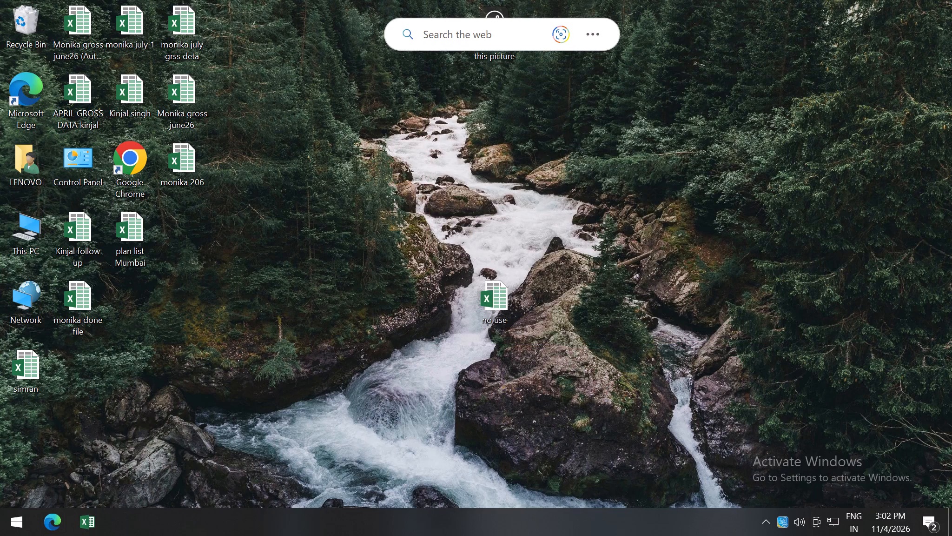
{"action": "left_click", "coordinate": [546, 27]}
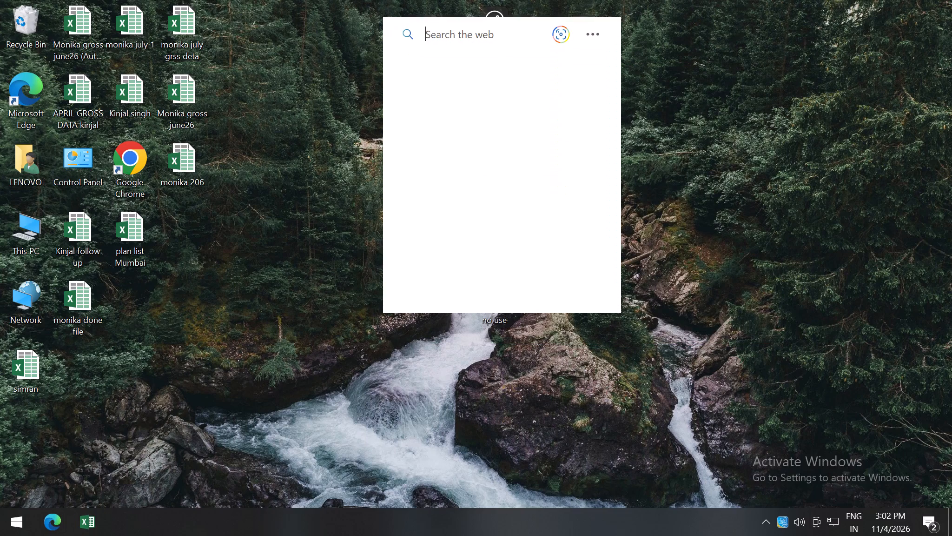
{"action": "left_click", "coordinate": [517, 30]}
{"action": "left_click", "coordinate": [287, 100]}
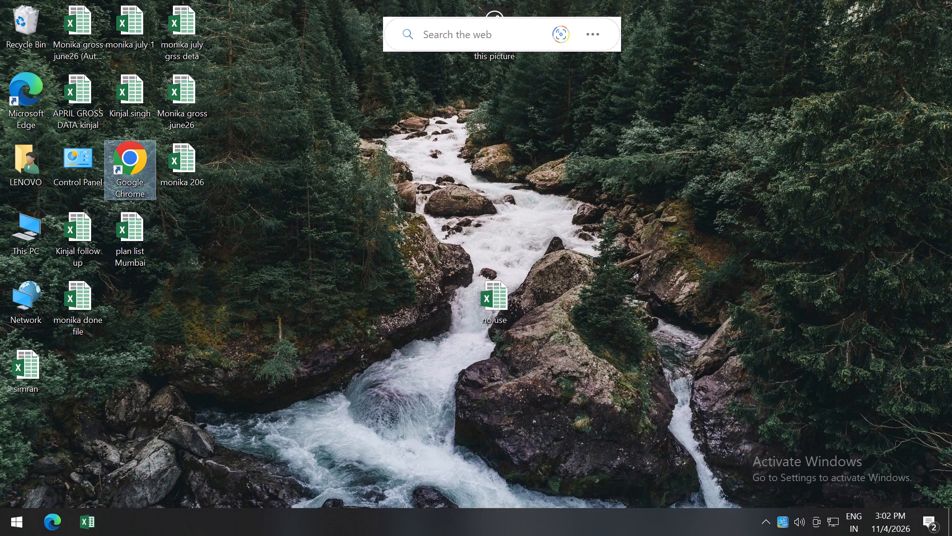
Open Google Chrome from the desktop and load the Tubelight dialpad page.
{"action": "right_click", "coordinate": [116, 159]}
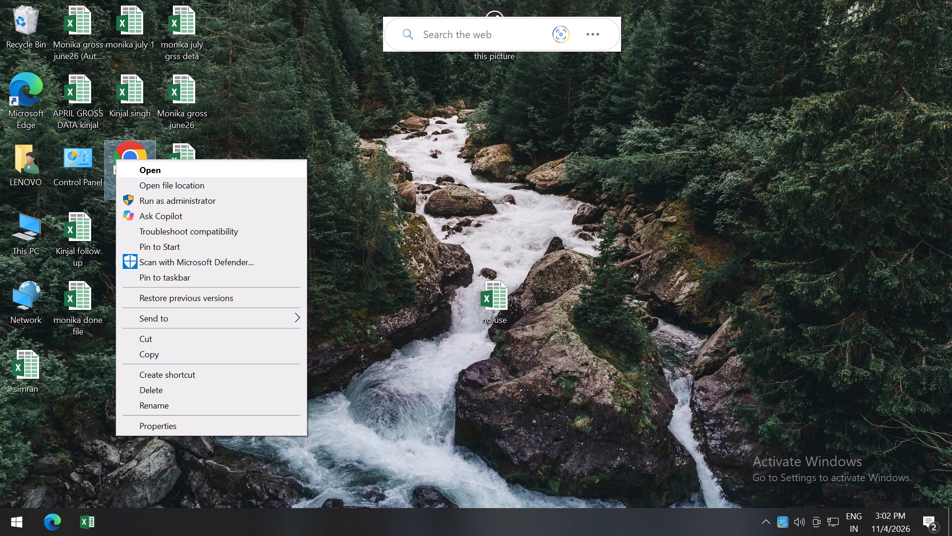
{"action": "left_click", "coordinate": [151, 169]}
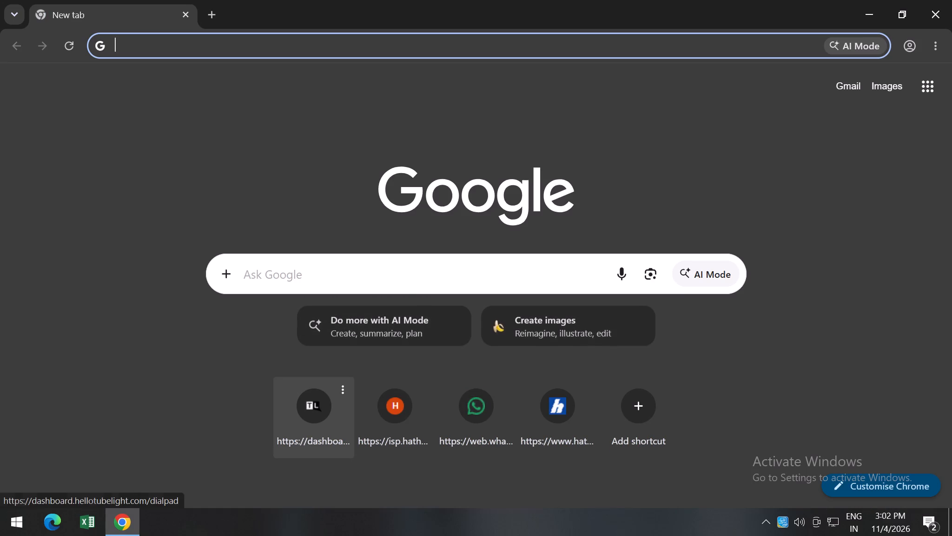
{"action": "left_click", "coordinate": [313, 421]}
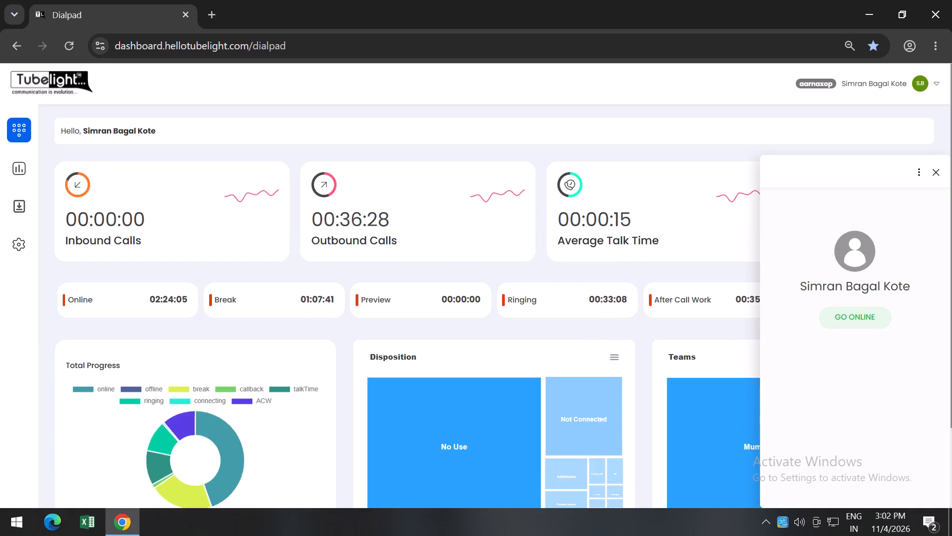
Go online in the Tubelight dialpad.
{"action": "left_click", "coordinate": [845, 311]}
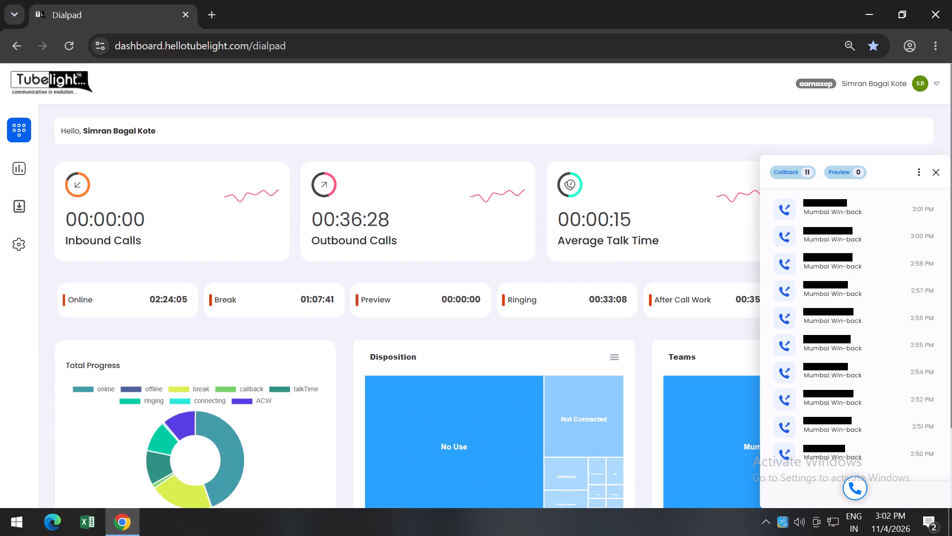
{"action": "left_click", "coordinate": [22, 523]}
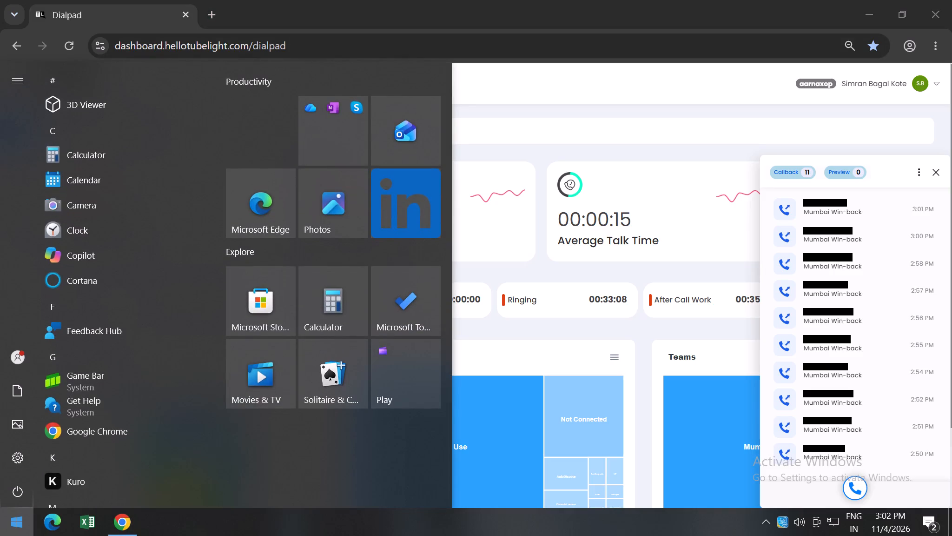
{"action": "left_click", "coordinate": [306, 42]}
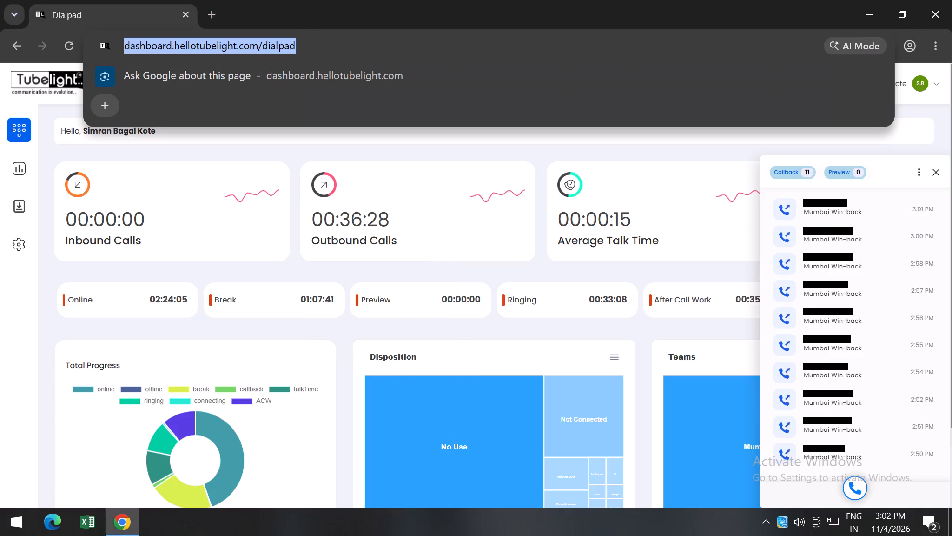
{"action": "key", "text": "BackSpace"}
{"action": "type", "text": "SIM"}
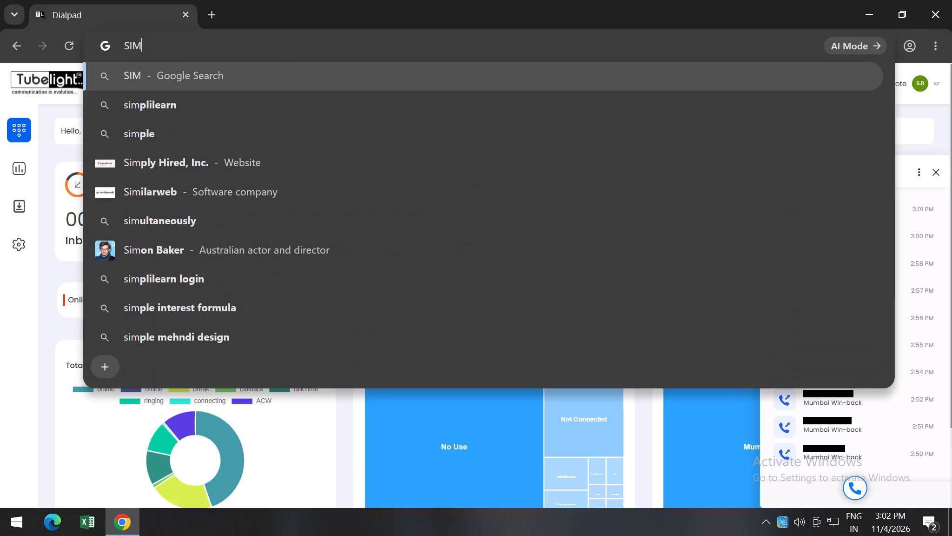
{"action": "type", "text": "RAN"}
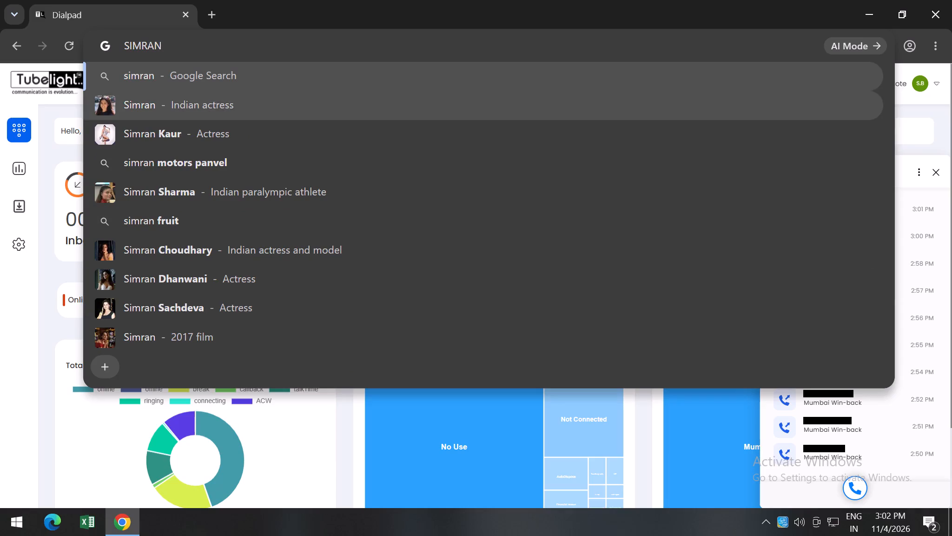
Close Chrome and open the "simran" workbook from the desktop, dismissing the Office activation wizard.
{"action": "left_click", "coordinate": [933, 11]}
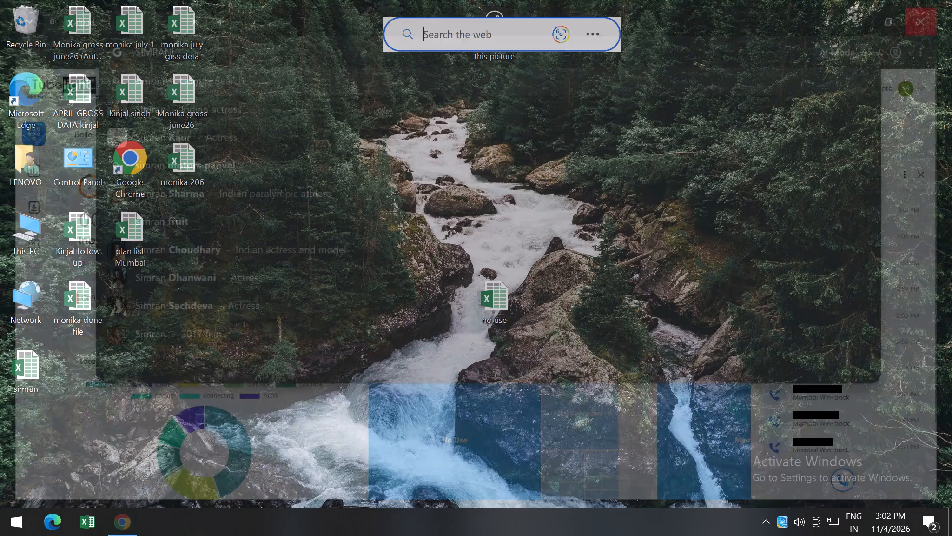
{"action": "double_click", "coordinate": [32, 375]}
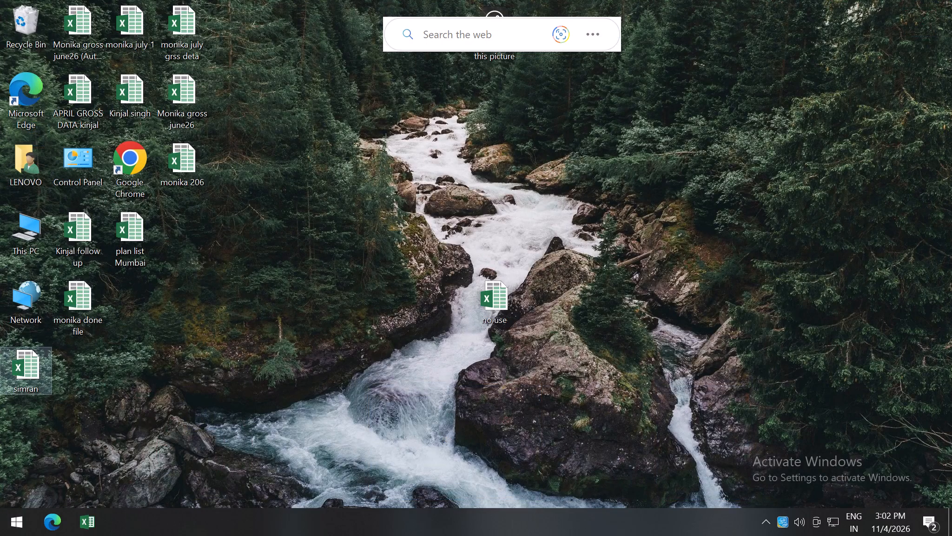
{"action": "left_click", "coordinate": [32, 375]}
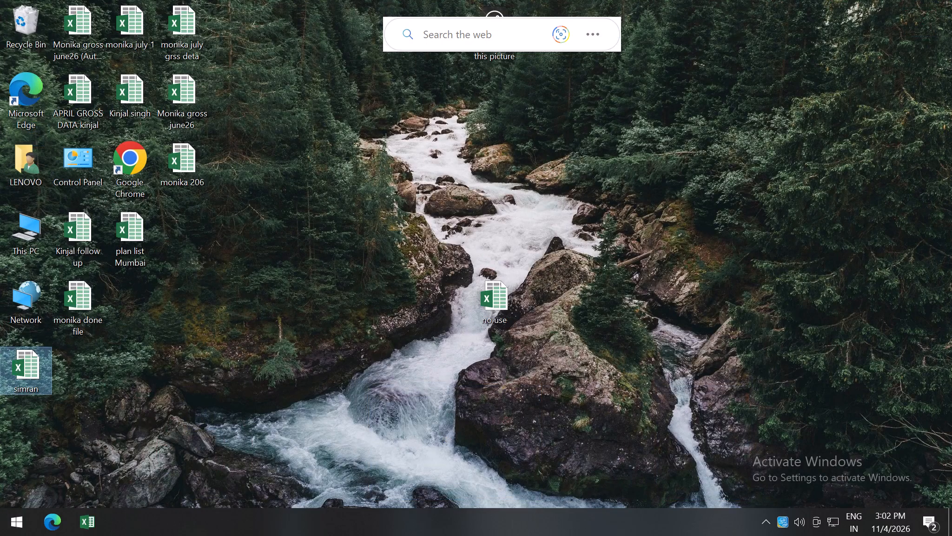
{"action": "double_click", "coordinate": [32, 375]}
{"action": "right_click", "coordinate": [32, 375]}
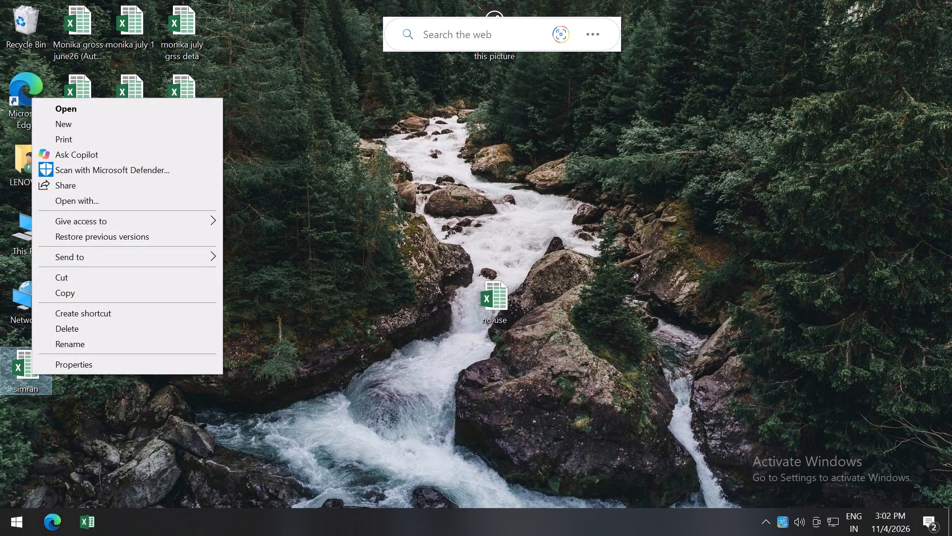
{"action": "left_click", "coordinate": [77, 103]}
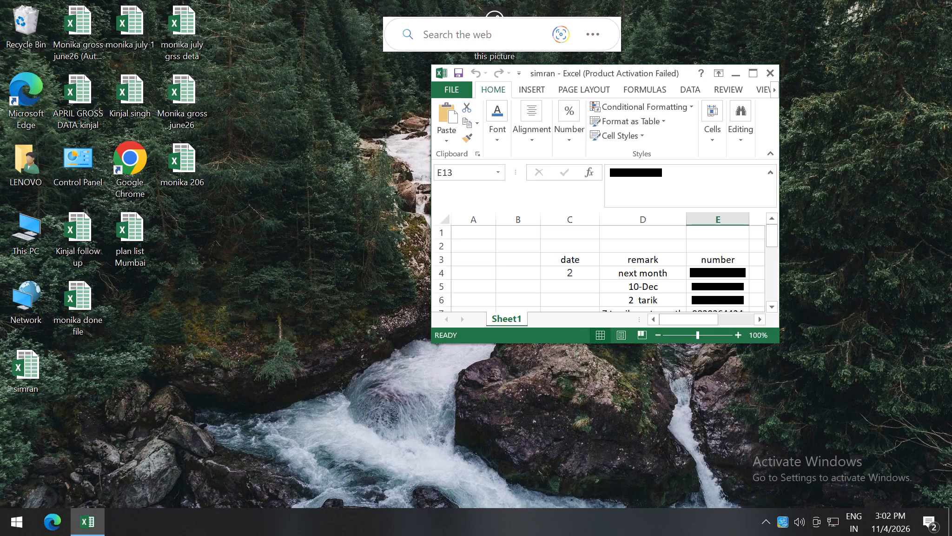
{"action": "left_click", "coordinate": [747, 71]}
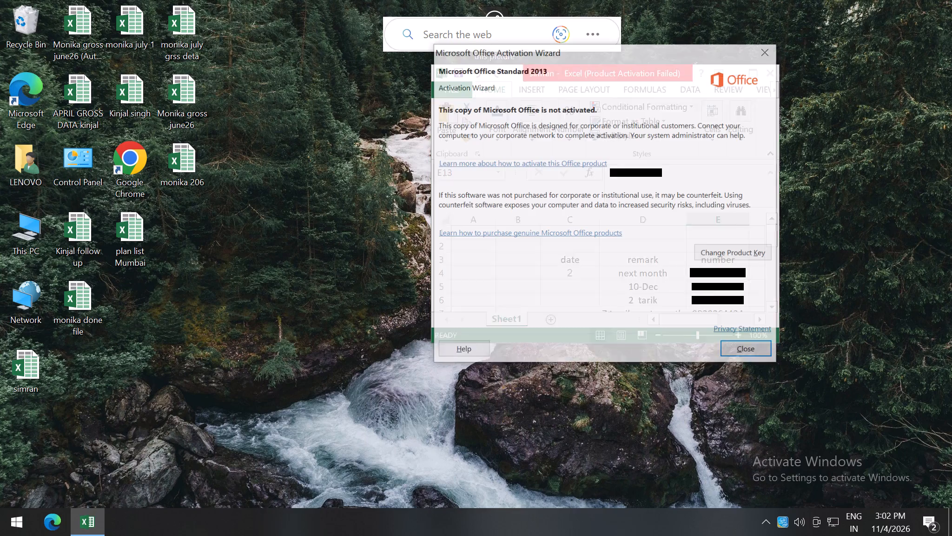
{"action": "left_click", "coordinate": [760, 56]}
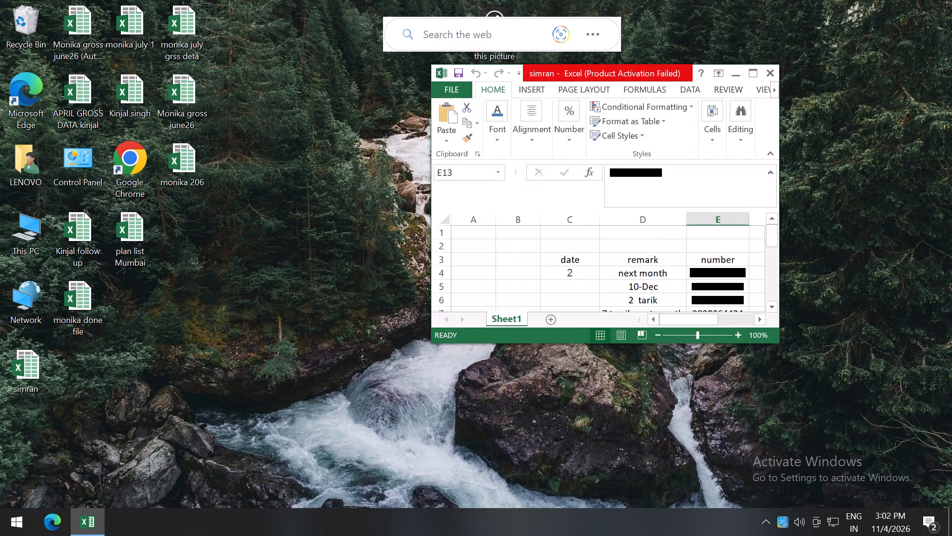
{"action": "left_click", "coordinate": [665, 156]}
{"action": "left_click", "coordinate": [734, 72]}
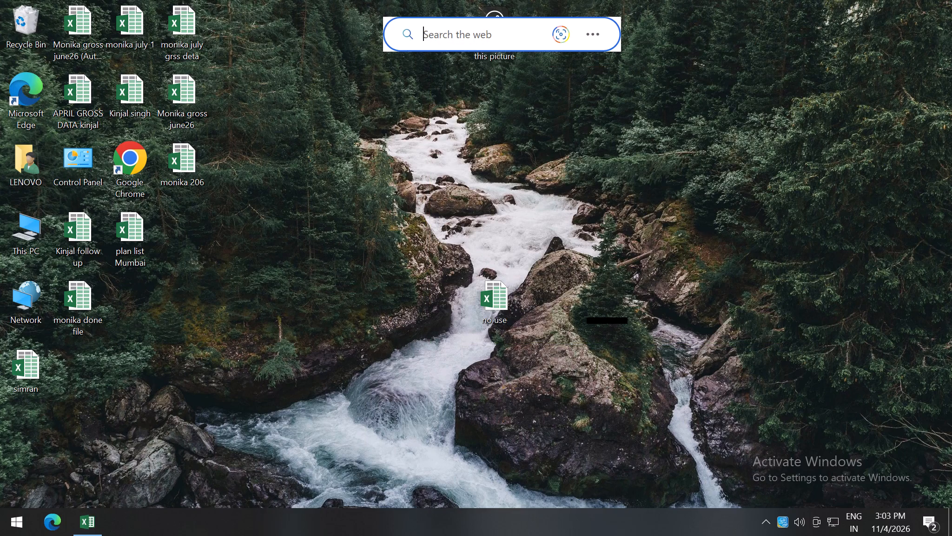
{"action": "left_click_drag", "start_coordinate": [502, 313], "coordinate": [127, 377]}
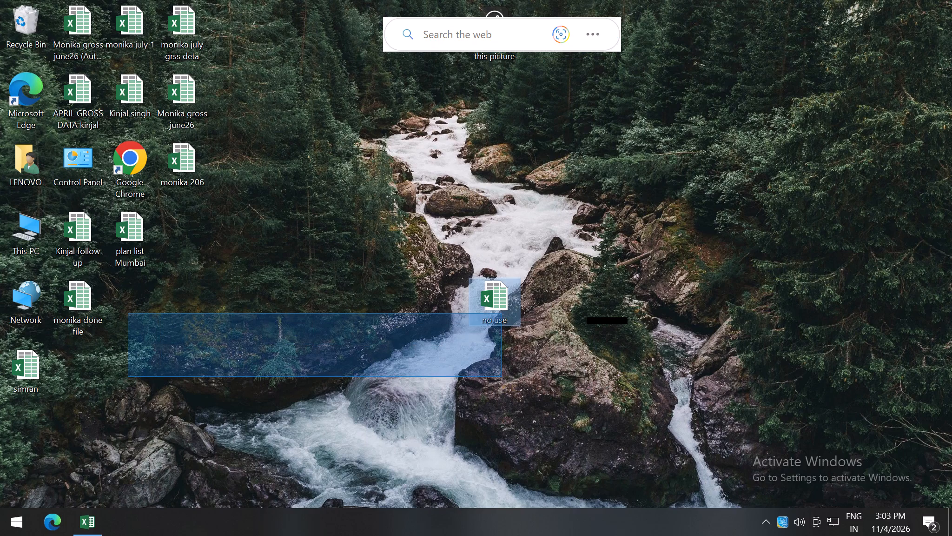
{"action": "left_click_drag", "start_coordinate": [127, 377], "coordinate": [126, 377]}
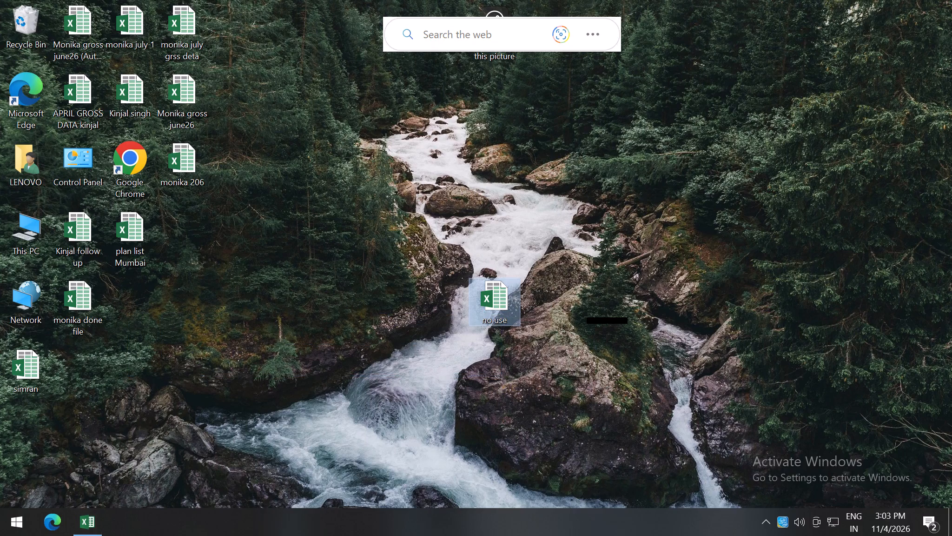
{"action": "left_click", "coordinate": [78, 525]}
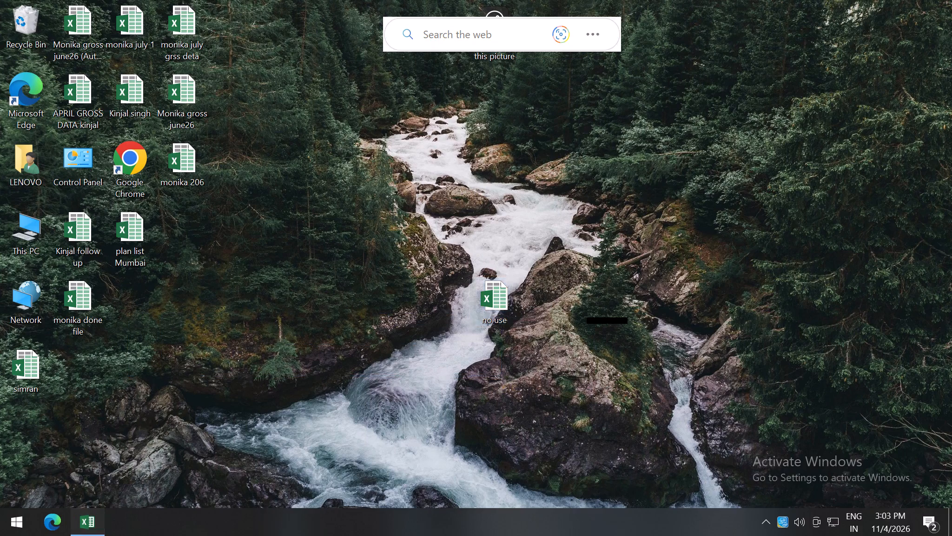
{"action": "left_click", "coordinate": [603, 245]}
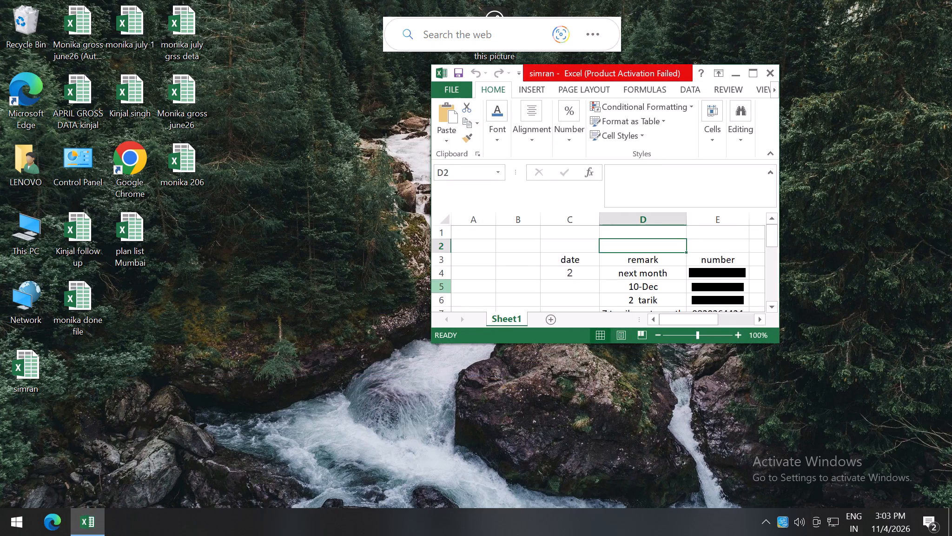
Reopen the Tubelight dialpad in Google Chrome from the desktop and go online.
{"action": "left_click", "coordinate": [417, 306]}
{"action": "right_click", "coordinate": [127, 151]}
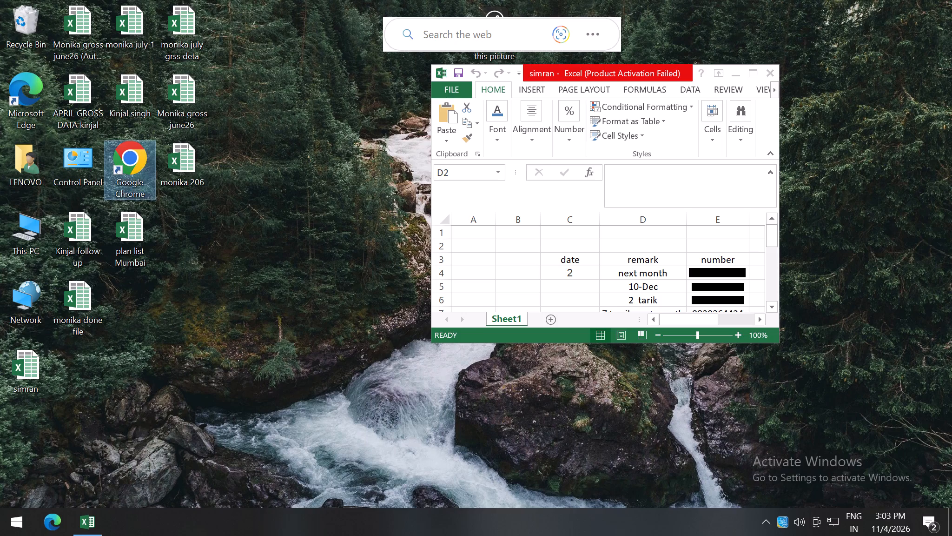
{"action": "left_click", "coordinate": [151, 164]}
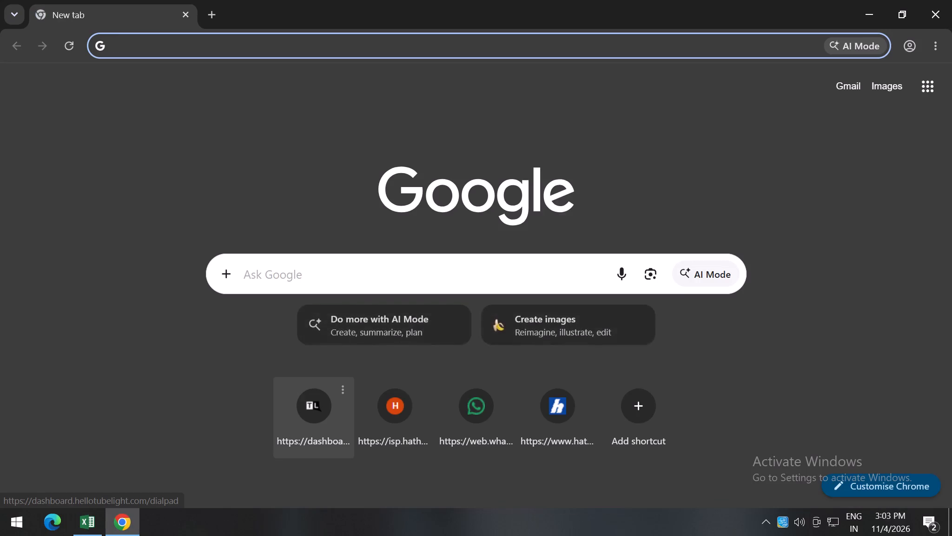
{"action": "left_click", "coordinate": [328, 434]}
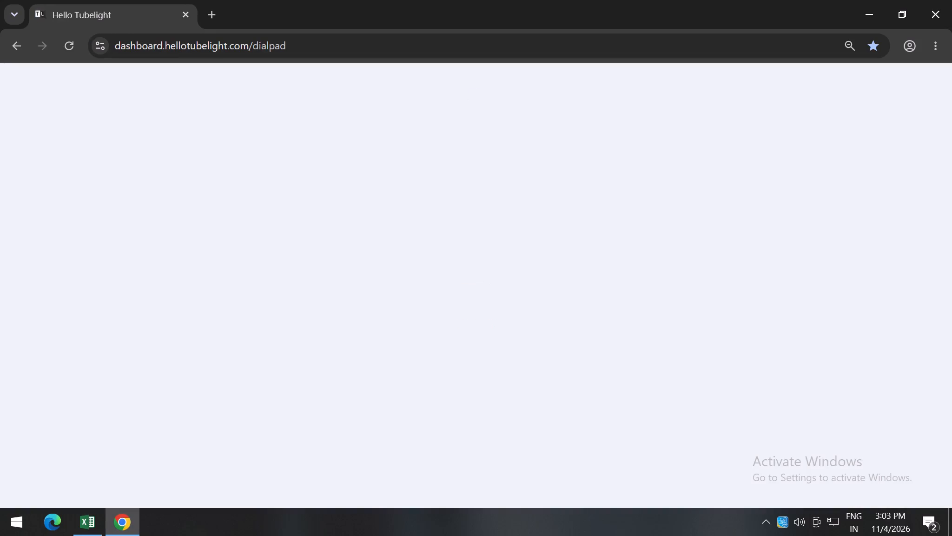
{"action": "left_click", "coordinate": [840, 317]}
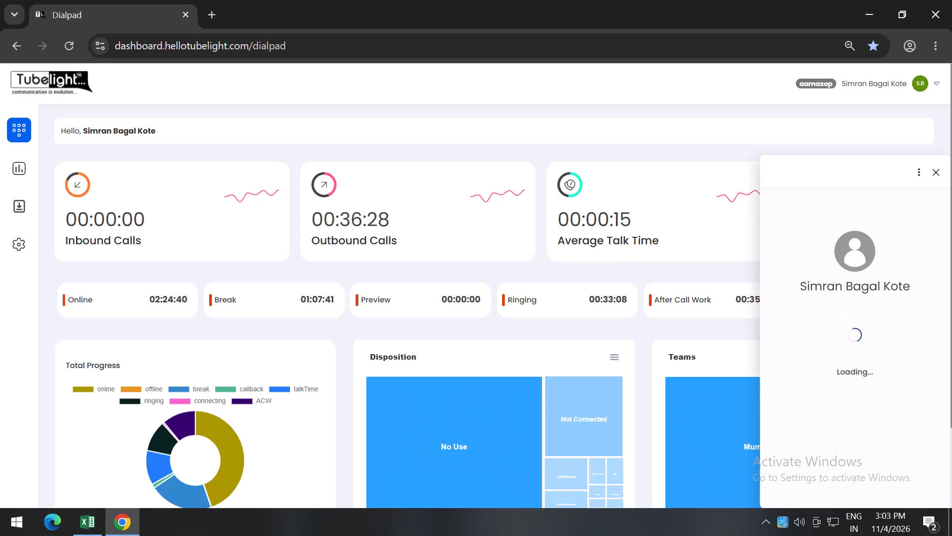
Switch to the simran workbook in Excel and maximize its window to show the full list of remarks and numbers.
{"action": "left_click", "coordinate": [77, 519]}
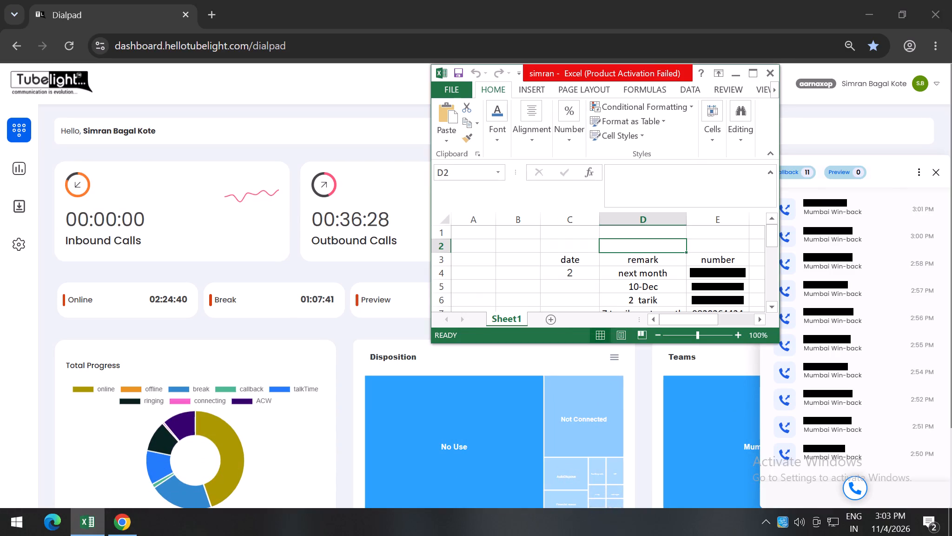
{"action": "left_click", "coordinate": [754, 69]}
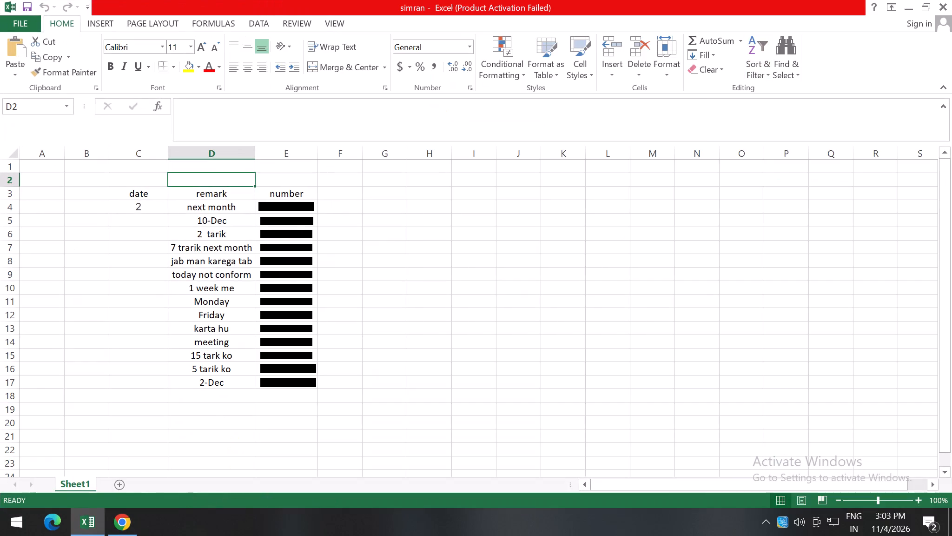
Return to Google Chrome and open a new blank tab beside the Dialpad page.
{"action": "left_click", "coordinate": [117, 520]}
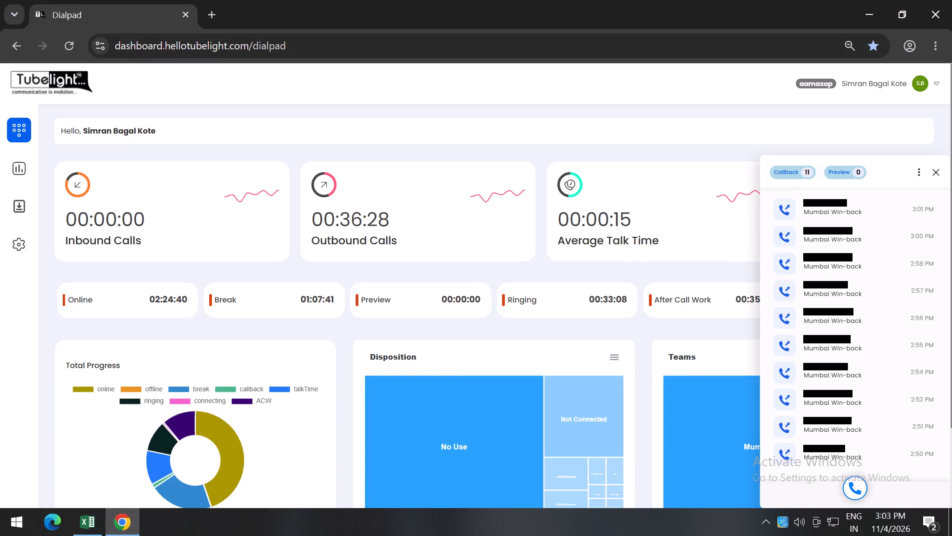
{"action": "left_click", "coordinate": [207, 10]}
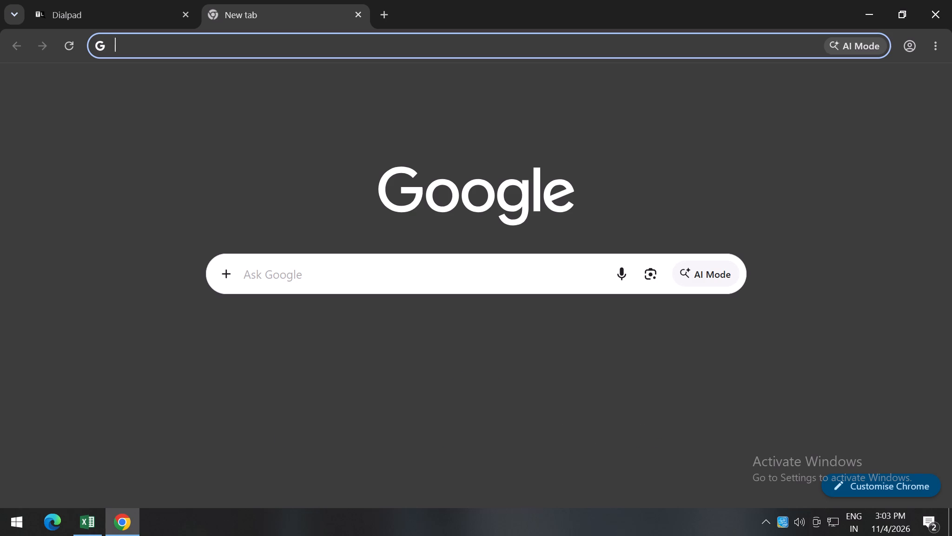
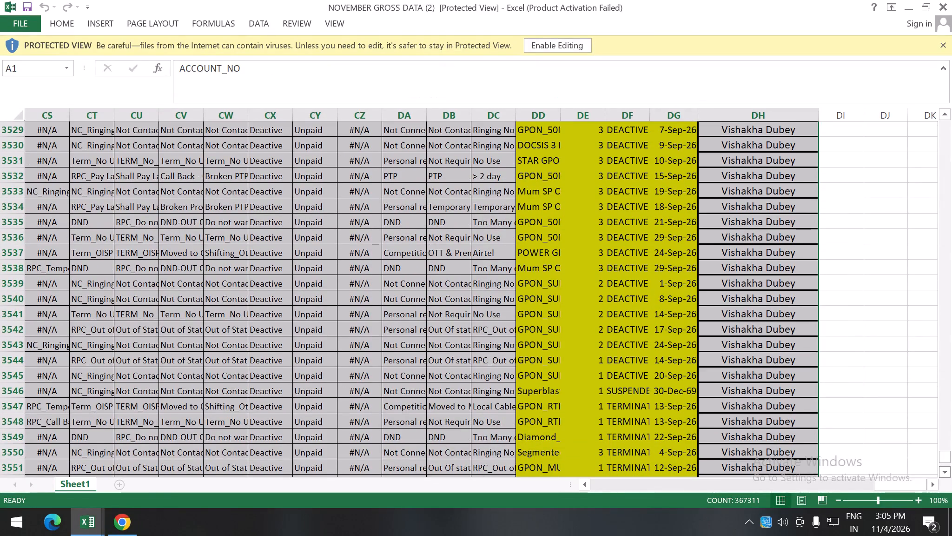
Examine the earlier customer records in the NOVEMBER GROSS DATA (2) workbook, working back toward the start of the data.
{"action": "left_click_drag", "start_coordinate": [945, 469], "coordinate": [944, 335]}
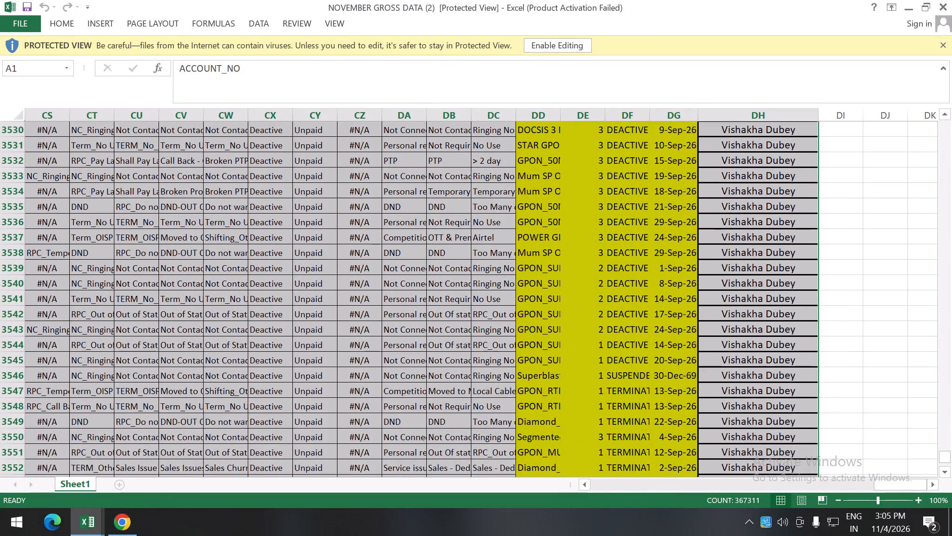
{"action": "left_click_drag", "start_coordinate": [941, 358], "coordinate": [946, 142]}
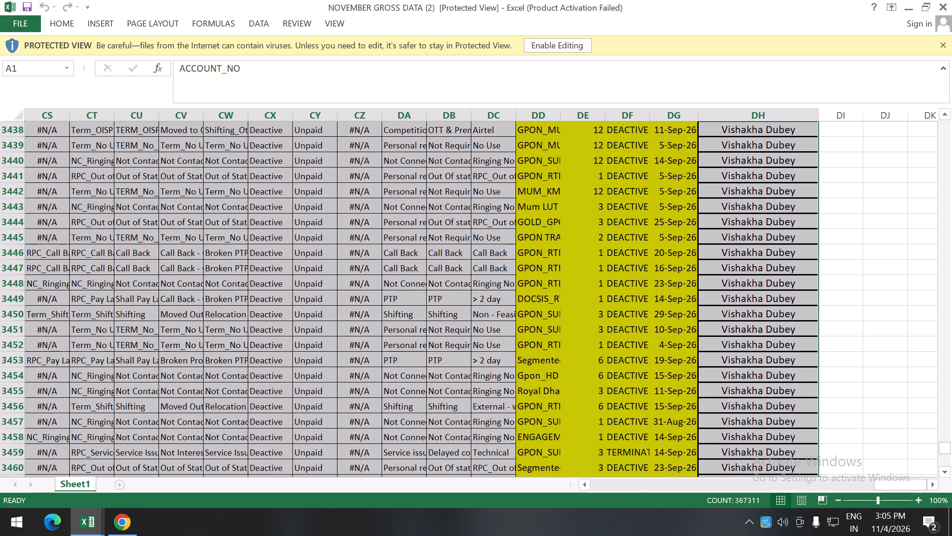
{"action": "left_click_drag", "start_coordinate": [951, 208], "coordinate": [940, 122]}
{"action": "left_click", "coordinate": [941, 116]}
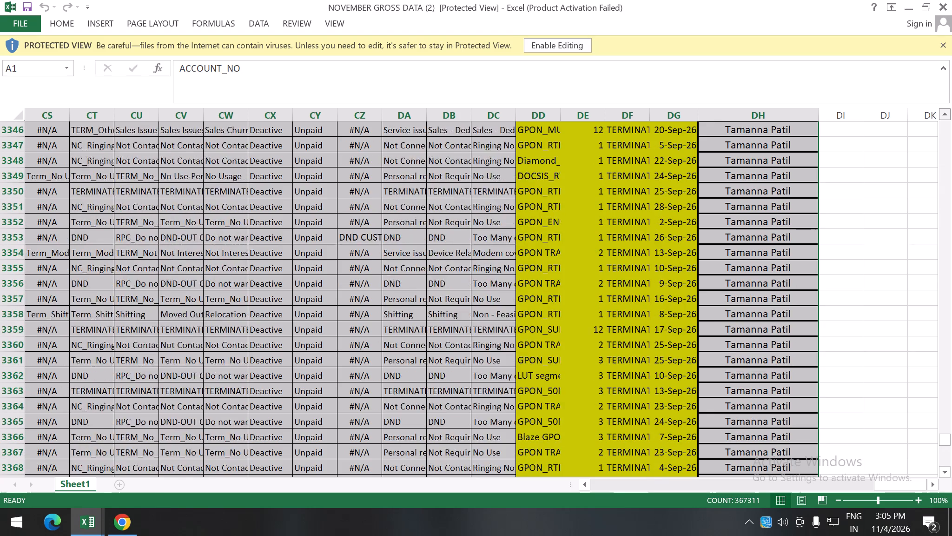
Deselect the data range in the NOVEMBER GROSS DATA (2) sheet and select empty cell DI2 beside the EXE column's first record.
{"action": "left_click_drag", "start_coordinate": [942, 440], "coordinate": [945, 431]}
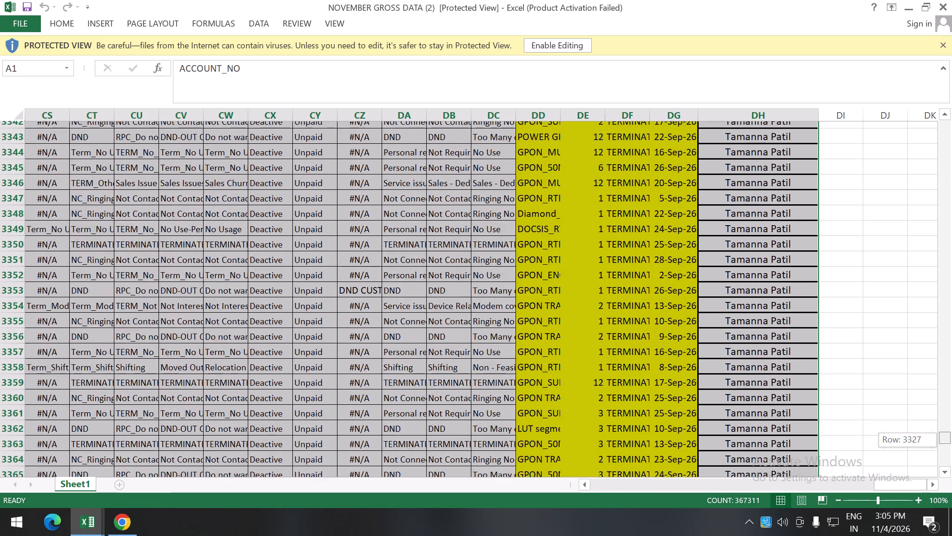
{"action": "left_click_drag", "start_coordinate": [945, 431], "coordinate": [937, 144]}
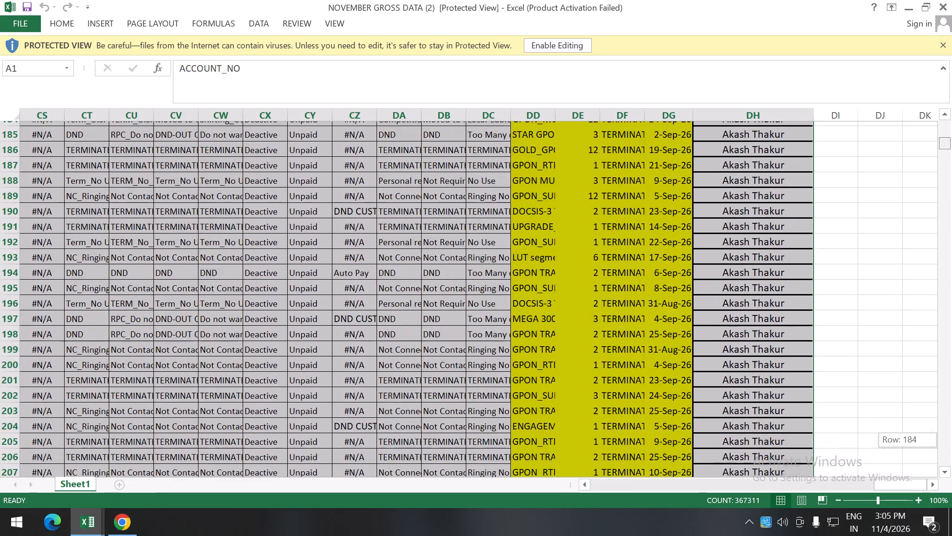
{"action": "left_click_drag", "start_coordinate": [937, 144], "coordinate": [945, 107]}
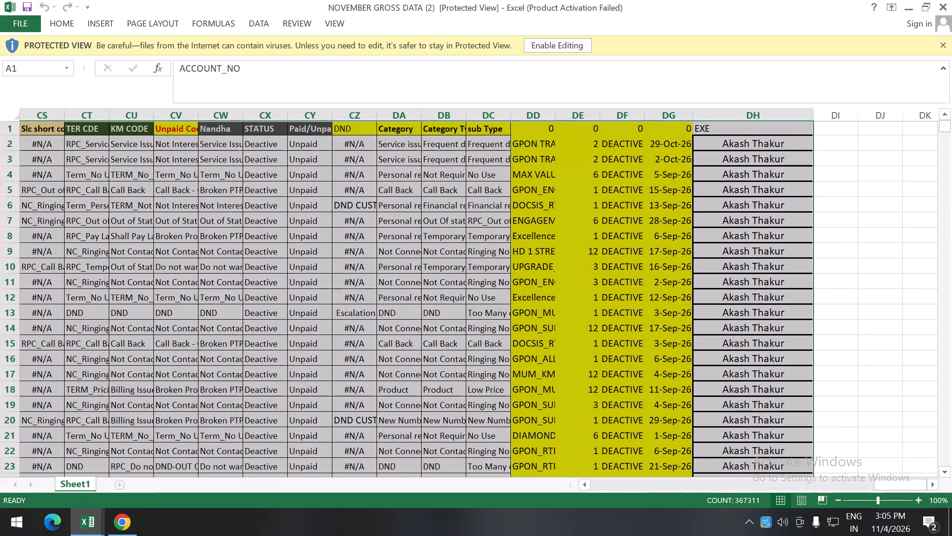
{"action": "left_click", "coordinate": [870, 136]}
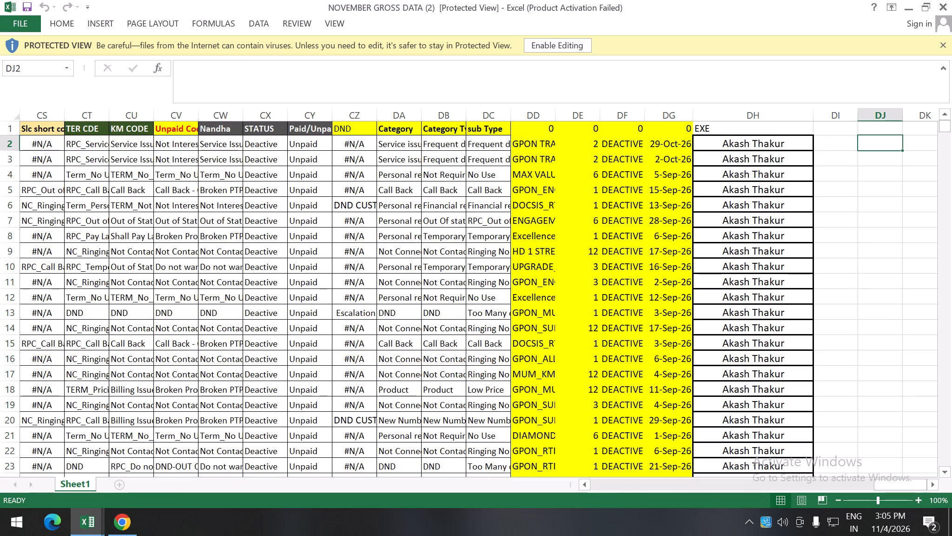
{"action": "left_click", "coordinate": [868, 142]}
{"action": "left_click", "coordinate": [838, 148]}
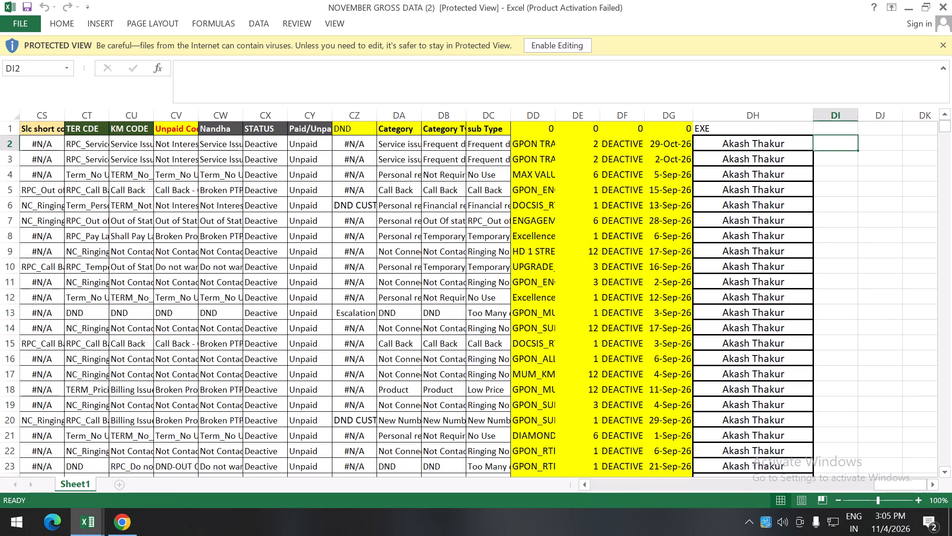
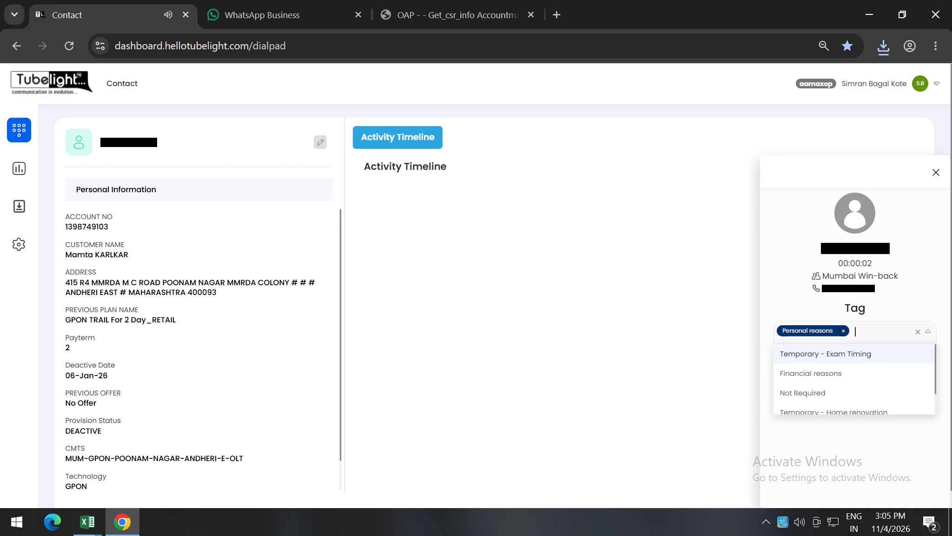
Add the Not Required and No Use tags to the Personal reasons call disposition and submit it.
{"action": "left_click", "coordinate": [827, 388]}
{"action": "left_click", "coordinate": [869, 345]}
{"action": "left_click", "coordinate": [838, 366]}
{"action": "left_click", "coordinate": [838, 409]}
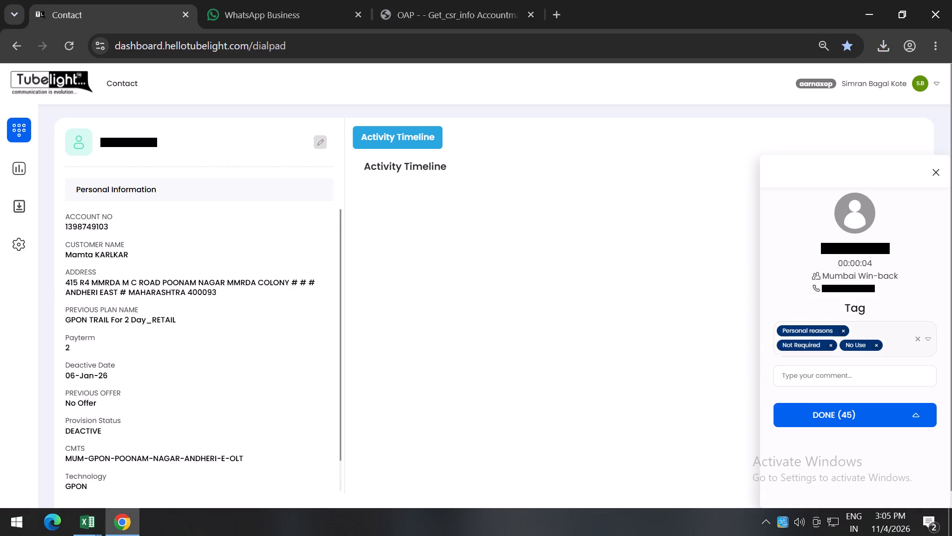
Switch to the NOVEMBER GROSS DATA (2) workbook and go to the first record's ACCOUNT_NO cell, A2.
{"action": "left_click", "coordinate": [98, 518]}
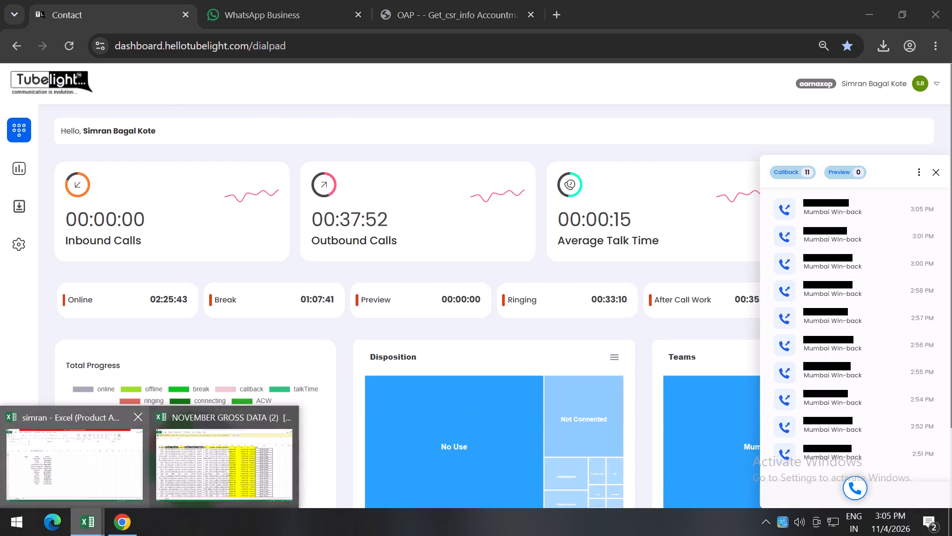
{"action": "left_click", "coordinate": [198, 463]}
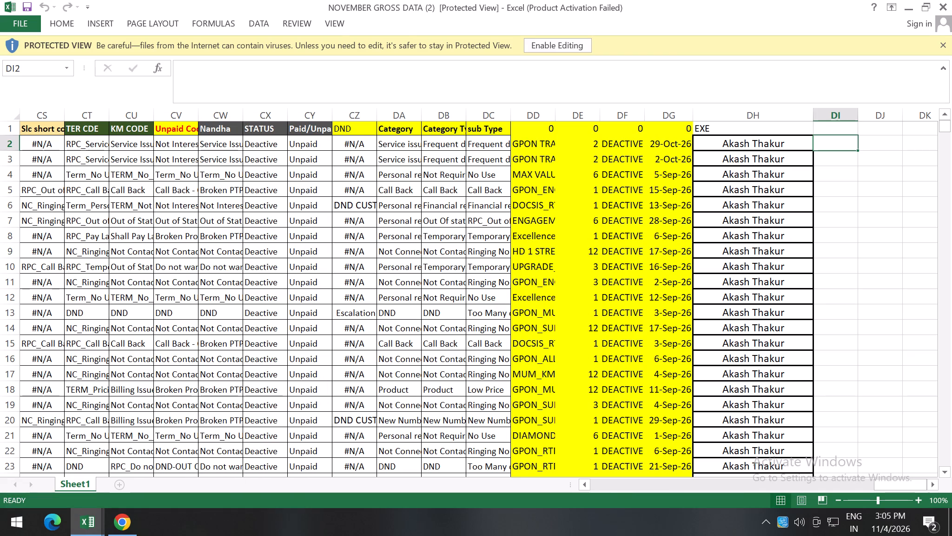
{"action": "scroll", "coordinate": [241, 388], "scroll_direction": "up", "scroll_amount": 3}
{"action": "left_click", "coordinate": [46, 156]}
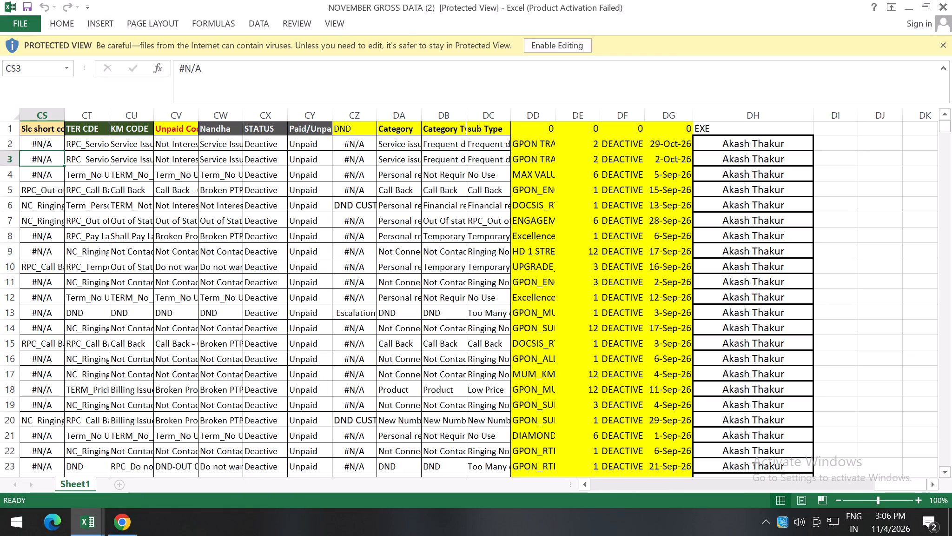
{"action": "left_click", "coordinate": [61, 142]}
{"action": "key", "text": "Left"}
{"action": "key", "text": "Left"}
{"action": "key", "text": "Left"}
{"action": "key", "text": "Left"}
{"action": "key", "text": "Left"}
{"action": "key", "text": "Left"}
{"action": "key", "text": "Left"}
{"action": "key", "text": "Left"}
{"action": "key", "text": "Left"}
{"action": "key", "text": "Left"}
{"action": "key", "text": "Left"}
{"action": "key", "text": "Left"}
{"action": "key", "text": "Left"}
{"action": "key", "text": "Left"}
{"action": "key", "text": "Left"}
{"action": "key", "text": "Left"}
{"action": "key", "text": "Left"}
{"action": "key", "text": "Left"}
{"action": "key", "text": "Left"}
{"action": "key", "text": "Left"}
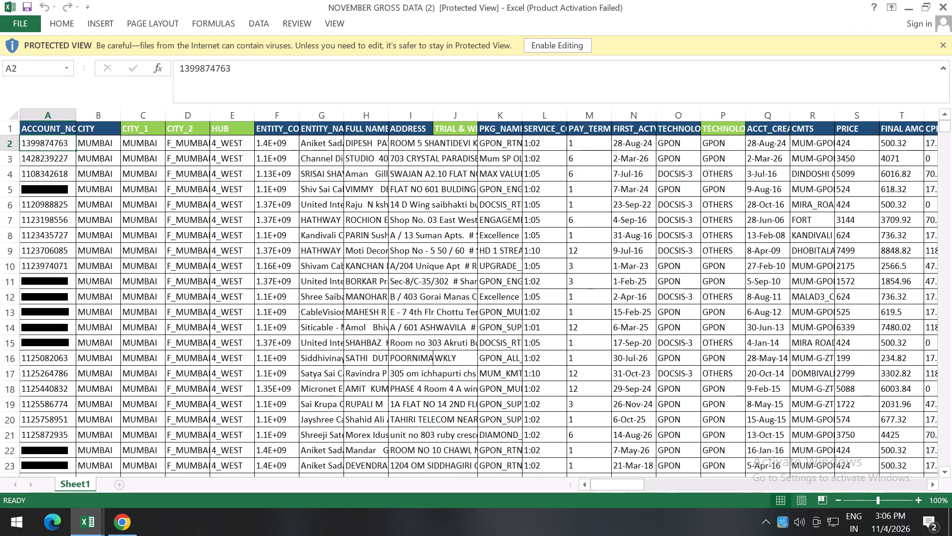
{"action": "left_click", "coordinate": [67, 146]}
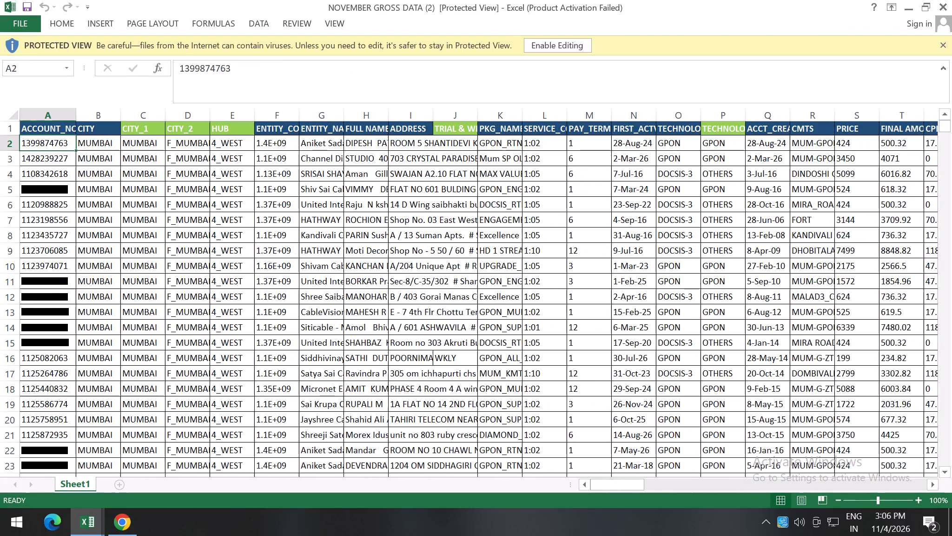
{"action": "left_click", "coordinate": [61, 145]}
{"action": "left_click", "coordinate": [58, 145]}
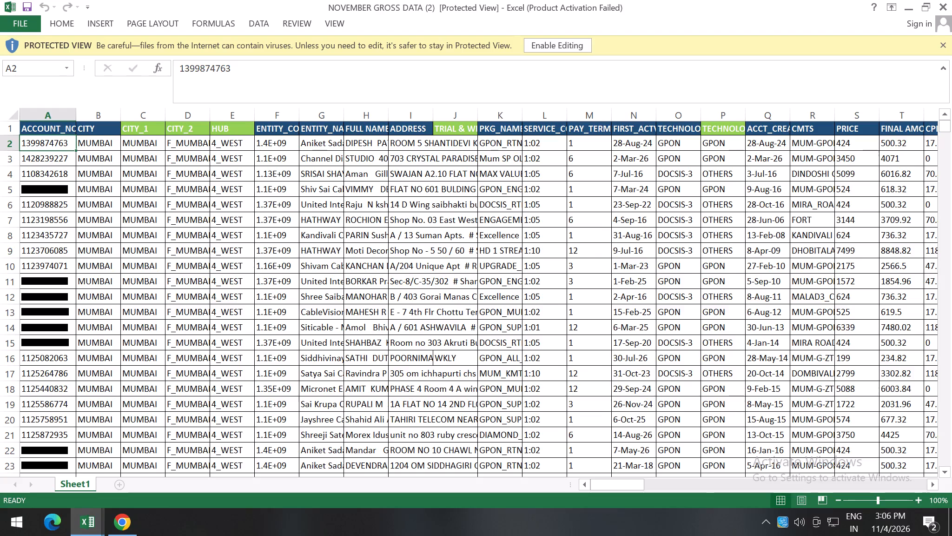
Examine the first record's row from the account number through the plan, price and contact columns to EMAIL.
{"action": "key", "text": "Right"}
{"action": "key", "text": "Right"}
{"action": "key", "text": "Right"}
{"action": "key", "text": "Right"}
{"action": "key", "text": "Right"}
{"action": "key", "text": "Right"}
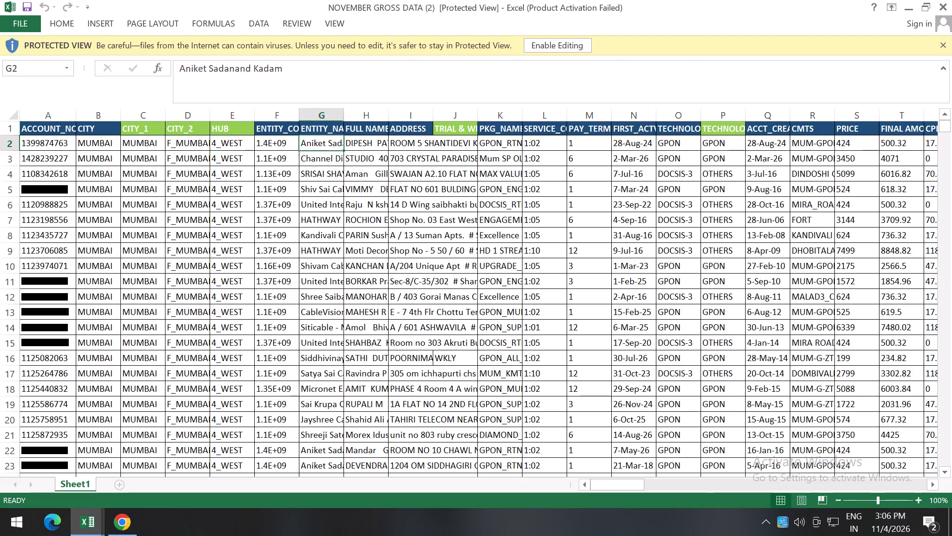
{"action": "key", "text": "Right"}
{"action": "key", "text": "Right"}
{"action": "key", "text": "Right"}
{"action": "key", "text": "Right"}
{"action": "key", "text": "Right"}
{"action": "key", "text": "Right"}
{"action": "key", "text": "Right"}
{"action": "key", "text": "Right"}
{"action": "key", "text": "Right"}
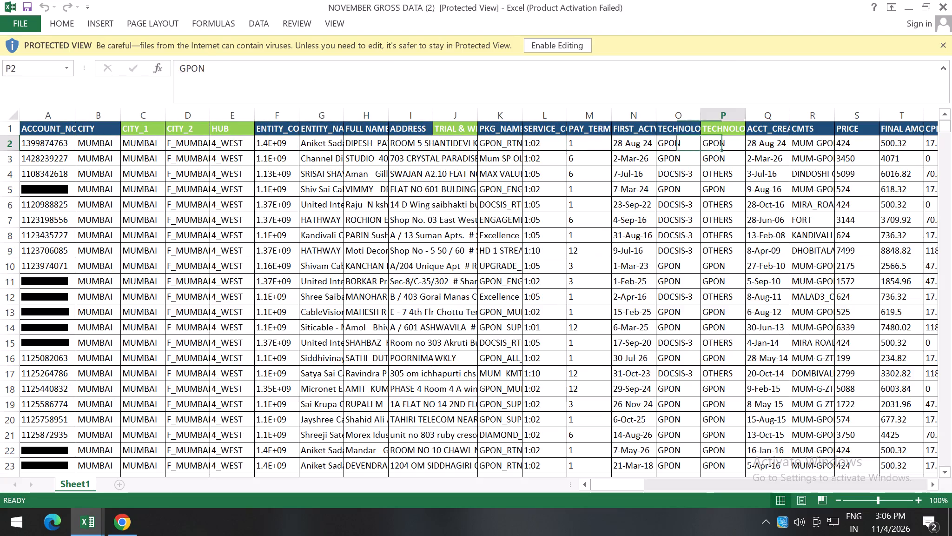
{"action": "key", "text": "Right"}
{"action": "key", "text": "Right"}
{"action": "key", "text": "Right"}
{"action": "key", "text": "Right"}
{"action": "key", "text": "Right"}
{"action": "key", "text": "Right"}
{"action": "key", "text": "Right"}
{"action": "key", "text": "Right"}
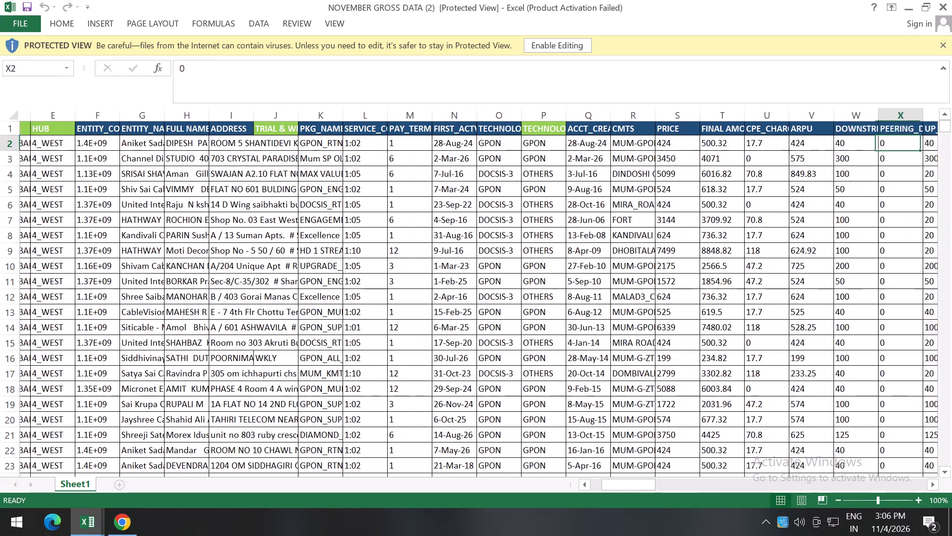
{"action": "key", "text": "Right"}
{"action": "key", "text": "Right"}
{"action": "key", "text": "Right"}
{"action": "key", "text": "Right"}
{"action": "key", "text": "Right"}
{"action": "key", "text": "Right"}
{"action": "key", "text": "Right"}
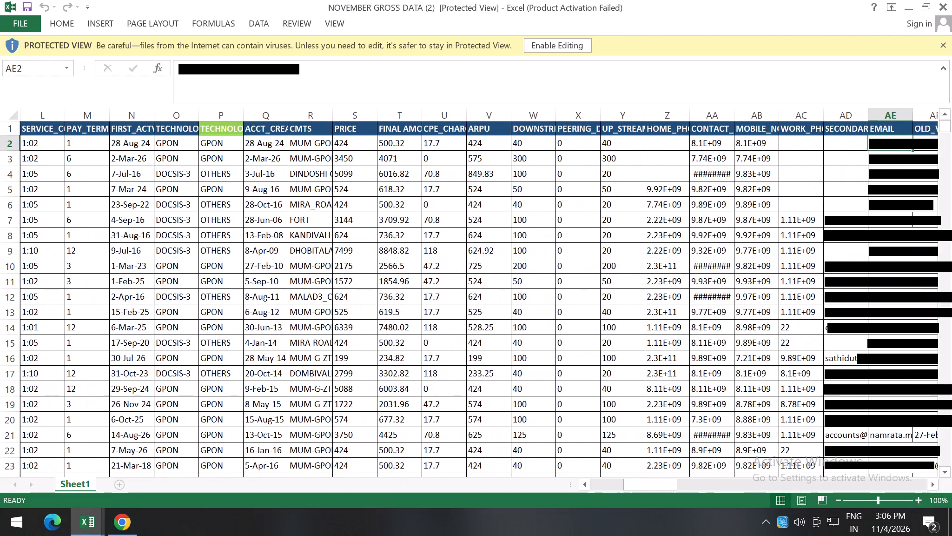
Examine the first record's device, usage, risk, bucket, tag, location and payment columns up to column CB.
{"action": "key", "text": "Right"}
{"action": "key", "text": "Right"}
{"action": "key", "text": "Right"}
{"action": "key", "text": "Right"}
{"action": "key", "text": "Right"}
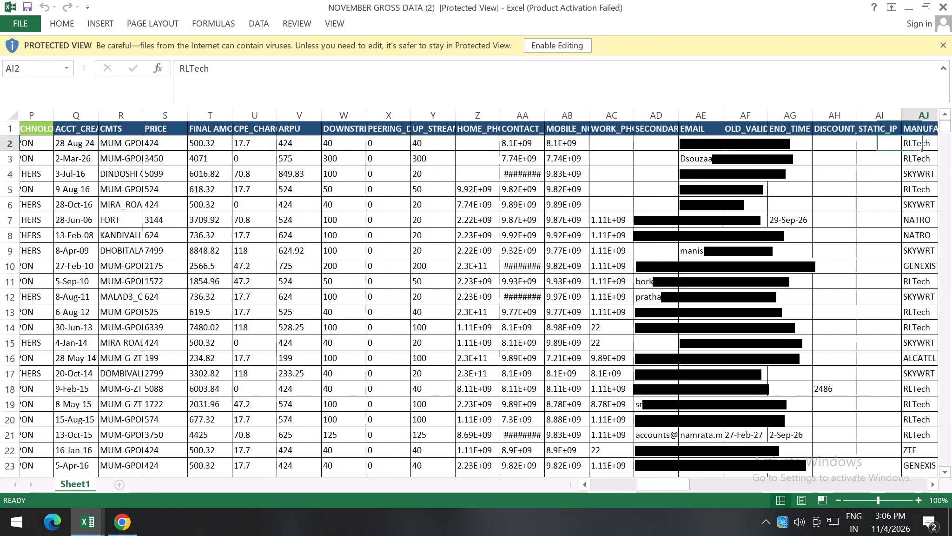
{"action": "key", "text": "Left"}
{"action": "key", "text": "Right"}
{"action": "key", "text": "Right"}
{"action": "key", "text": "Right"}
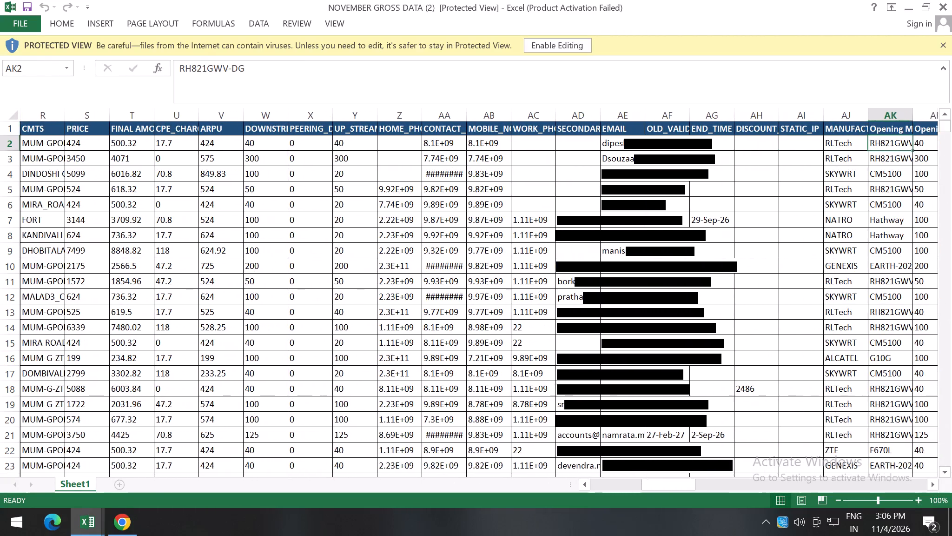
{"action": "key", "text": "Right"}
{"action": "key", "text": "Right"}
{"action": "key", "text": "Right"}
{"action": "key", "text": "Right"}
{"action": "key", "text": "Right"}
{"action": "key", "text": "Right"}
{"action": "key", "text": "Right"}
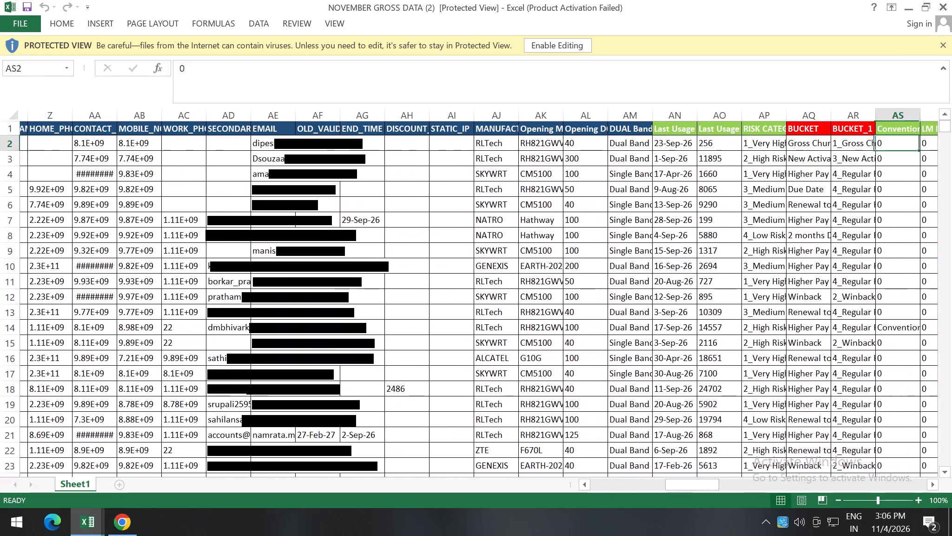
{"action": "key", "text": "Right"}
{"action": "key", "text": "Right"}
{"action": "key", "text": "Right"}
{"action": "key", "text": "Right"}
{"action": "key", "text": "Right"}
{"action": "key", "text": "Right"}
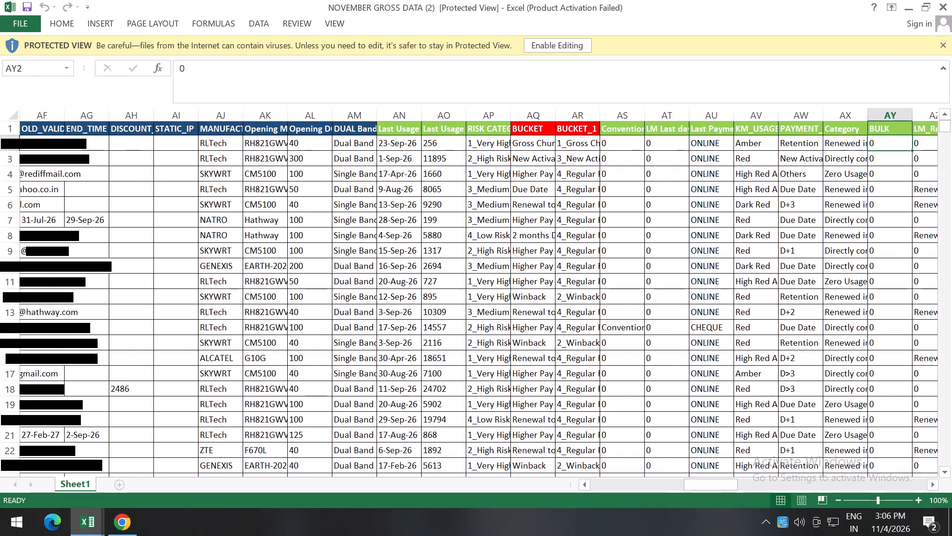
{"action": "key", "text": "Right"}
{"action": "key", "text": "Right"}
{"action": "key", "text": "Right"}
{"action": "key", "text": "Right"}
{"action": "key", "text": "Right"}
{"action": "key", "text": "Right"}
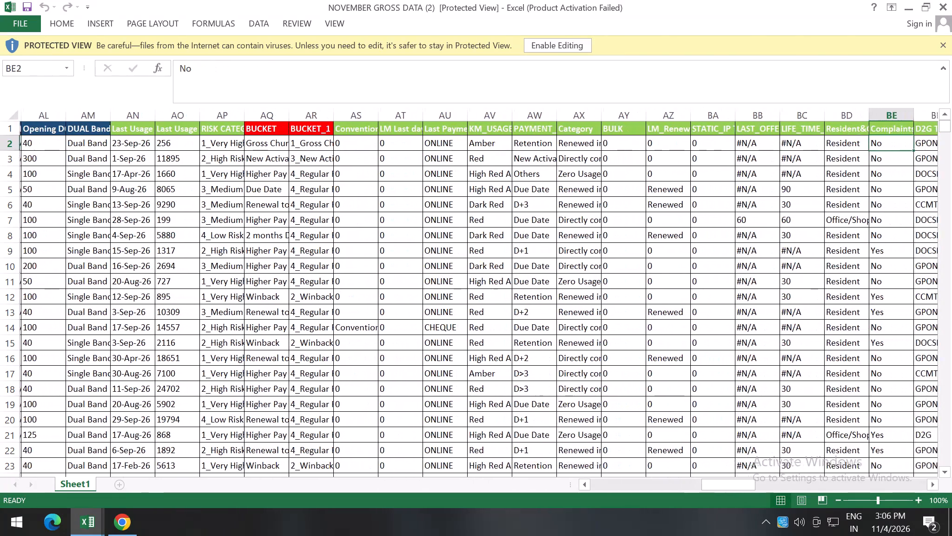
{"action": "key", "text": "Right"}
{"action": "key", "text": "Right"}
{"action": "key", "text": "Right"}
{"action": "key", "text": "Right"}
{"action": "key", "text": "Right"}
{"action": "key", "text": "Right"}
{"action": "key", "text": "Right"}
{"action": "key", "text": "Right"}
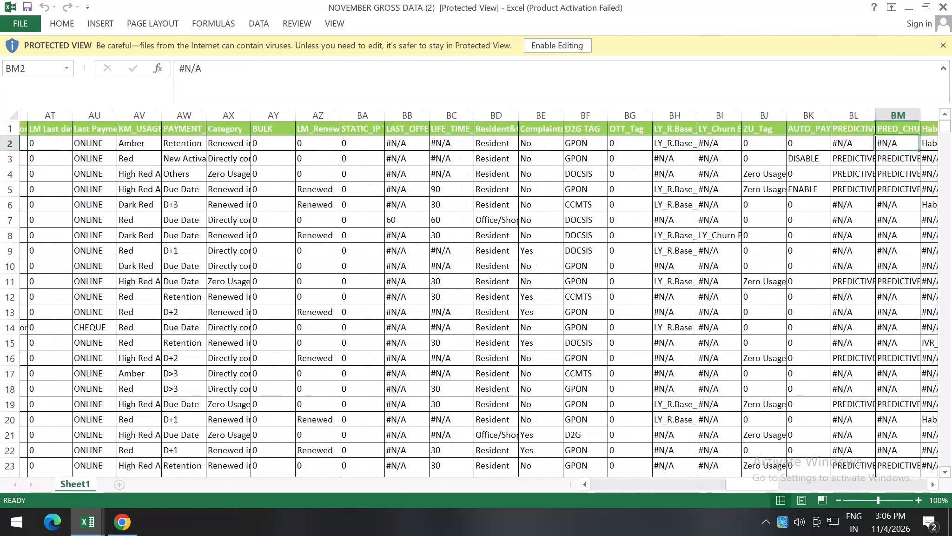
{"action": "key", "text": "Right"}
{"action": "key", "text": "Right"}
{"action": "key", "text": "Right"}
{"action": "key", "text": "Right"}
{"action": "key", "text": "Right"}
{"action": "key", "text": "Right"}
{"action": "key", "text": "Right"}
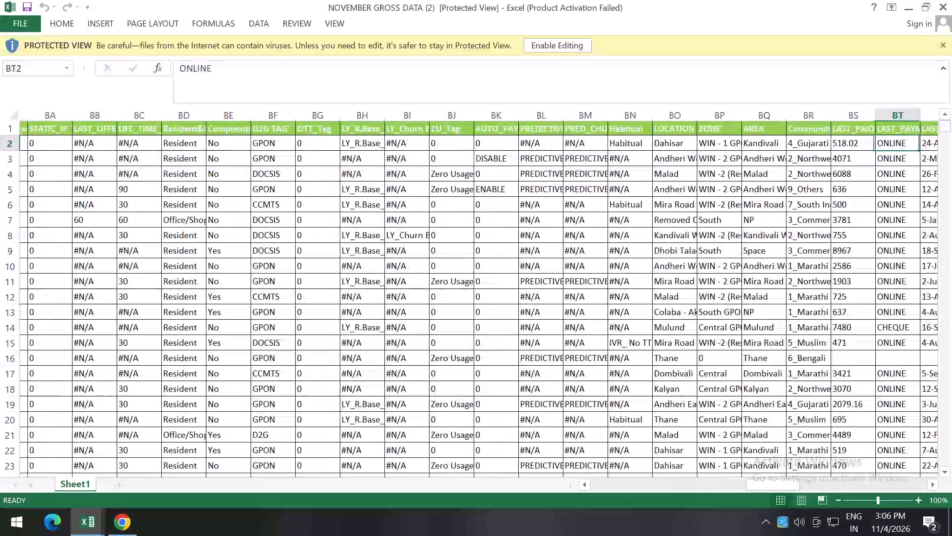
{"action": "key", "text": "Right"}
{"action": "key", "text": "Right"}
{"action": "key", "text": "Right"}
{"action": "key", "text": "Right"}
{"action": "key", "text": "Right"}
{"action": "key", "text": "Right"}
{"action": "key", "text": "Right"}
{"action": "key", "text": "Right"}
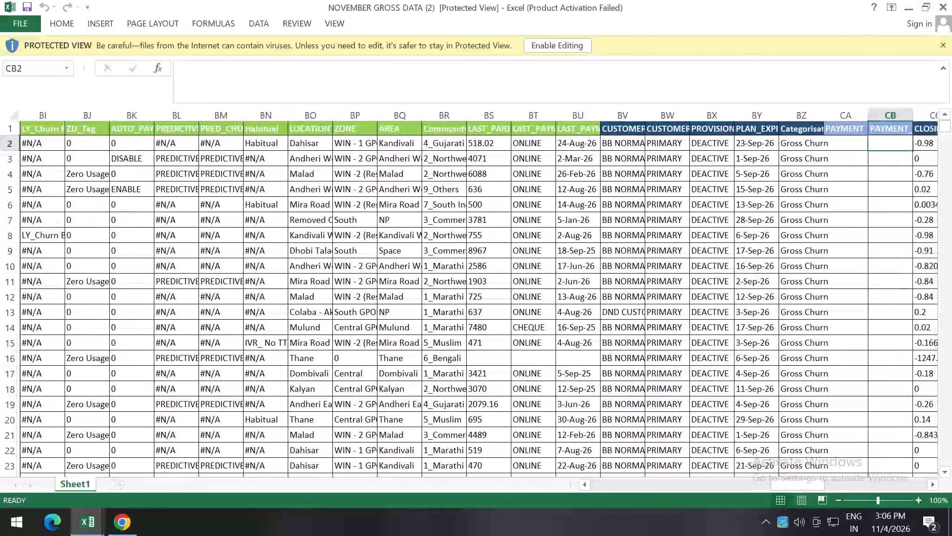
Examine the first record's balance, revised plan, calling status, code and category columns through EXE, ending at cell DJ2.
{"action": "key", "text": "Right"}
{"action": "key", "text": "Right"}
{"action": "key", "text": "Right"}
{"action": "key", "text": "Right"}
{"action": "key", "text": "Right"}
{"action": "key", "text": "Right"}
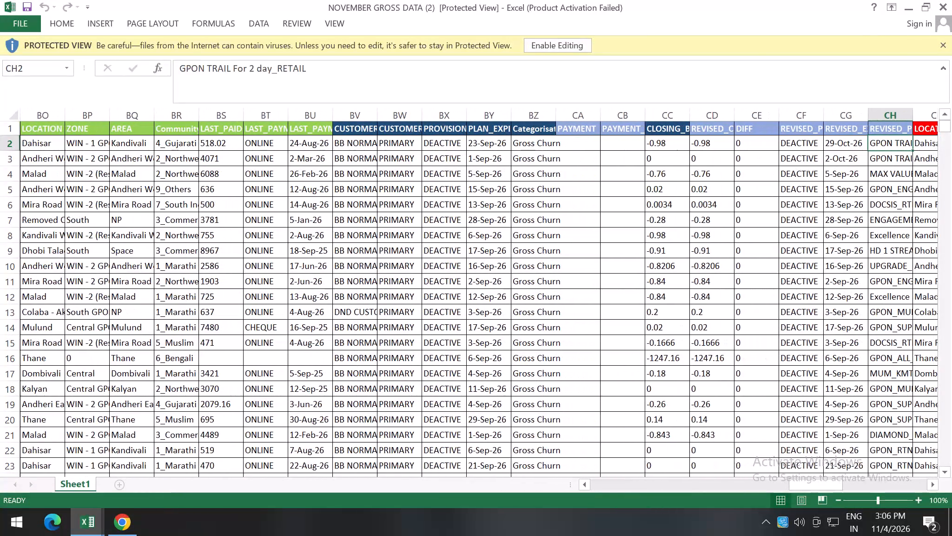
{"action": "key", "text": "Right"}
{"action": "key", "text": "Right"}
{"action": "key", "text": "Right"}
{"action": "key", "text": "Right"}
{"action": "key", "text": "Right"}
{"action": "key", "text": "Right"}
{"action": "key", "text": "Right"}
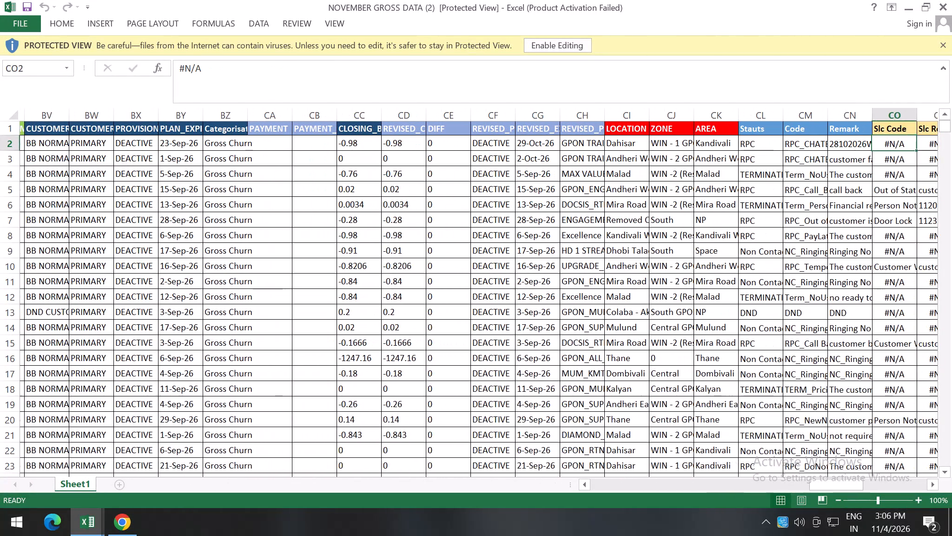
{"action": "key", "text": "Right"}
{"action": "key", "text": "Right"}
{"action": "key", "text": "Right"}
{"action": "key", "text": "Right"}
{"action": "key", "text": "Right"}
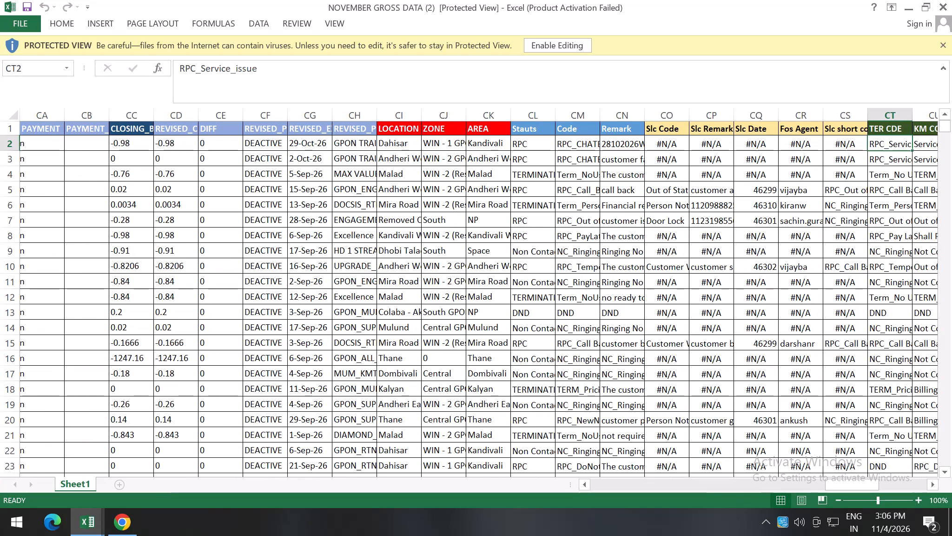
{"action": "key", "text": "Right"}
{"action": "key", "text": "Right"}
{"action": "key", "text": "Right"}
{"action": "key", "text": "Right"}
{"action": "key", "text": "Right"}
{"action": "key", "text": "Right"}
{"action": "key", "text": "Right"}
{"action": "key", "text": "Right"}
{"action": "key", "text": "Right"}
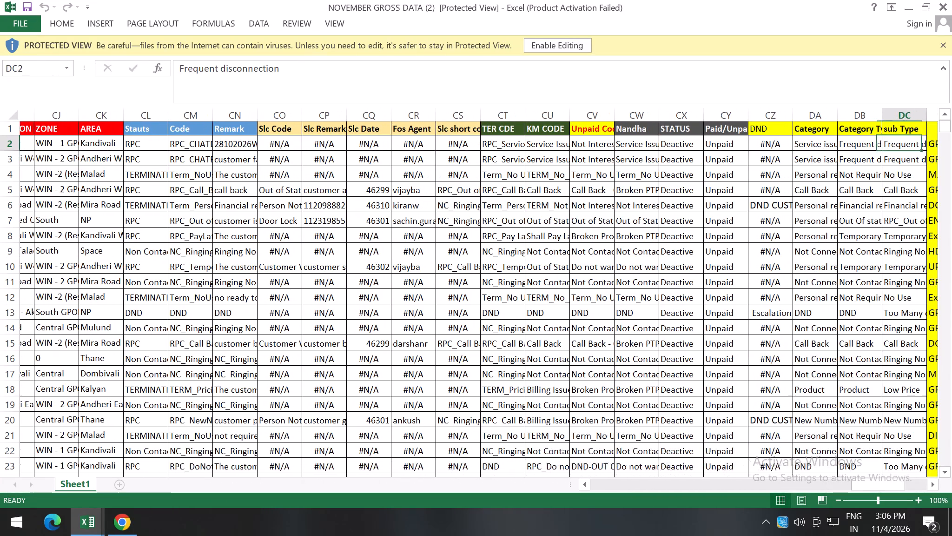
{"action": "key", "text": "Right"}
{"action": "key", "text": "Right"}
{"action": "key", "text": "Right"}
{"action": "key", "text": "Right"}
{"action": "key", "text": "Right"}
{"action": "key", "text": "Right"}
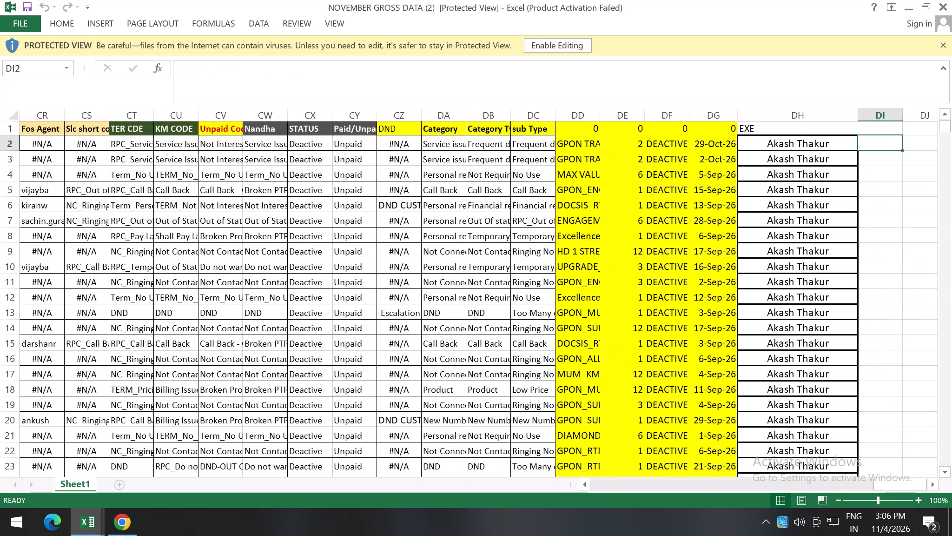
{"action": "key", "text": "Right"}
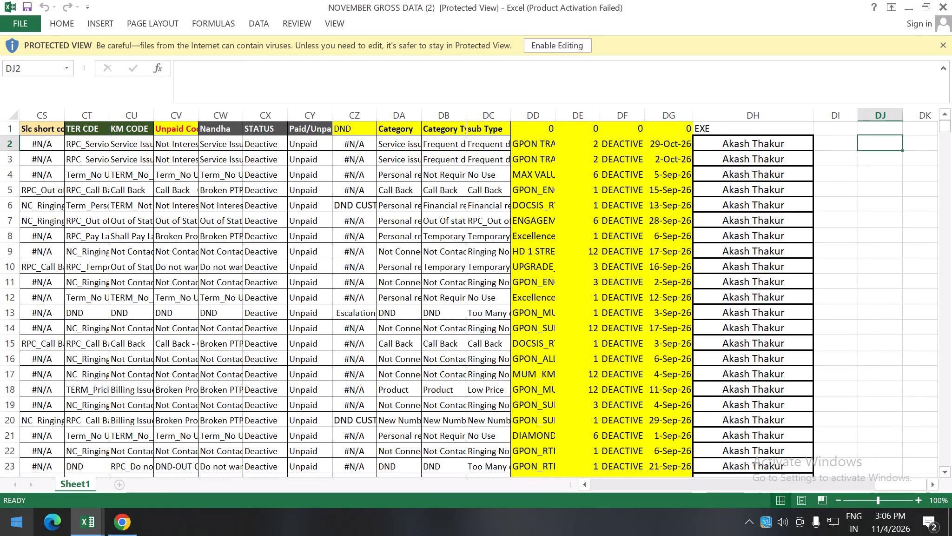
Switch back to the Tubelight dialpad and end the active Mumbai Win-back call.
{"action": "left_click", "coordinate": [127, 520]}
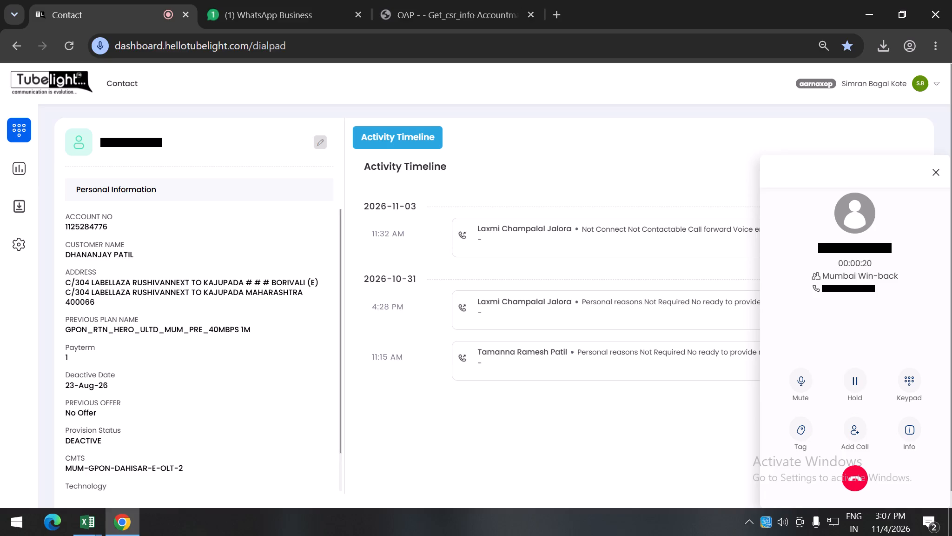
{"action": "left_click", "coordinate": [876, 476]}
{"action": "left_click", "coordinate": [854, 485]}
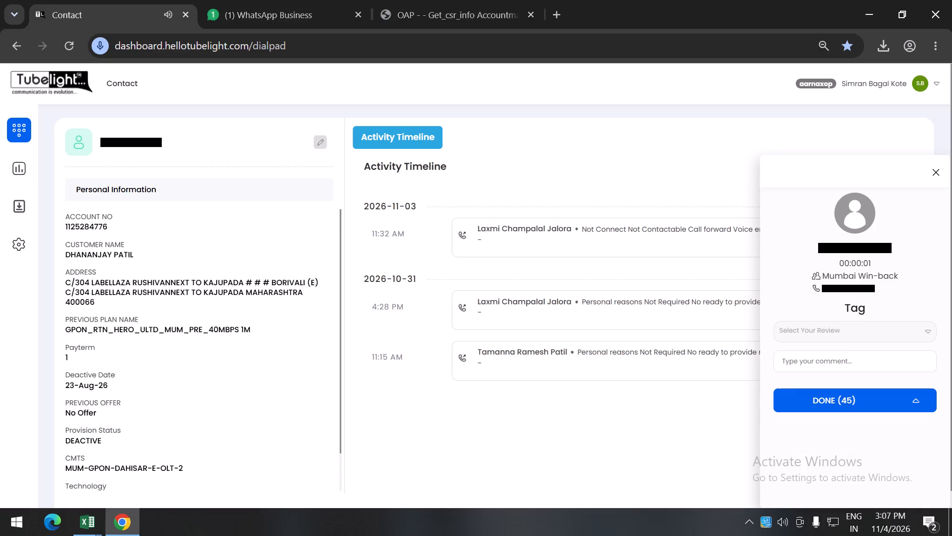
Tag the ended call as Personal reasons, Not Required and No Use, and submit the disposition.
{"action": "left_click", "coordinate": [867, 330]}
{"action": "scroll", "coordinate": [846, 376], "scroll_direction": "down", "scroll_amount": 1}
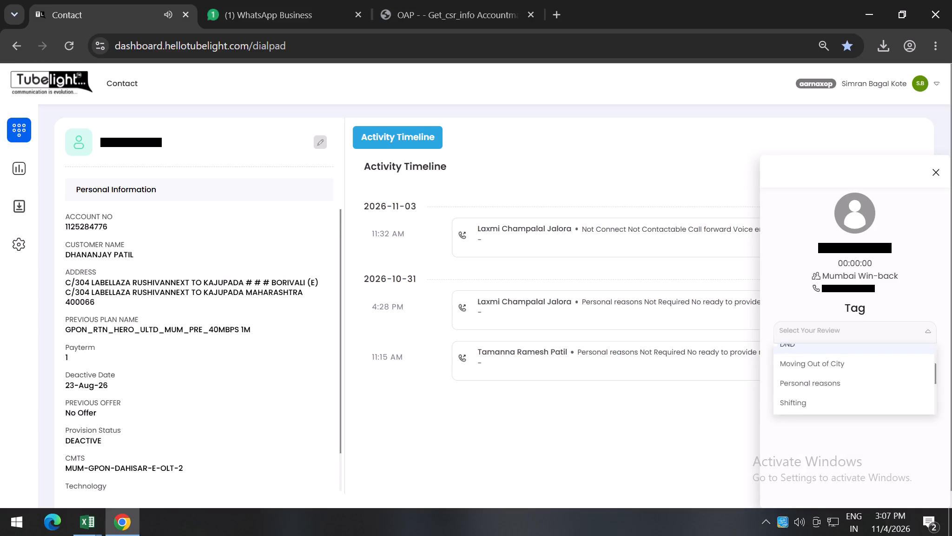
{"action": "left_click", "coordinate": [846, 376]}
{"action": "left_click", "coordinate": [870, 335]}
{"action": "left_click", "coordinate": [818, 394]}
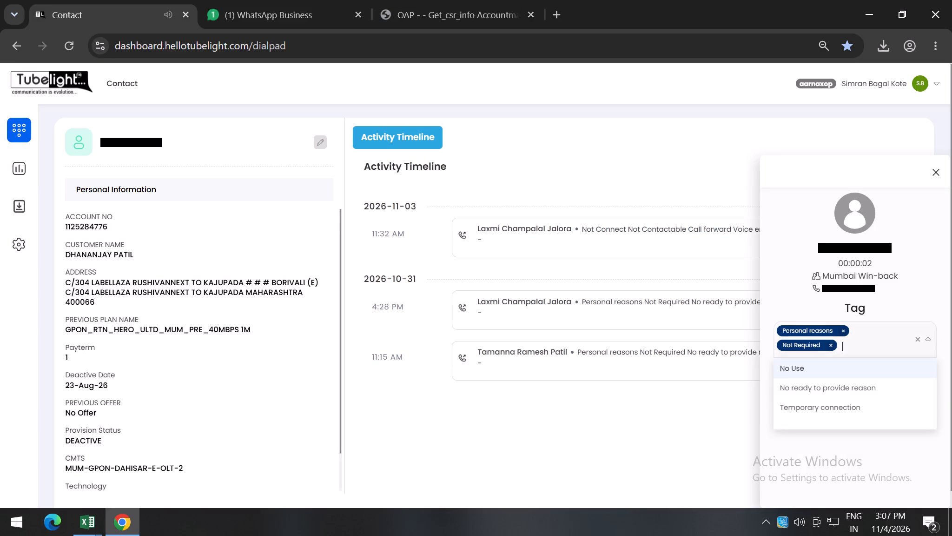
{"action": "left_click", "coordinate": [877, 342]}
{"action": "left_click", "coordinate": [849, 362]}
{"action": "left_click", "coordinate": [832, 422]}
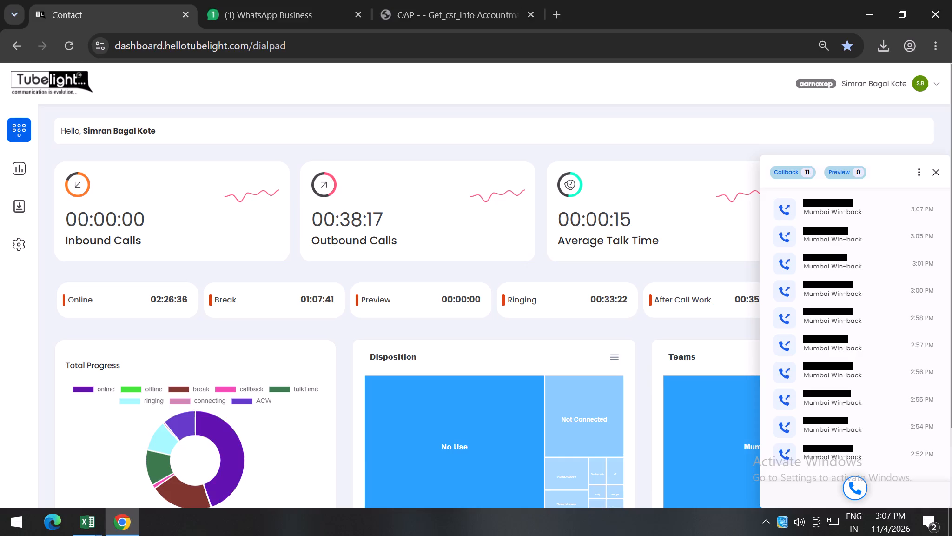
Switch back to the NOVEMBER GROSS DATA (2) workbook.
{"action": "left_click", "coordinate": [83, 514]}
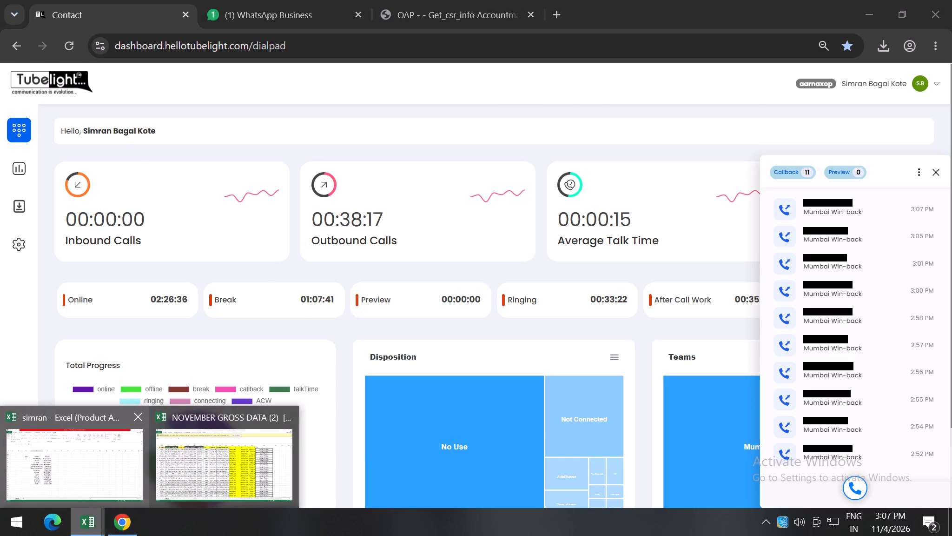
{"action": "left_click", "coordinate": [167, 469]}
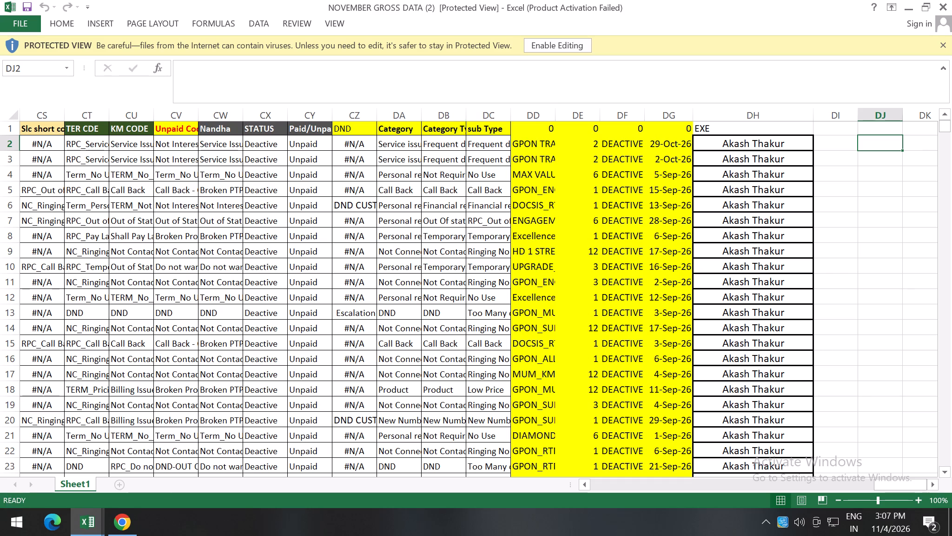
Collapse the columns from AT through DC to zero width and narrow AS to a sliver before the yellow DD column.
{"action": "left_click_drag", "start_coordinate": [465, 119], "coordinate": [20, 191]}
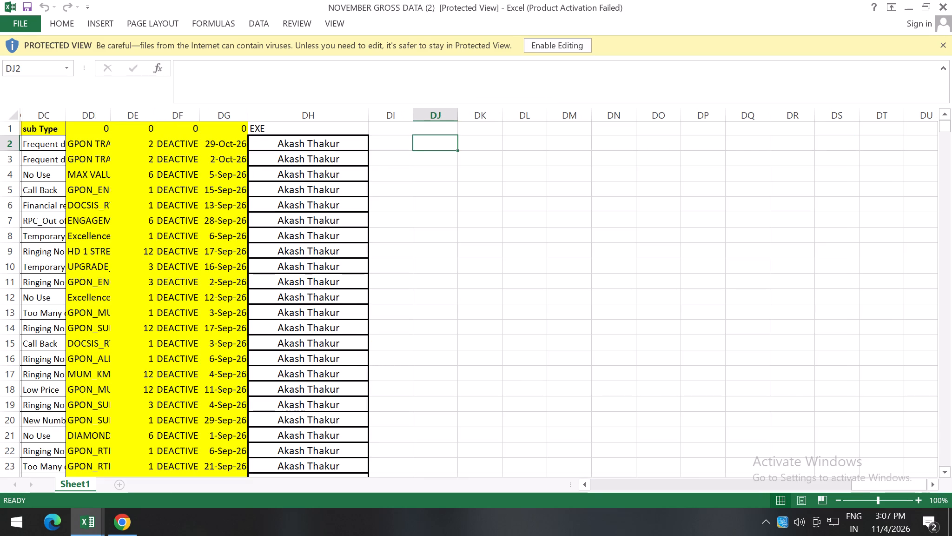
{"action": "left_click_drag", "start_coordinate": [874, 488], "coordinate": [774, 508]}
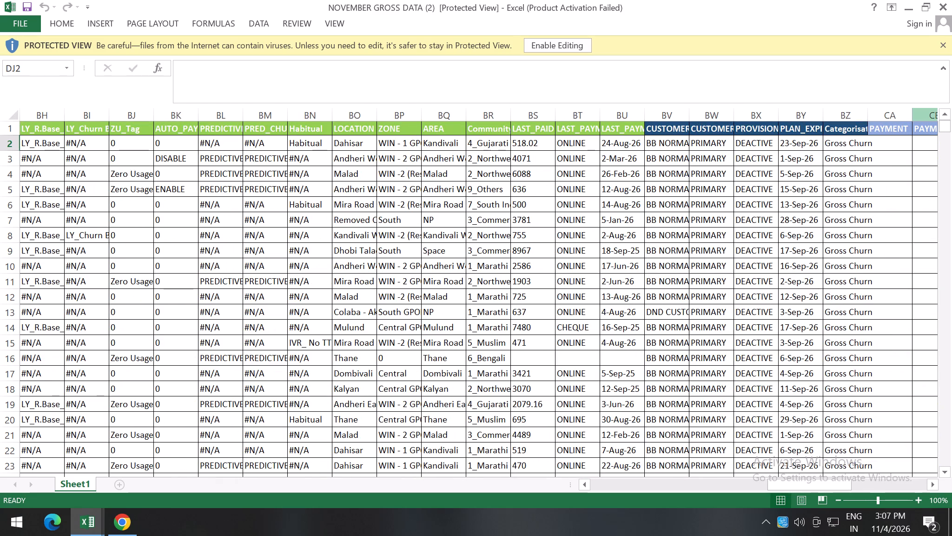
{"action": "left_click_drag", "start_coordinate": [916, 115], "coordinate": [215, 174]}
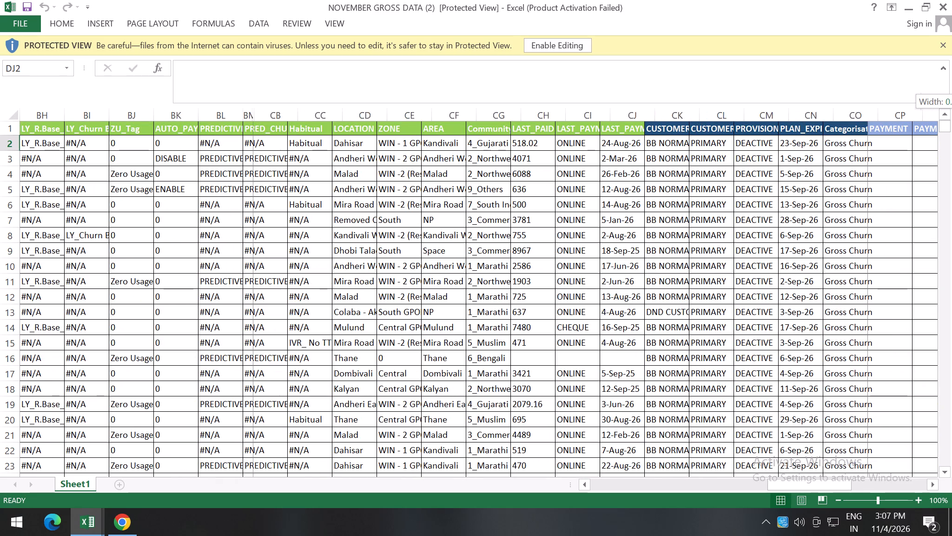
{"action": "left_click_drag", "start_coordinate": [215, 174], "coordinate": [7, 175]}
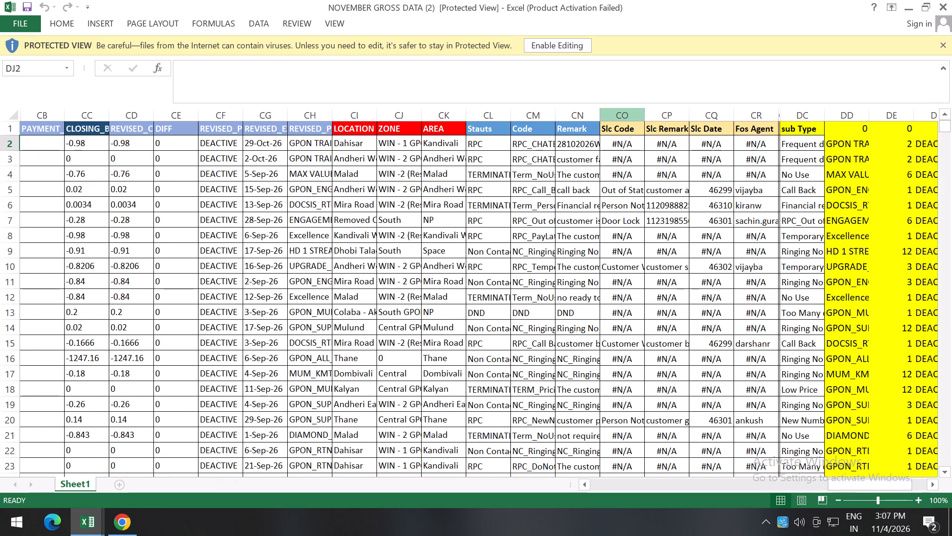
{"action": "left_click_drag", "start_coordinate": [828, 112], "coordinate": [69, 201]}
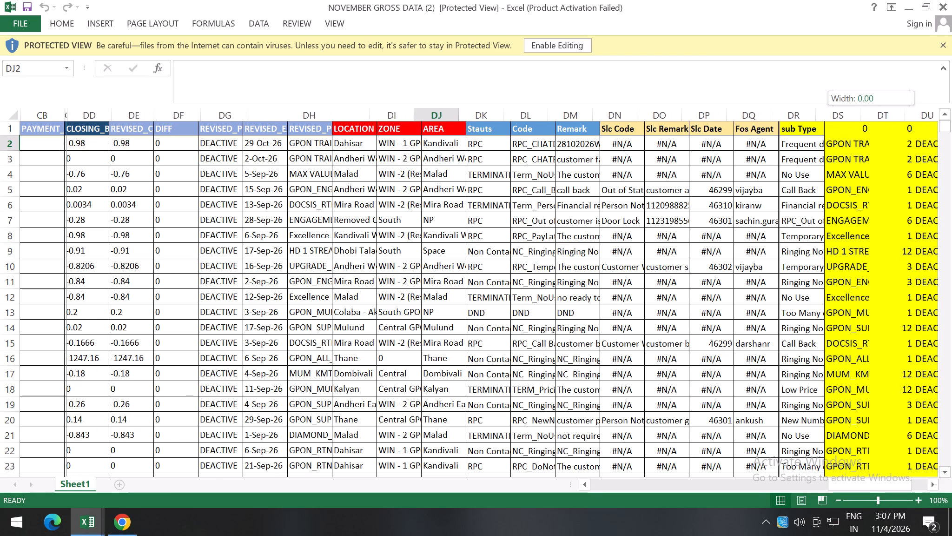
{"action": "left_click_drag", "start_coordinate": [69, 201], "coordinate": [67, 201]}
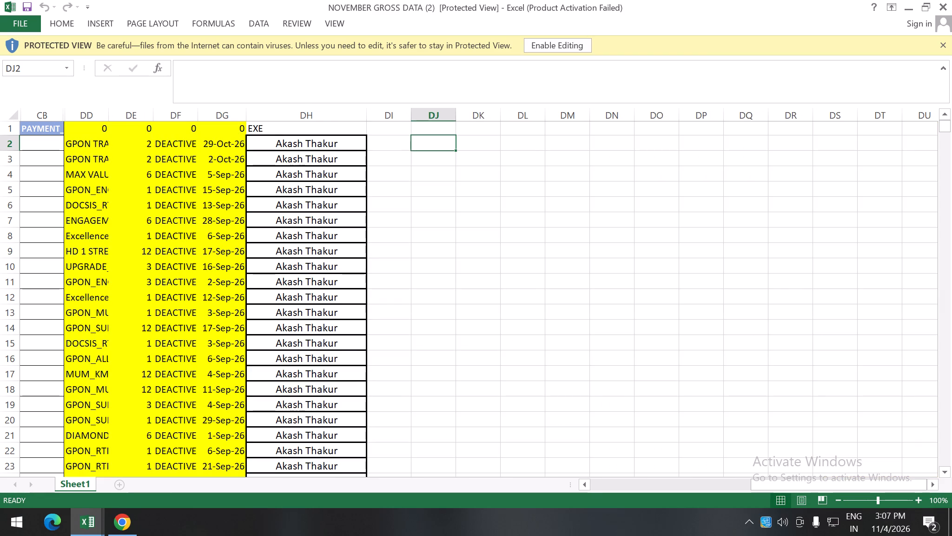
{"action": "left_click_drag", "start_coordinate": [845, 488], "coordinate": [805, 497]}
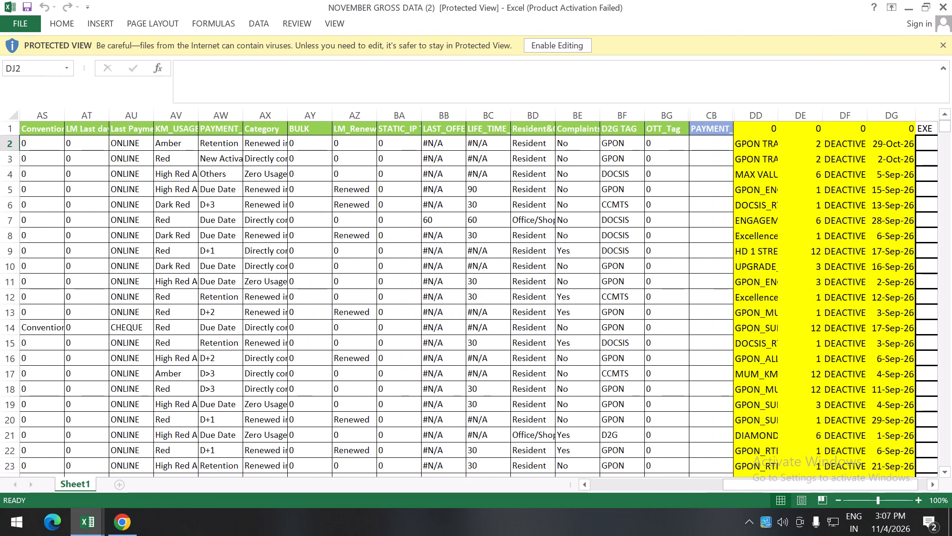
{"action": "left_click_drag", "start_coordinate": [731, 117], "coordinate": [27, 234]}
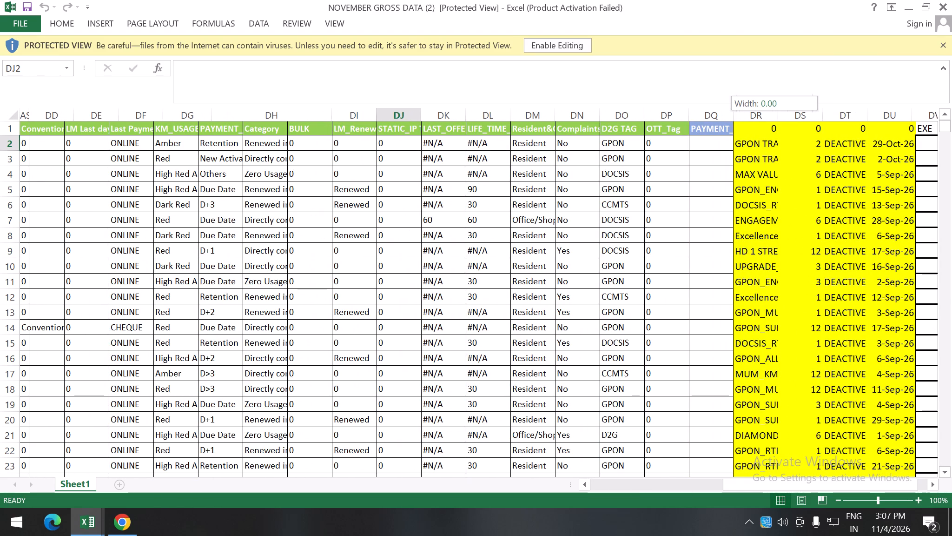
{"action": "left_click_drag", "start_coordinate": [27, 234], "coordinate": [23, 235]}
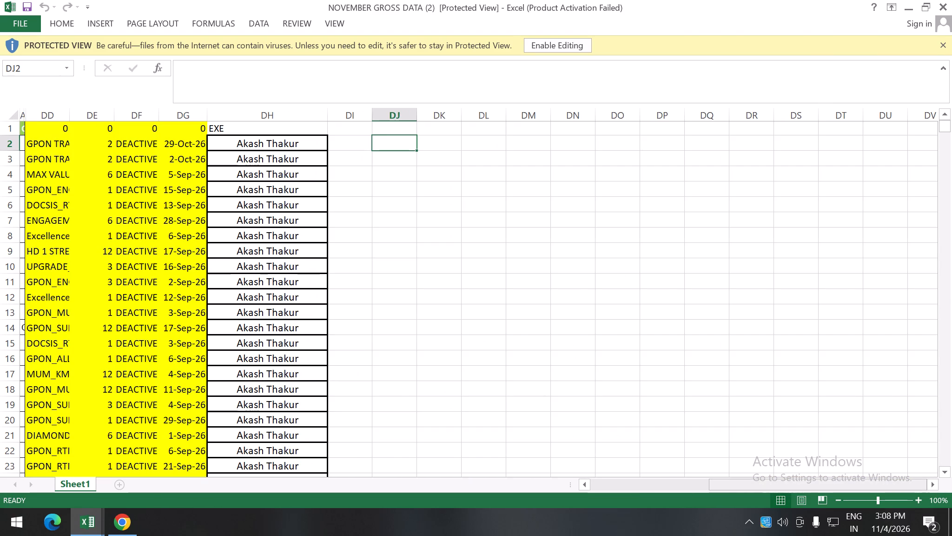
Collapse the columns from W through AP and narrow V to a sliver, bringing CPE charge column U beside BUCKET.
{"action": "left_click_drag", "start_coordinate": [831, 484], "coordinate": [765, 491]}
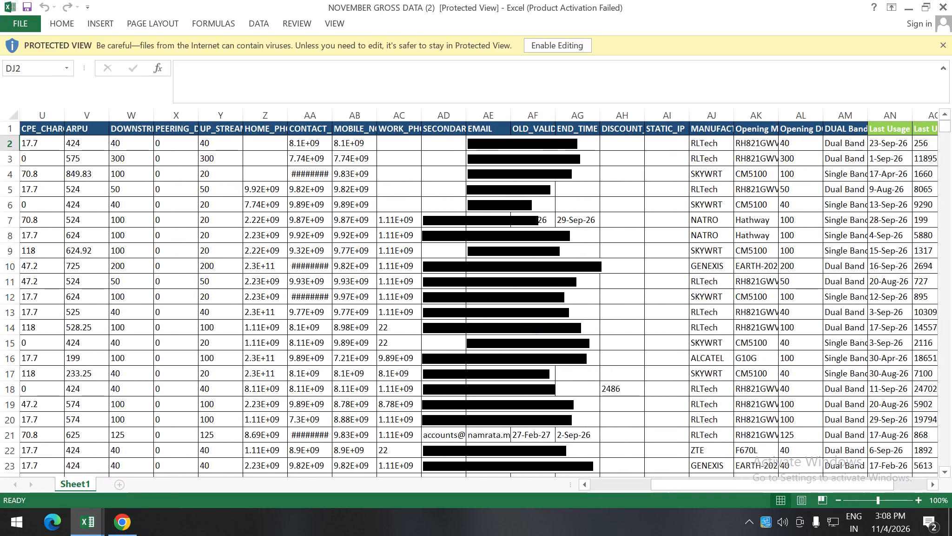
{"action": "left_click_drag", "start_coordinate": [825, 116], "coordinate": [77, 187]}
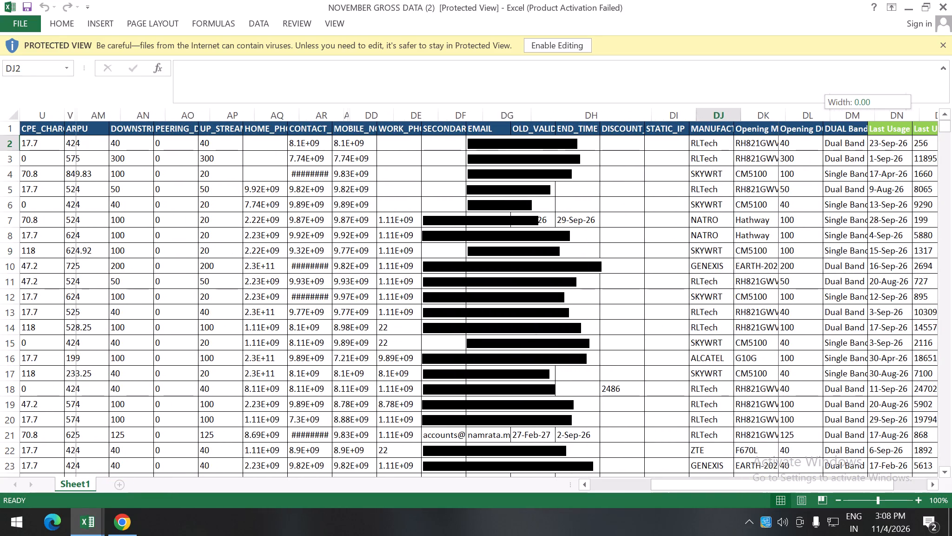
{"action": "left_click_drag", "start_coordinate": [77, 187], "coordinate": [67, 190]}
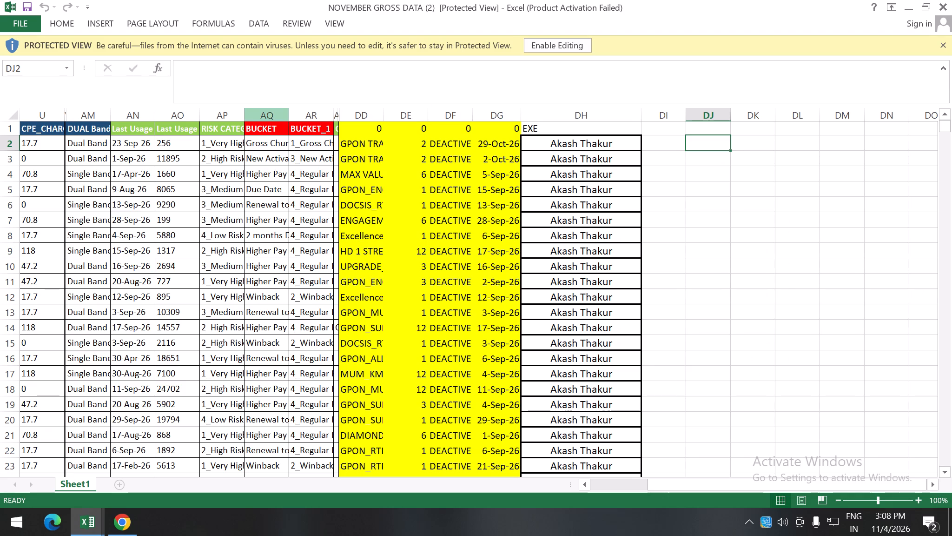
{"action": "left_click_drag", "start_coordinate": [242, 118], "coordinate": [64, 198]}
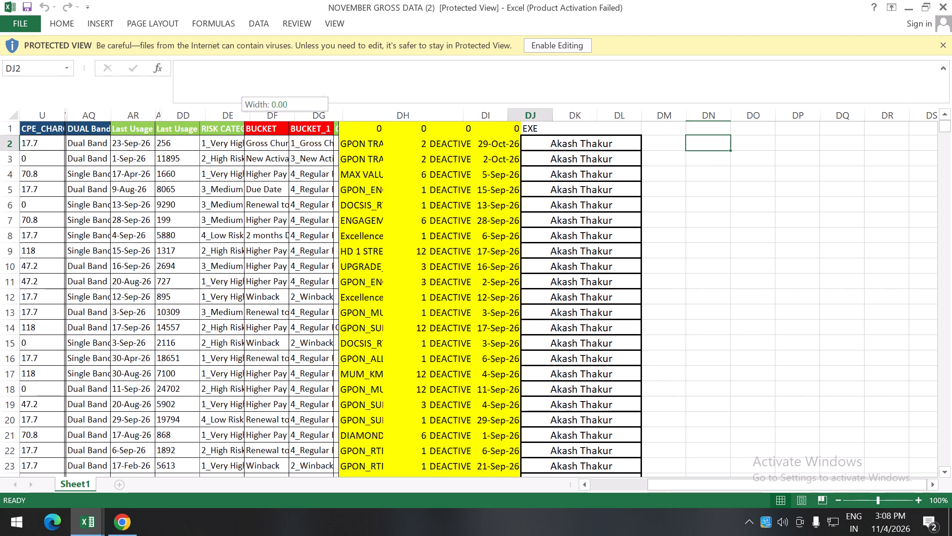
{"action": "left_click_drag", "start_coordinate": [64, 198], "coordinate": [63, 198]}
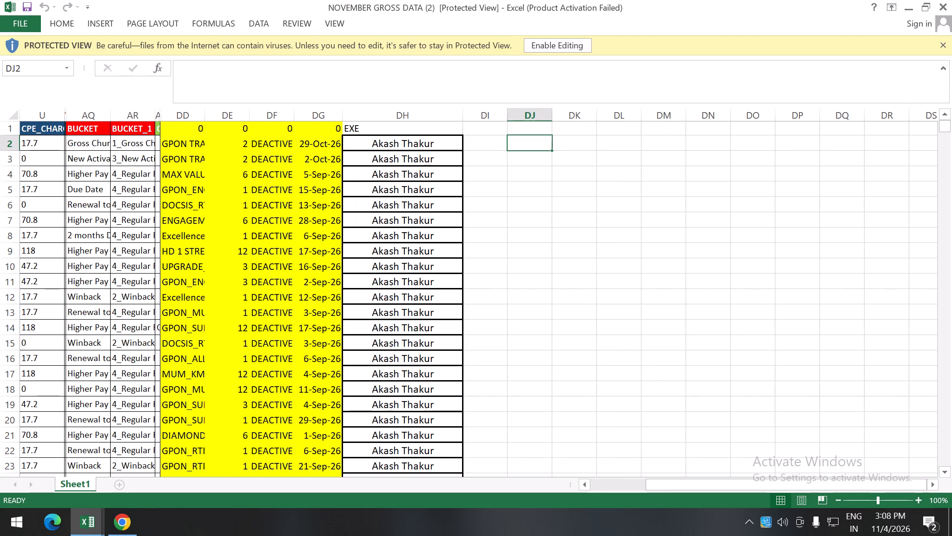
Collapse columns C through S and narrow CITY to a sliver between ACCOUNT_NO and the final amount column.
{"action": "left_click_drag", "start_coordinate": [811, 480], "coordinate": [717, 502]}
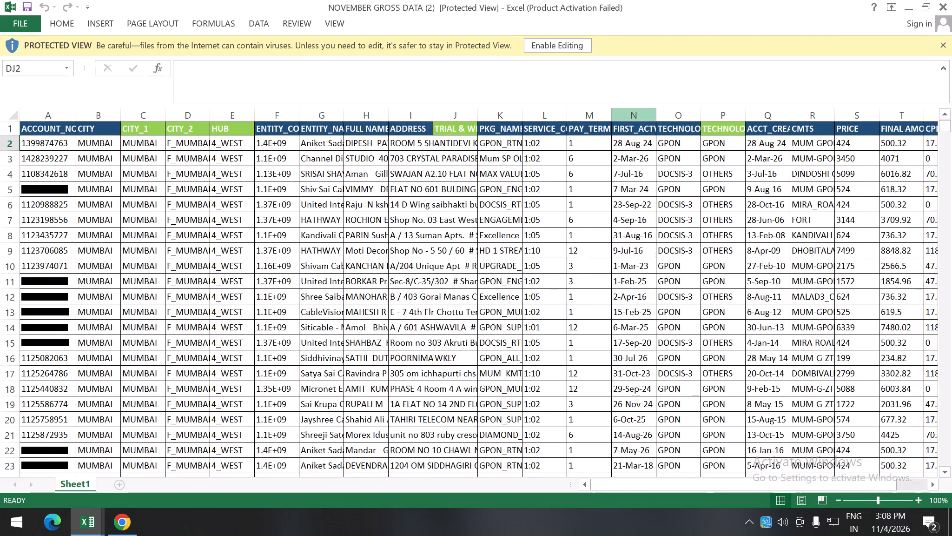
{"action": "left_click_drag", "start_coordinate": [658, 115], "coordinate": [272, 202]}
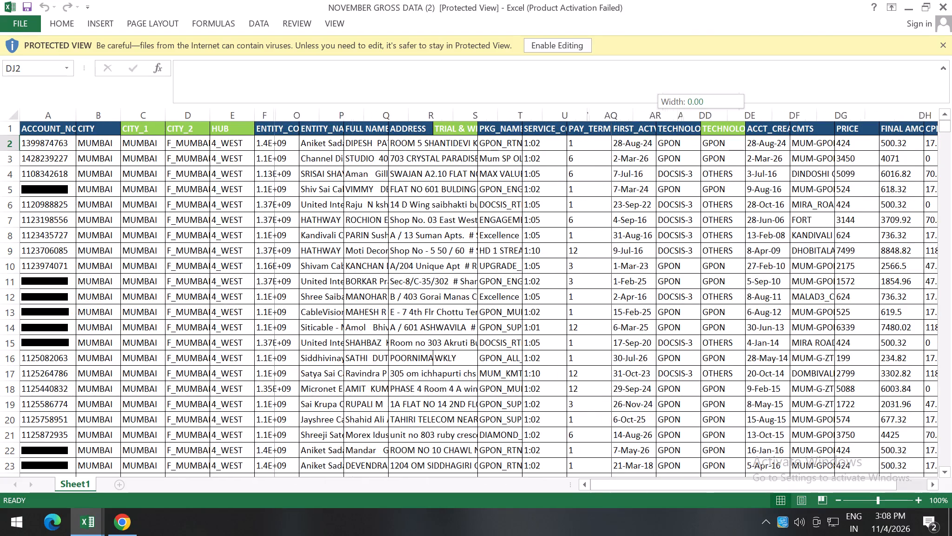
{"action": "left_click_drag", "start_coordinate": [272, 202], "coordinate": [121, 243]}
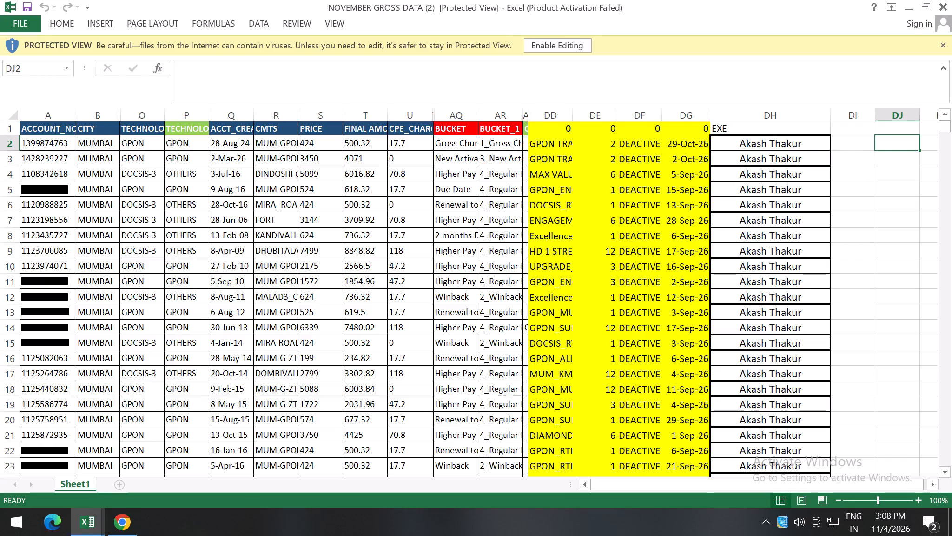
{"action": "left_click_drag", "start_coordinate": [345, 119], "coordinate": [82, 201]}
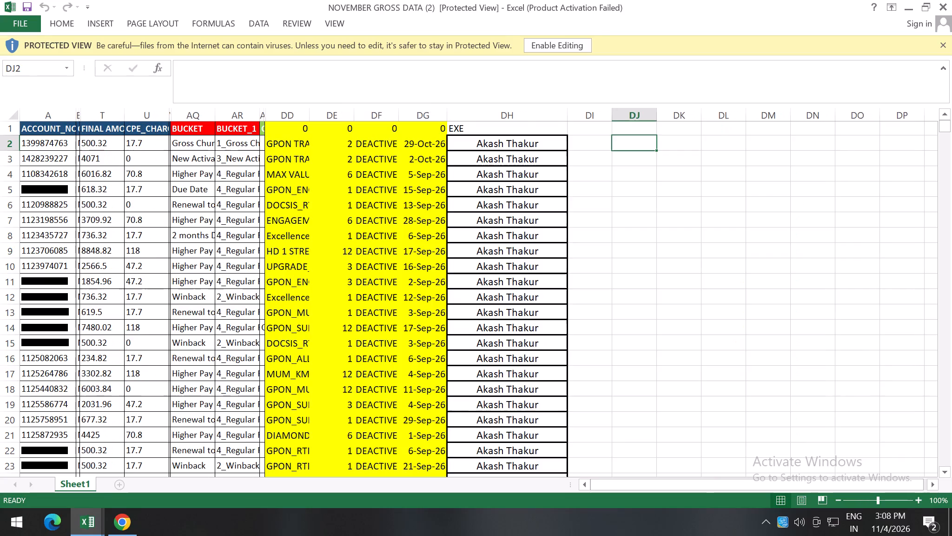
{"action": "left_click_drag", "start_coordinate": [609, 483], "coordinate": [582, 488]}
{"action": "left_click_drag", "start_coordinate": [597, 483], "coordinate": [580, 490]}
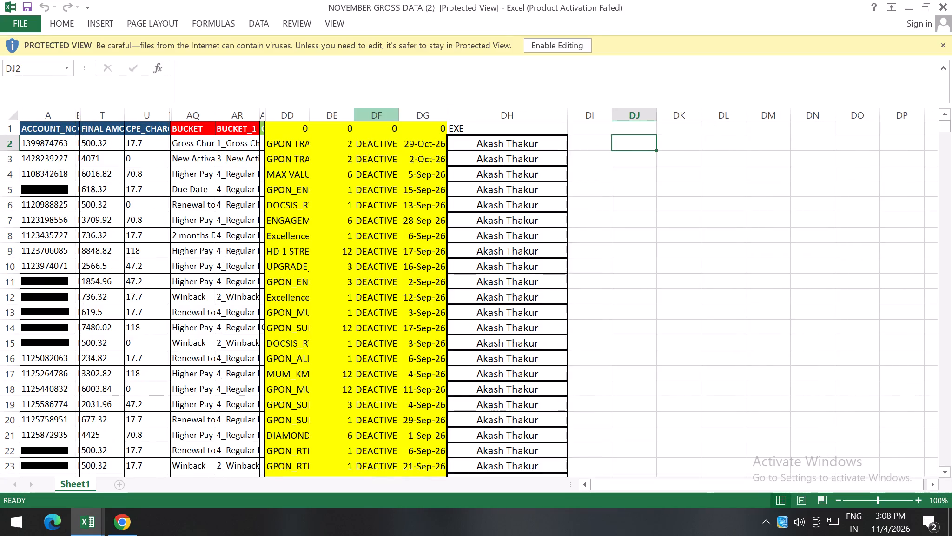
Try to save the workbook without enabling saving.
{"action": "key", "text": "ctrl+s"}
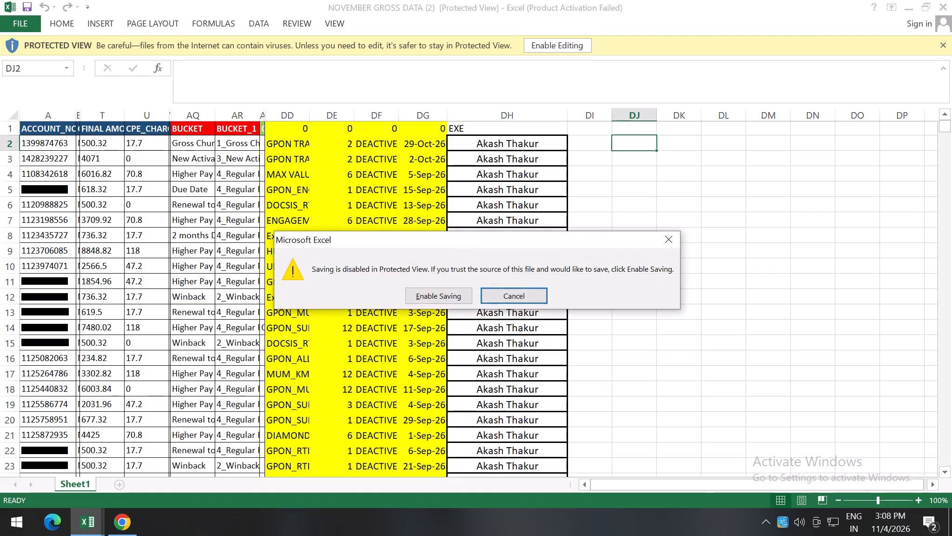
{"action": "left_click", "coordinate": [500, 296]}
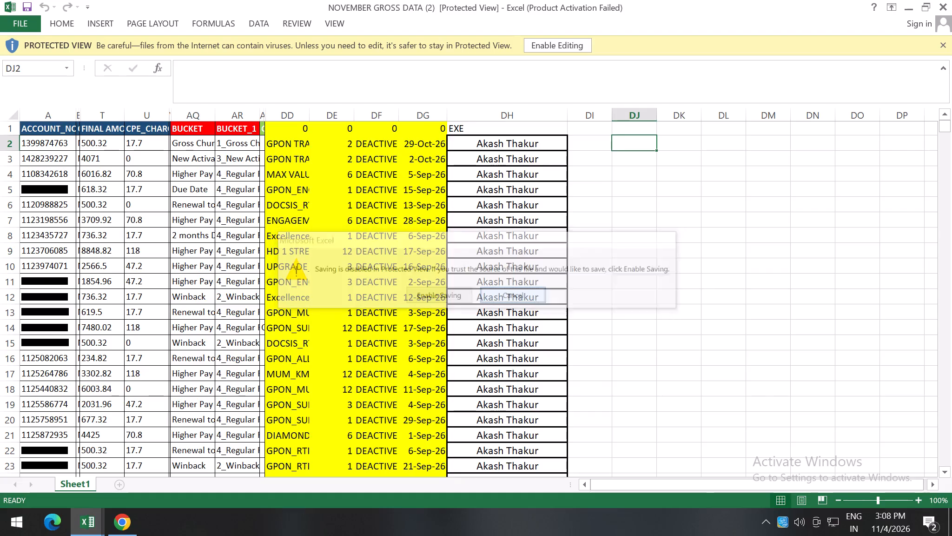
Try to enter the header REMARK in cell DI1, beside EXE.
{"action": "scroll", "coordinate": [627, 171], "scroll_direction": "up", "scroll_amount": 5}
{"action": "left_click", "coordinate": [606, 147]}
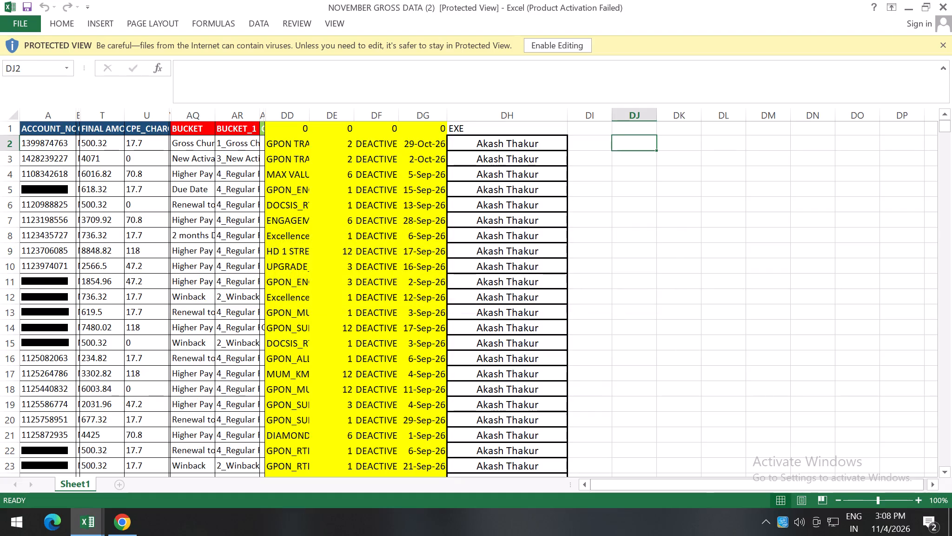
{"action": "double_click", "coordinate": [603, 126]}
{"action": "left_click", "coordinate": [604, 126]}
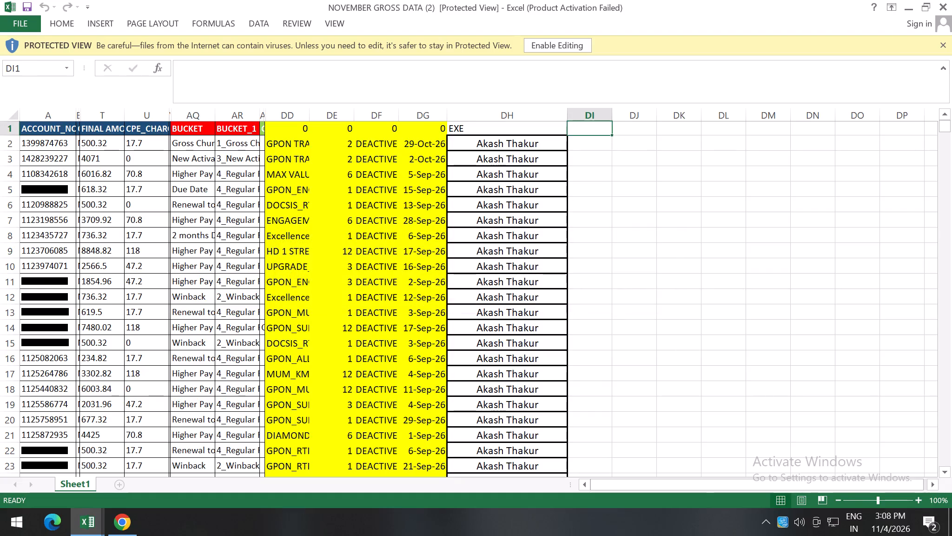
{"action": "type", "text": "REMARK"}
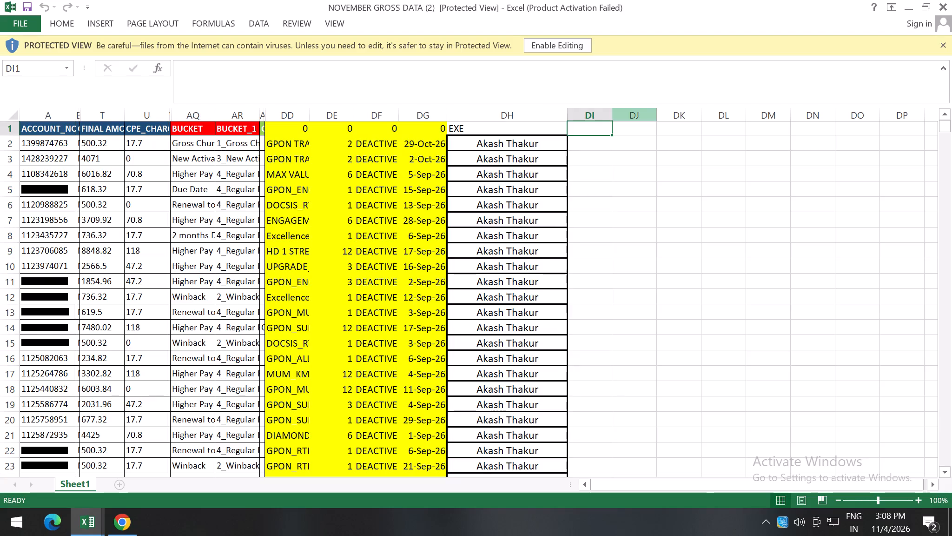
Widen the empty column DI to 43.09.
{"action": "left_click_drag", "start_coordinate": [615, 120], "coordinate": [794, 108]}
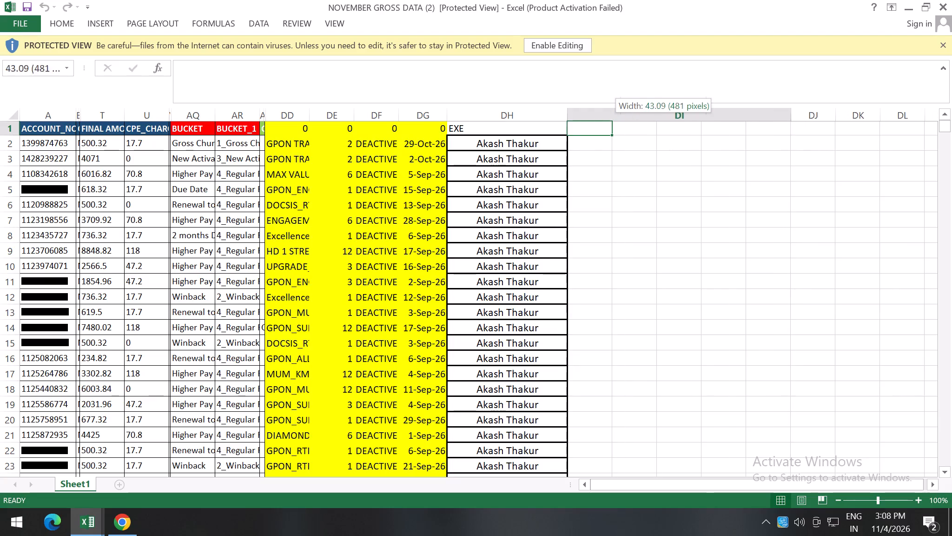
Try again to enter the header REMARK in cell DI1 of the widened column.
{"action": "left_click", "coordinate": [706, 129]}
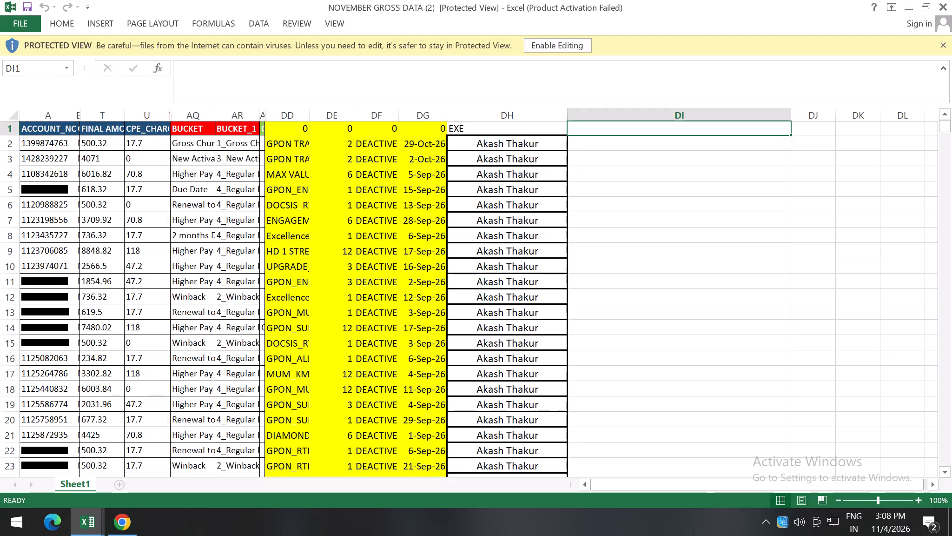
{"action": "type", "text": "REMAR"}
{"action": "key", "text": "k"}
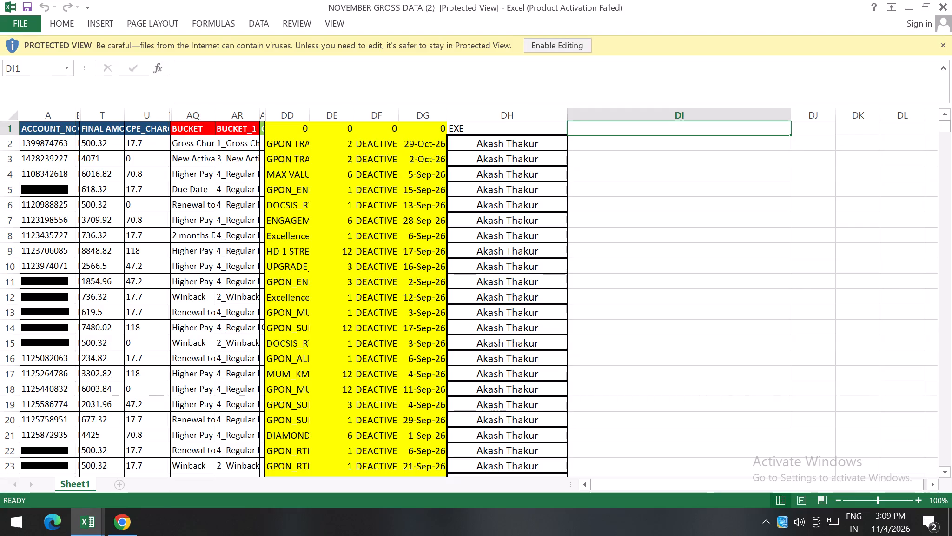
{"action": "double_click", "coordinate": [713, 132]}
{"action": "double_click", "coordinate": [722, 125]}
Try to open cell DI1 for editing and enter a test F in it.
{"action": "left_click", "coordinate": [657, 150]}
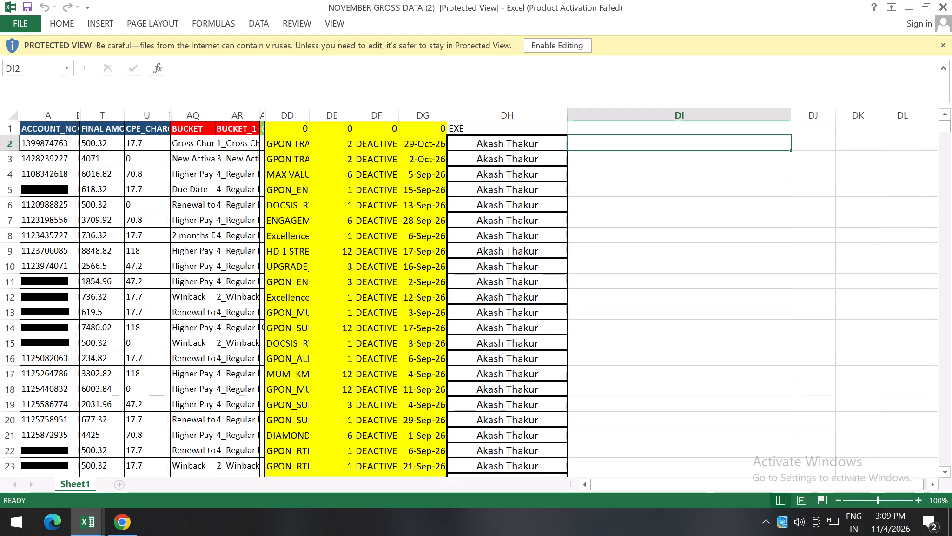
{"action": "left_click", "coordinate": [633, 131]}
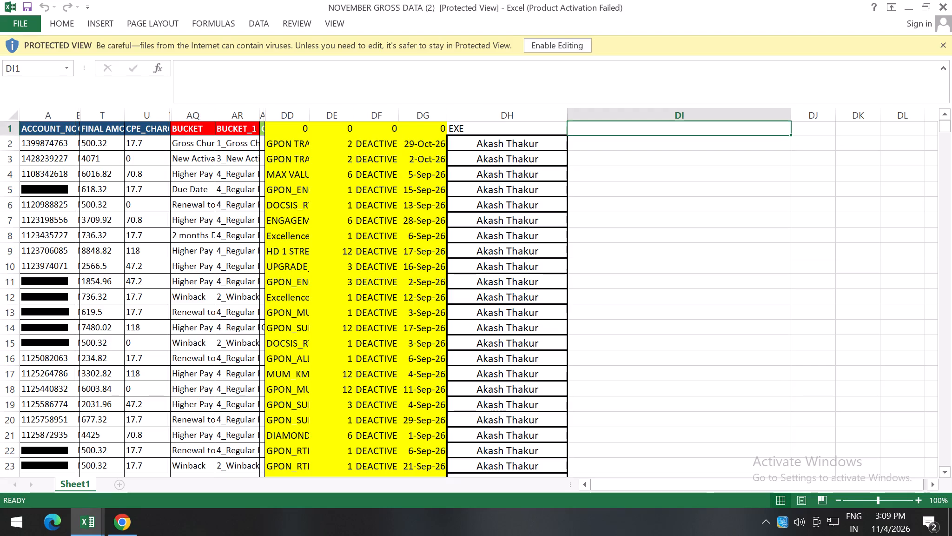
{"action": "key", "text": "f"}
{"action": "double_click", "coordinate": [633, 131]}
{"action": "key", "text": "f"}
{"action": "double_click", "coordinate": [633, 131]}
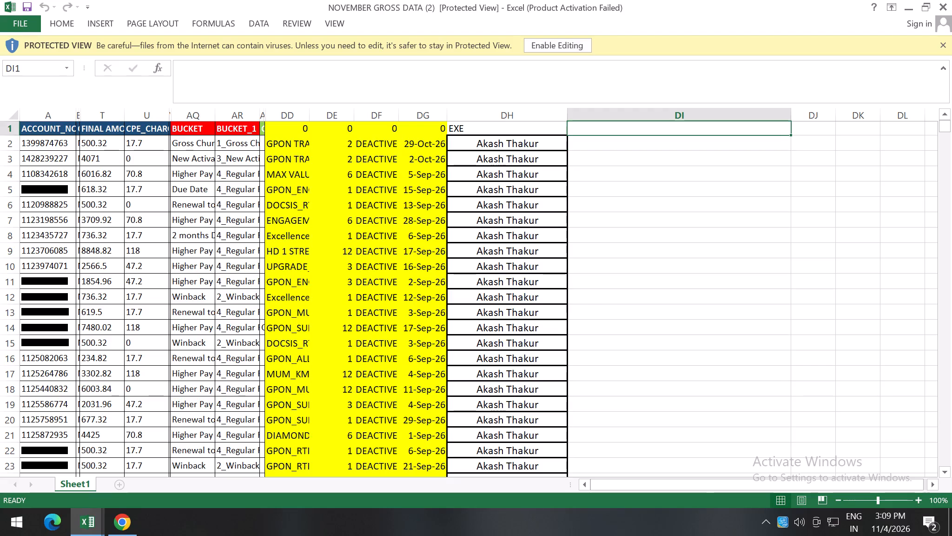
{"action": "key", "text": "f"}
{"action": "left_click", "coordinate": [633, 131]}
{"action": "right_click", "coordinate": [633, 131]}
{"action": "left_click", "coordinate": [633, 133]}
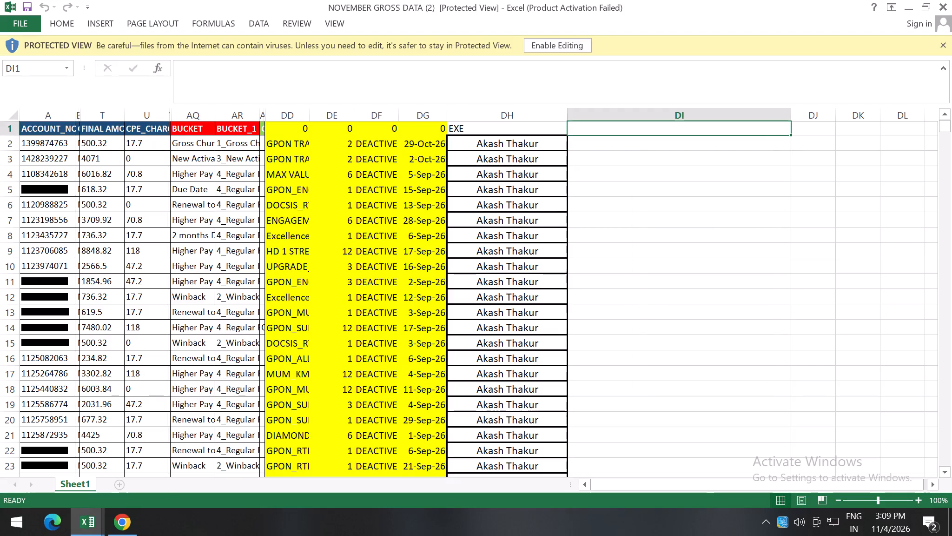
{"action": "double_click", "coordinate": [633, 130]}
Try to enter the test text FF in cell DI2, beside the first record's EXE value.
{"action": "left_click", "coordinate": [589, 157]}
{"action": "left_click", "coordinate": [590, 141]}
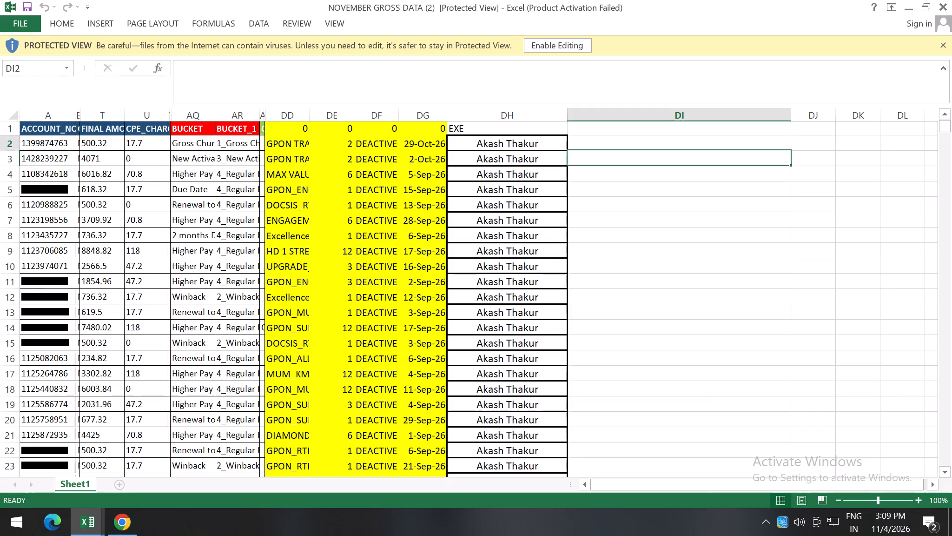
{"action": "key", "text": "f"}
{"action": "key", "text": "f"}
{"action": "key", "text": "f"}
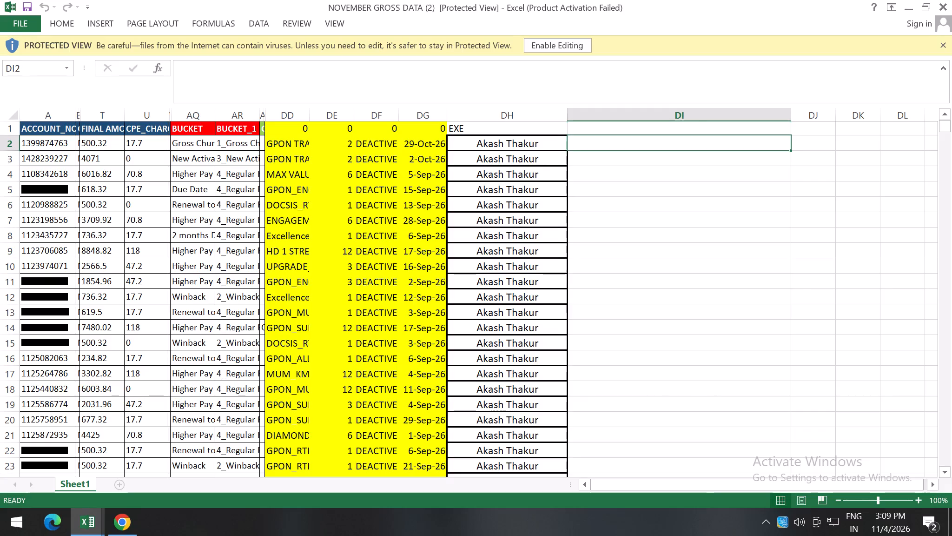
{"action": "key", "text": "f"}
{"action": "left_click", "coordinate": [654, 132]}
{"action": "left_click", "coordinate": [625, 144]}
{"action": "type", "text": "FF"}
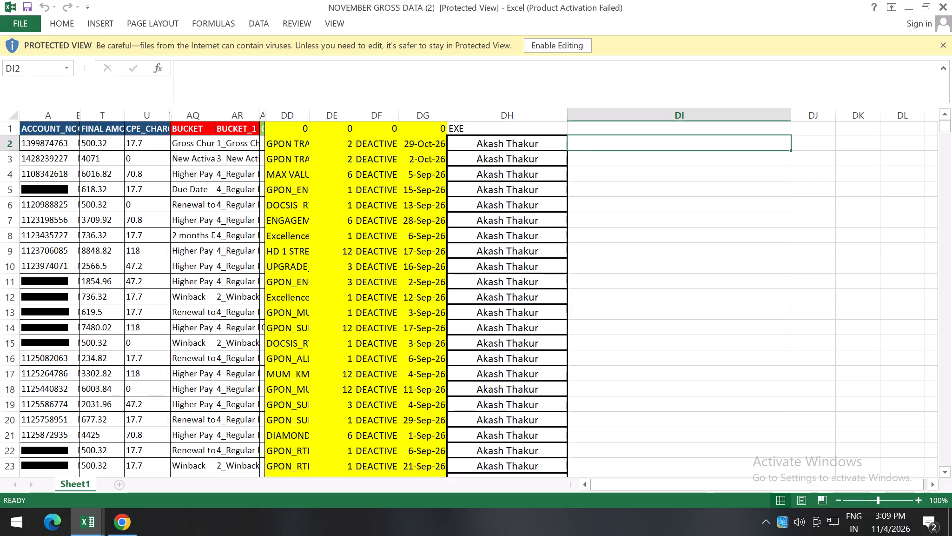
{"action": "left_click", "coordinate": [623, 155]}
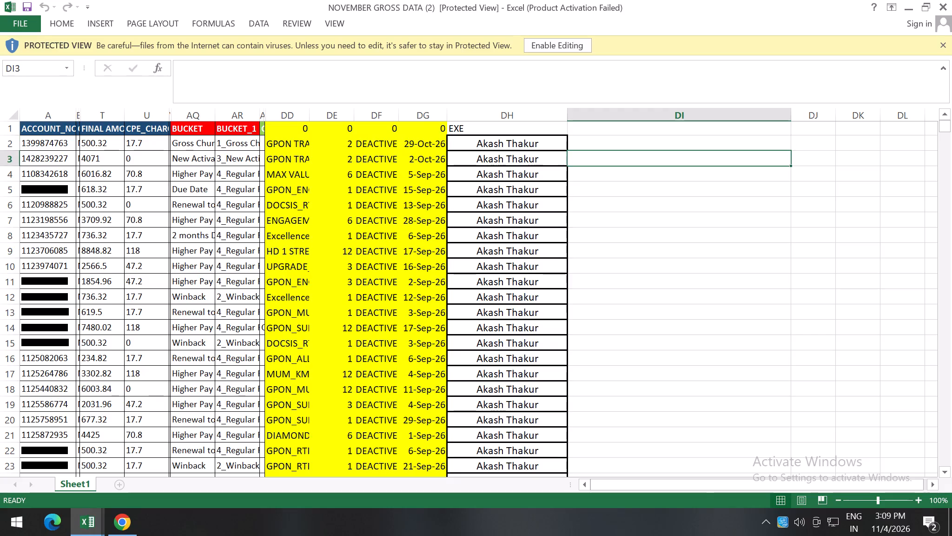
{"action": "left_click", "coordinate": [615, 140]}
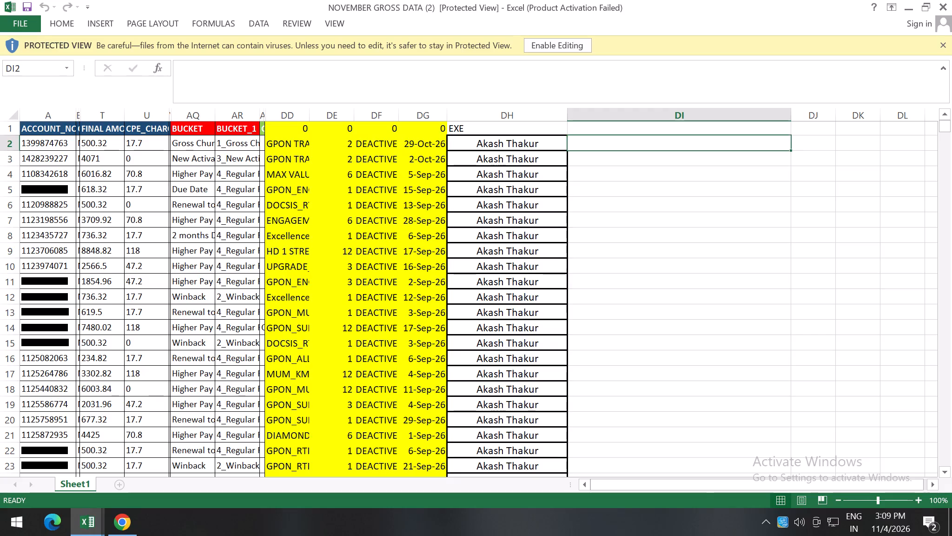
Switch to Tubelight, tag the open Mumbai Win-back call Personal reasons, Not Required and No Use, and submit it.
{"action": "left_click", "coordinate": [131, 511]}
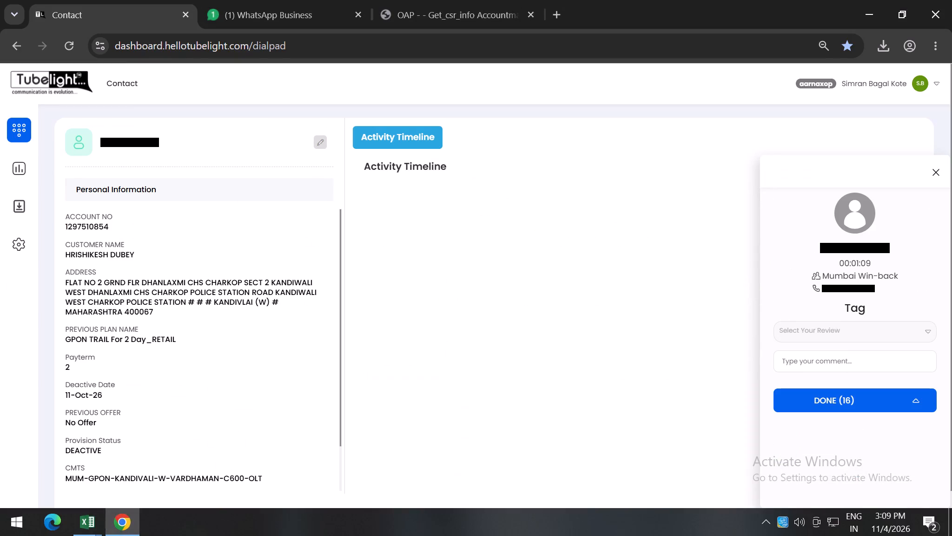
{"action": "left_click", "coordinate": [792, 322]}
{"action": "scroll", "coordinate": [828, 366], "scroll_direction": "down", "scroll_amount": 1}
{"action": "left_click", "coordinate": [824, 376]}
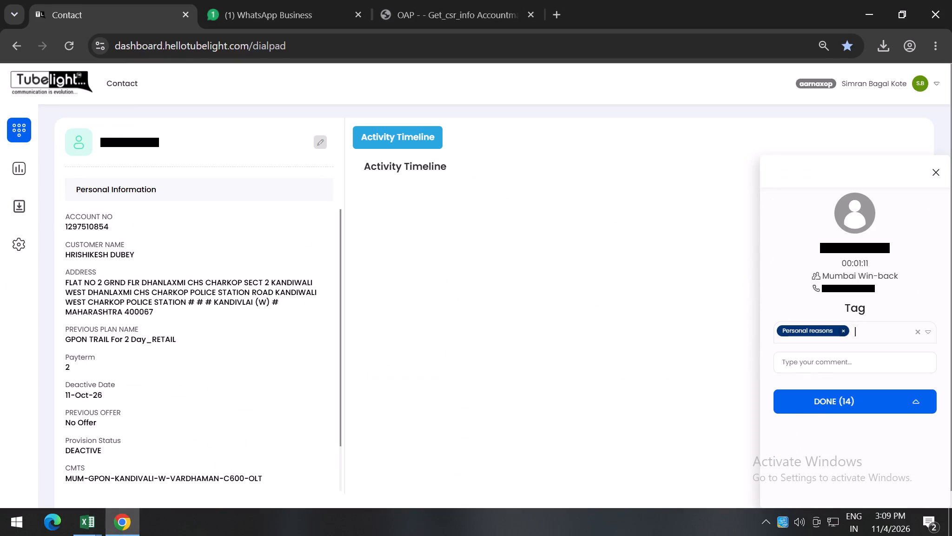
{"action": "left_click", "coordinate": [857, 332]}
{"action": "left_click", "coordinate": [812, 388]}
{"action": "left_click", "coordinate": [854, 335]}
{"action": "left_click", "coordinate": [804, 369]}
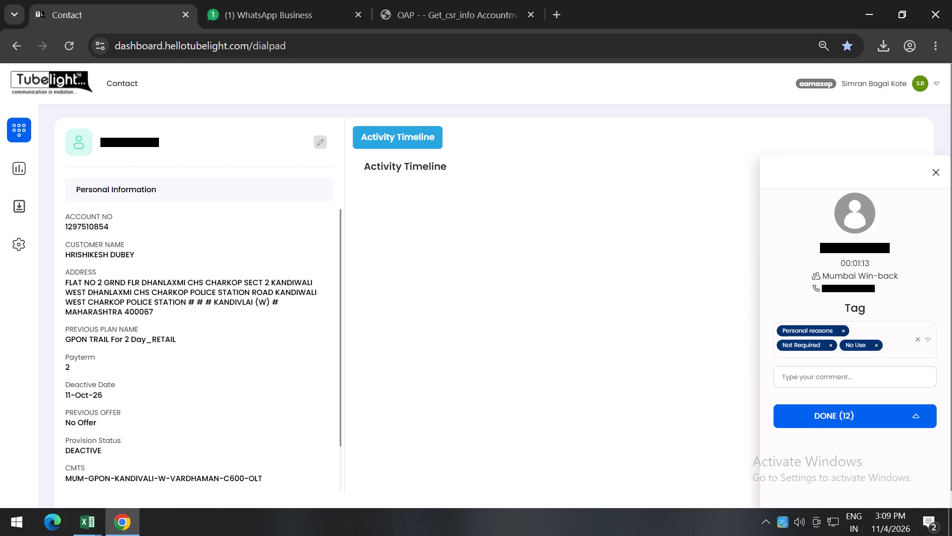
{"action": "left_click", "coordinate": [805, 407]}
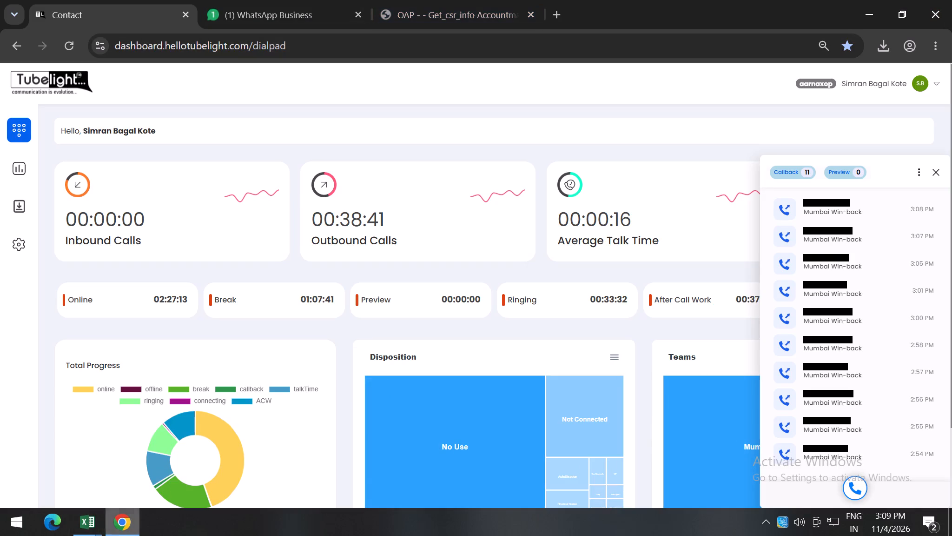
Return to the NOVEMBER GROSS DATA (2) workbook in Excel and enable editing.
{"action": "left_click", "coordinate": [85, 531]}
{"action": "left_click", "coordinate": [193, 457]}
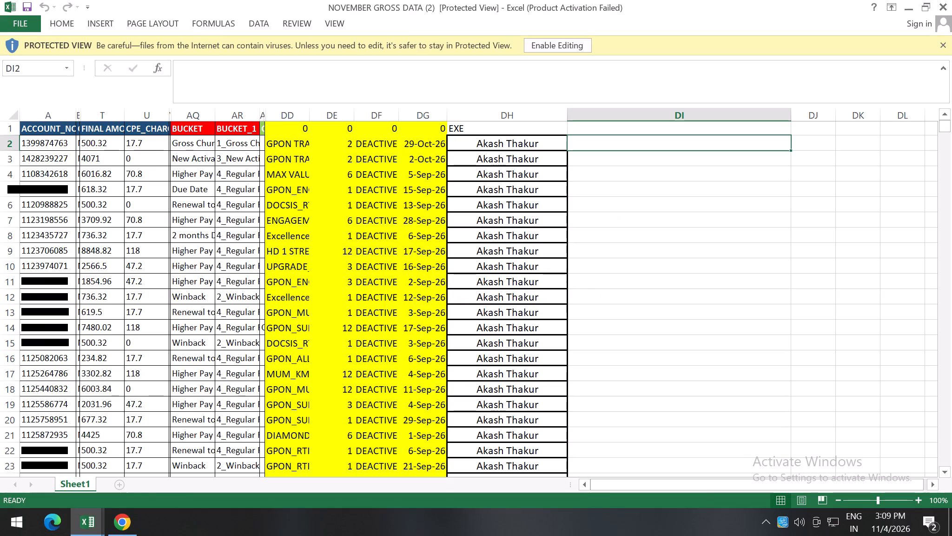
{"action": "left_click", "coordinate": [542, 35]}
{"action": "left_click", "coordinate": [549, 46]}
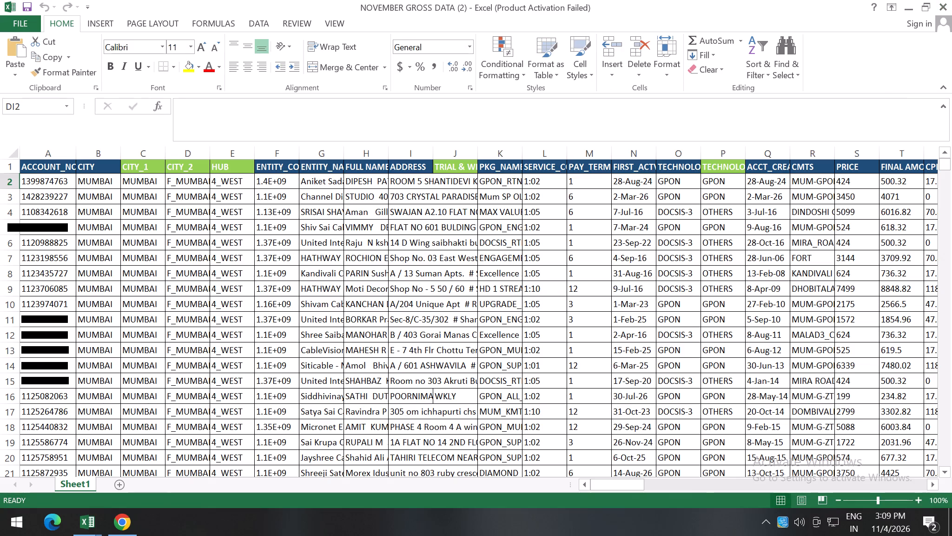
Collapse columns B through AP to zero width, up to the BUCKET column.
{"action": "left_click_drag", "start_coordinate": [926, 157], "coordinate": [82, 356]}
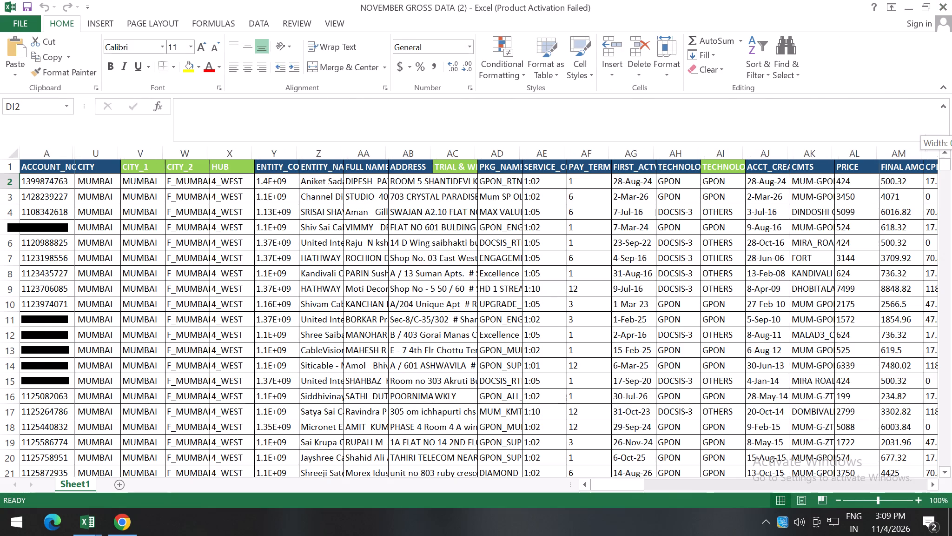
{"action": "left_click_drag", "start_coordinate": [82, 356], "coordinate": [79, 360]}
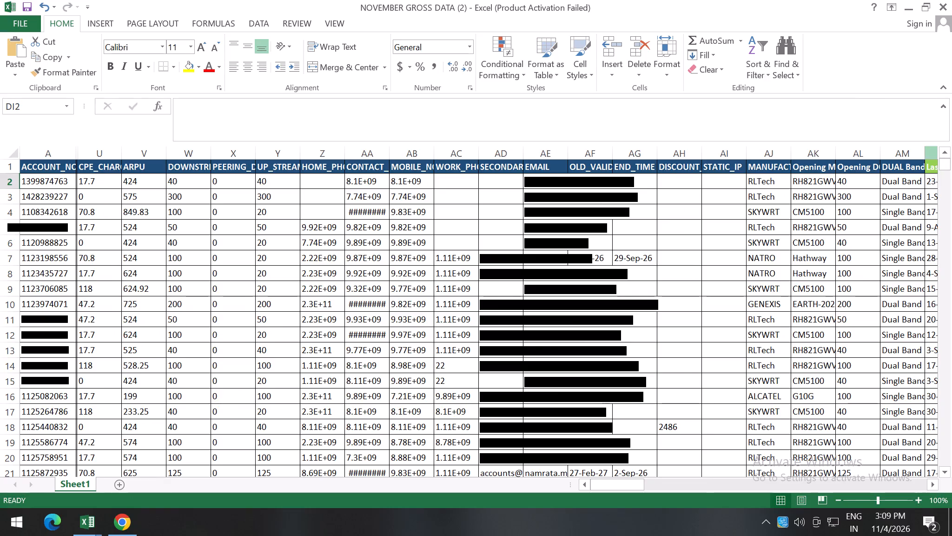
{"action": "left_click_drag", "start_coordinate": [920, 150], "coordinate": [797, 189]}
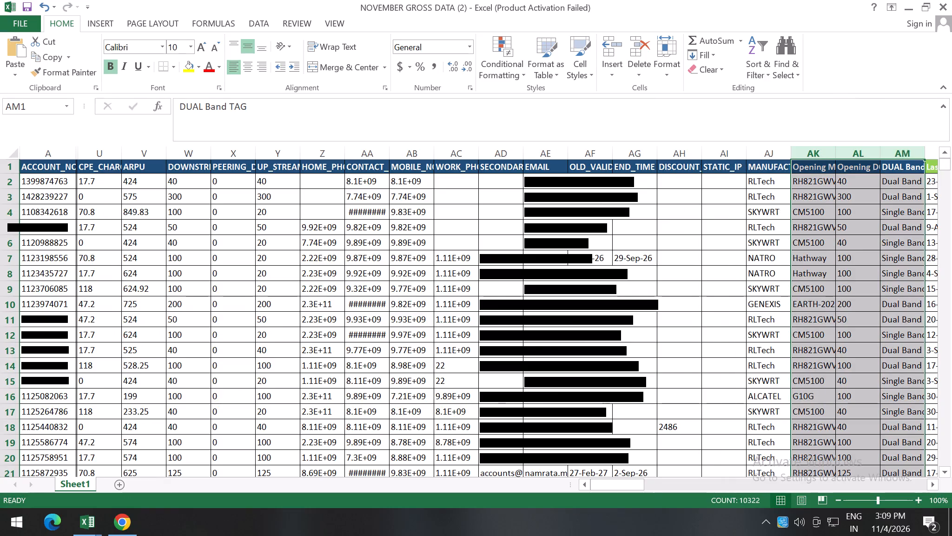
{"action": "left_click_drag", "start_coordinate": [922, 151], "coordinate": [78, 249]}
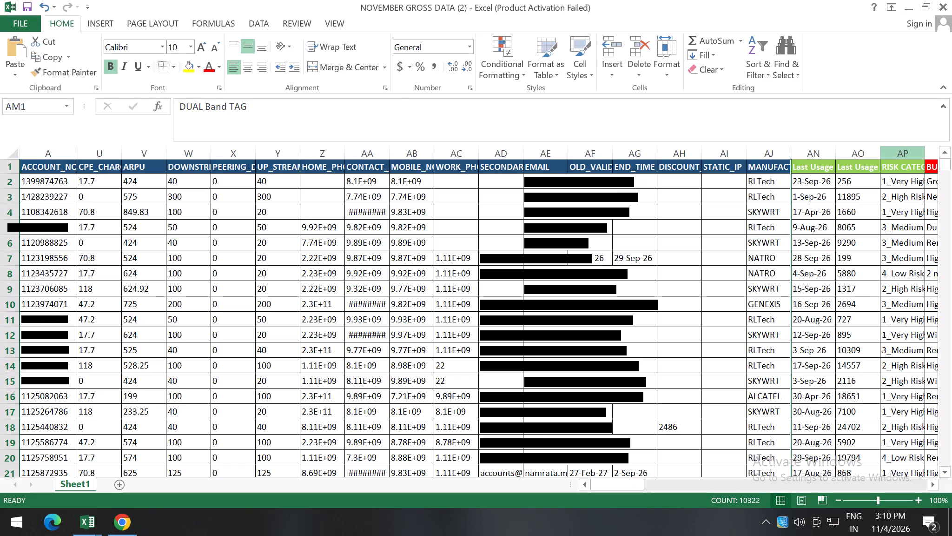
{"action": "left_click_drag", "start_coordinate": [924, 154], "coordinate": [136, 236]}
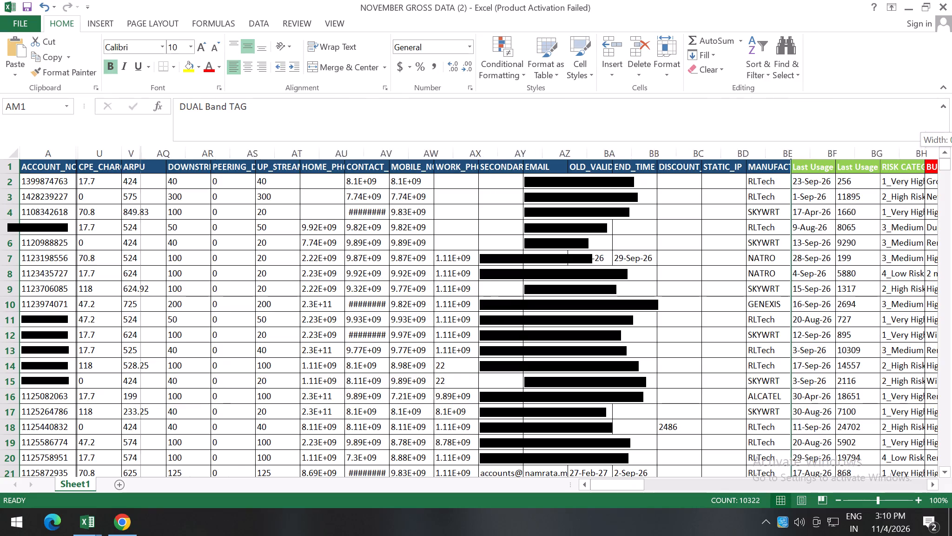
{"action": "left_click_drag", "start_coordinate": [136, 236], "coordinate": [74, 254]}
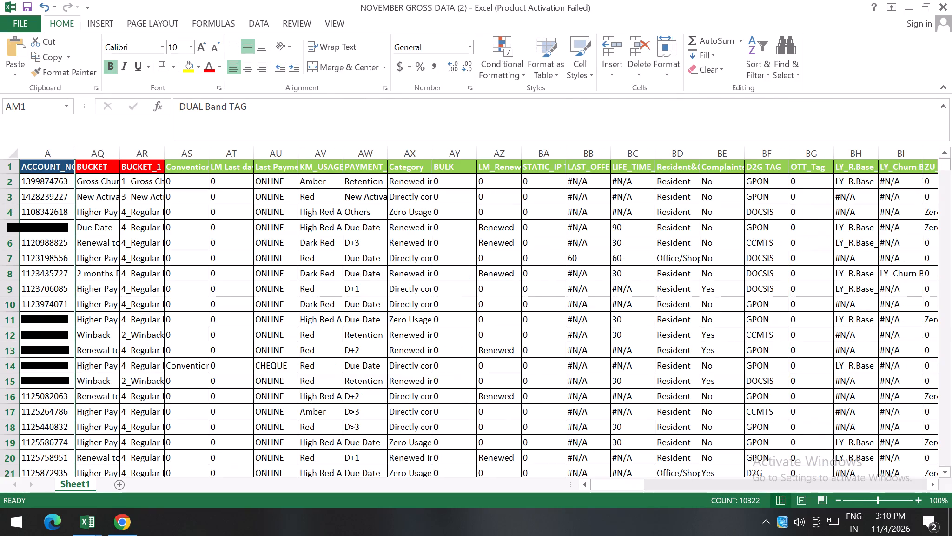
Collapse columns AQ through CS to almost no width, up to the TER CDE column.
{"action": "left_click_drag", "start_coordinate": [921, 149], "coordinate": [148, 301]}
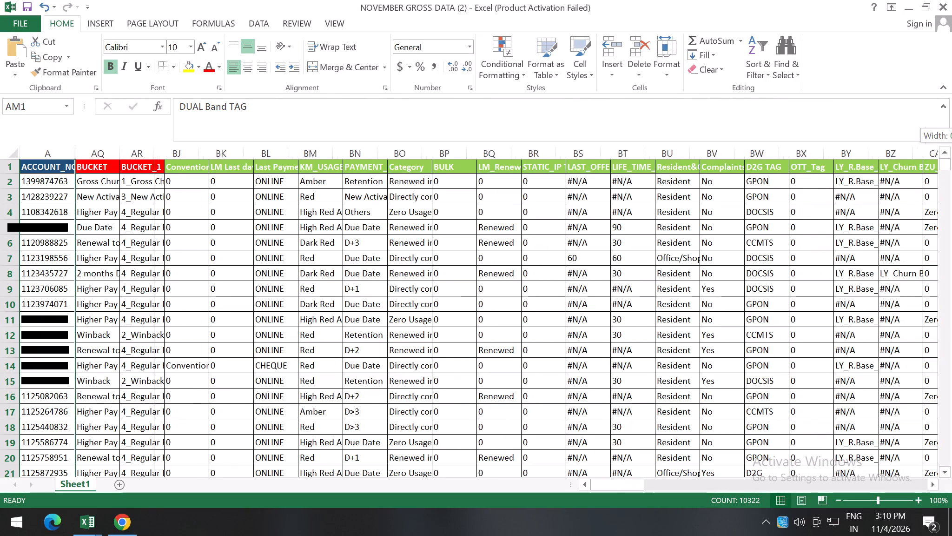
{"action": "left_click_drag", "start_coordinate": [148, 301], "coordinate": [78, 322]}
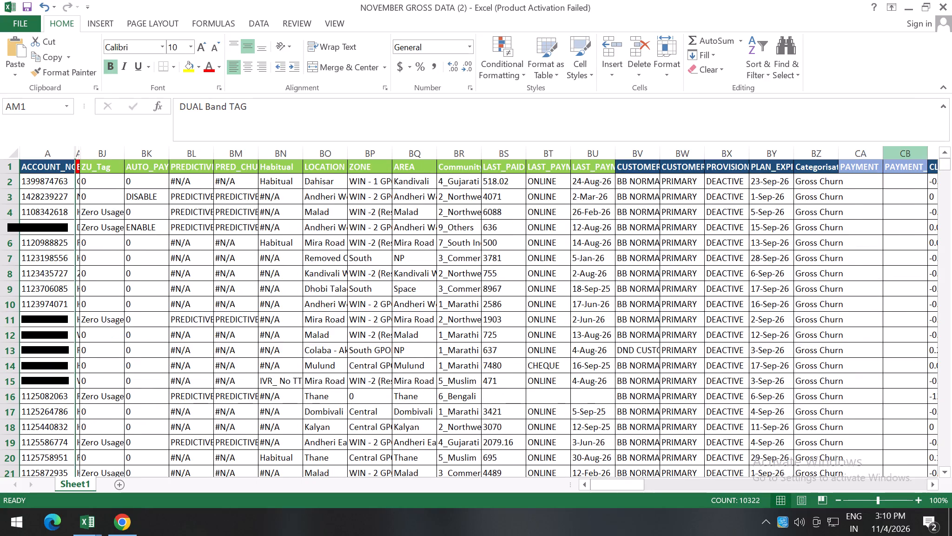
{"action": "left_click_drag", "start_coordinate": [886, 147], "coordinate": [191, 252]}
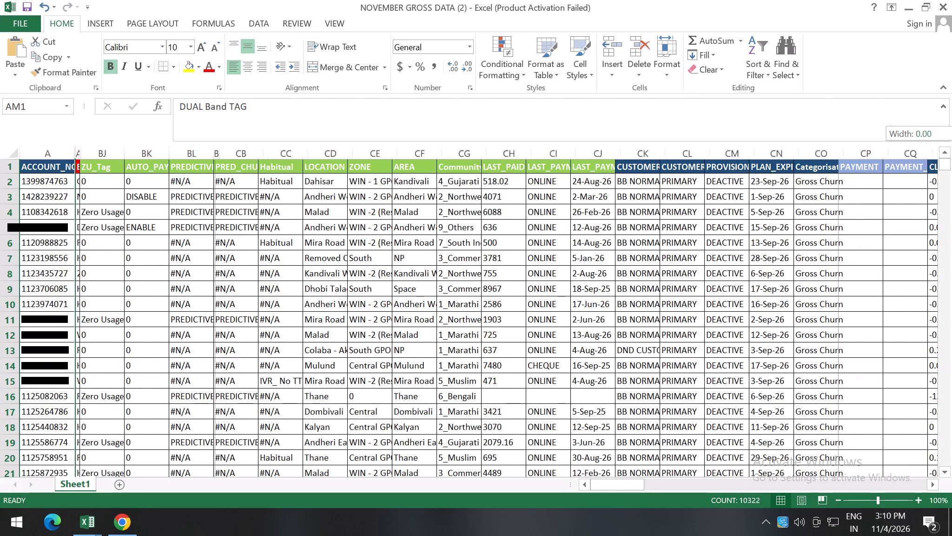
{"action": "left_click_drag", "start_coordinate": [191, 252], "coordinate": [84, 291]}
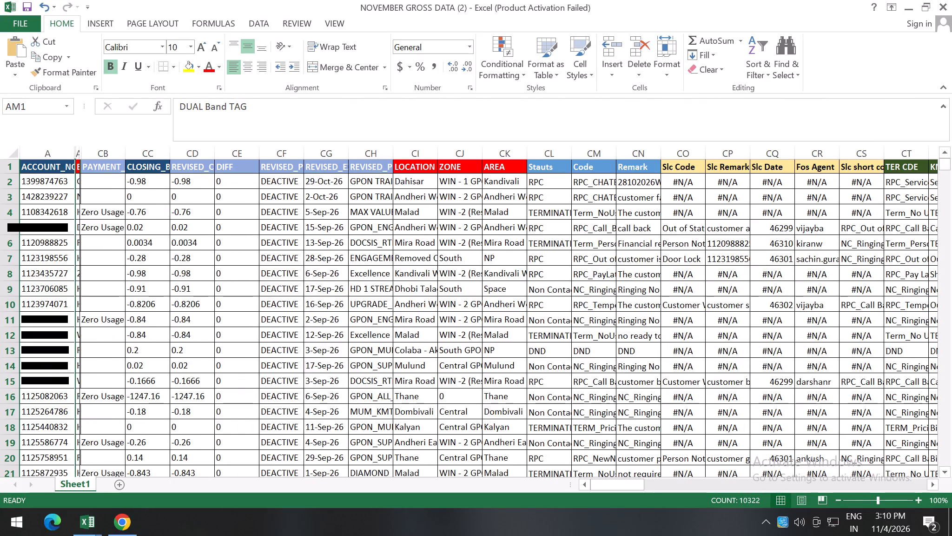
{"action": "left_click_drag", "start_coordinate": [884, 155], "coordinate": [176, 243]}
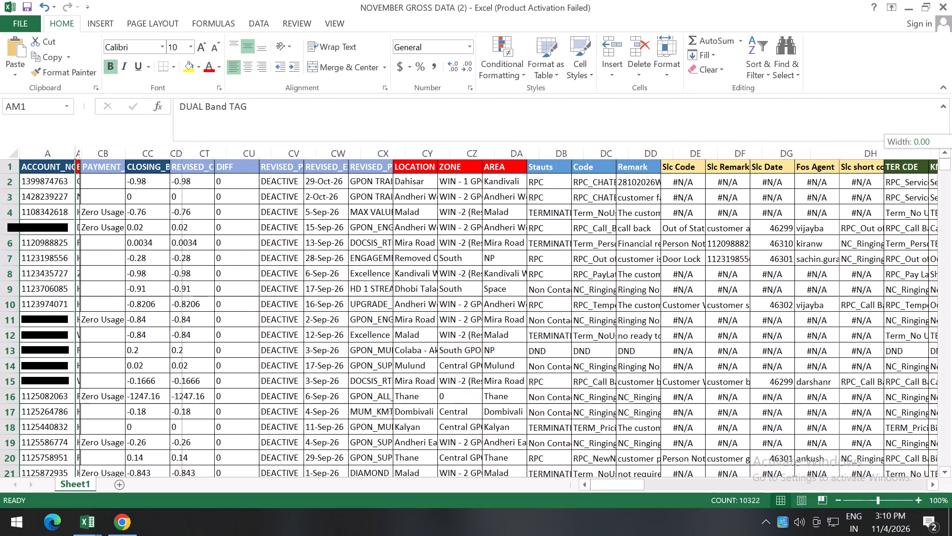
{"action": "left_click_drag", "start_coordinate": [176, 243], "coordinate": [78, 251]}
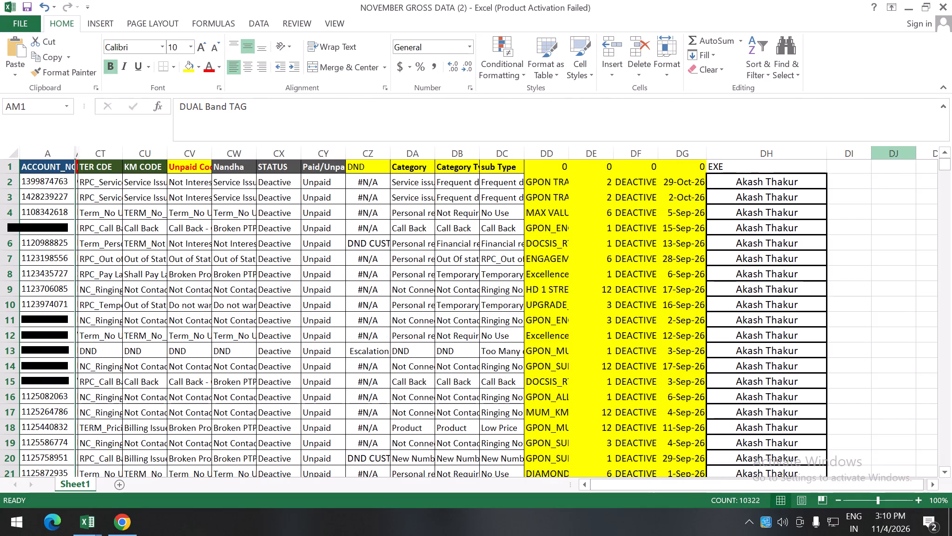
Save the condensed November gross data workbook.
{"action": "key", "text": "ctrl+s"}
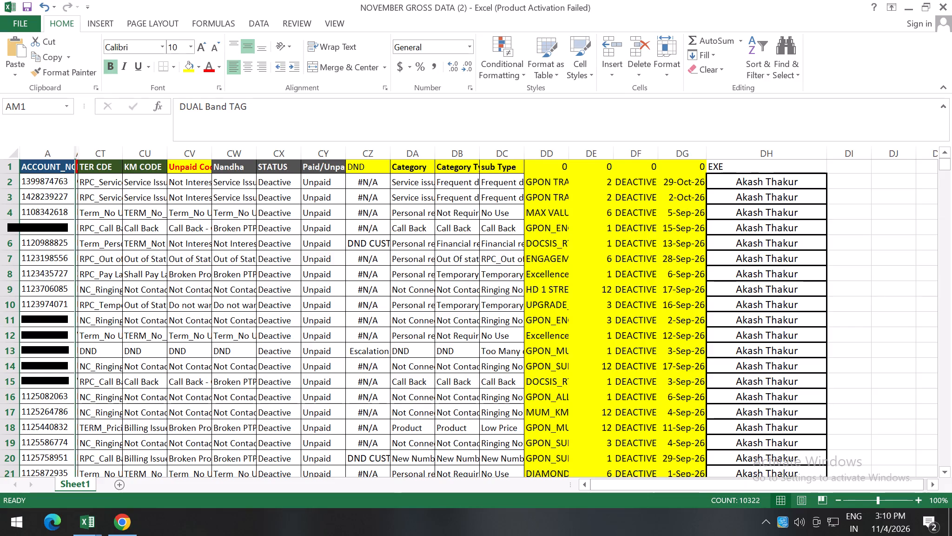
{"action": "scroll", "coordinate": [951, 377], "scroll_direction": "up", "scroll_amount": 2}
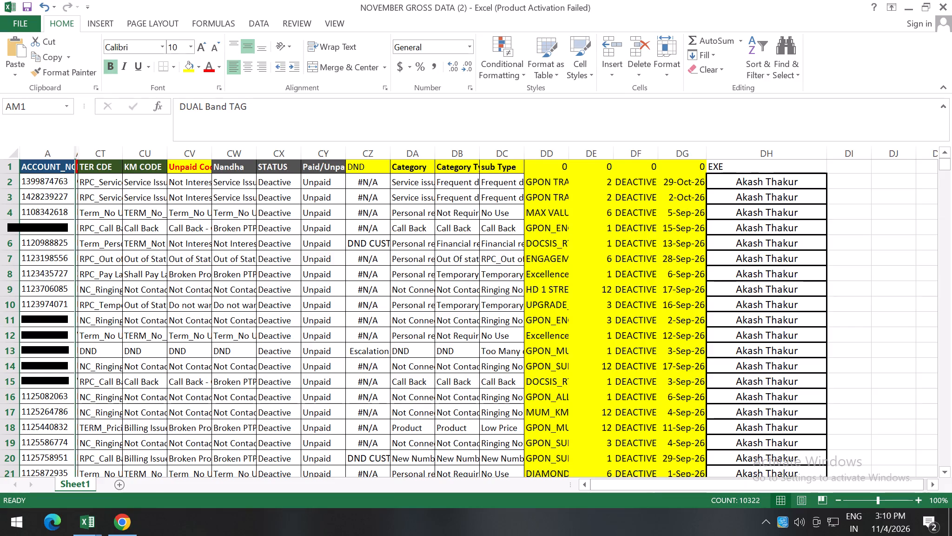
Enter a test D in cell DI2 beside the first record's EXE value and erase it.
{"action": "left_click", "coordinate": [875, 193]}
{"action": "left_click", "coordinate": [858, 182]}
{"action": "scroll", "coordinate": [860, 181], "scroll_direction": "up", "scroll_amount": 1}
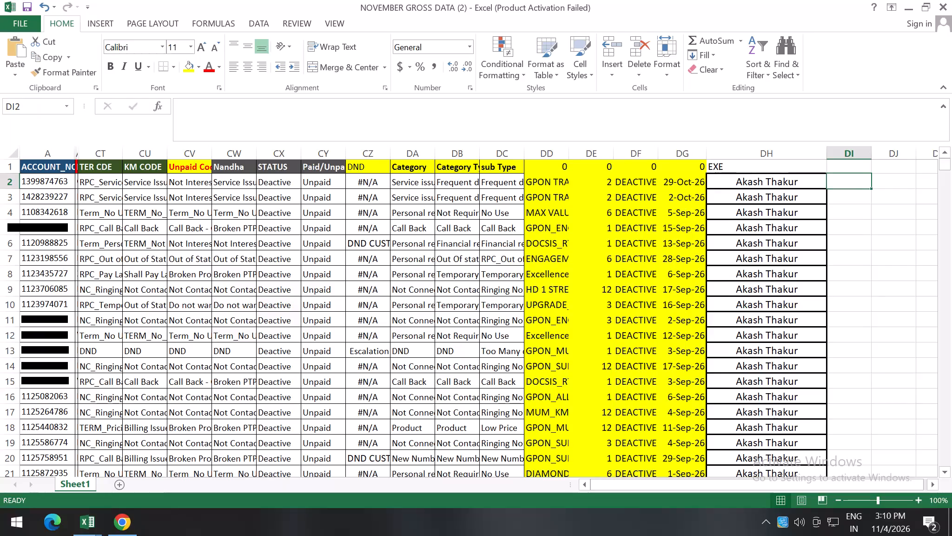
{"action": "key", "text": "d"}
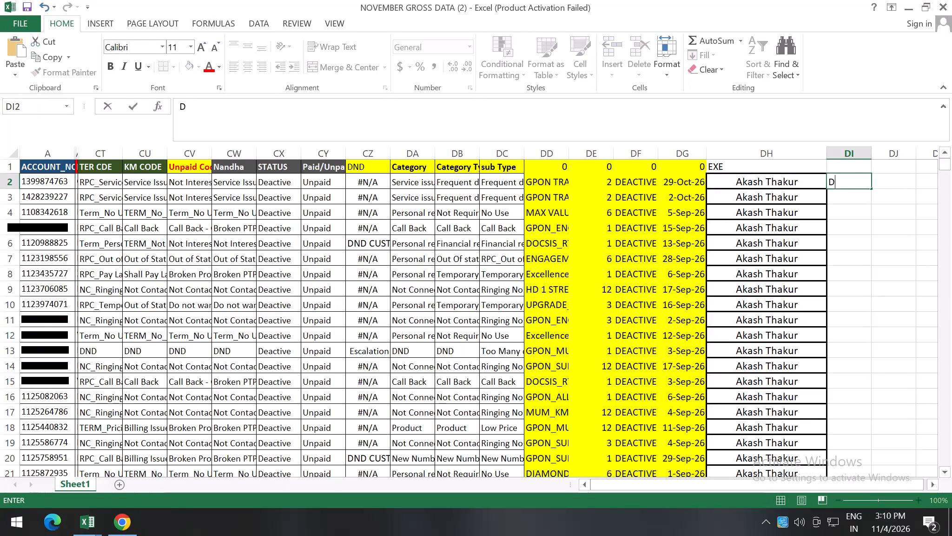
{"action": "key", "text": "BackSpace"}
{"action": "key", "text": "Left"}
Go back along row 2 to the first record's account number in cell A2.
{"action": "key", "text": "Left"}
{"action": "key", "text": "Left"}
{"action": "key", "text": "Left"}
{"action": "key", "text": "Left"}
{"action": "key", "text": "Left"}
{"action": "key", "text": "Left"}
{"action": "key", "text": "Left"}
{"action": "key", "text": "Left"}
{"action": "key", "text": "Left"}
{"action": "key", "text": "Left"}
{"action": "key", "text": "Left"}
{"action": "key", "text": "Left"}
{"action": "key", "text": "Left"}
{"action": "key", "text": "Left"}
{"action": "key", "text": "Left"}
{"action": "key", "text": "Left"}
{"action": "key", "text": "Left"}
{"action": "key", "text": "Left"}
{"action": "key", "text": "Left"}
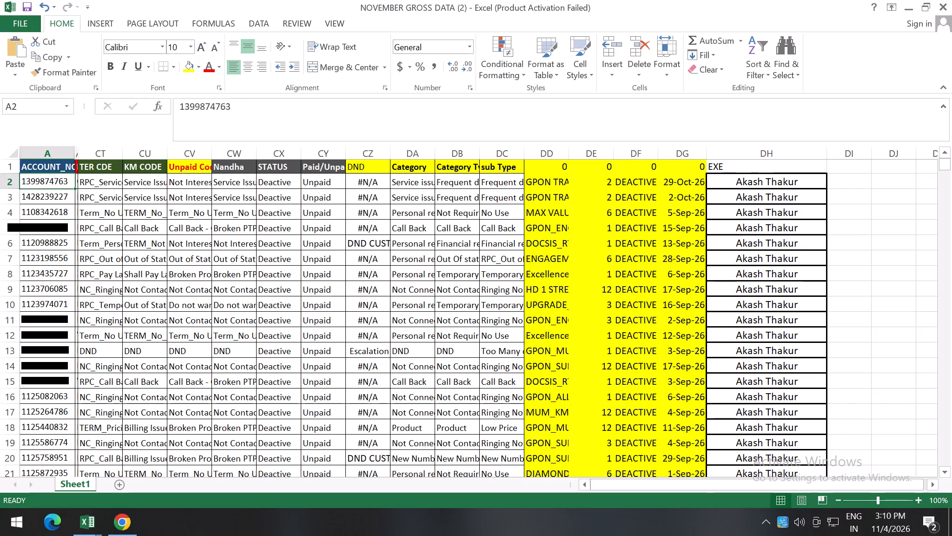
{"action": "scroll", "coordinate": [85, 181], "scroll_direction": "up", "scroll_amount": 3}
{"action": "scroll", "coordinate": [85, 183], "scroll_direction": "down", "scroll_amount": 2}
{"action": "scroll", "coordinate": [85, 183], "scroll_direction": "up", "scroll_amount": 3}
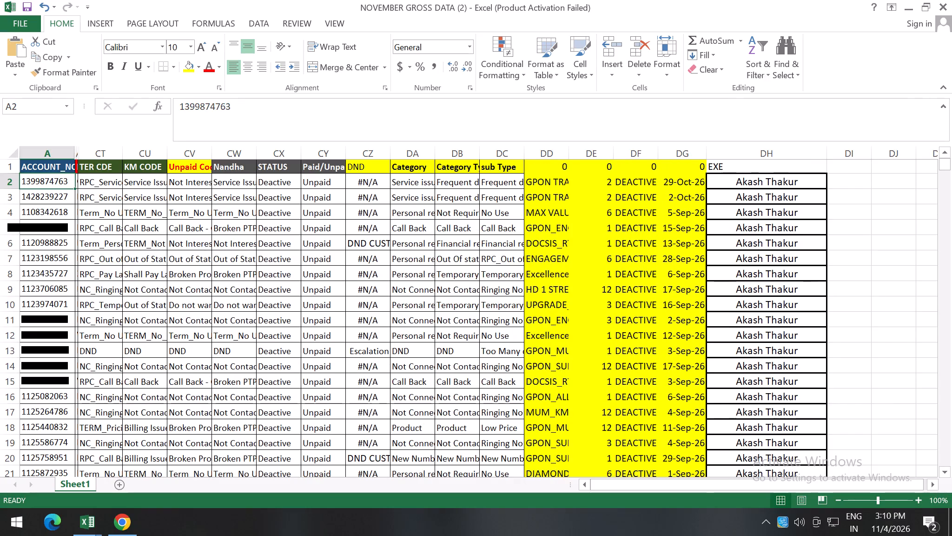
Switch to Tubelight, tag the new Mumbai Win-back call Personal reasons, Not Required and No Use, and submit it.
{"action": "left_click", "coordinate": [128, 520]}
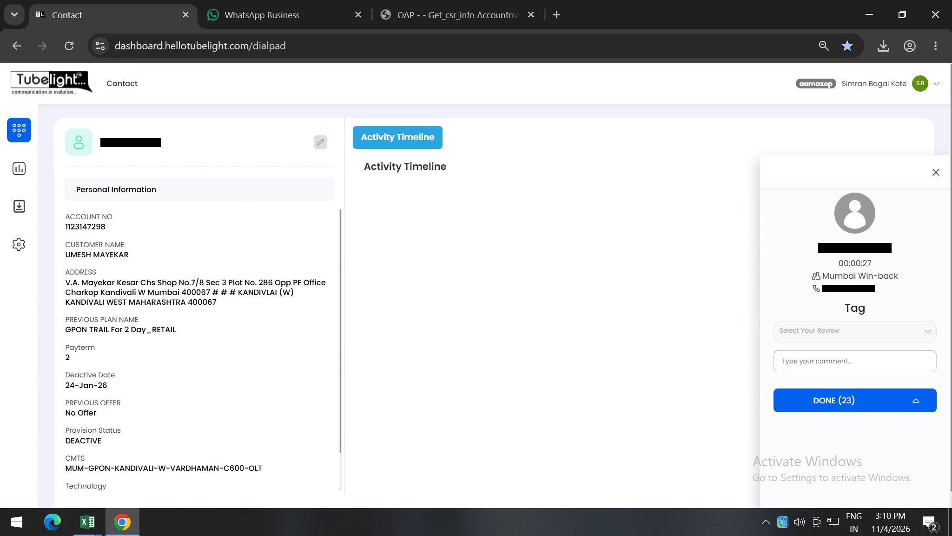
{"action": "left_click", "coordinate": [836, 327]}
{"action": "scroll", "coordinate": [820, 355], "scroll_direction": "down", "scroll_amount": 1}
{"action": "left_click", "coordinate": [813, 375]}
{"action": "left_click", "coordinate": [863, 331]}
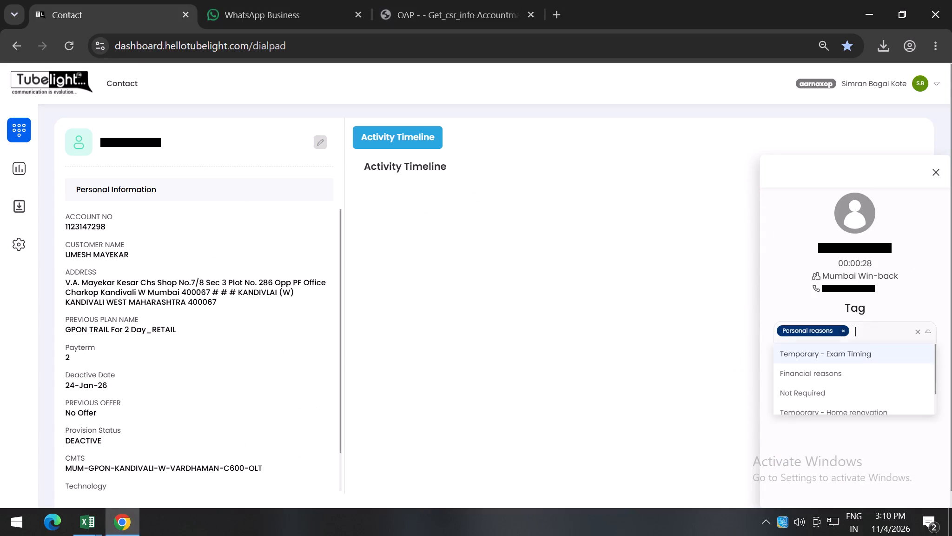
{"action": "left_click", "coordinate": [812, 388]}
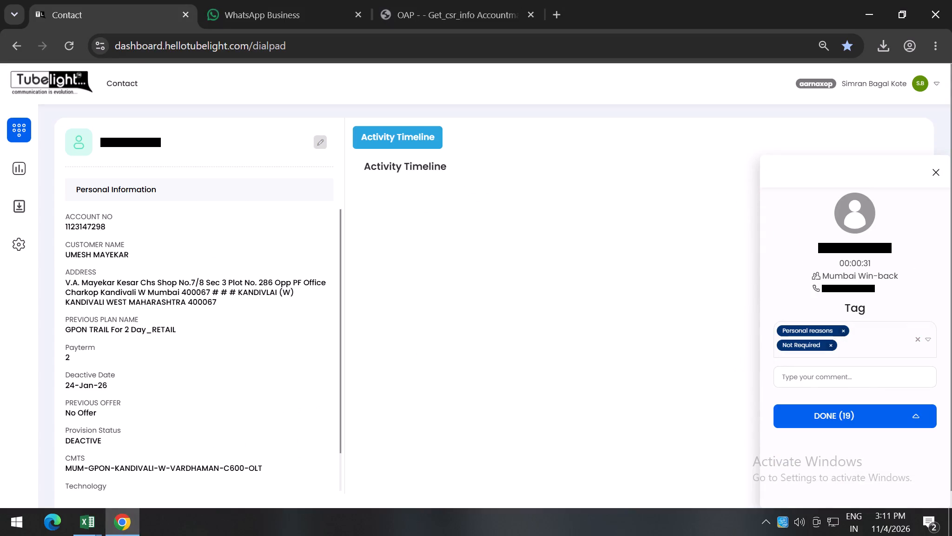
{"action": "left_click", "coordinate": [861, 344]}
{"action": "left_click", "coordinate": [795, 368]}
{"action": "left_click", "coordinate": [799, 422]}
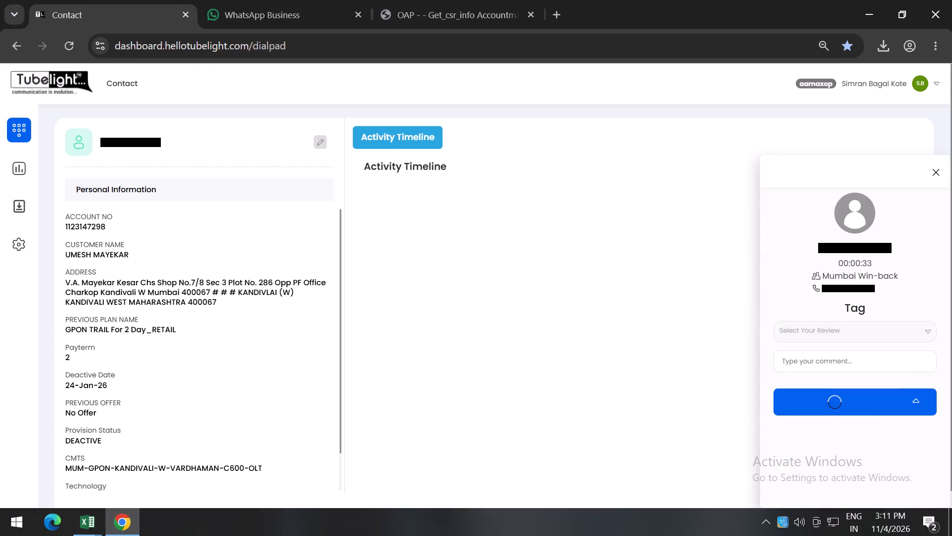
Switch to the November gross data workbook and save a copy to the Desktop as NOVEMBER GROSS DATA SIMRAN.
{"action": "left_click", "coordinate": [78, 532]}
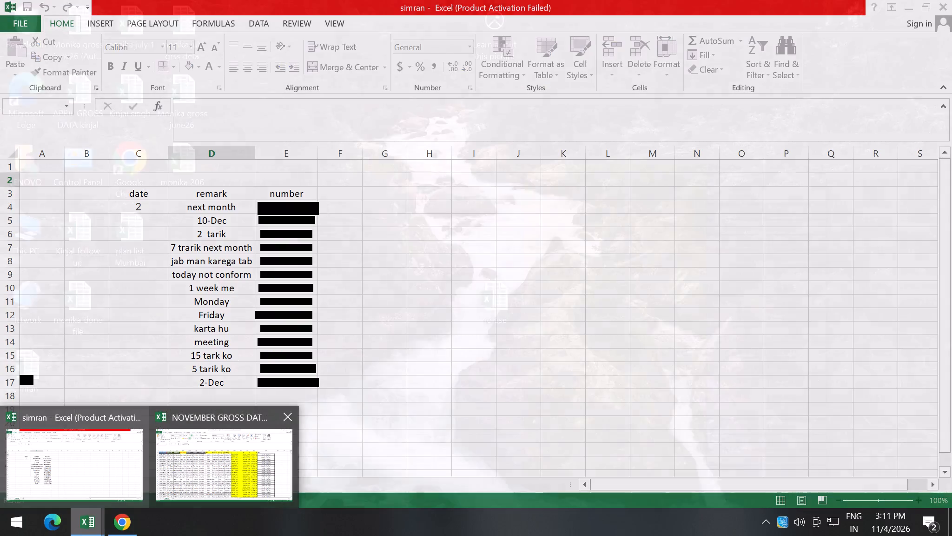
{"action": "left_click", "coordinate": [244, 463]}
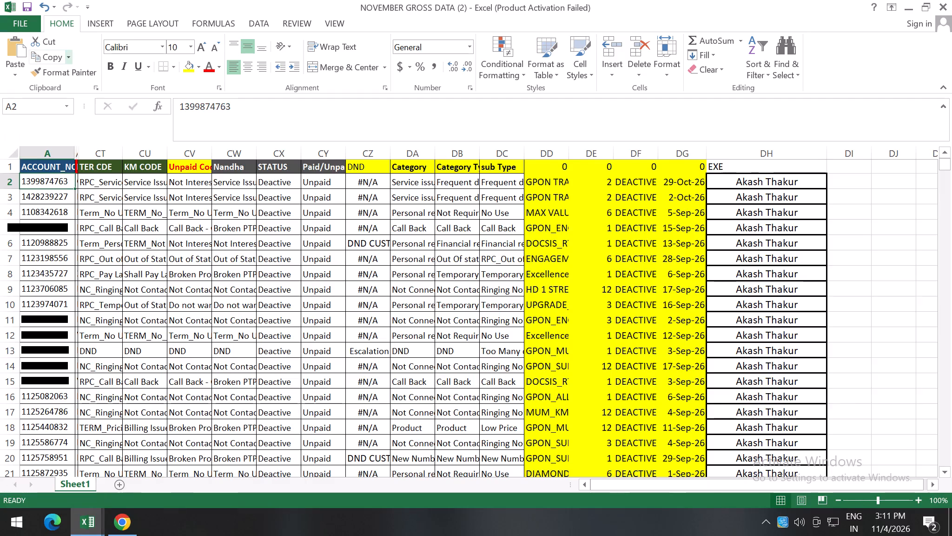
{"action": "left_click", "coordinate": [14, 20]}
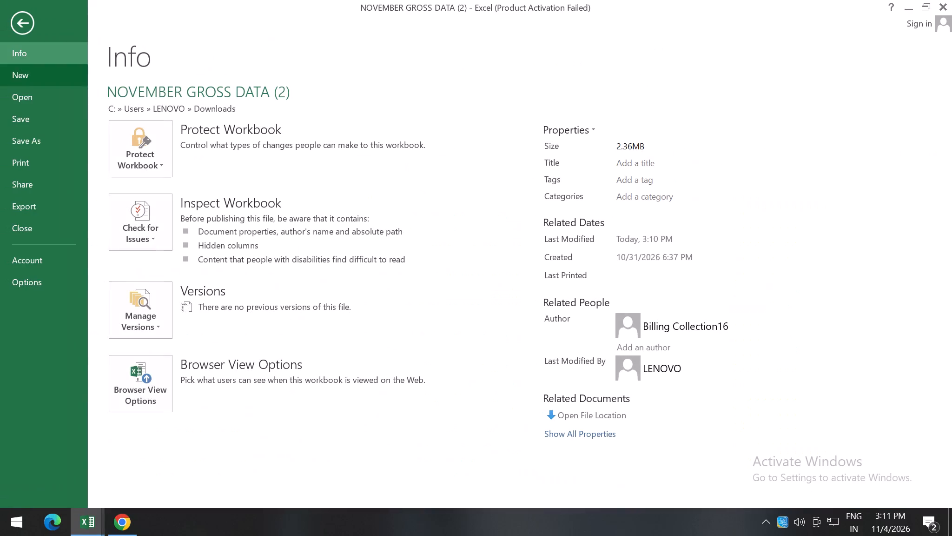
{"action": "left_click", "coordinate": [40, 136]}
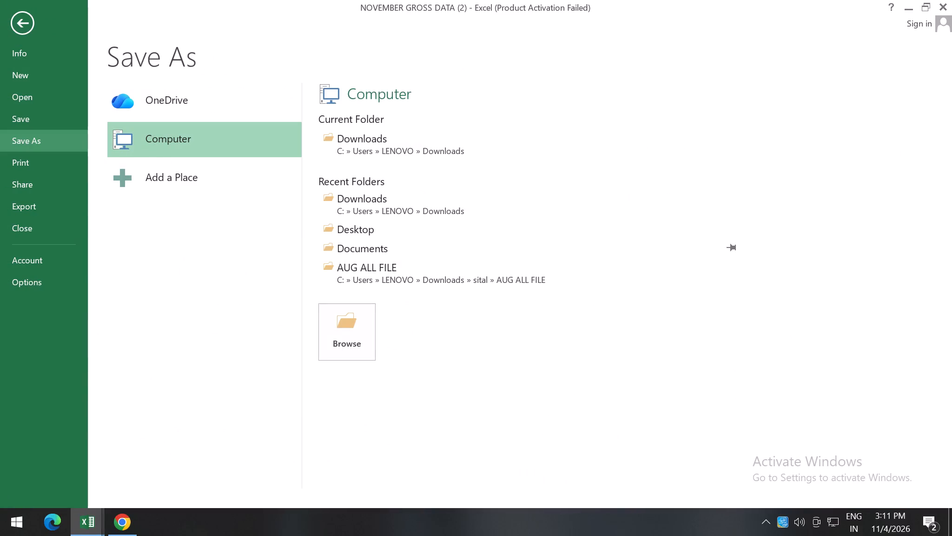
{"action": "left_click", "coordinate": [385, 238]}
{"action": "left_click", "coordinate": [392, 232]}
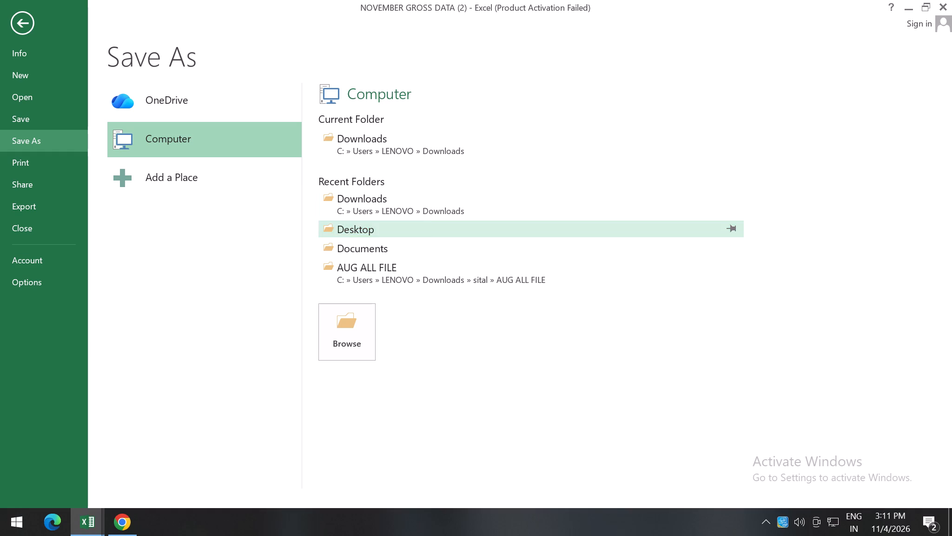
{"action": "left_click", "coordinate": [250, 225]}
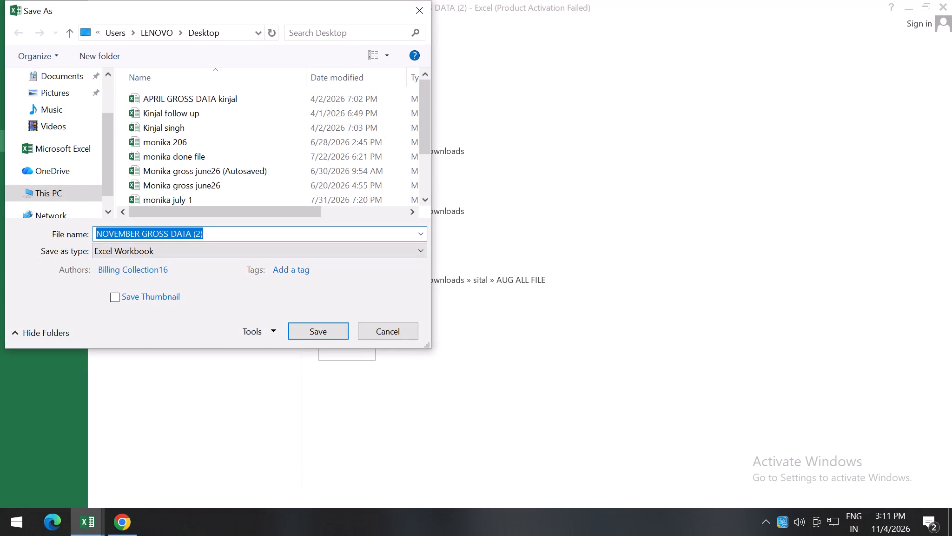
{"action": "left_click", "coordinate": [241, 230]}
{"action": "key", "text": "BackSpace"}
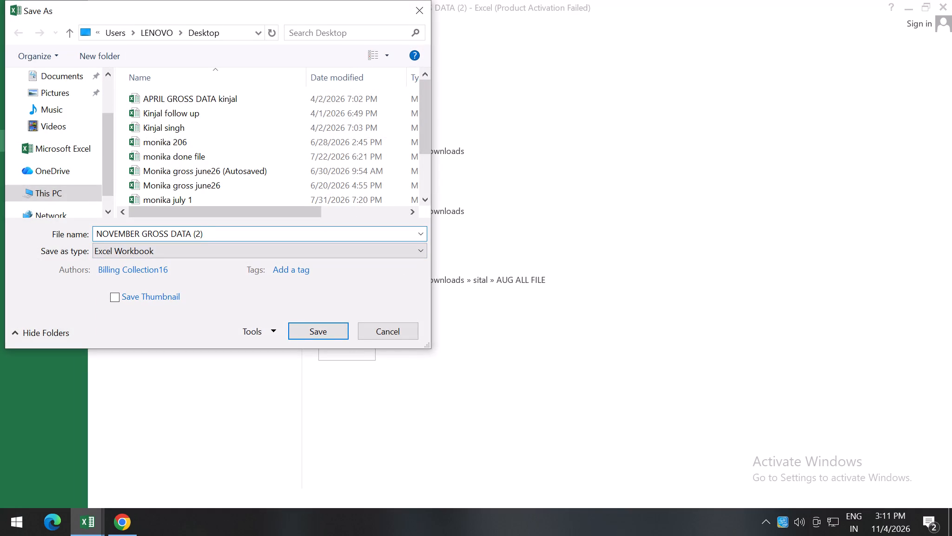
{"action": "key", "text": "BackSpace"}
{"action": "key", "text": "BackSpace"}
{"action": "key", "text": "space"}
{"action": "type", "text": "SI"}
{"action": "type", "text": "MRAN"}
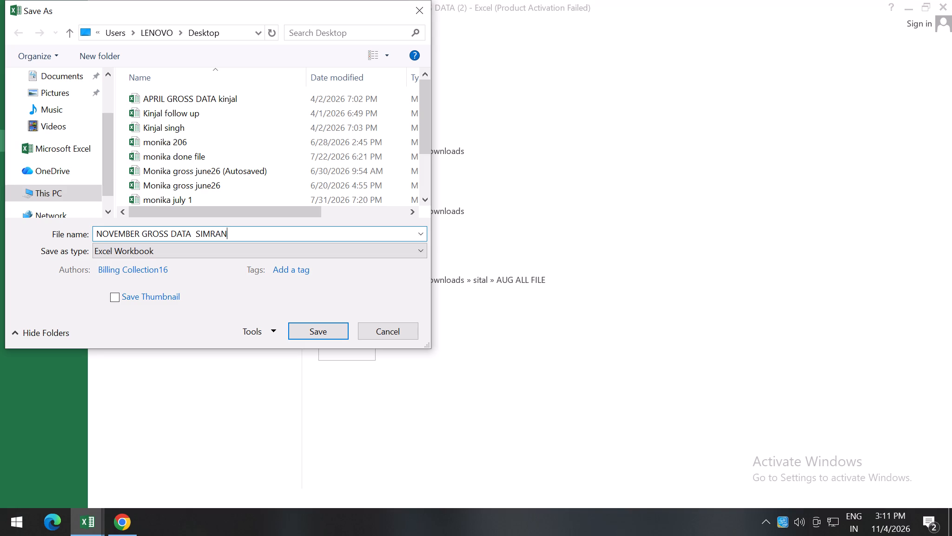
{"action": "left_click", "coordinate": [303, 335]}
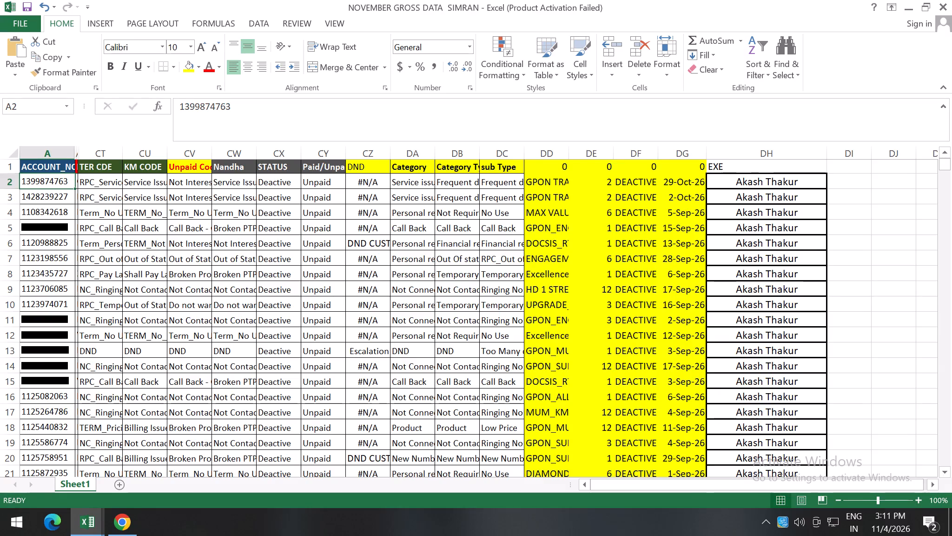
Switch to the simran follow-up workbook and select the number beside the meeting remark.
{"action": "scroll", "coordinate": [62, 226], "scroll_direction": "up", "scroll_amount": 1}
{"action": "left_click", "coordinate": [69, 186]}
{"action": "left_click", "coordinate": [123, 525]}
{"action": "left_click", "coordinate": [88, 518]}
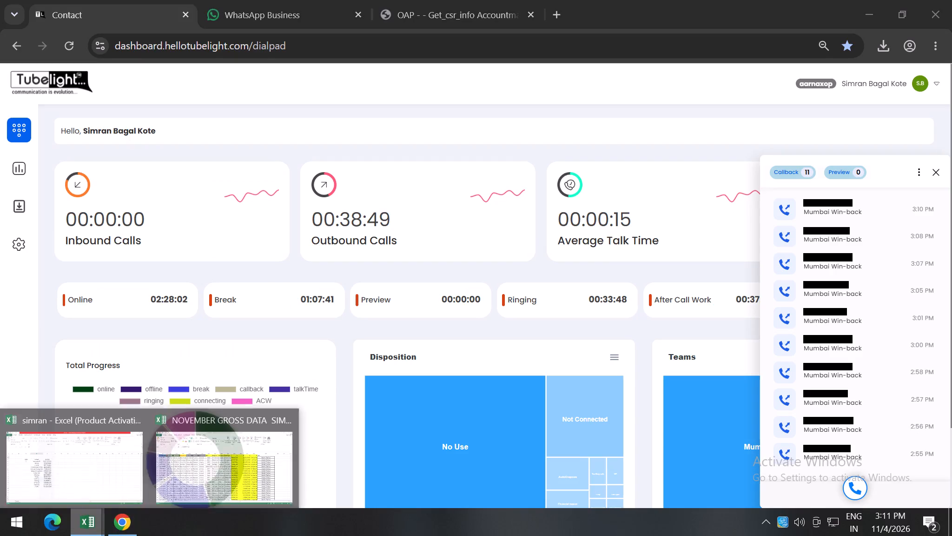
{"action": "left_click", "coordinate": [74, 458]}
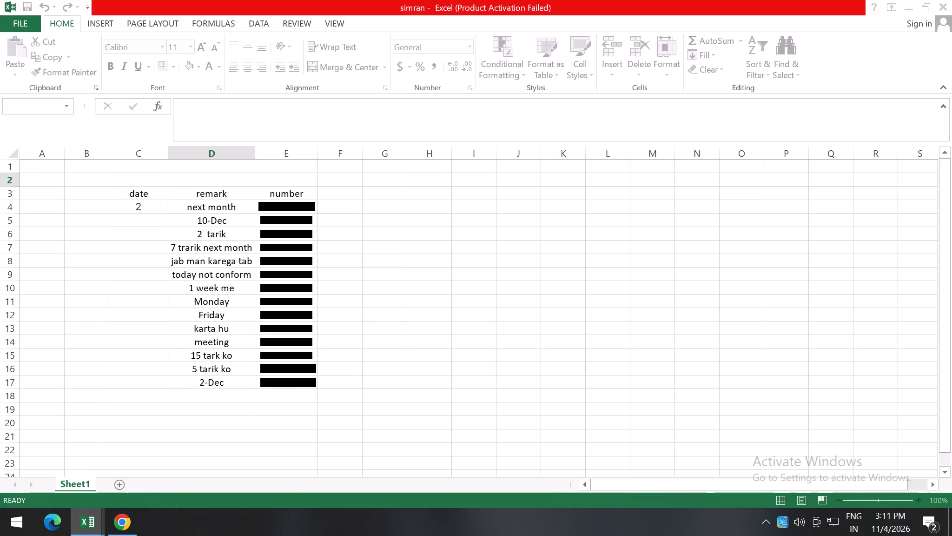
{"action": "left_click", "coordinate": [297, 341]}
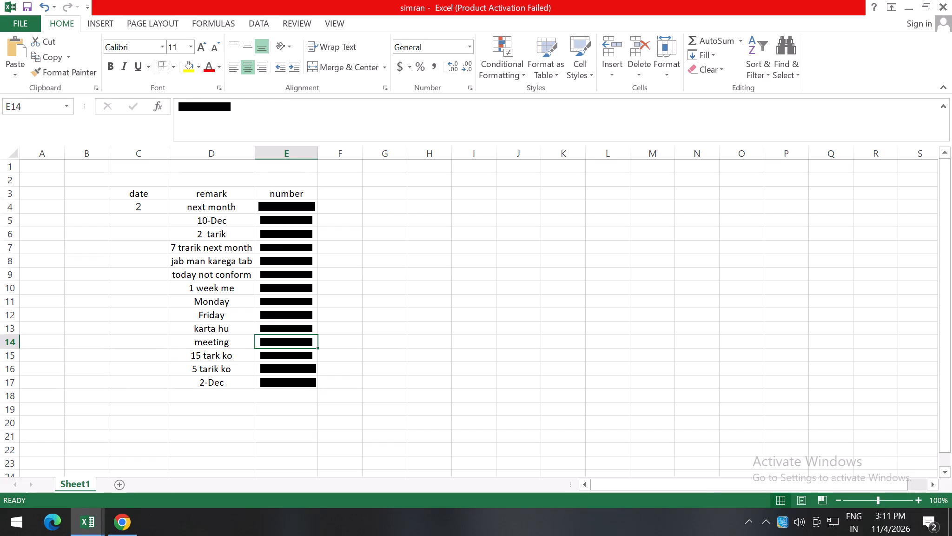
Switch to Tubelight, end the new Mumbai Win-back call, tag it Personal reasons, Not Required and No Use, and submit it.
{"action": "left_click", "coordinate": [125, 519]}
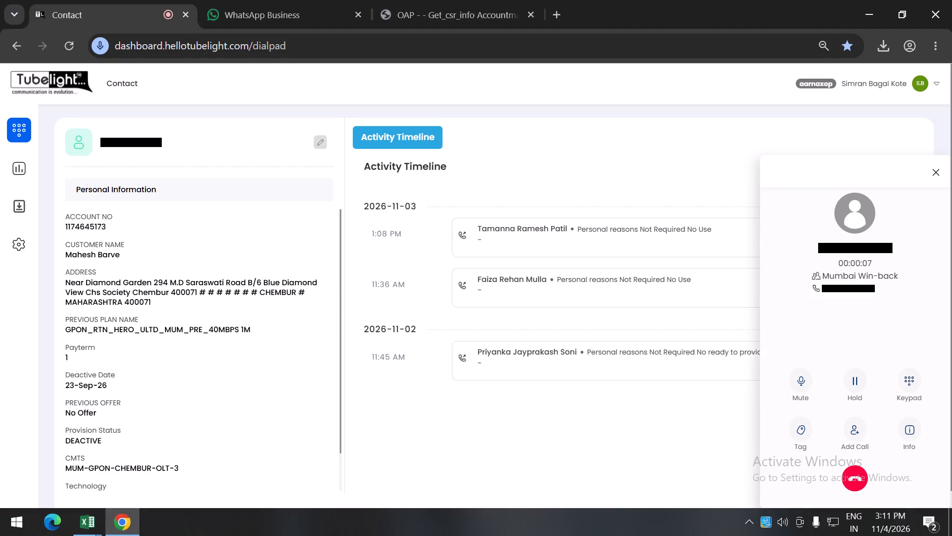
{"action": "left_click", "coordinate": [854, 471]}
{"action": "left_click", "coordinate": [883, 328]}
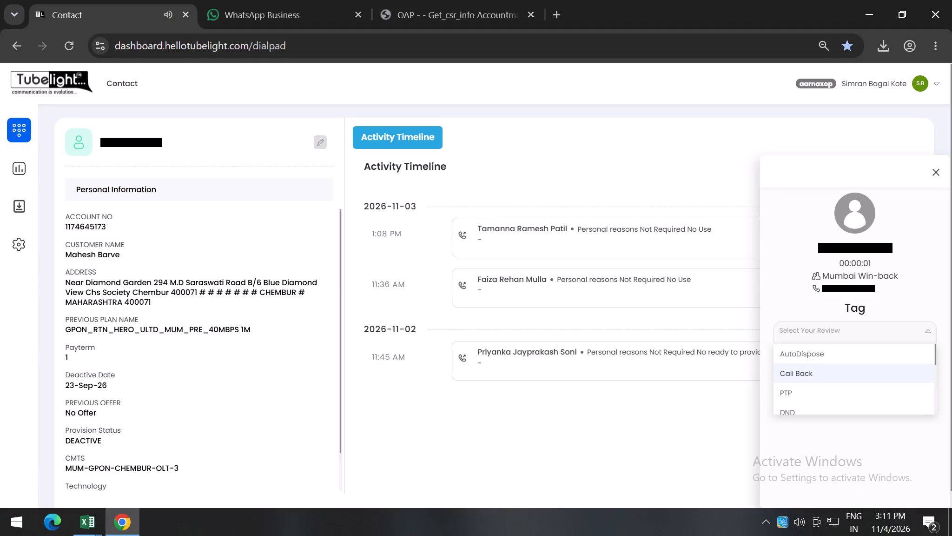
{"action": "scroll", "coordinate": [826, 382], "scroll_direction": "down", "scroll_amount": 1}
{"action": "left_click", "coordinate": [826, 382]}
{"action": "left_click", "coordinate": [870, 327]}
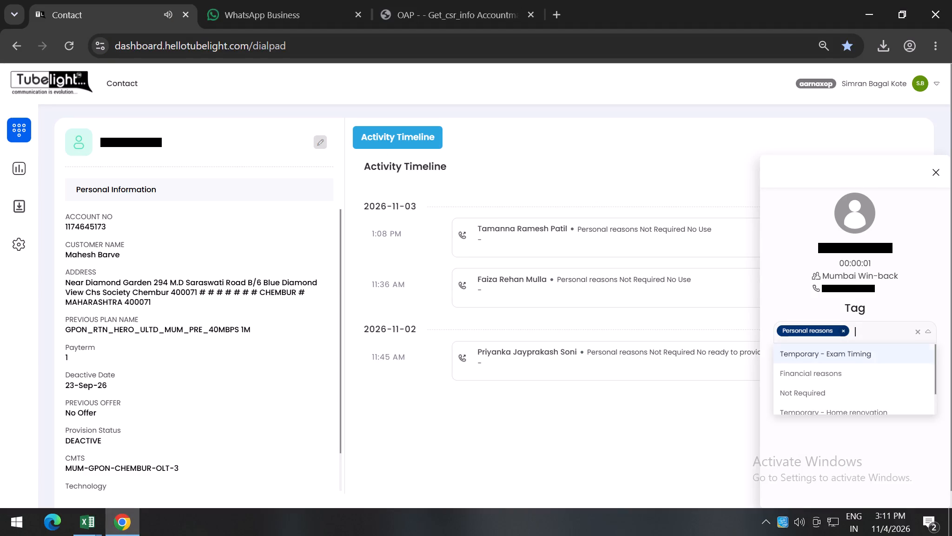
{"action": "left_click", "coordinate": [816, 387]}
{"action": "left_click", "coordinate": [855, 351]}
{"action": "left_click", "coordinate": [816, 368]}
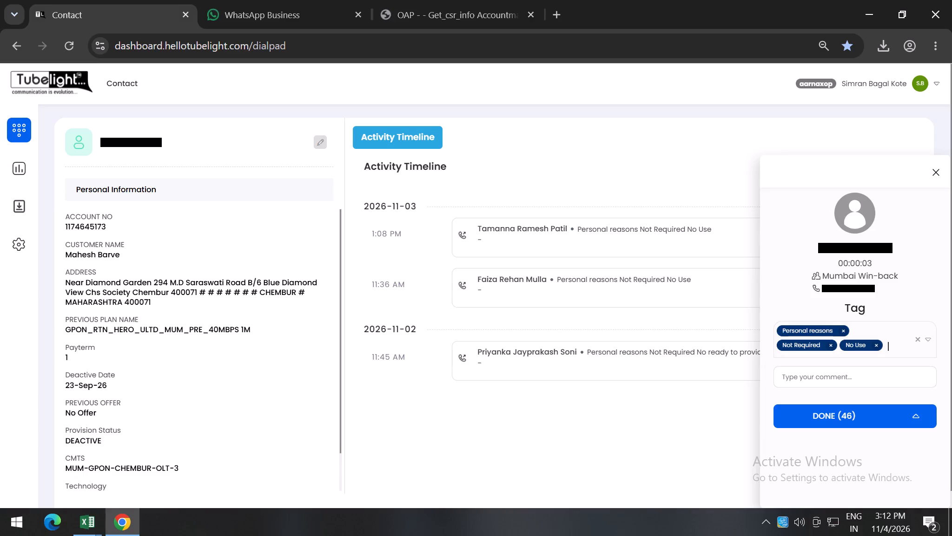
{"action": "left_click", "coordinate": [816, 406]}
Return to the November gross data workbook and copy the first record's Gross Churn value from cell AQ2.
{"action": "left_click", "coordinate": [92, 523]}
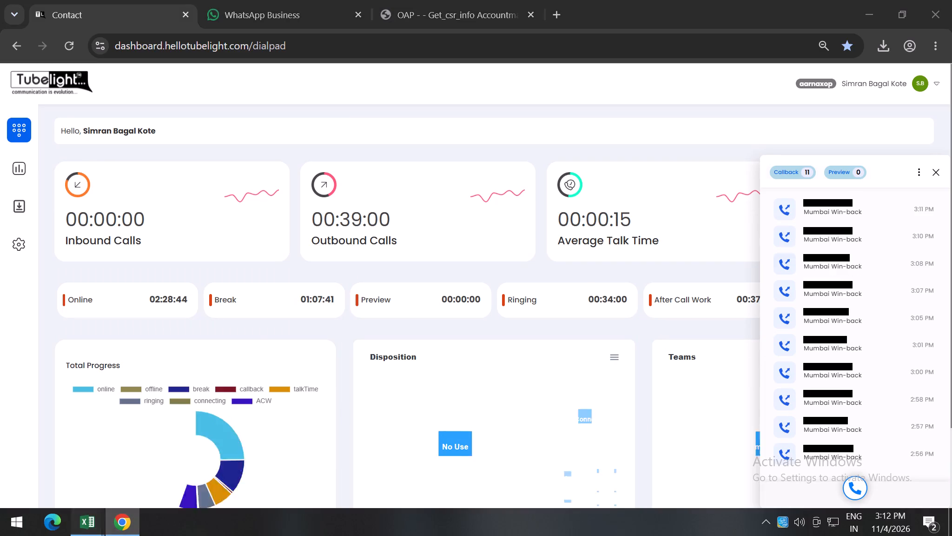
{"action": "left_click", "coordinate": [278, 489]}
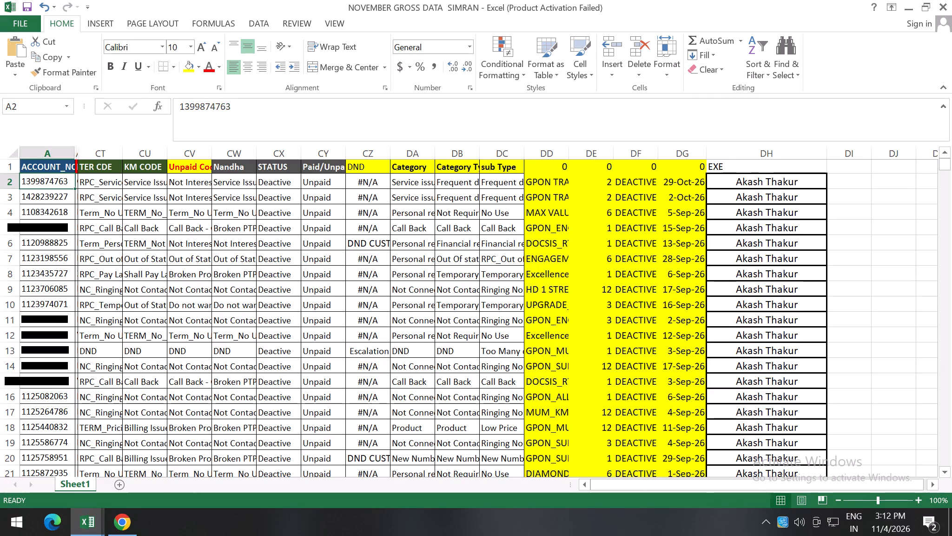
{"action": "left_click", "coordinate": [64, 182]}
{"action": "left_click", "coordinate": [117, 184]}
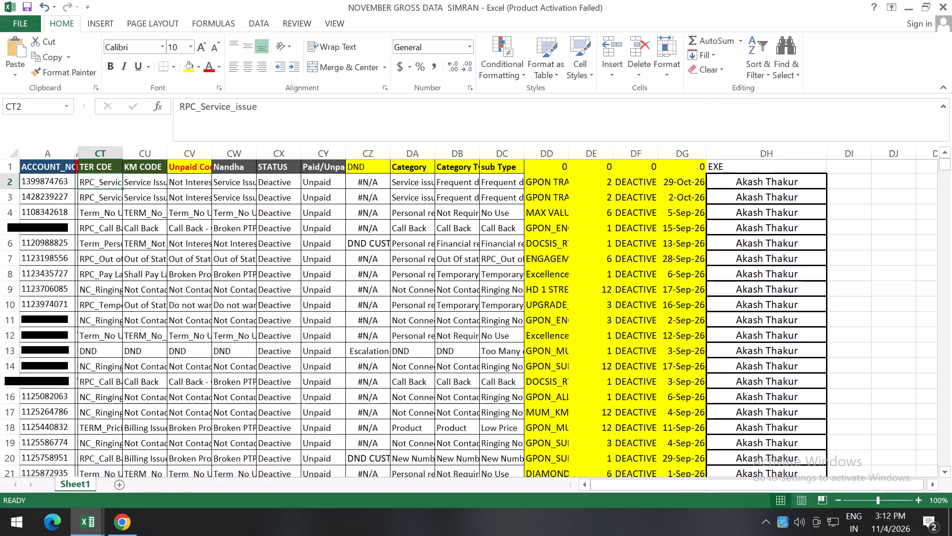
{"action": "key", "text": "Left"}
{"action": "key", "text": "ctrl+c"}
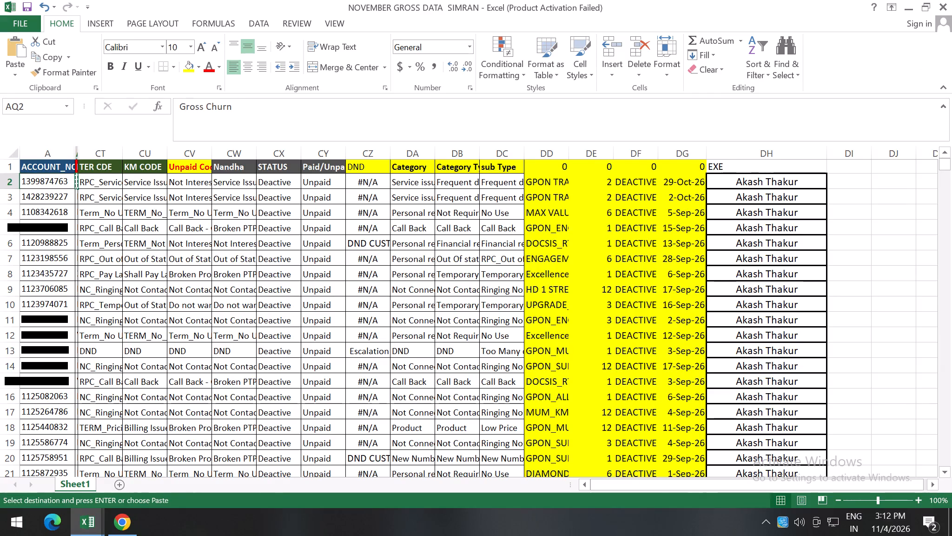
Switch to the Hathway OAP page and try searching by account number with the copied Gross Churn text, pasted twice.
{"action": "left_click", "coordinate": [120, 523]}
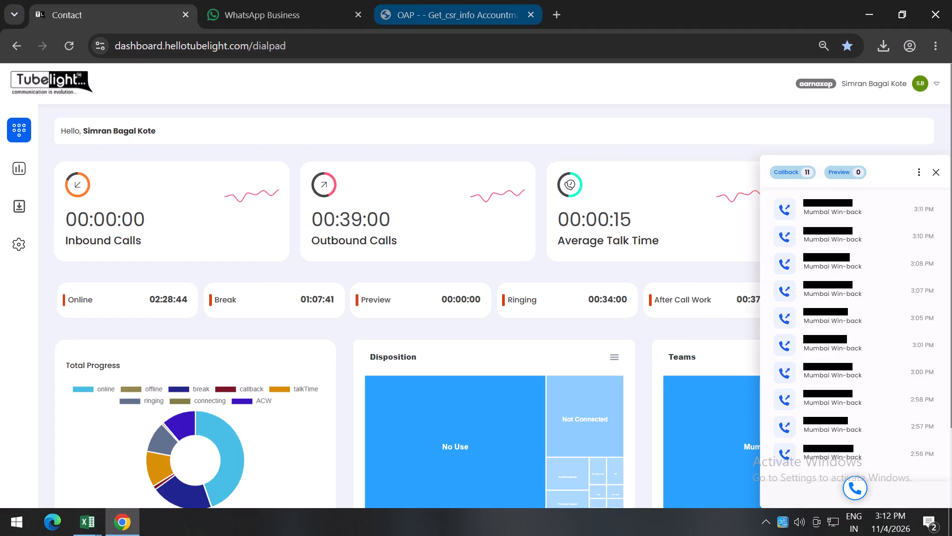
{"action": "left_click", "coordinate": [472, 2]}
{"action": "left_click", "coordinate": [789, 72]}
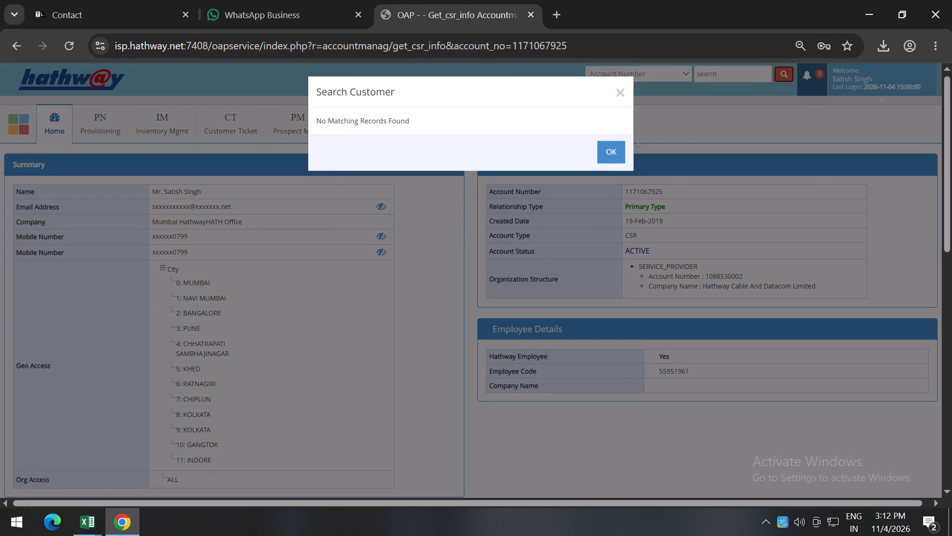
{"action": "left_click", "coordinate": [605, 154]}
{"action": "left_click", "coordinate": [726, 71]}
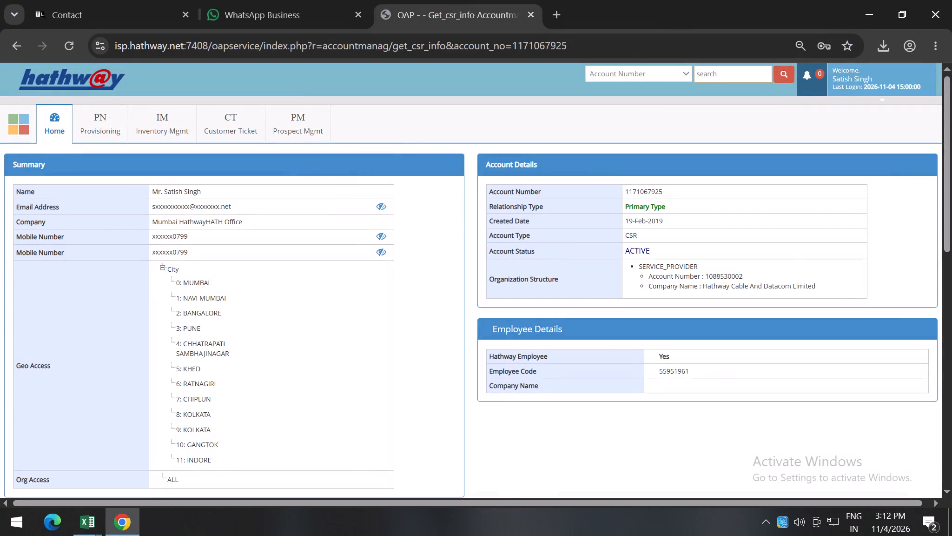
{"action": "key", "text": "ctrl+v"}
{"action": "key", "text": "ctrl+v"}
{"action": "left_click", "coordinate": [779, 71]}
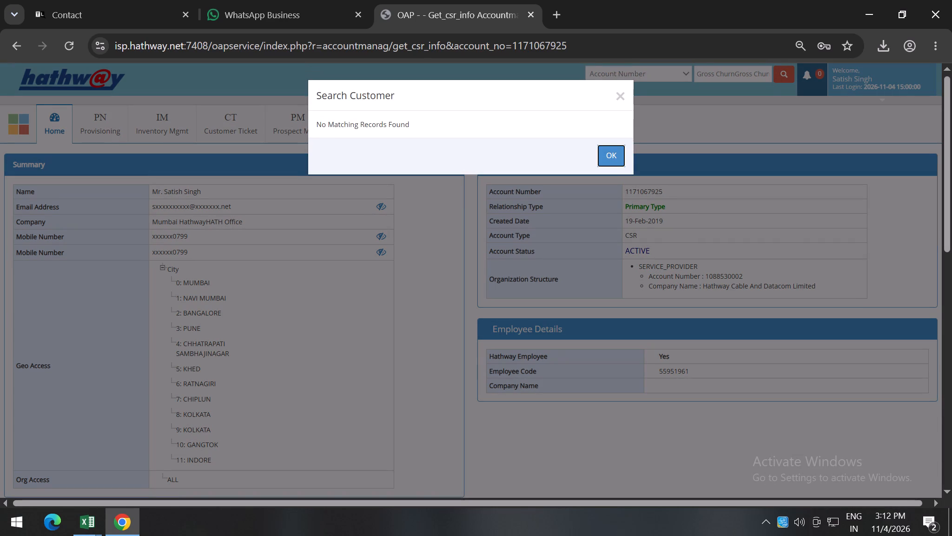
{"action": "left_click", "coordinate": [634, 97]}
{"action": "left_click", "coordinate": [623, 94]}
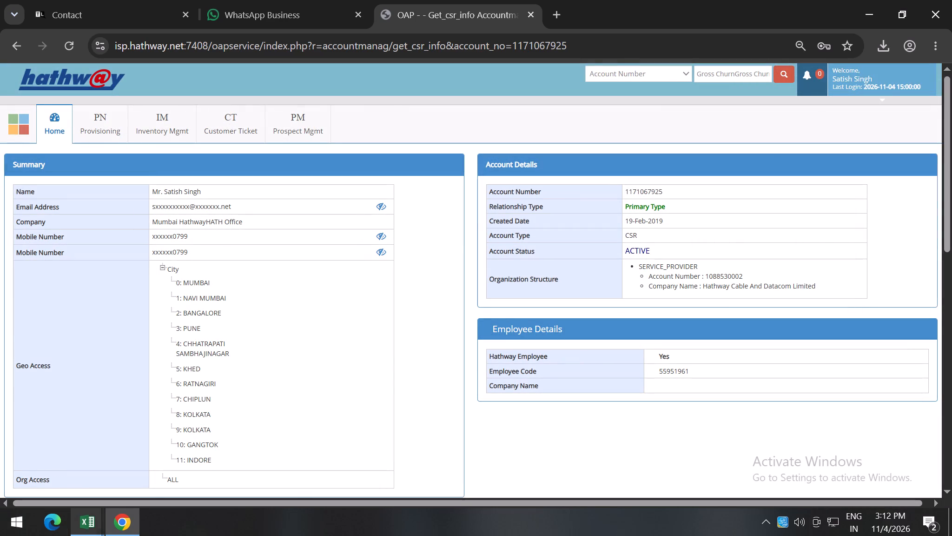
Return to the November gross data workbook, copy the first record's account number from cell A2, and move to cell A3.
{"action": "left_click", "coordinate": [96, 516]}
{"action": "left_click", "coordinate": [202, 450]}
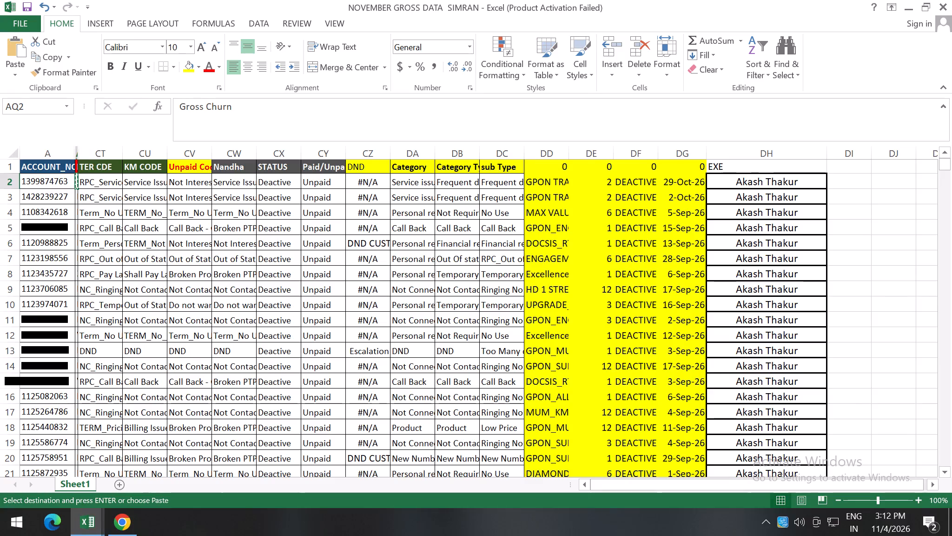
{"action": "scroll", "coordinate": [53, 185], "scroll_direction": "up", "scroll_amount": 2}
{"action": "left_click", "coordinate": [51, 187]}
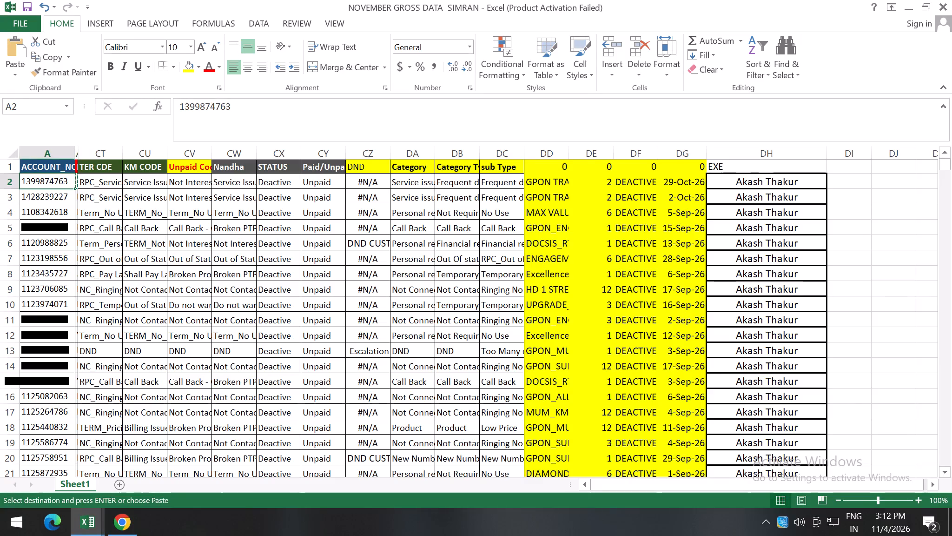
{"action": "key", "text": "ctrl+c"}
{"action": "key", "text": "ctrl+c"}
{"action": "key", "text": "ctrl+c"}
{"action": "key", "text": "ctrl+c"}
{"action": "scroll", "coordinate": [74, 198], "scroll_direction": "up", "scroll_amount": 2}
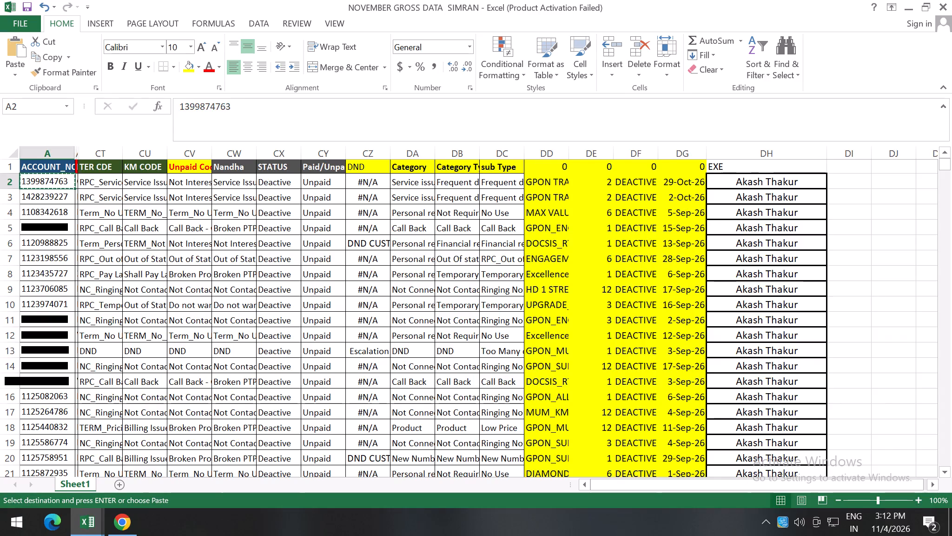
{"action": "left_click", "coordinate": [59, 197]}
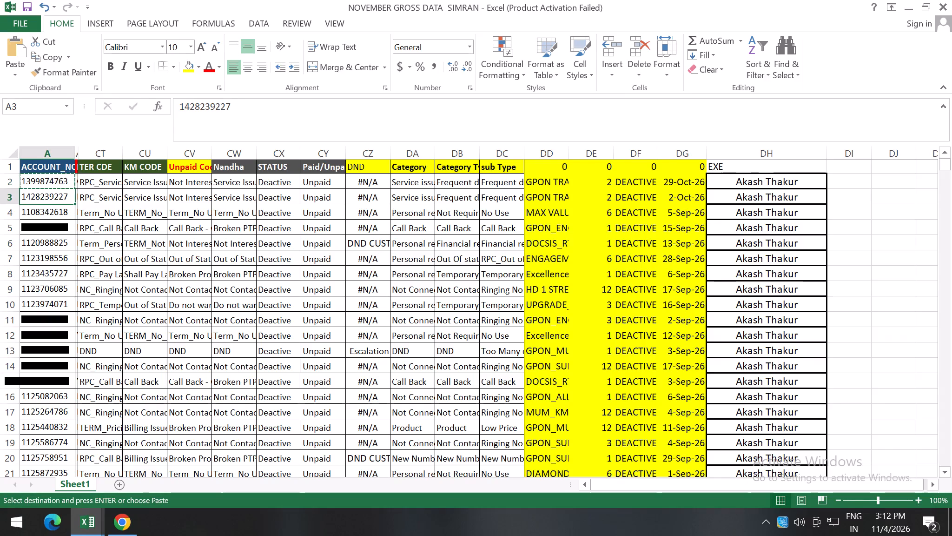
Copy the second record's account number from cell A3.
{"action": "key", "text": "ctrl+c"}
{"action": "key", "text": "ctrl+c"}
{"action": "key", "text": "ctrl+c"}
Switch to the Hathway OAP page, clear the leftover Gross Churn search text, and search by the copied account number.
{"action": "left_click", "coordinate": [133, 527]}
{"action": "left_click", "coordinate": [751, 68]}
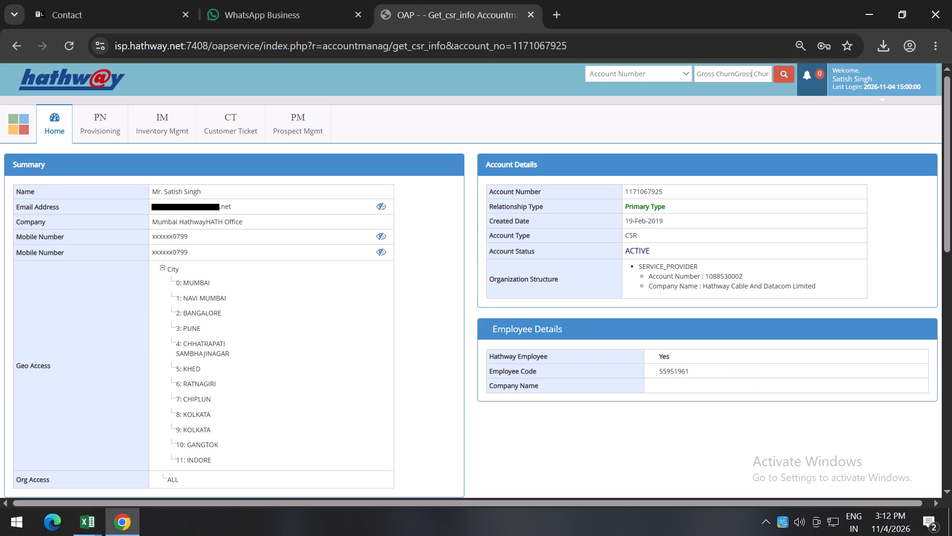
{"action": "left_click", "coordinate": [776, 73]}
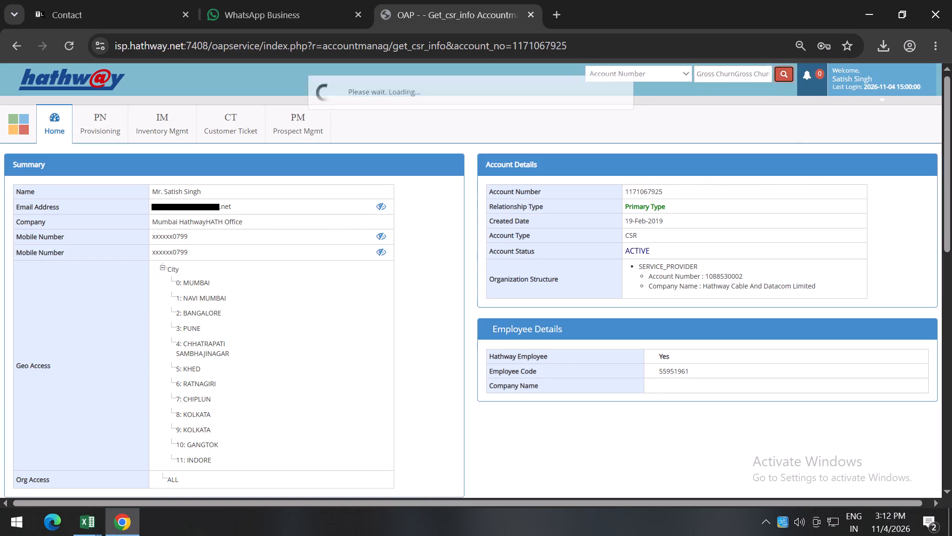
{"action": "left_click", "coordinate": [733, 77]}
{"action": "double_click", "coordinate": [736, 68]}
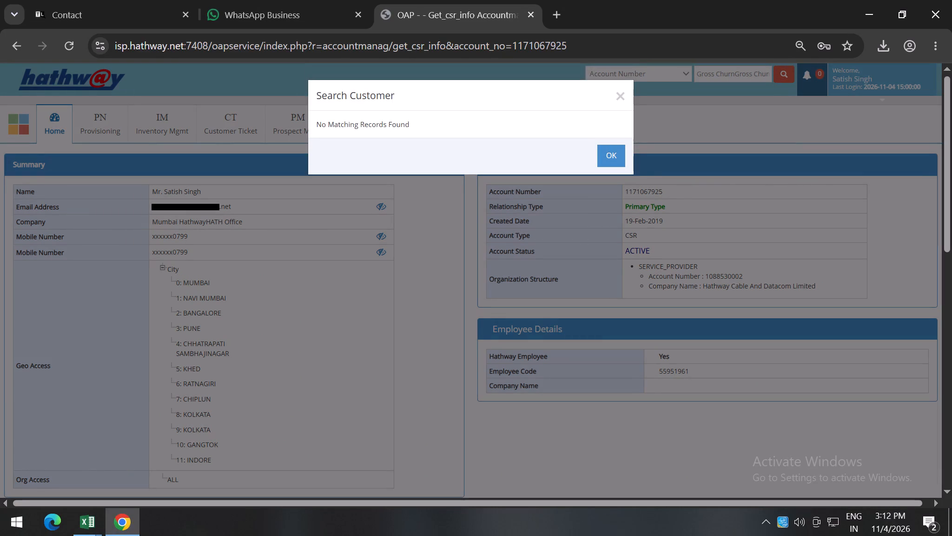
{"action": "left_click", "coordinate": [615, 92]}
{"action": "double_click", "coordinate": [712, 71]}
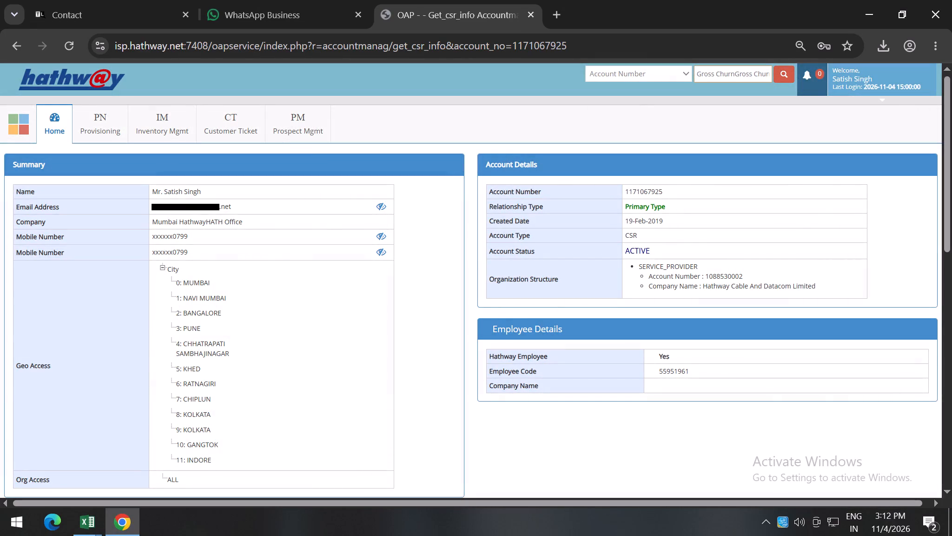
{"action": "left_click_drag", "start_coordinate": [699, 73], "coordinate": [813, 86]}
{"action": "key", "text": "BackSpace"}
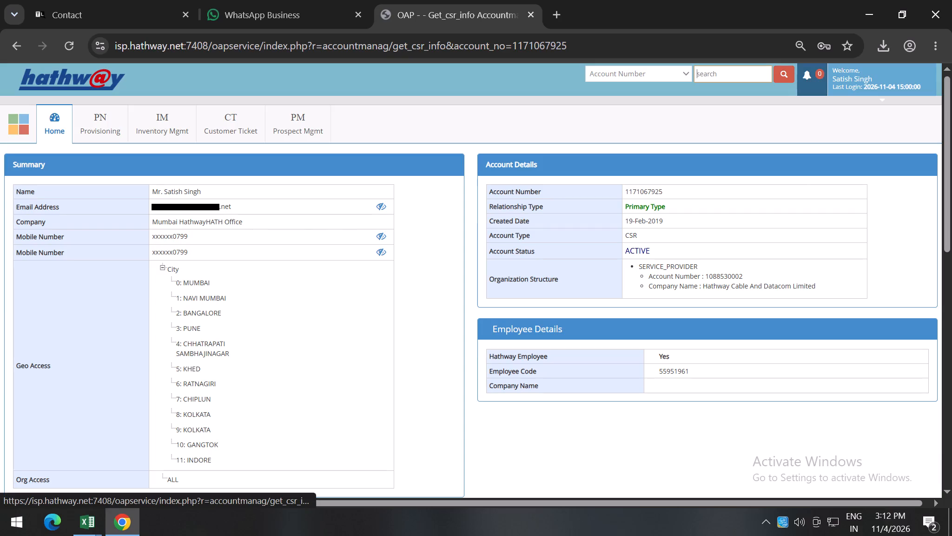
{"action": "left_click", "coordinate": [754, 75]}
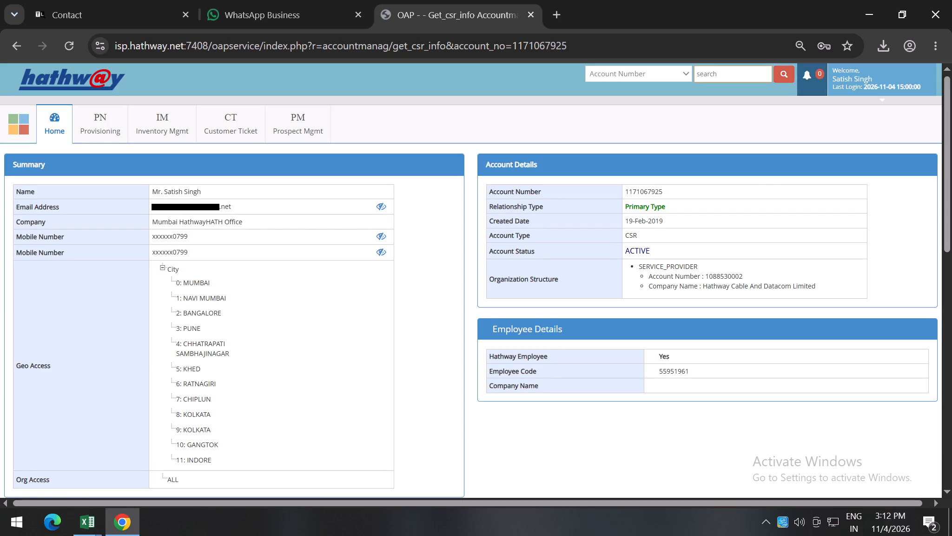
{"action": "key", "text": "ctrl+v"}
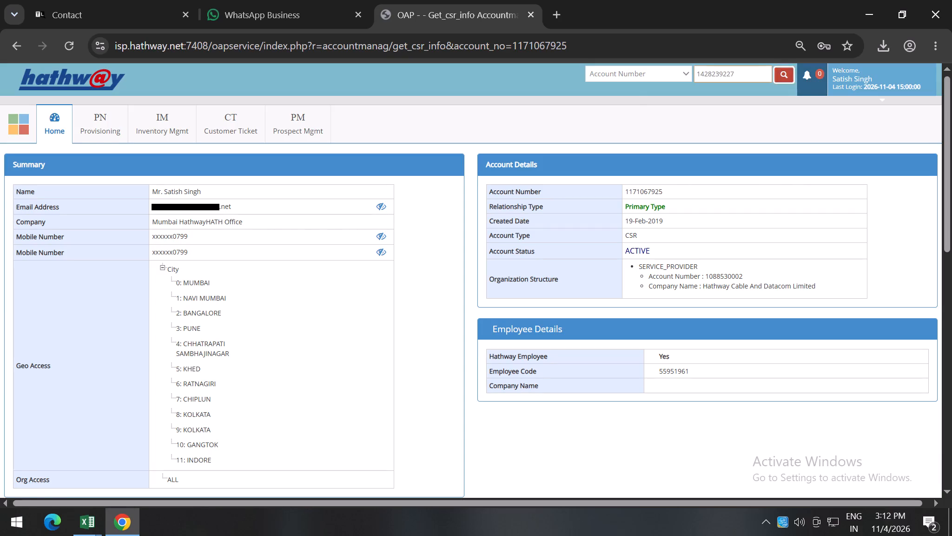
{"action": "left_click", "coordinate": [788, 69]}
{"action": "left_click", "coordinate": [788, 69]}
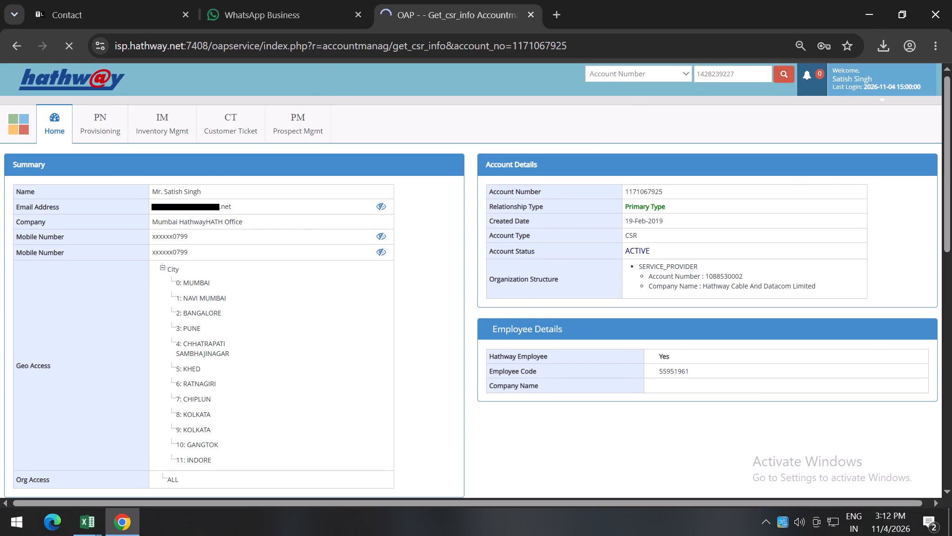
Reveal the customer's masked mobile number in the account's Service Details.
{"action": "left_click", "coordinate": [287, 314]}
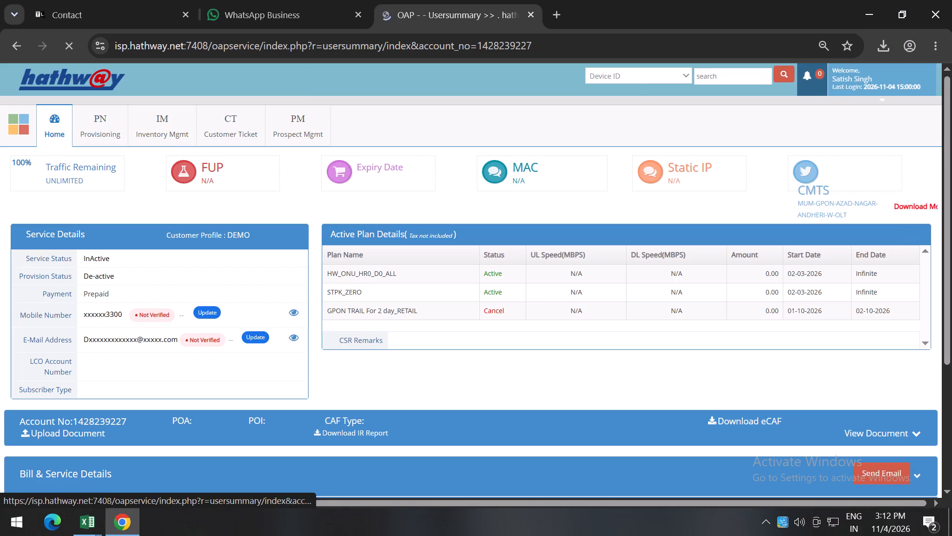
{"action": "left_click", "coordinate": [291, 311]}
{"action": "left_click", "coordinate": [291, 311]}
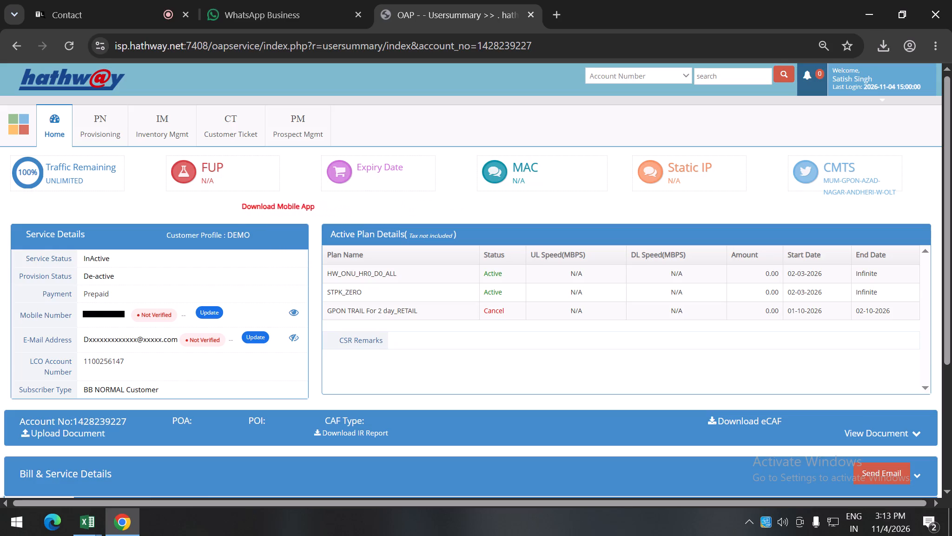
{"action": "left_click", "coordinate": [194, 359]}
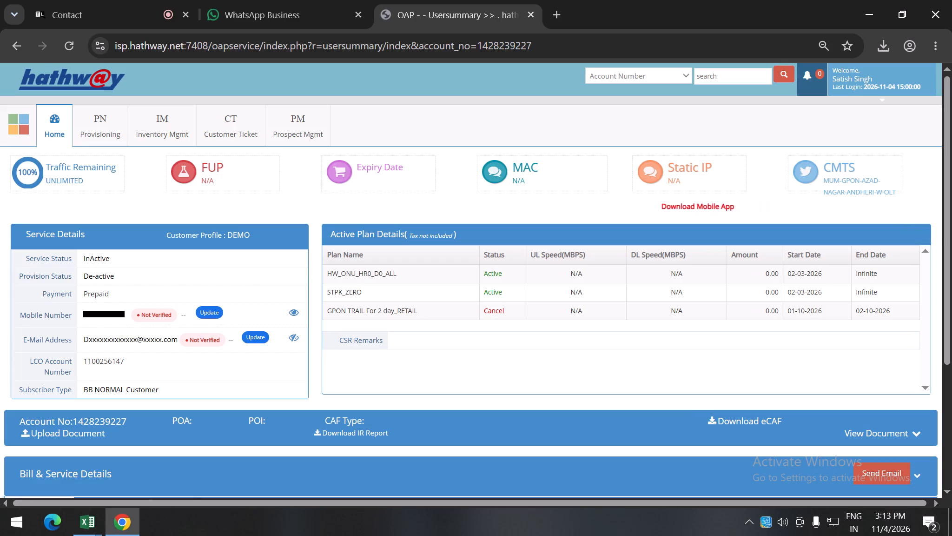
Switch to Tubelight, end the current Mumbai Win-back call, tag it Personal reasons, Not Required and No Use, and submit it.
{"action": "left_click", "coordinate": [125, 526]}
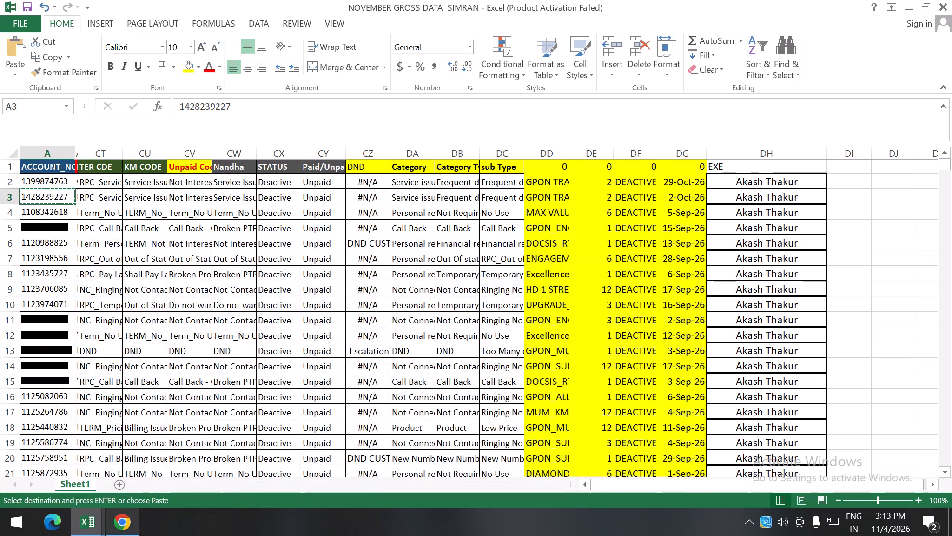
{"action": "left_click", "coordinate": [124, 521]}
{"action": "left_click", "coordinate": [65, 0]}
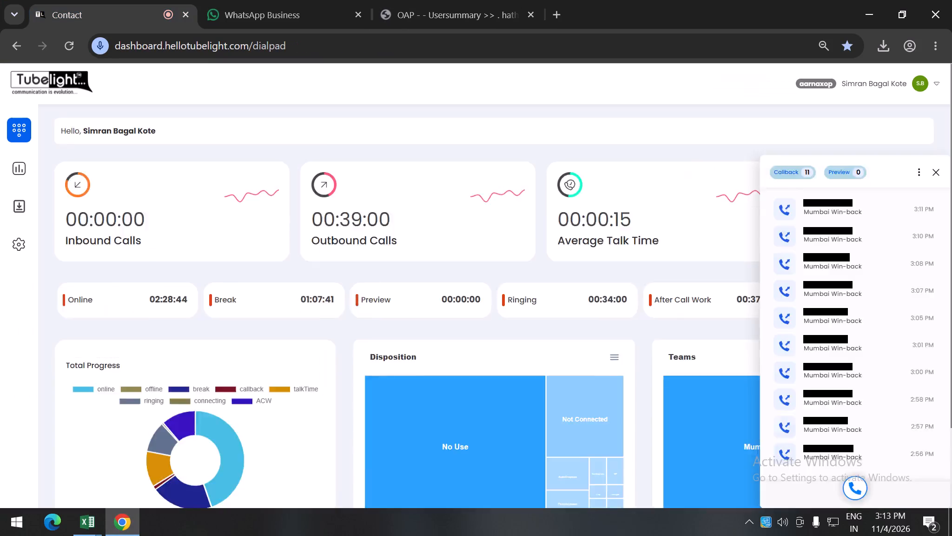
{"action": "left_click", "coordinate": [854, 469]}
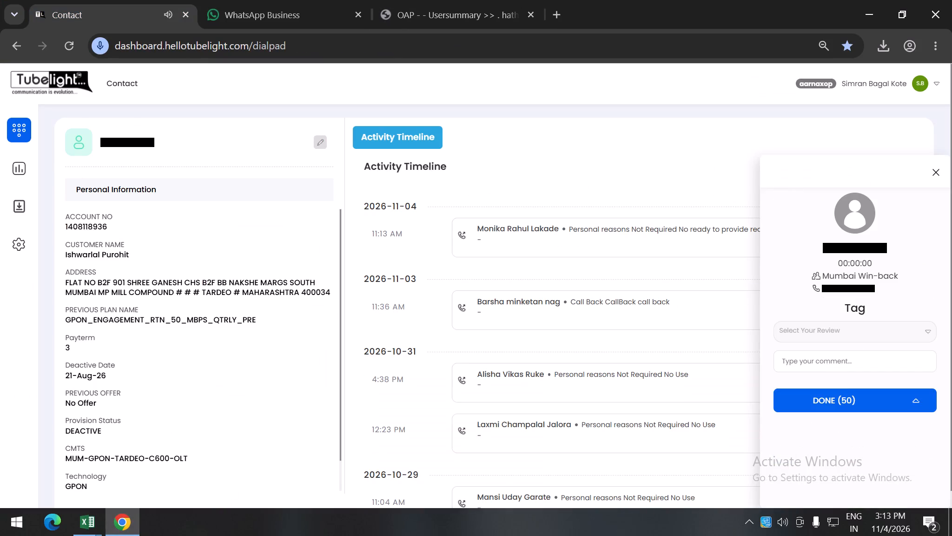
{"action": "left_click", "coordinate": [859, 324]}
{"action": "scroll", "coordinate": [843, 383], "scroll_direction": "down", "scroll_amount": 1}
{"action": "left_click", "coordinate": [843, 383]}
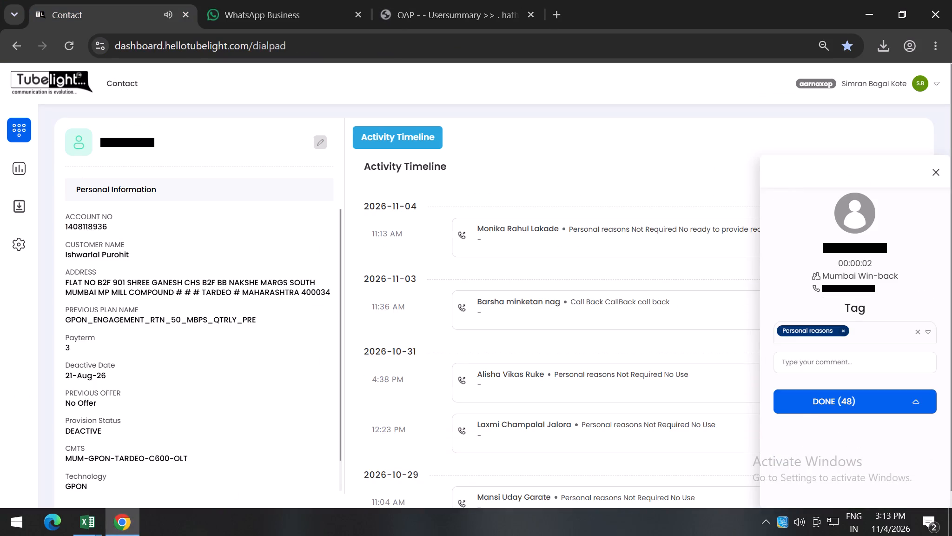
{"action": "left_click", "coordinate": [862, 324]}
{"action": "left_click", "coordinate": [823, 386]}
{"action": "left_click", "coordinate": [868, 332]}
{"action": "left_click", "coordinate": [840, 362]}
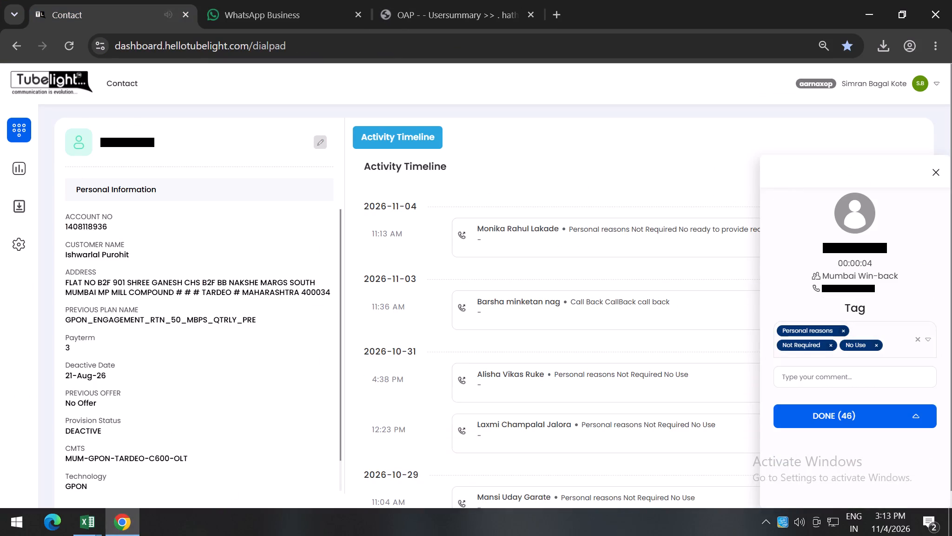
{"action": "left_click", "coordinate": [841, 411]}
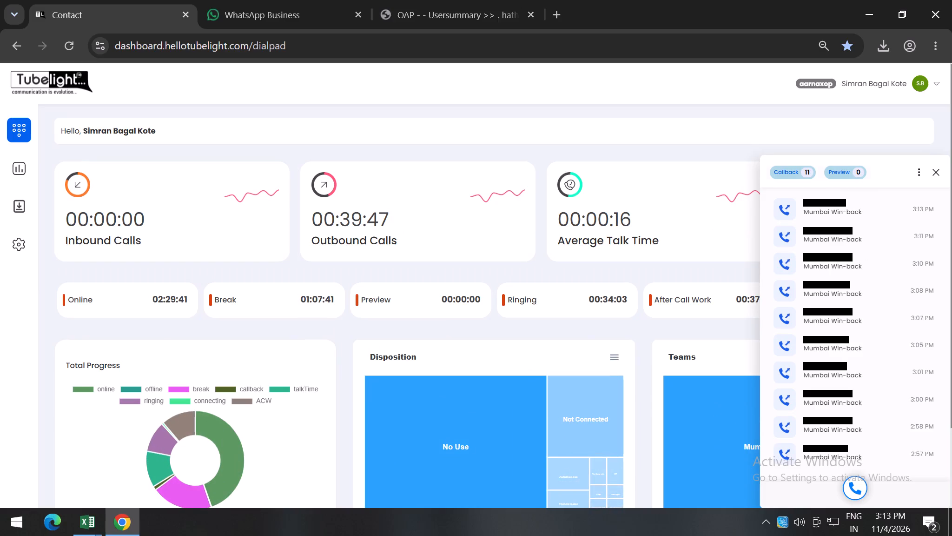
Return to the November gross data workbook and enter NOT REACHBLE in cell DJ3 on the second record's row.
{"action": "left_click", "coordinate": [93, 523]}
{"action": "left_click", "coordinate": [193, 448]}
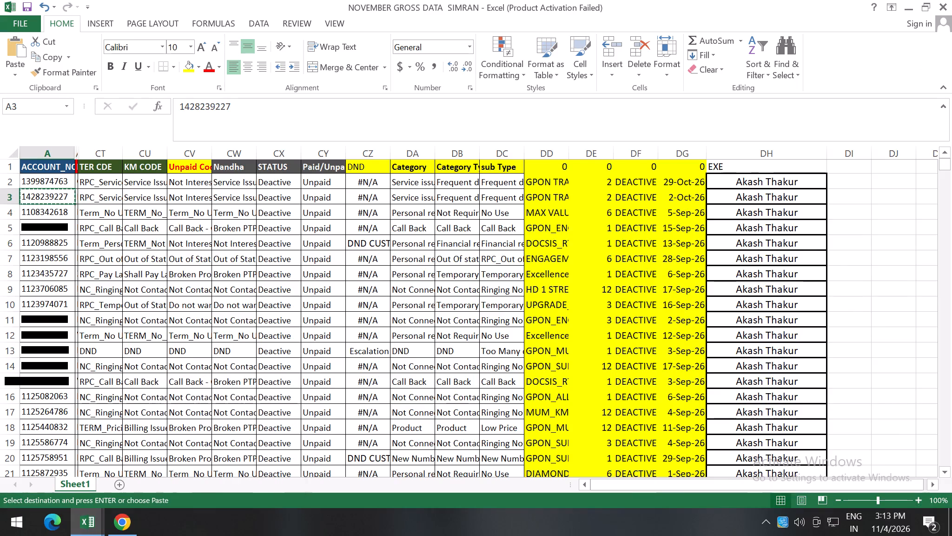
{"action": "key", "text": "Right"}
{"action": "key", "text": "Right"}
{"action": "key", "text": "Right"}
{"action": "key", "text": "Right"}
{"action": "key", "text": "Right"}
{"action": "key", "text": "Right"}
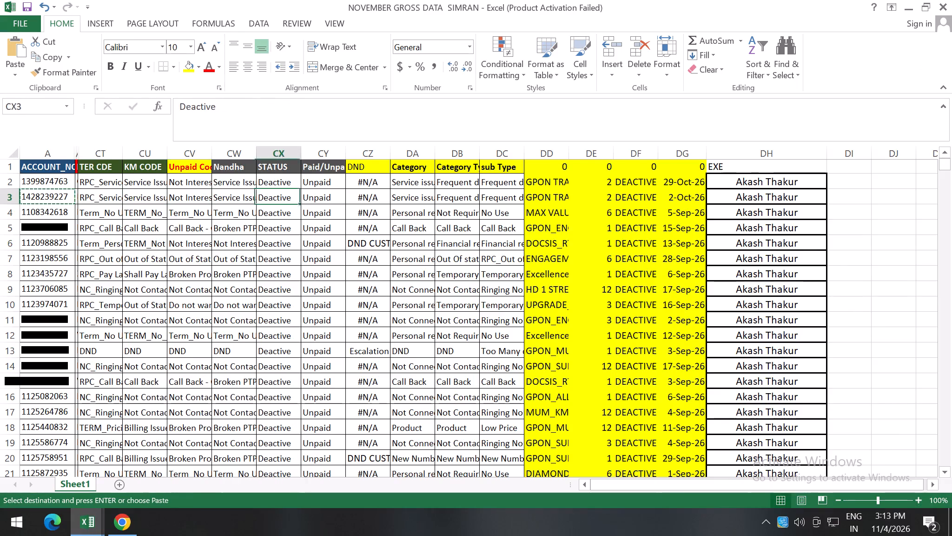
{"action": "key", "text": "Right"}
{"action": "key", "text": "Right"}
{"action": "key", "text": "Right"}
{"action": "key", "text": "Right"}
{"action": "key", "text": "Right"}
{"action": "key", "text": "Right"}
{"action": "key", "text": "Right"}
{"action": "key", "text": "Right"}
{"action": "key", "text": "Right"}
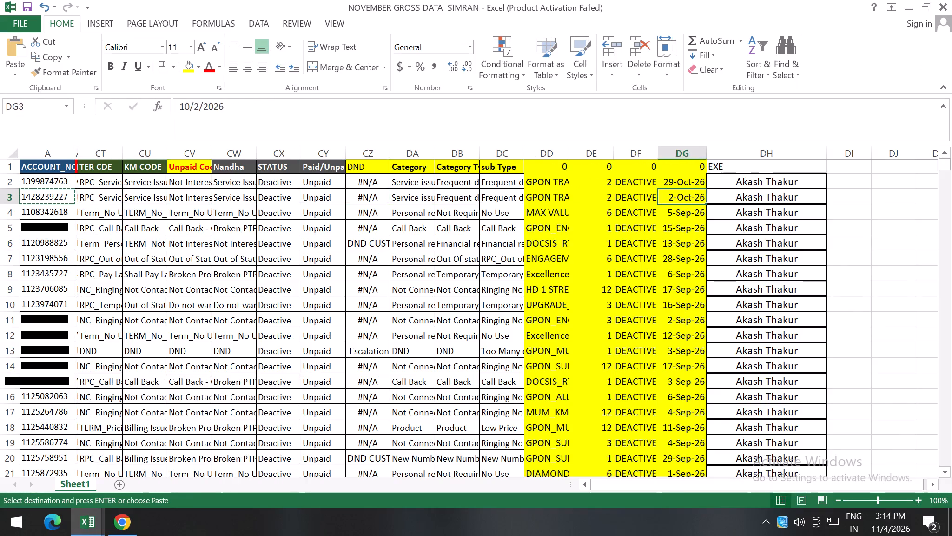
{"action": "key", "text": "Right"}
{"action": "key", "text": "Right"}
{"action": "key", "text": "Right"}
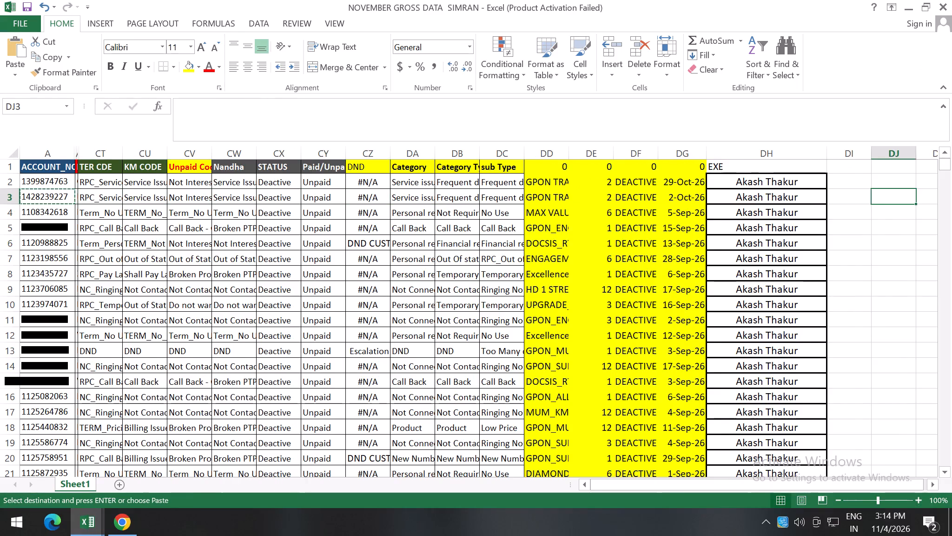
{"action": "key", "text": "Right"}
{"action": "key", "text": "Left"}
{"action": "key", "text": "Left"}
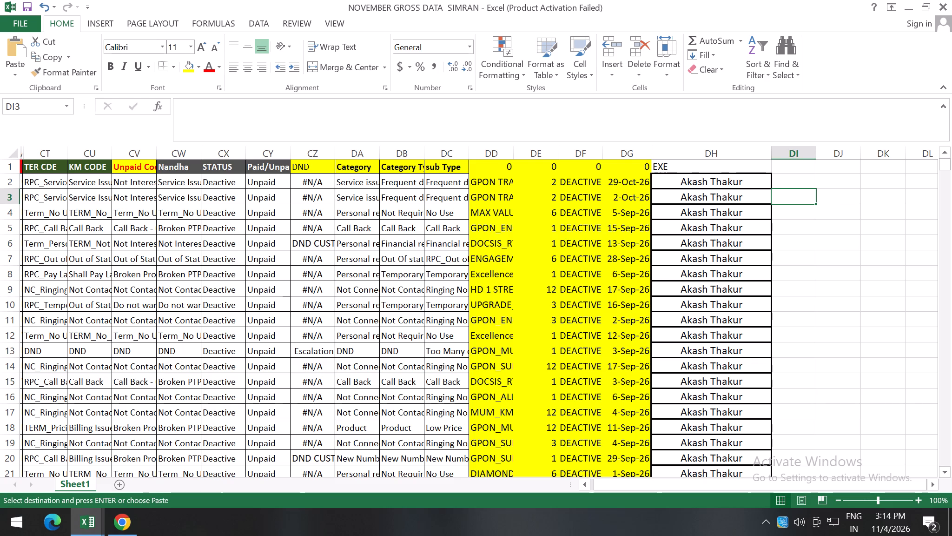
{"action": "key", "text": "Right"}
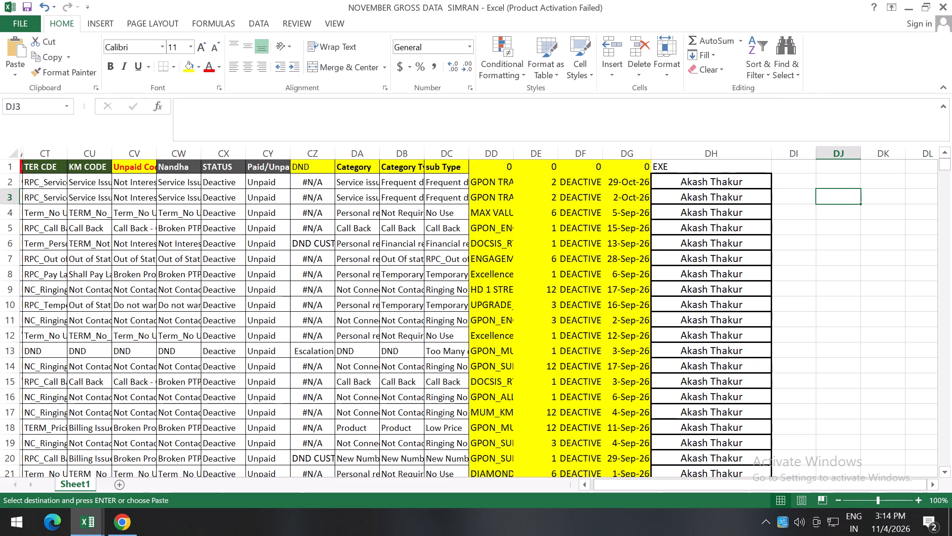
{"action": "type", "text": "NO"}
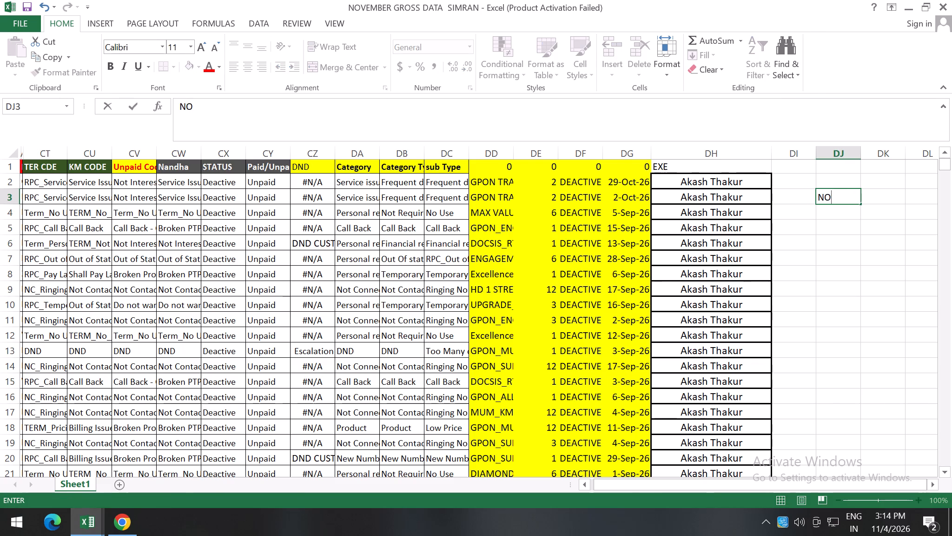
{"action": "key", "text": "r"}
{"action": "key", "text": "BackSpace"}
{"action": "key", "text": "space"}
{"action": "type", "text": "T"}
{"action": "key", "text": "space"}
{"action": "key", "text": "BackSpace"}
{"action": "key", "text": "BackSpace"}
{"action": "key", "text": "BackSpace"}
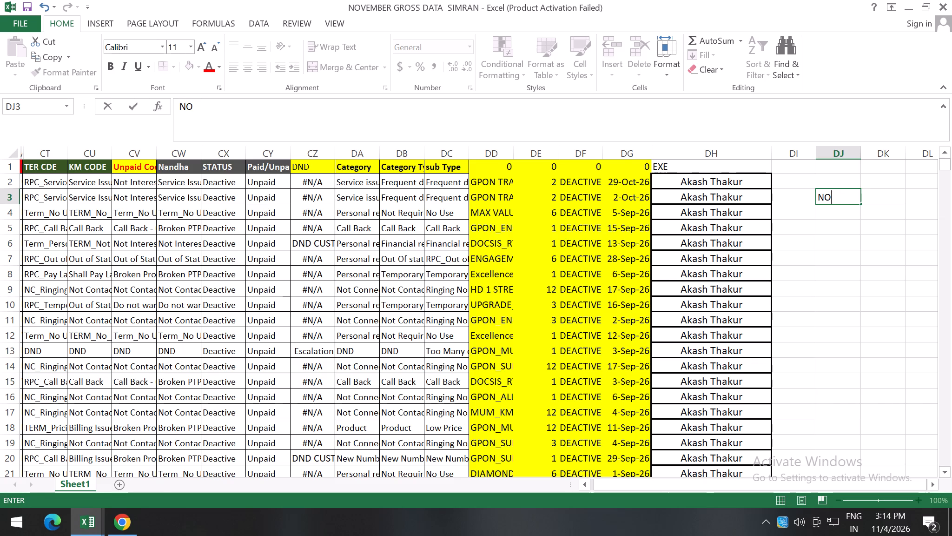
{"action": "type", "text": "T"}
{"action": "key", "text": "space"}
{"action": "type", "text": "RE"}
{"action": "type", "text": "ACHBL"}
{"action": "key", "text": "e"}
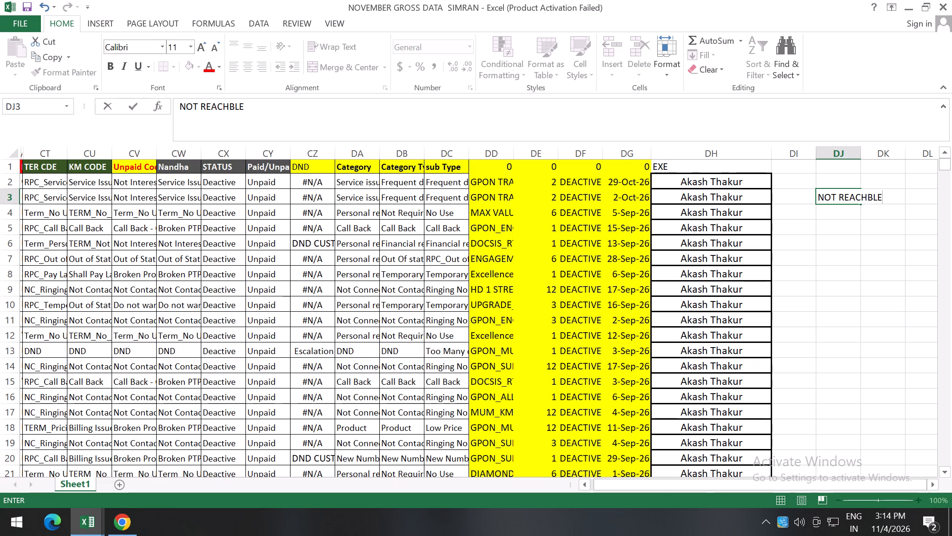
{"action": "left_click", "coordinate": [806, 191]}
{"action": "key", "text": "Right"}
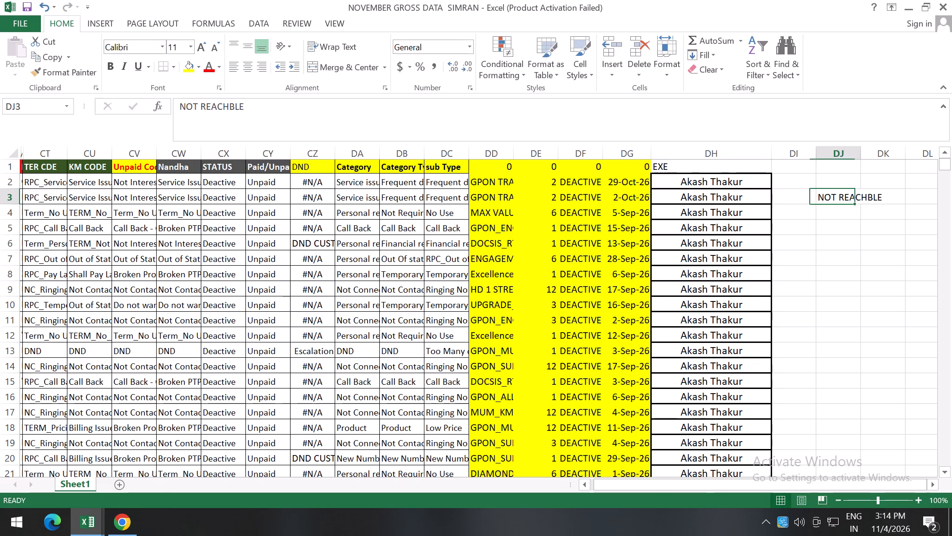
Widen columns DK and DJ so the NOT REACHBLE note in DJ3 fits inside its cell.
{"action": "key", "text": "Right"}
{"action": "key", "text": "Right"}
{"action": "key", "text": "Right"}
{"action": "key", "text": "Left"}
{"action": "key", "text": "Left"}
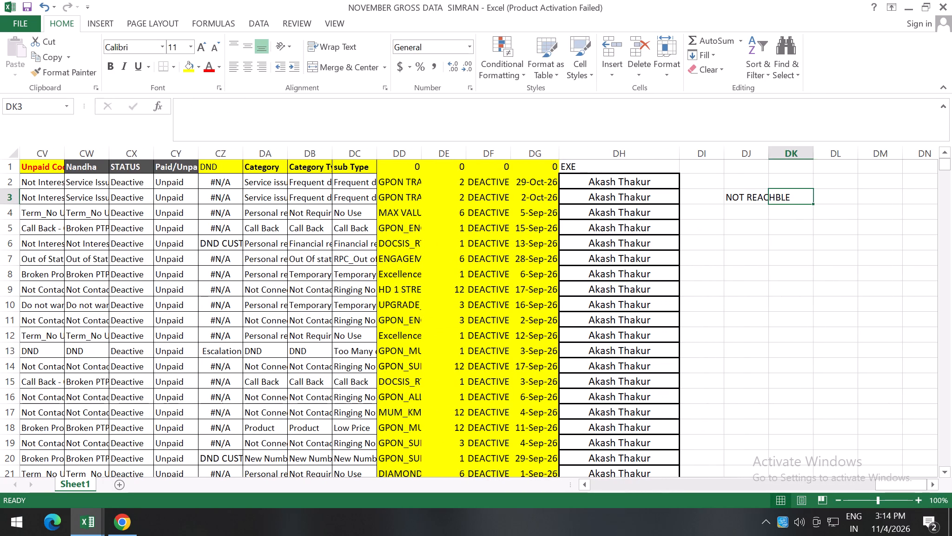
{"action": "key", "text": "Left"}
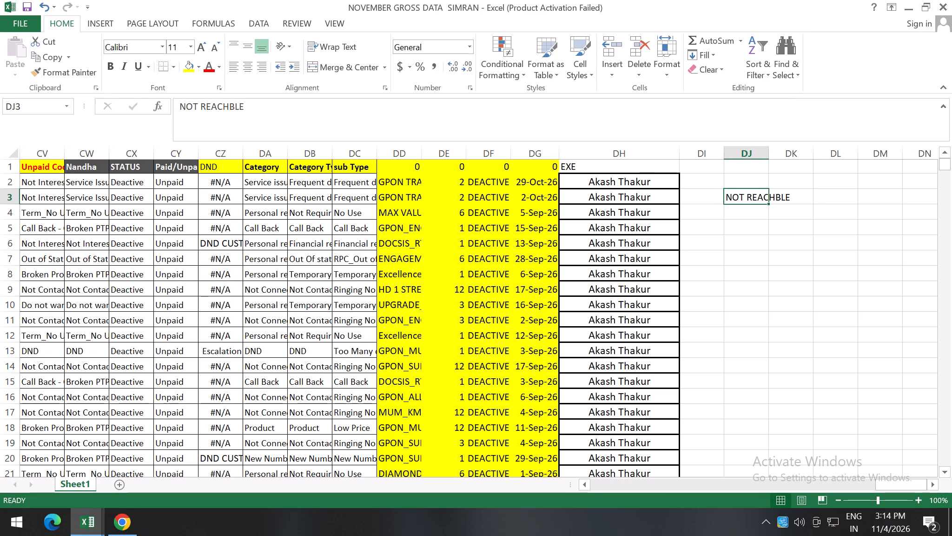
{"action": "left_click", "coordinate": [792, 194]}
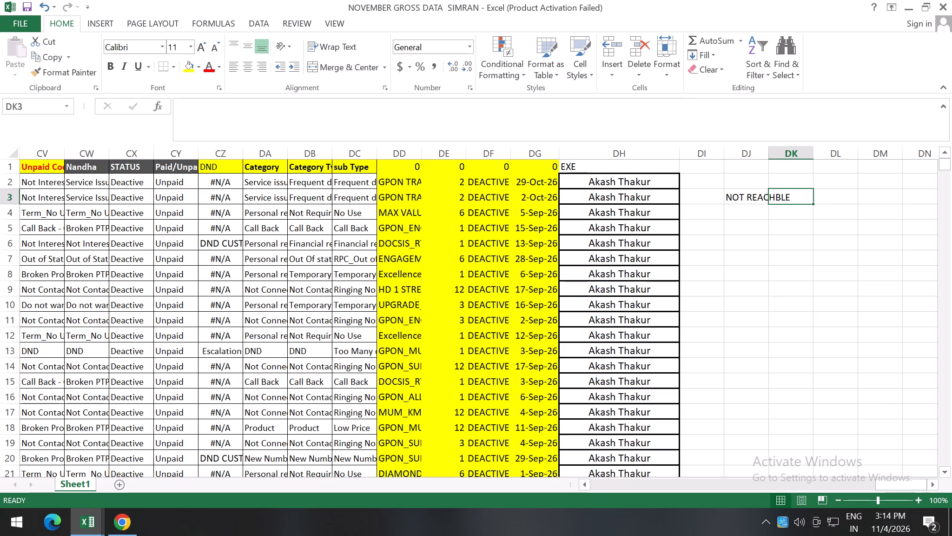
{"action": "left_click", "coordinate": [824, 194]}
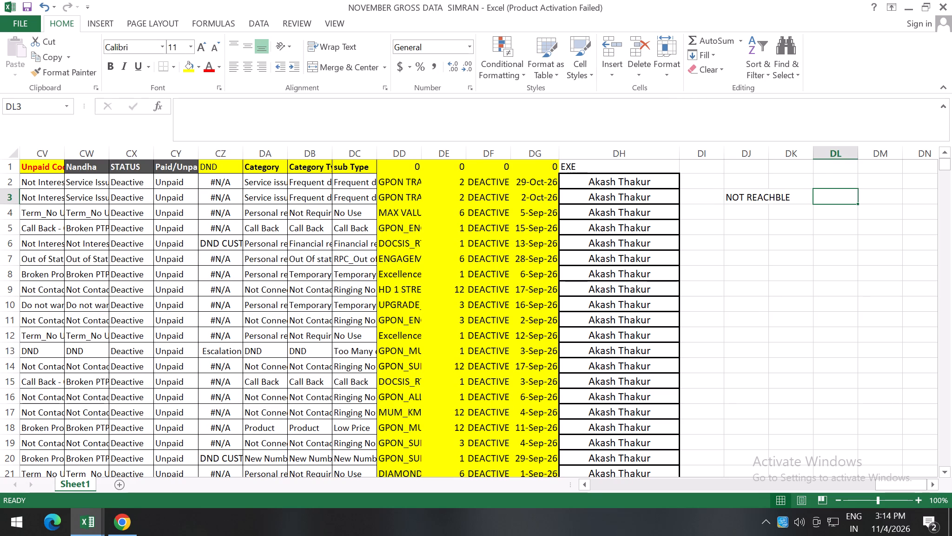
{"action": "left_click_drag", "start_coordinate": [813, 153], "coordinate": [847, 155]}
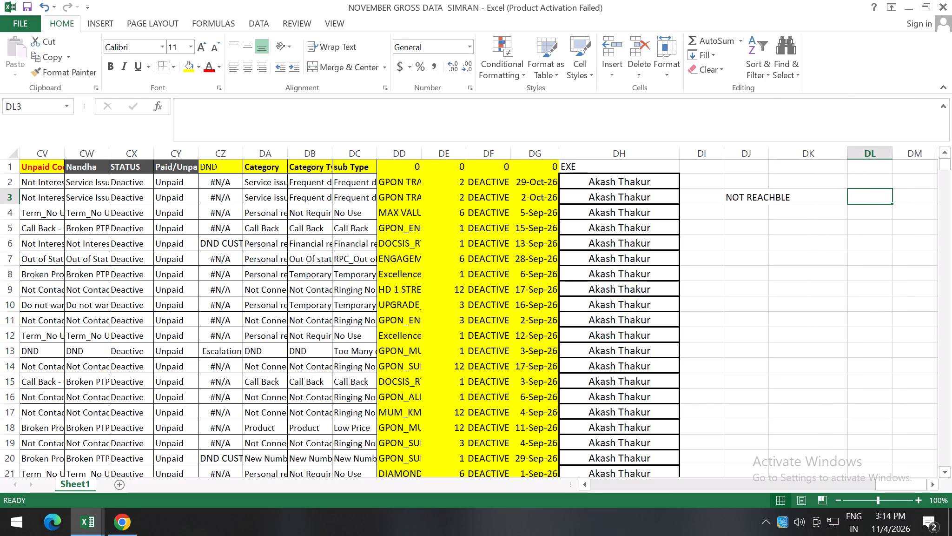
{"action": "left_click", "coordinate": [803, 194]}
{"action": "left_click", "coordinate": [786, 197]}
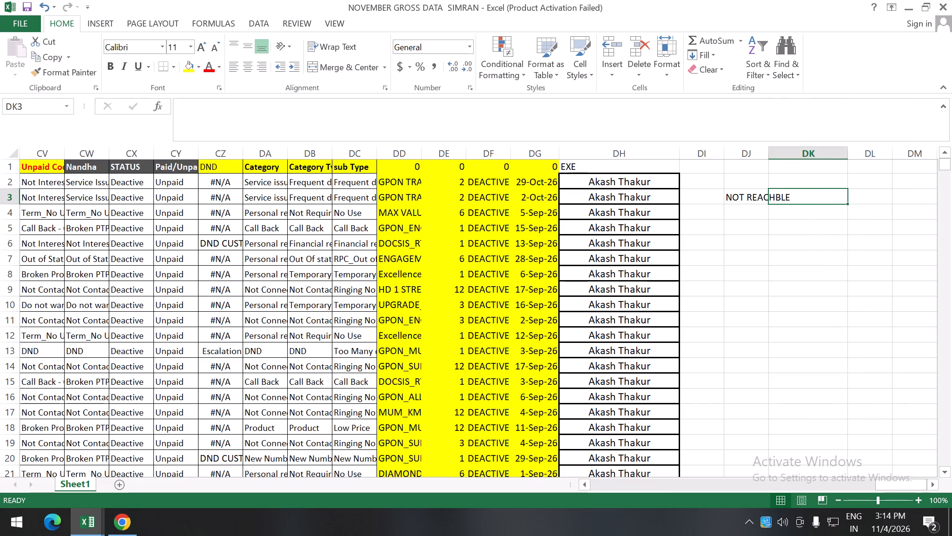
{"action": "left_click_drag", "start_coordinate": [849, 155], "coordinate": [859, 160]}
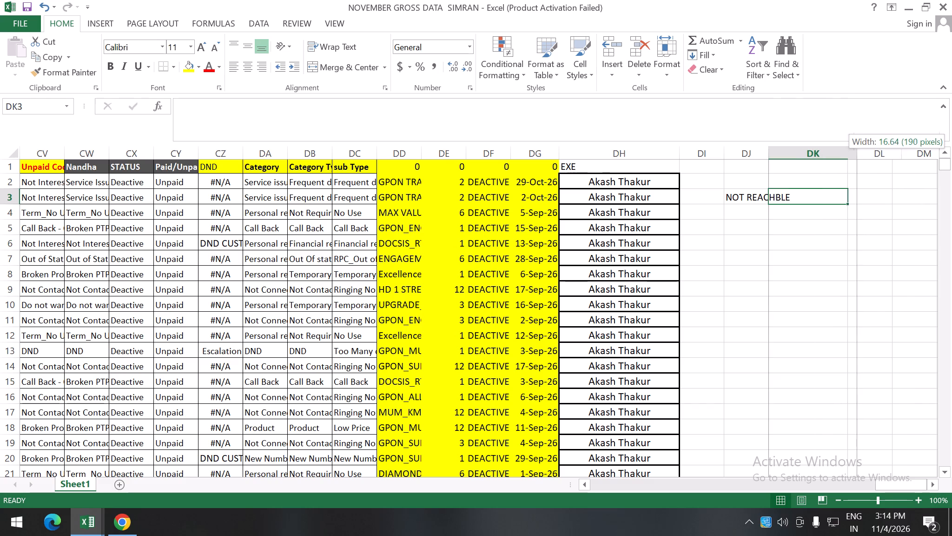
{"action": "left_click_drag", "start_coordinate": [859, 160], "coordinate": [866, 161]}
{"action": "left_click", "coordinate": [793, 197]}
{"action": "left_click", "coordinate": [780, 192]}
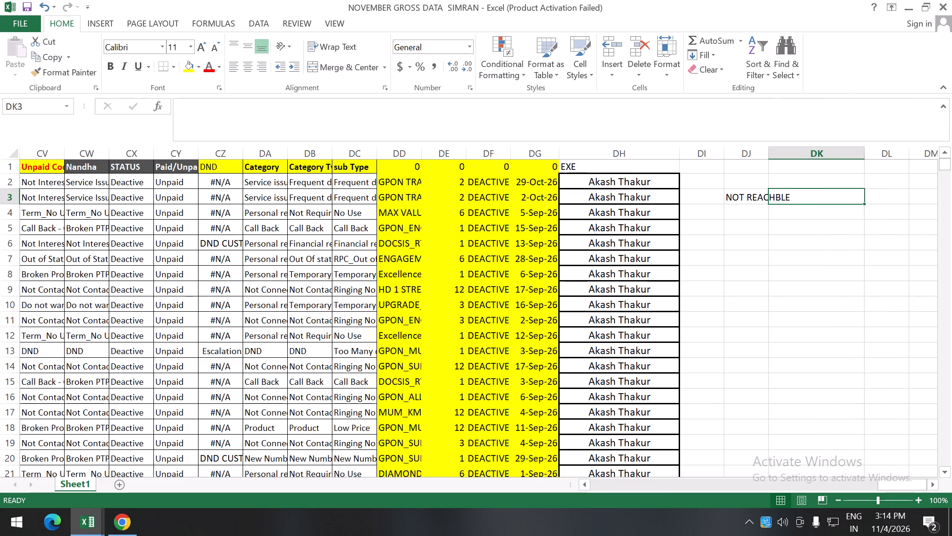
{"action": "left_click_drag", "start_coordinate": [771, 155], "coordinate": [820, 162]}
{"action": "left_click", "coordinate": [767, 198]}
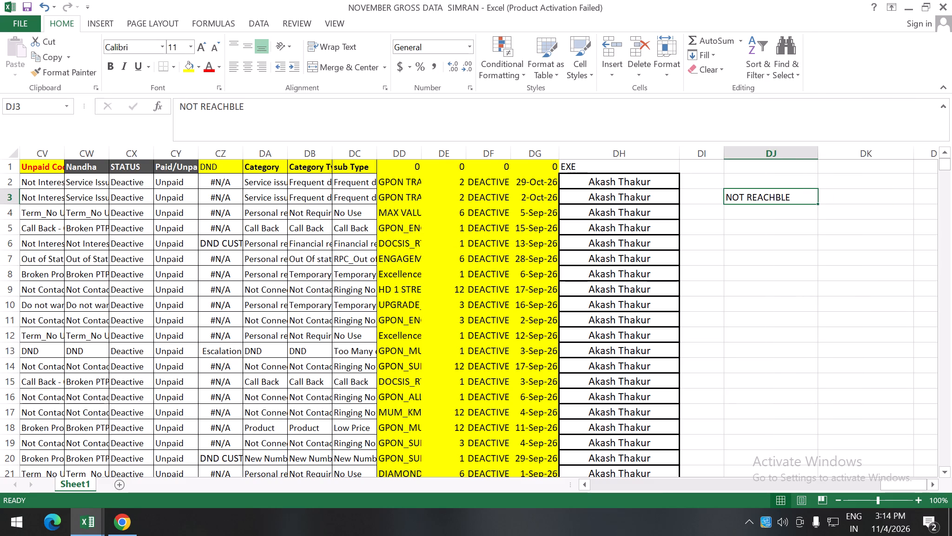
Copy the account number in cell A4 on the third record's row.
{"action": "left_click", "coordinate": [705, 211]}
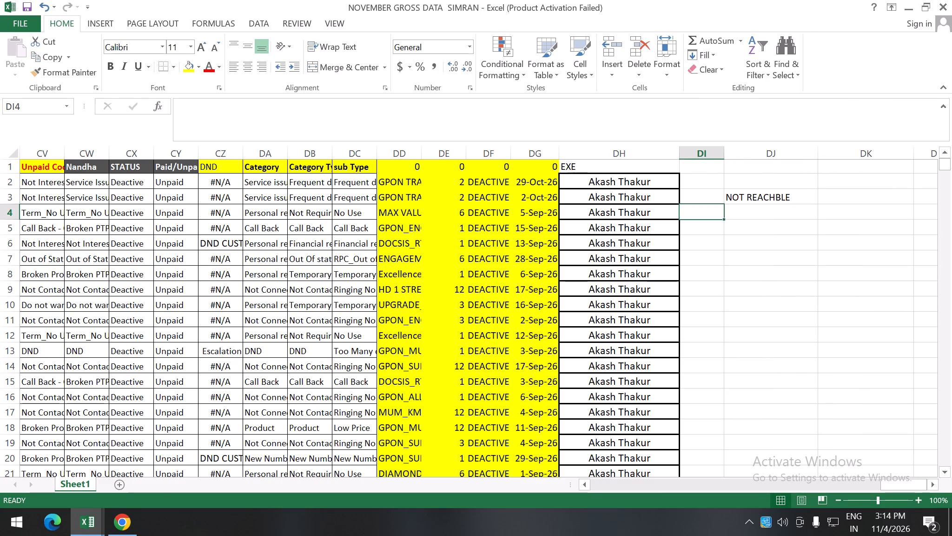
{"action": "key", "text": "Left"}
{"action": "key", "text": "Left"}
{"action": "key", "text": "Left"}
{"action": "key", "text": "Left"}
{"action": "key", "text": "Left"}
{"action": "key", "text": "Left"}
{"action": "key", "text": "Left"}
{"action": "key", "text": "Left"}
{"action": "key", "text": "Left"}
{"action": "key", "text": "Left"}
{"action": "key", "text": "Left"}
{"action": "key", "text": "Left"}
{"action": "key", "text": "Left"}
{"action": "key", "text": "Left"}
{"action": "key", "text": "Left"}
{"action": "key", "text": "Left"}
{"action": "key", "text": "Left"}
{"action": "key", "text": "Left"}
{"action": "key", "text": "Left"}
{"action": "key", "text": "Left"}
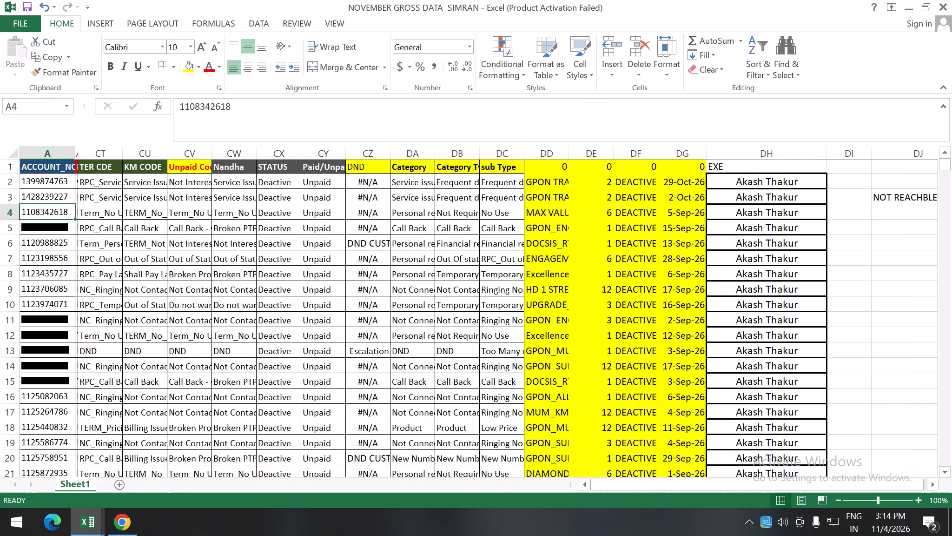
{"action": "key", "text": "ctrl+c"}
{"action": "key", "text": "ctrl+c"}
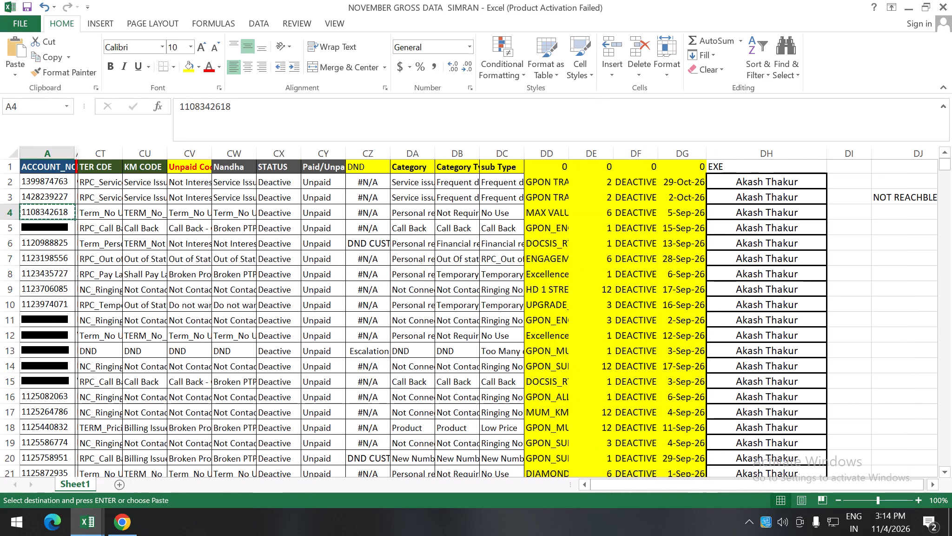
Switch to Tubelight, end the current Mumbai Win-back call, tag it Personal reasons and Not Required, and submit it.
{"action": "left_click", "coordinate": [112, 525]}
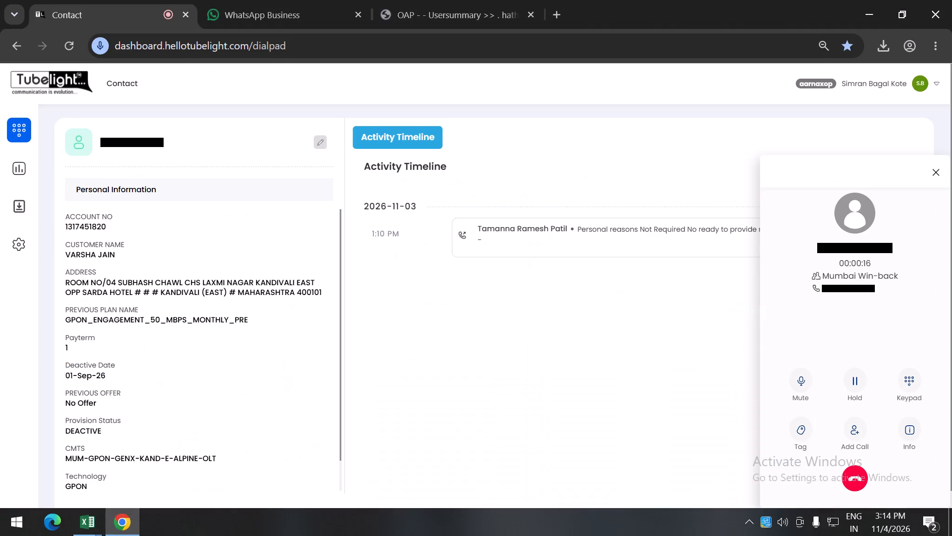
{"action": "left_click", "coordinate": [850, 477]}
{"action": "left_click", "coordinate": [829, 322]}
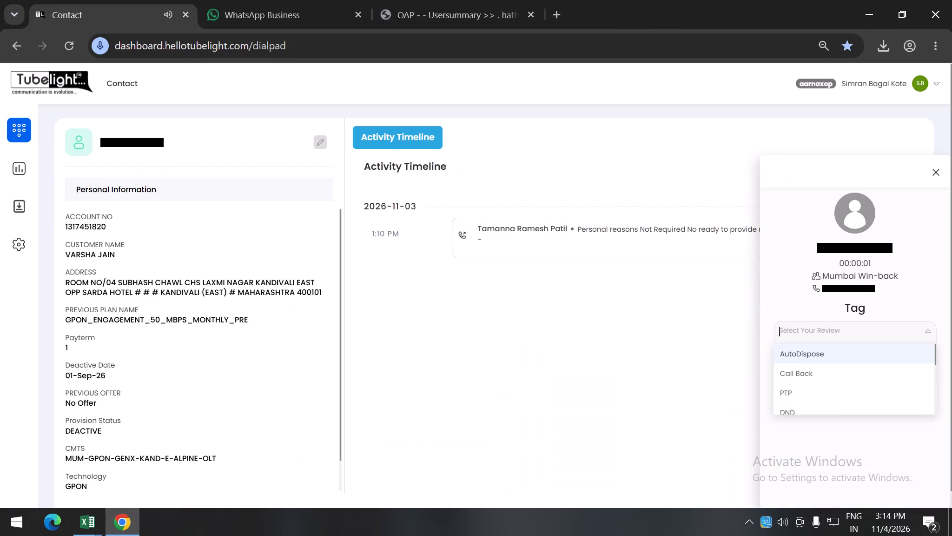
{"action": "scroll", "coordinate": [813, 383], "scroll_direction": "down", "scroll_amount": 1}
{"action": "left_click", "coordinate": [813, 383]}
{"action": "left_click", "coordinate": [870, 328]}
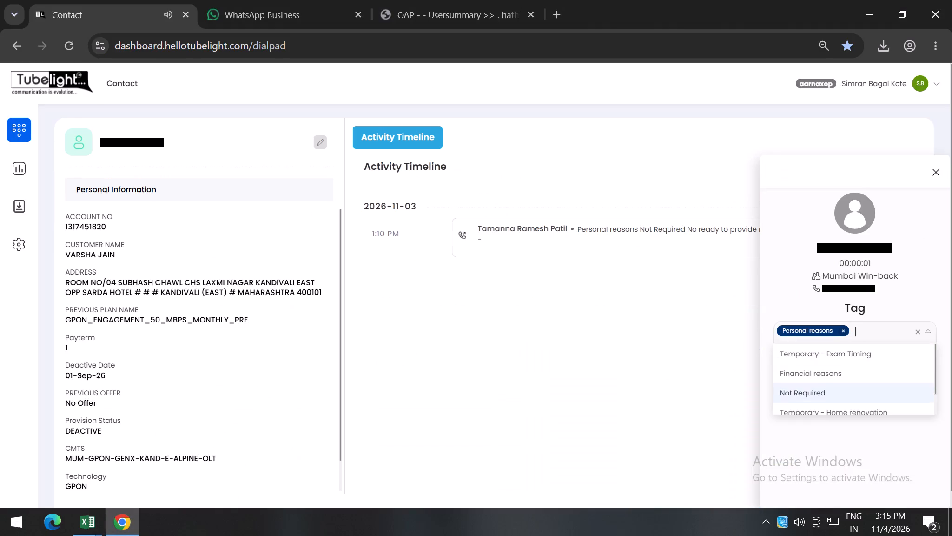
{"action": "left_click", "coordinate": [833, 395]}
{"action": "left_click", "coordinate": [873, 351]}
{"action": "left_click", "coordinate": [841, 369]}
{"action": "left_click", "coordinate": [830, 411]}
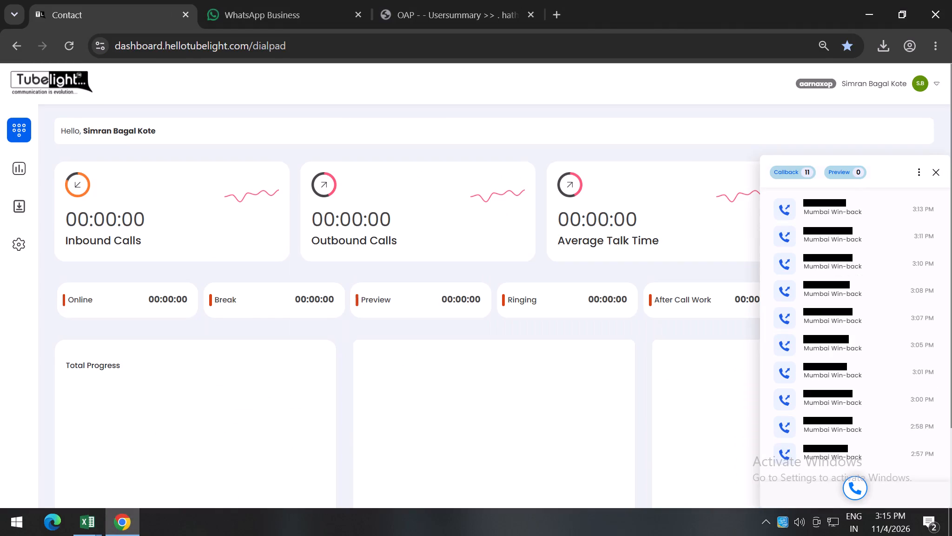
Switch to the Hathway OAP page and search by the copied account number.
{"action": "left_click", "coordinate": [469, 21]}
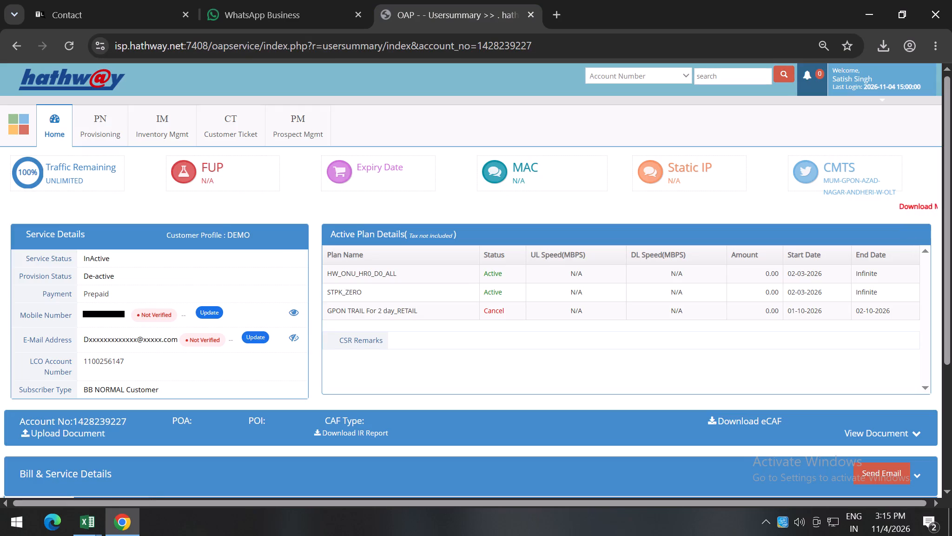
{"action": "left_click", "coordinate": [754, 81]}
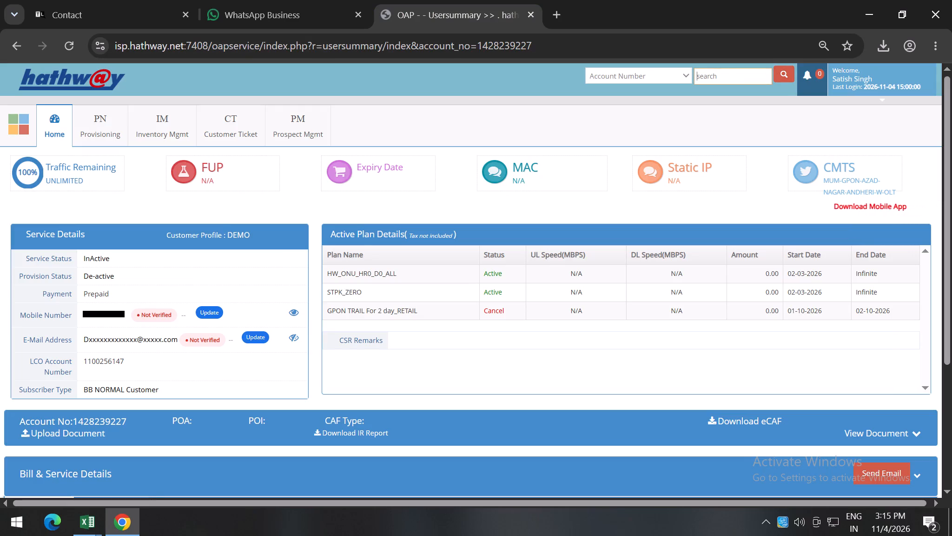
{"action": "key", "text": "ctrl+v"}
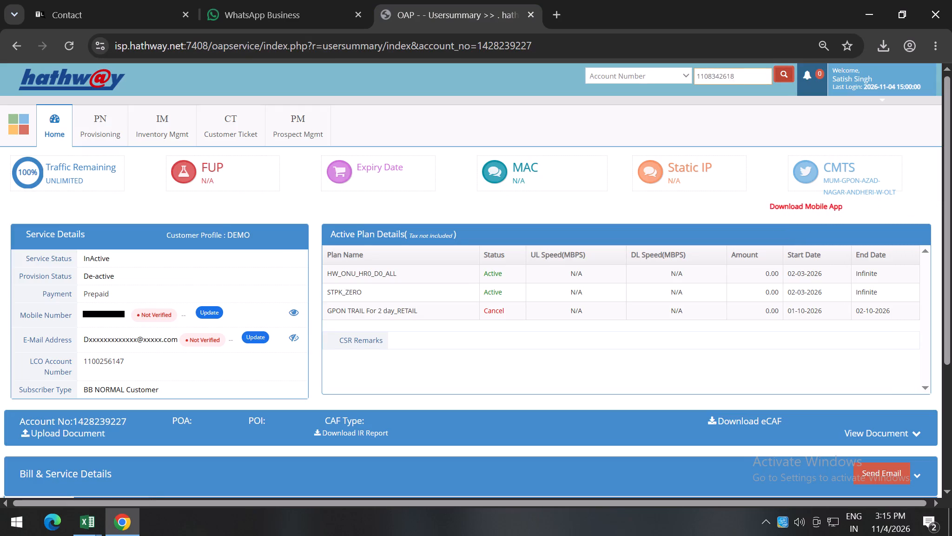
{"action": "left_click", "coordinate": [784, 74]}
{"action": "left_click", "coordinate": [784, 74]}
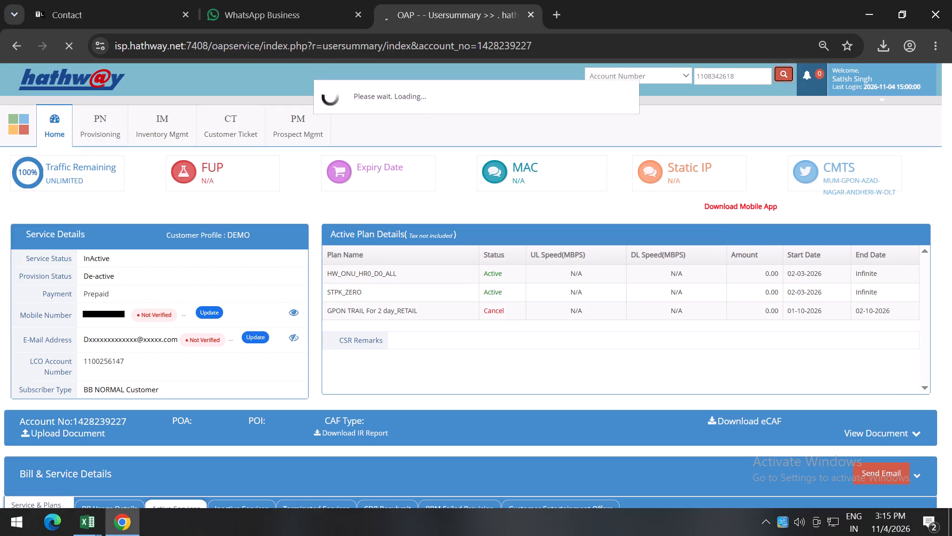
Reveal the customer's masked mobile number and e-mail address in the account's Service Details.
{"action": "left_click", "coordinate": [291, 311]}
{"action": "left_click", "coordinate": [297, 308]}
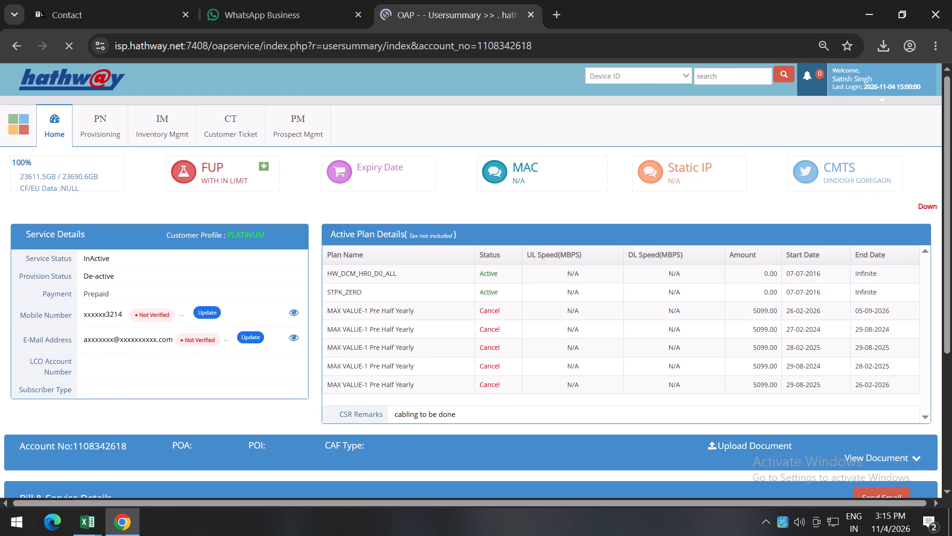
{"action": "left_click", "coordinate": [297, 308]}
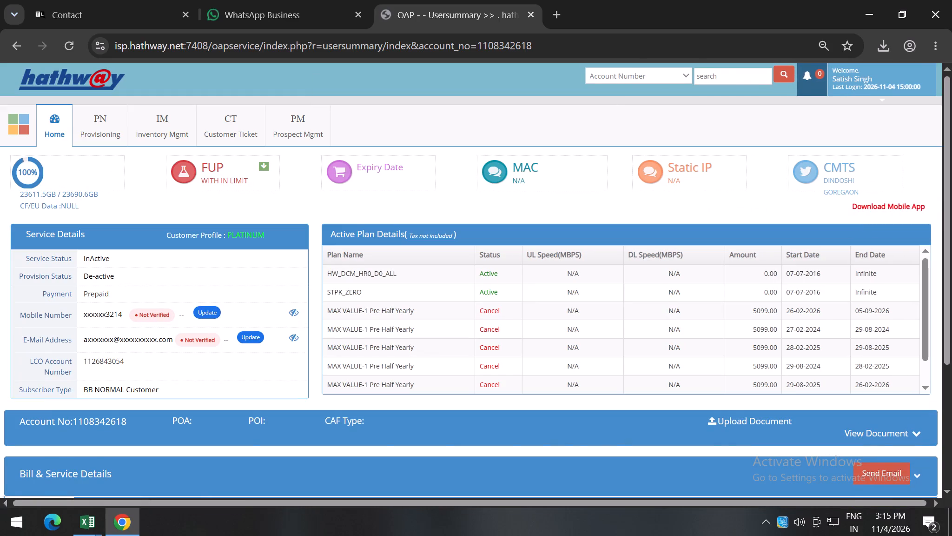
{"action": "left_click", "coordinate": [291, 310]}
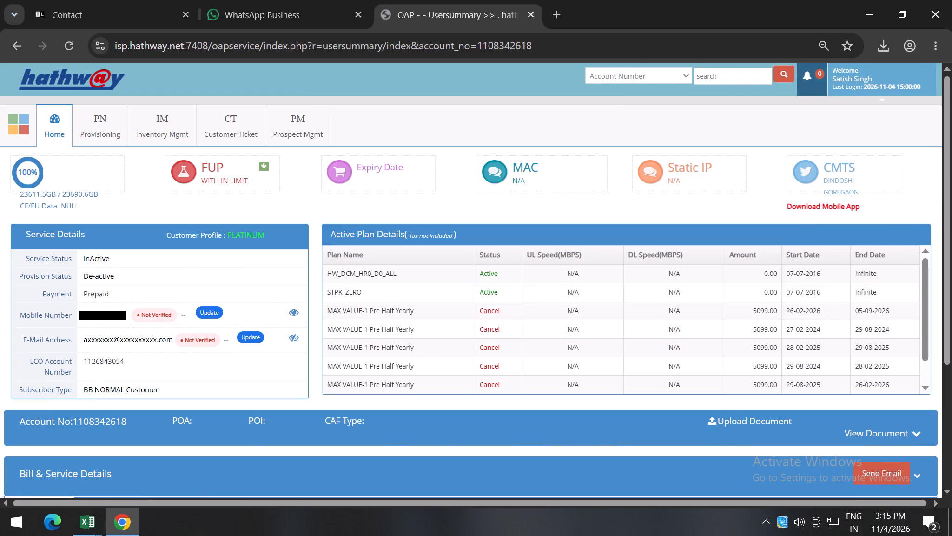
{"action": "left_click", "coordinate": [289, 335]}
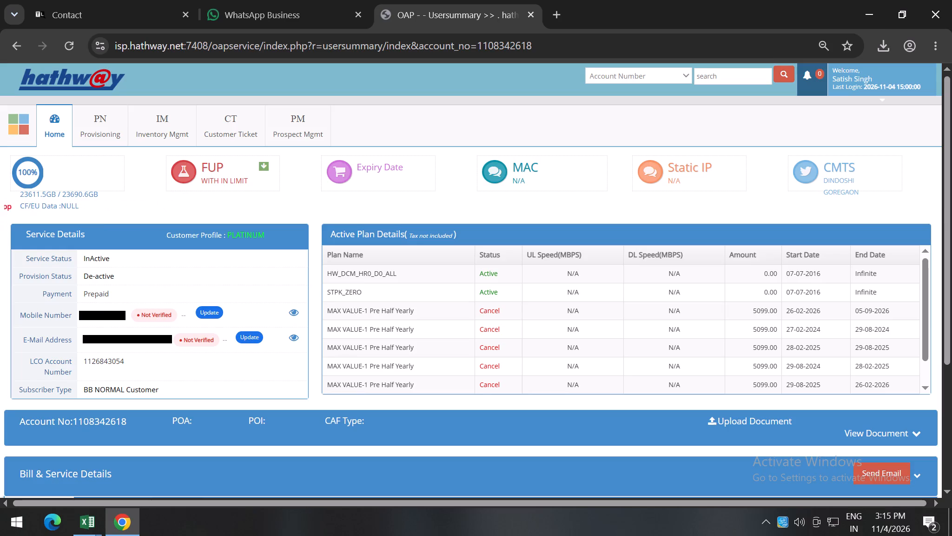
Return to Tubelight, end the current Mumbai Win-back call, tag it Not Connect, Not Contactable and Not Connected, and submit it.
{"action": "left_click", "coordinate": [120, 527]}
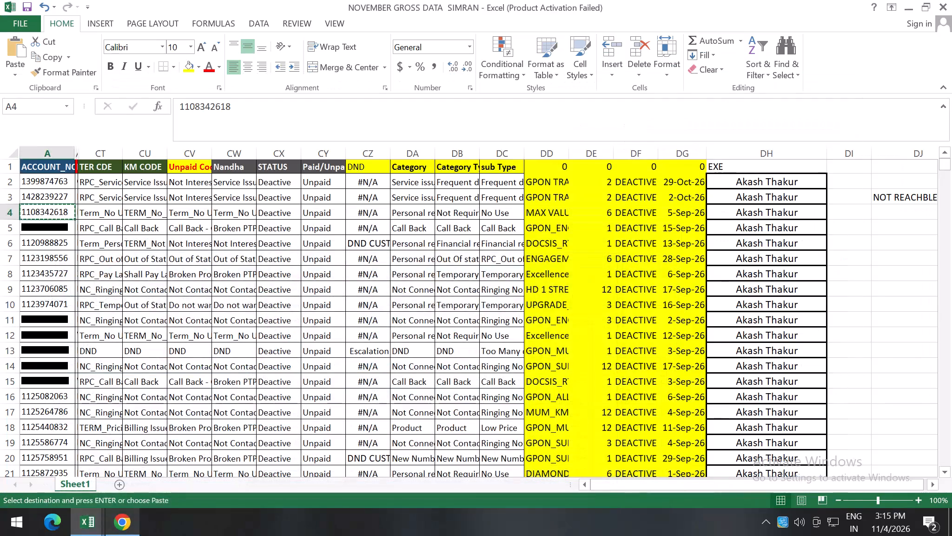
{"action": "left_click", "coordinate": [120, 527]}
{"action": "left_click", "coordinate": [59, 0]}
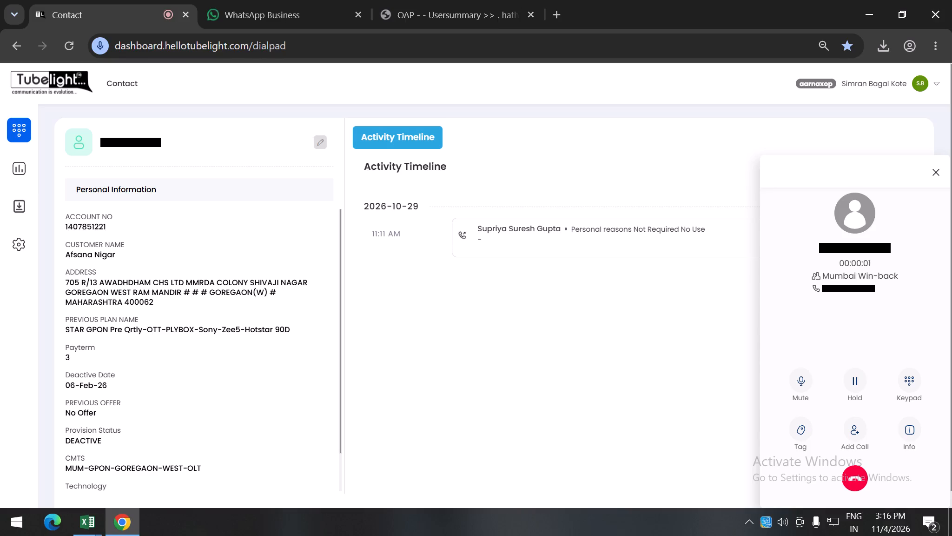
{"action": "left_click", "coordinate": [860, 488]}
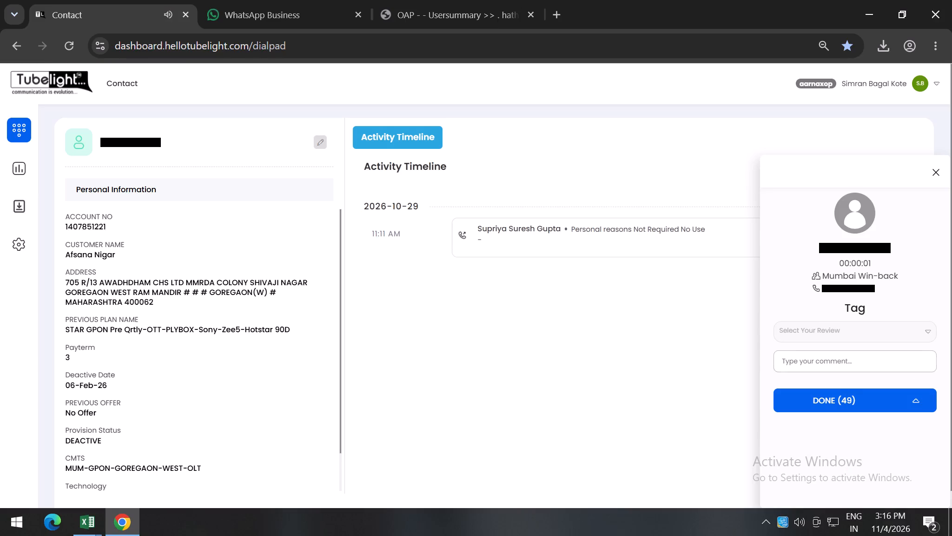
{"action": "left_click", "coordinate": [859, 330]}
{"action": "scroll", "coordinate": [815, 373], "scroll_direction": "down", "scroll_amount": 2}
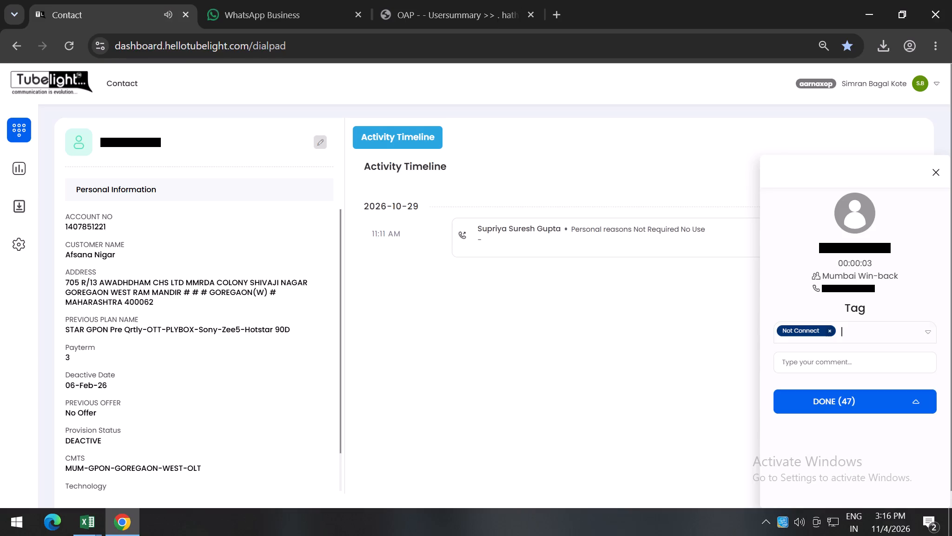
{"action": "left_click", "coordinate": [823, 409]}
{"action": "left_click", "coordinate": [863, 334]}
{"action": "left_click", "coordinate": [832, 374]}
{"action": "left_click", "coordinate": [871, 345]}
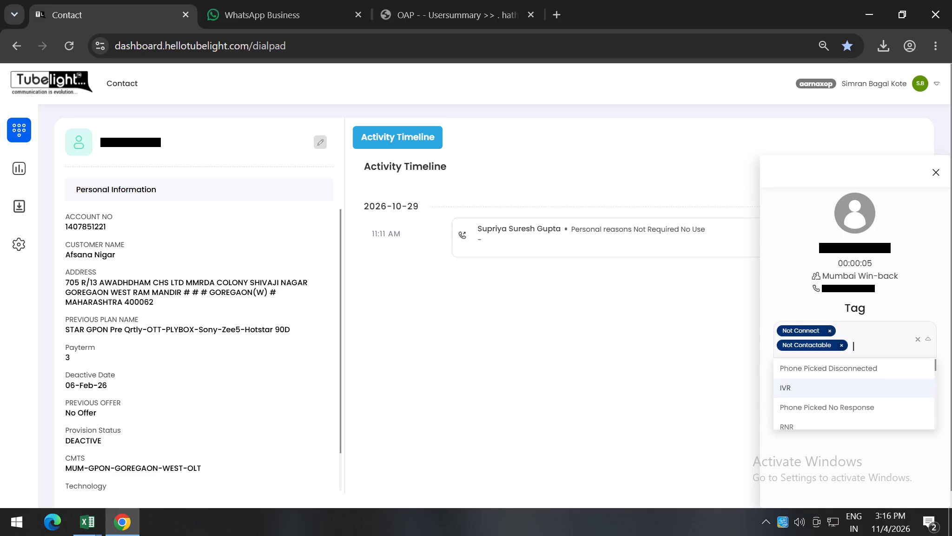
{"action": "scroll", "coordinate": [850, 384], "scroll_direction": "down", "scroll_amount": 3}
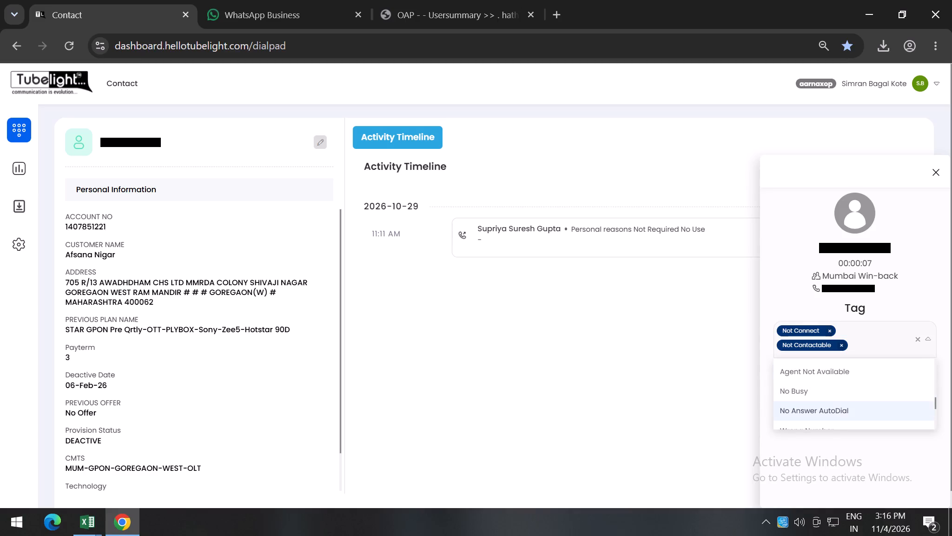
{"action": "scroll", "coordinate": [839, 400], "scroll_direction": "down", "scroll_amount": 1}
{"action": "scroll", "coordinate": [840, 401], "scroll_direction": "up", "scroll_amount": 1}
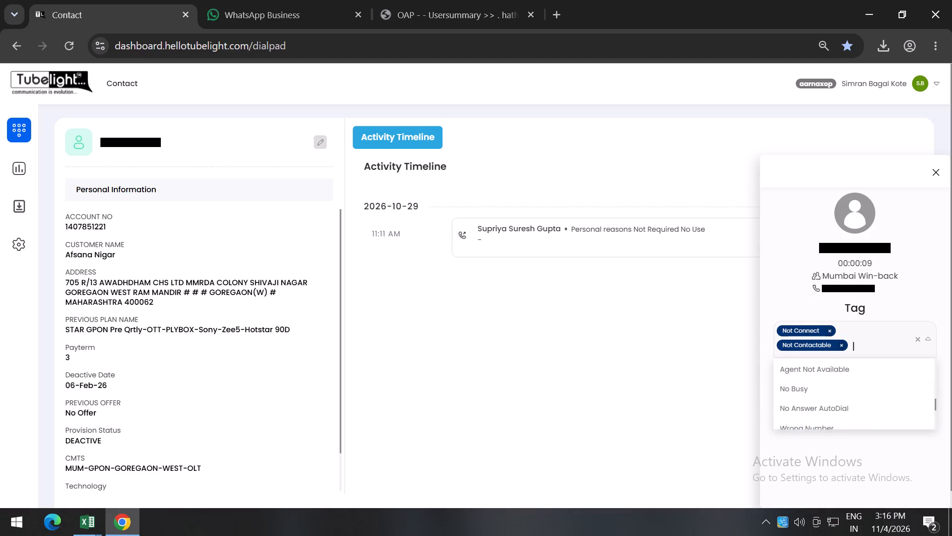
{"action": "scroll", "coordinate": [841, 399], "scroll_direction": "up", "scroll_amount": 2}
{"action": "left_click", "coordinate": [841, 397]}
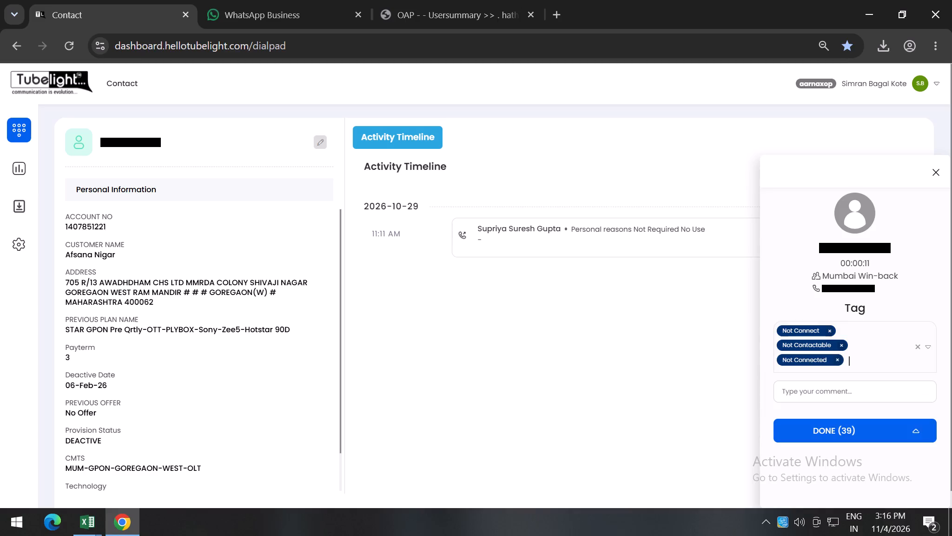
{"action": "left_click", "coordinate": [836, 432]}
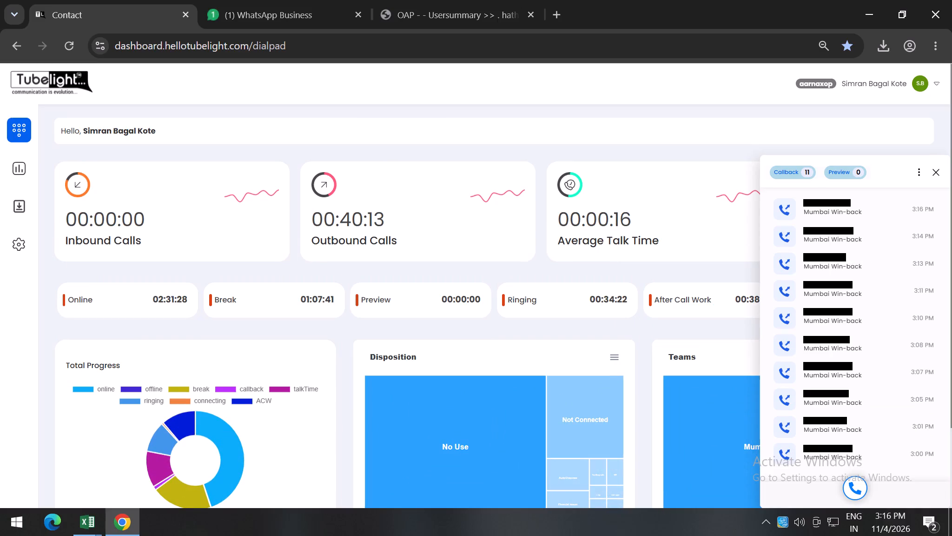
Switch from Tubelight to the open Excel workbooks.
{"action": "left_click", "coordinate": [85, 526]}
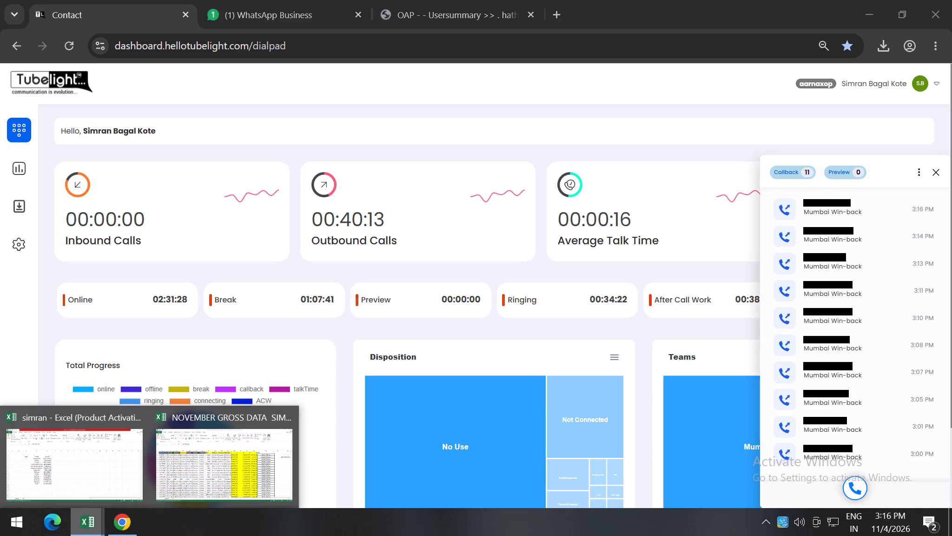
{"action": "left_click", "coordinate": [223, 442]}
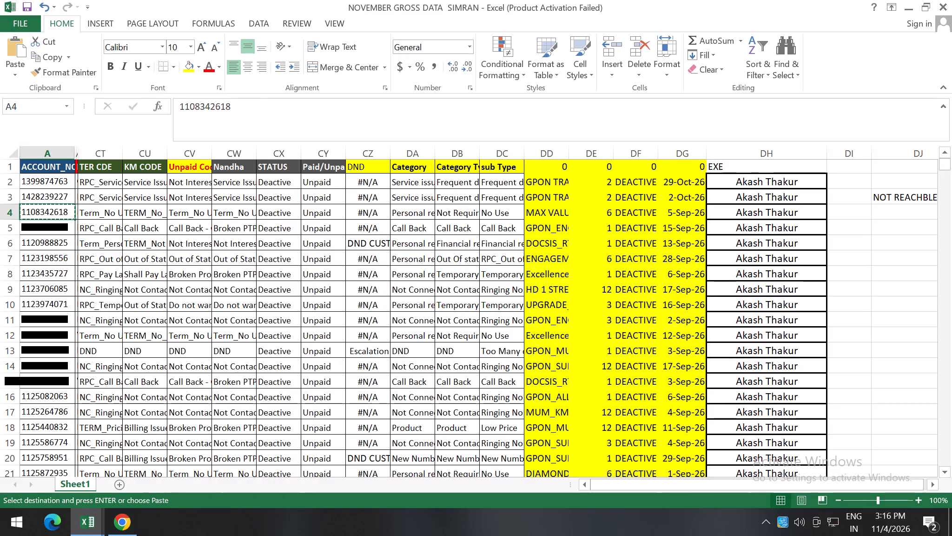
{"action": "key", "text": "Right"}
{"action": "key", "text": "Right"}
{"action": "key", "text": "Right"}
{"action": "key", "text": "Right"}
{"action": "key", "text": "Right"}
{"action": "key", "text": "Right"}
{"action": "key", "text": "Right"}
{"action": "key", "text": "Right"}
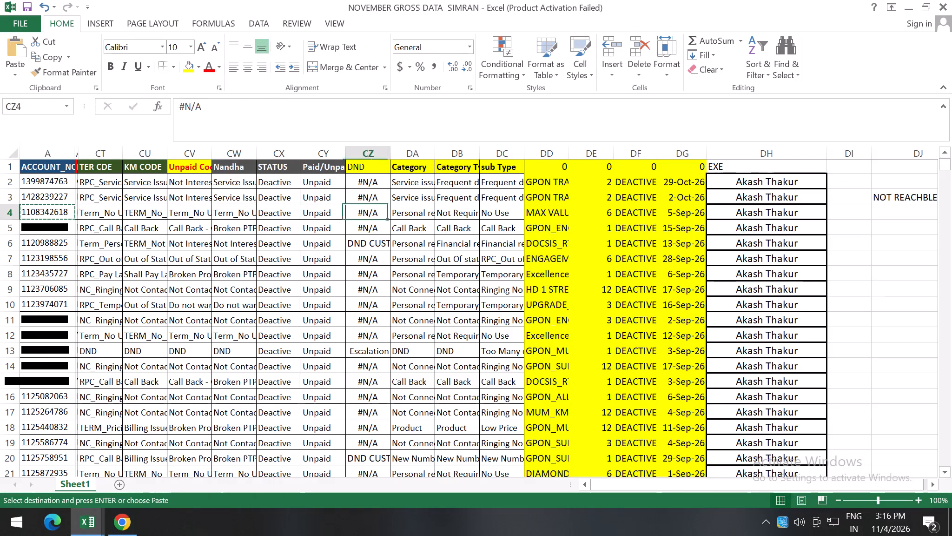
{"action": "key", "text": "Right"}
{"action": "key", "text": "Right"}
{"action": "key", "text": "Right"}
{"action": "key", "text": "Right"}
{"action": "key", "text": "Right"}
{"action": "key", "text": "Right"}
{"action": "key", "text": "Right"}
{"action": "key", "text": "Right"}
{"action": "key", "text": "Right"}
{"action": "key", "text": "Right"}
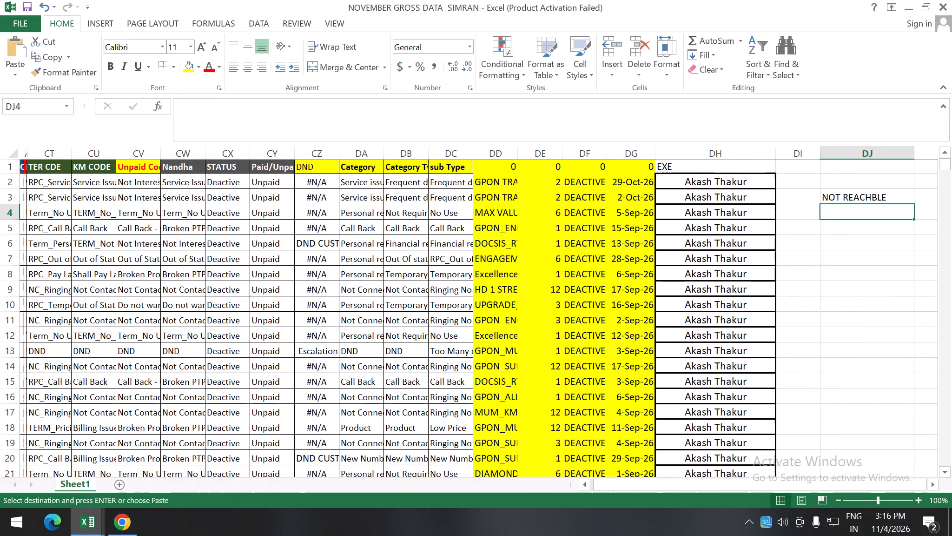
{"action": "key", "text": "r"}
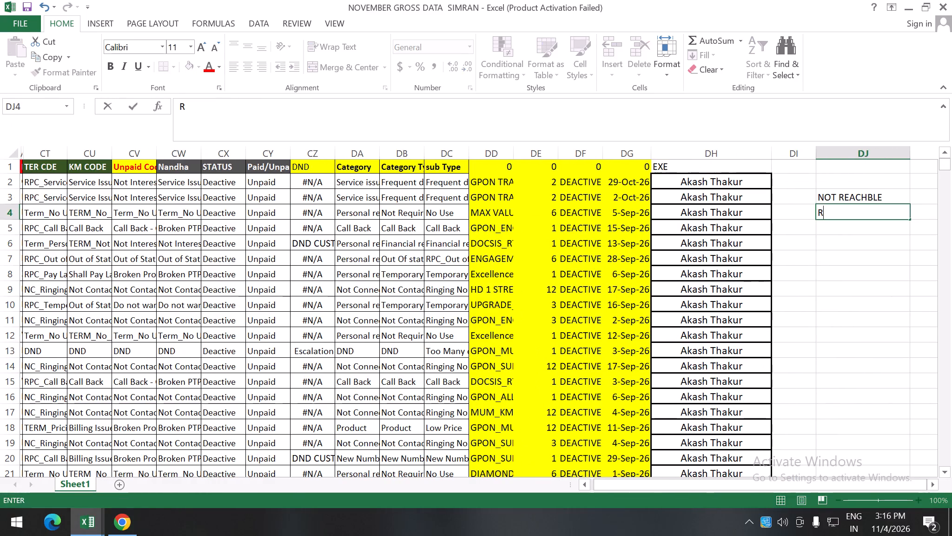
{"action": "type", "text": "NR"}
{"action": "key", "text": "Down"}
Copy the account number of the record in row 5 from the ACCOUNT_NO column.
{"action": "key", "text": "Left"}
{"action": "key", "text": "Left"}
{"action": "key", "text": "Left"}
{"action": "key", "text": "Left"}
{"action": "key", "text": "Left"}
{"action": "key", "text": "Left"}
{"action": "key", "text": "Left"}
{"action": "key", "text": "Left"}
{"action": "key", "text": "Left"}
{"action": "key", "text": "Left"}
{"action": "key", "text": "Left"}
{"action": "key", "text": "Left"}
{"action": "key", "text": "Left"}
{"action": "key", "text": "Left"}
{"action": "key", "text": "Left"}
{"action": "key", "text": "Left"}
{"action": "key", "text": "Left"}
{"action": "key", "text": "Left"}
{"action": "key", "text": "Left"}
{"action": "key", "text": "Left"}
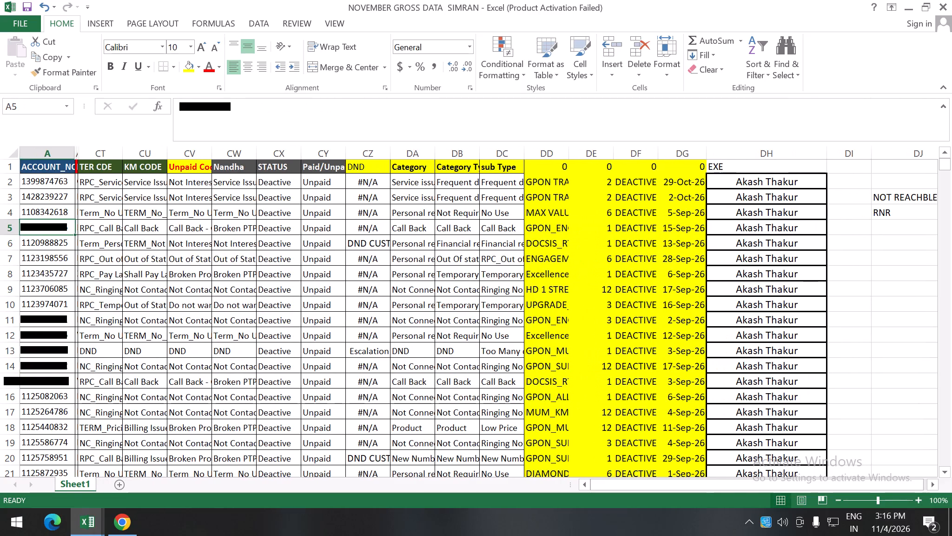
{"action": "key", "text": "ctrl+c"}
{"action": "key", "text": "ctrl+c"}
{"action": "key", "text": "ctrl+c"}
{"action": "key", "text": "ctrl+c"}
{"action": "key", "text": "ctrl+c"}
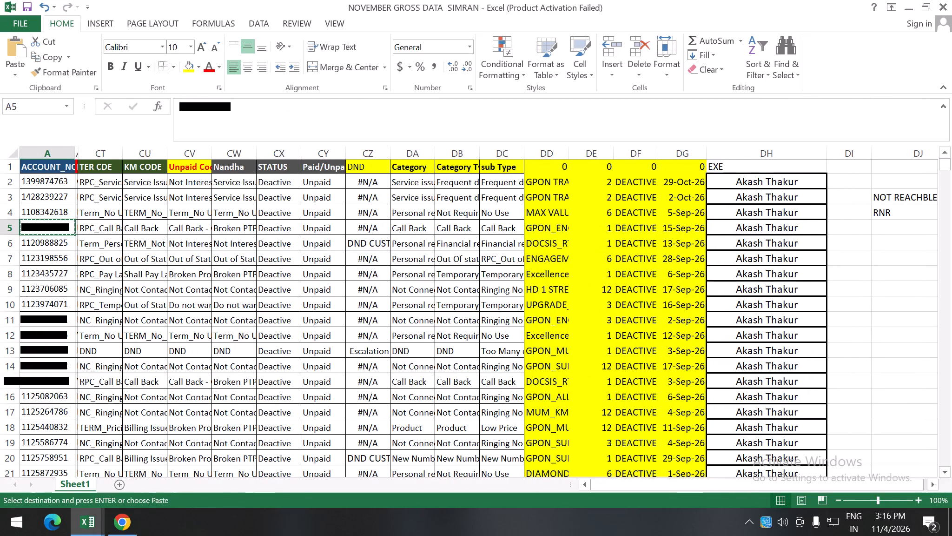
{"action": "left_click", "coordinate": [128, 515]}
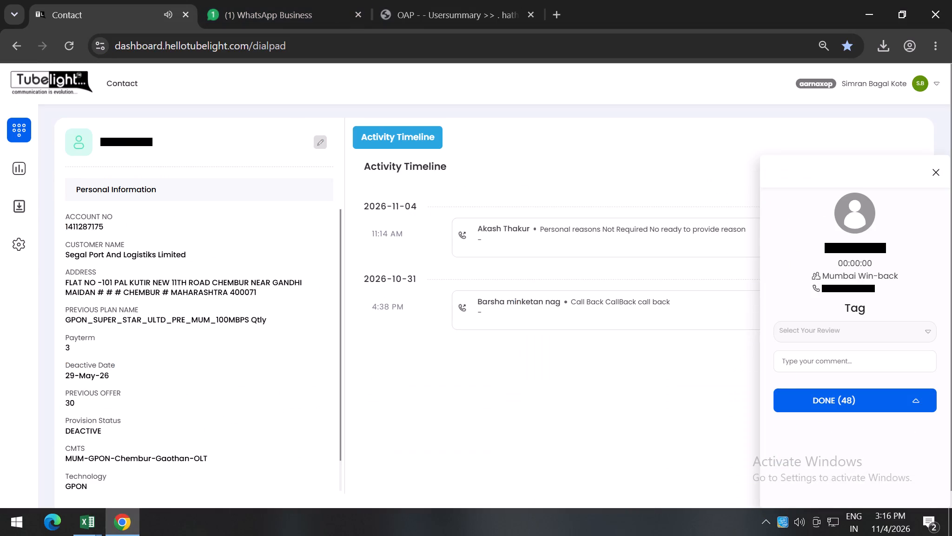
{"action": "left_click", "coordinate": [870, 333]}
{"action": "scroll", "coordinate": [848, 366], "scroll_direction": "down", "scroll_amount": 1}
{"action": "left_click", "coordinate": [842, 377]}
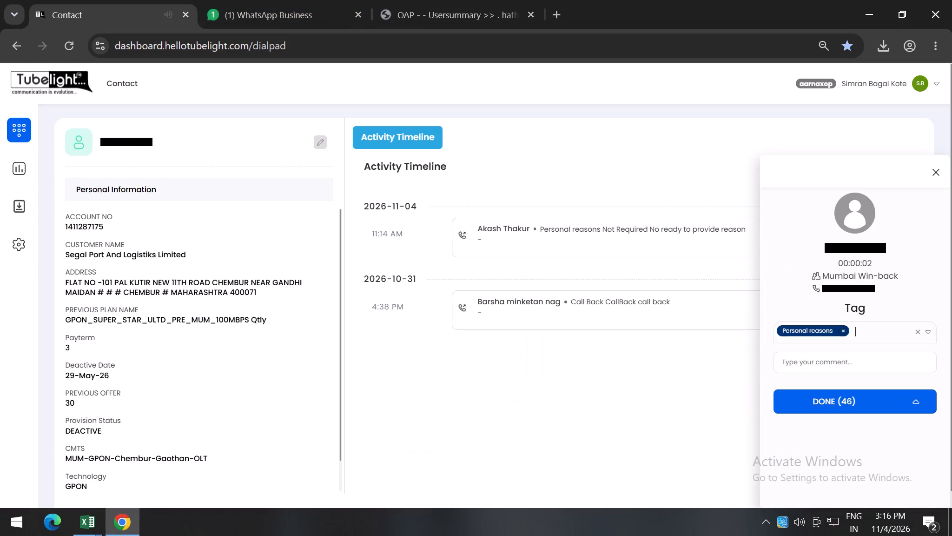
{"action": "left_click", "coordinate": [874, 328]}
{"action": "left_click", "coordinate": [828, 394]}
{"action": "left_click", "coordinate": [867, 341]}
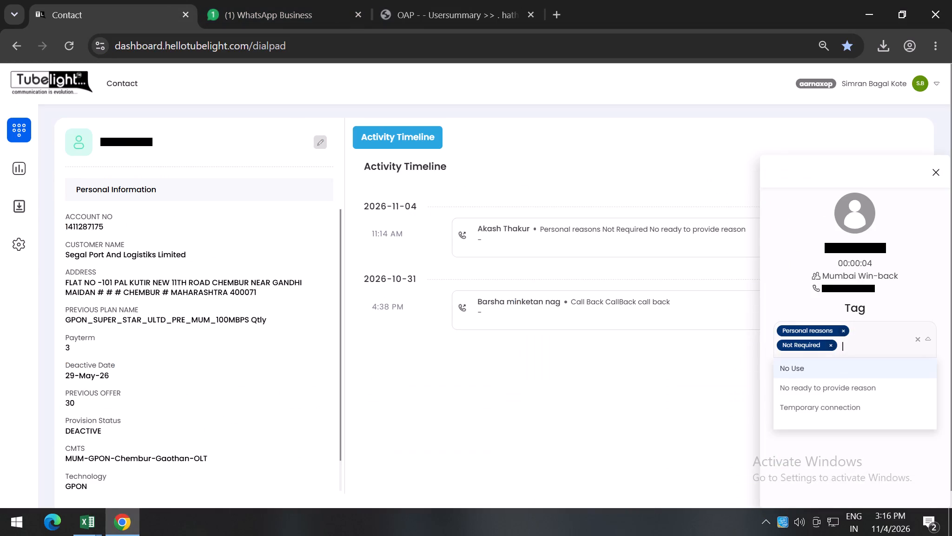
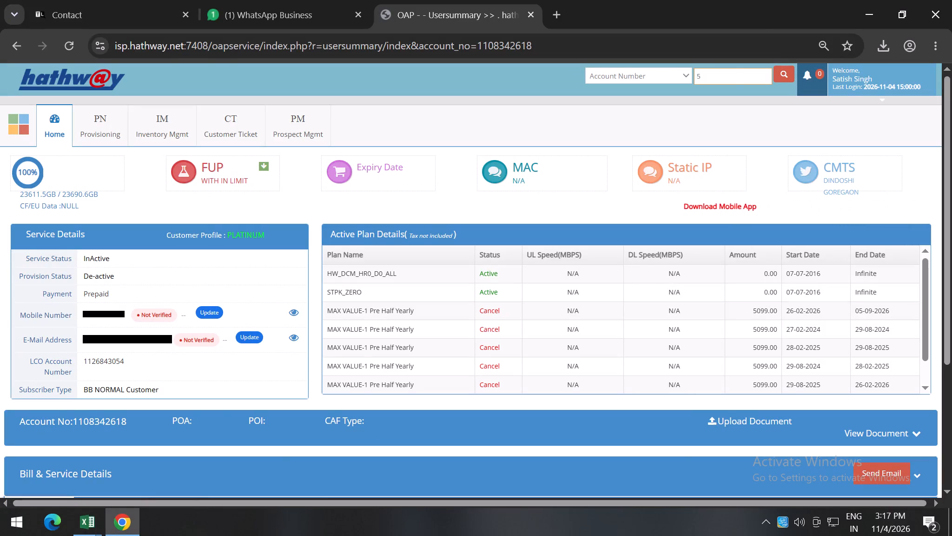
Search the Hathway OAP records for the customer by account number, and repeat the same search once.
{"action": "left_click", "coordinate": [787, 65]}
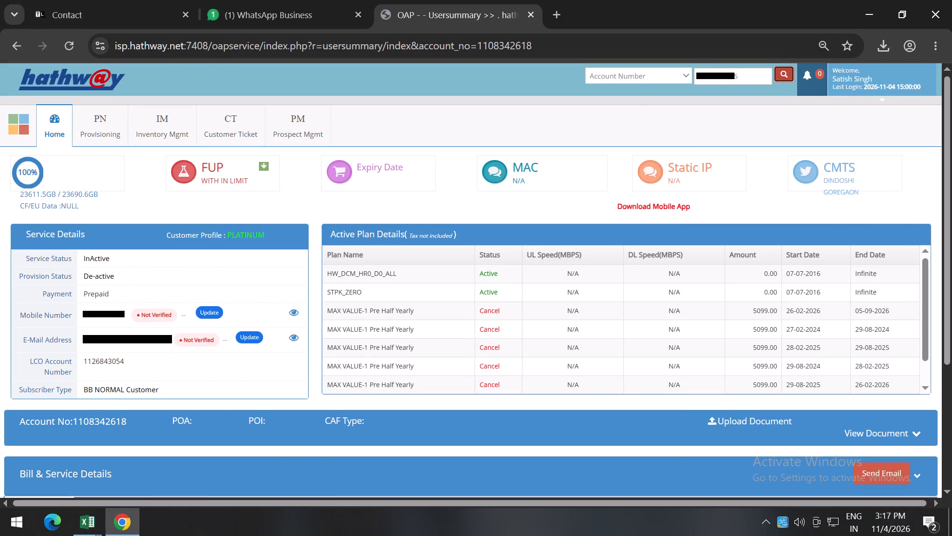
{"action": "left_click", "coordinate": [786, 72]}
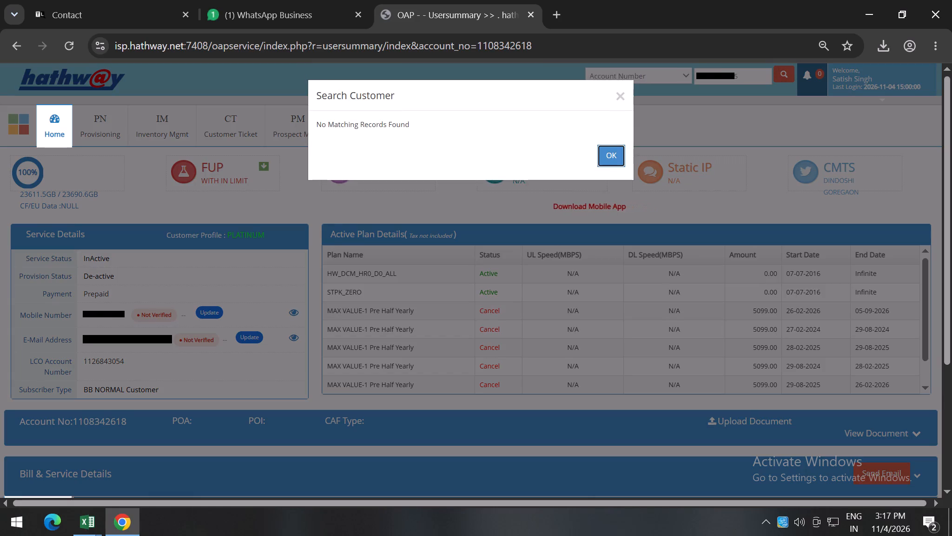
{"action": "left_click", "coordinate": [606, 155]}
{"action": "left_click", "coordinate": [781, 74]}
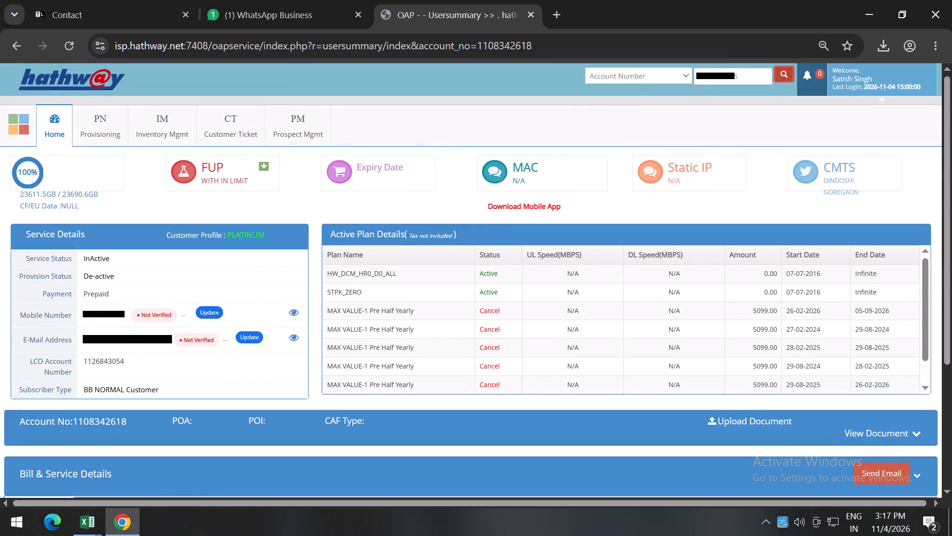
{"action": "left_click", "coordinate": [319, 260]}
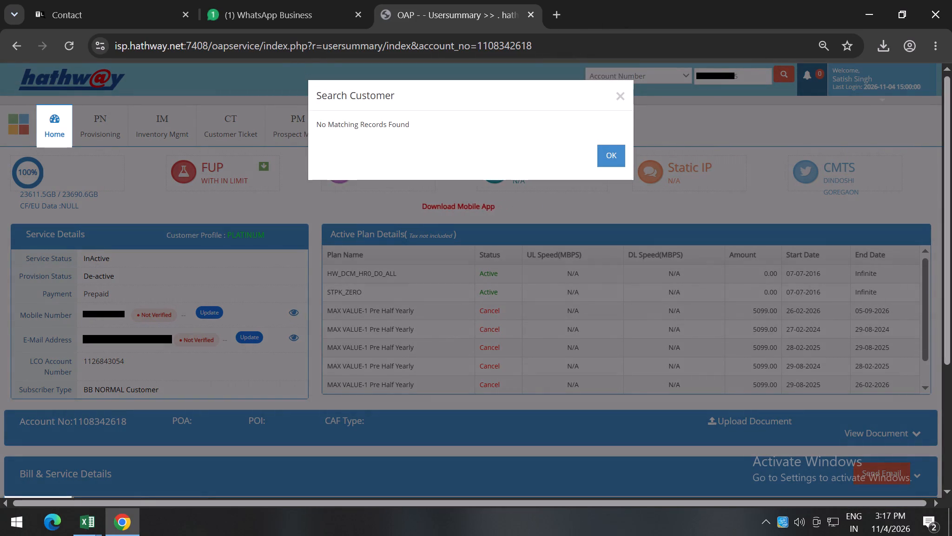
{"action": "left_click", "coordinate": [603, 162]}
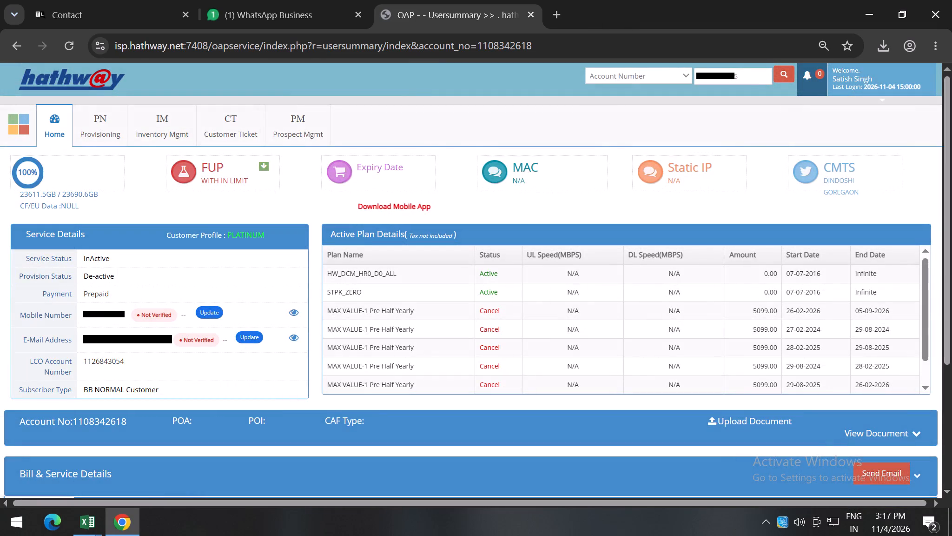
Switch from the Hathway OAP page to the open Excel workbooks.
{"action": "left_click", "coordinate": [85, 520]}
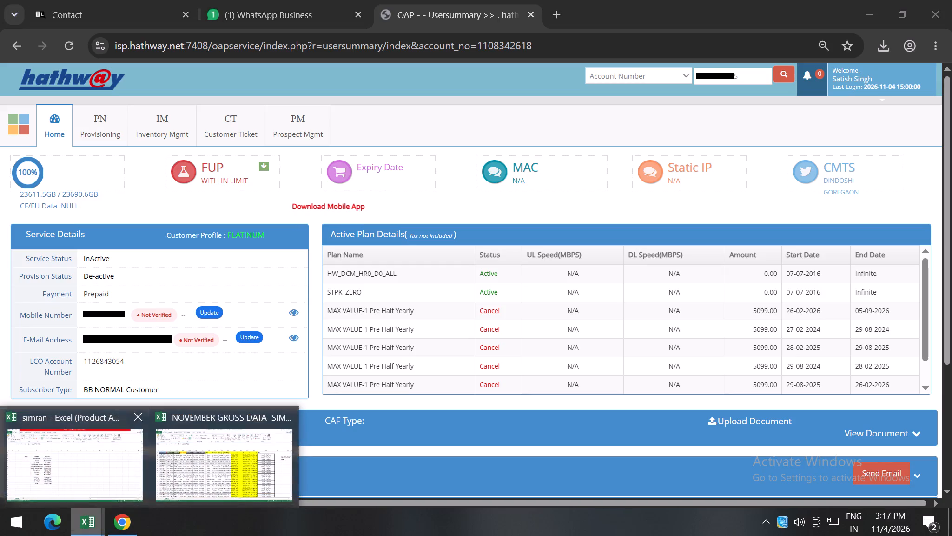
Switch to the NOVEMBER GROSS DATA SIMRAN workbook and copy the account number in cell A5.
{"action": "left_click", "coordinate": [201, 478]}
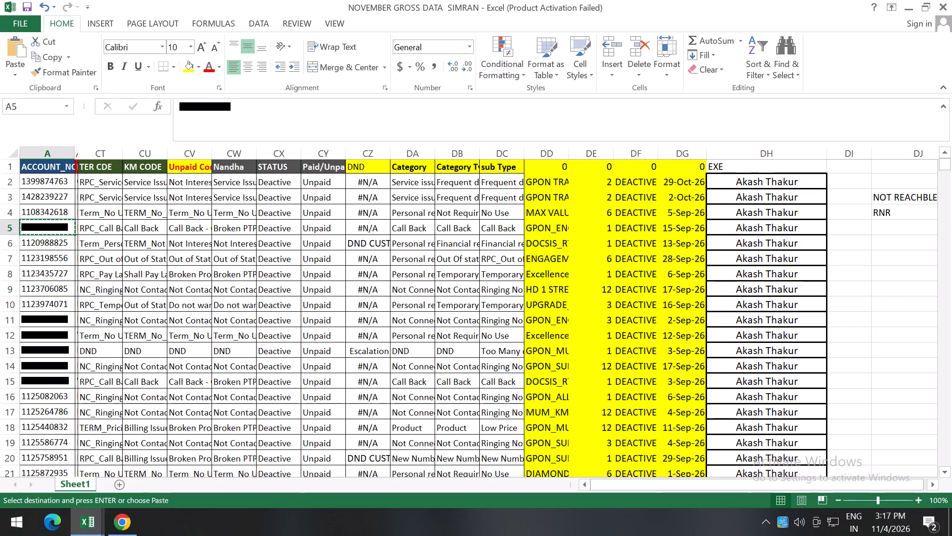
{"action": "left_click", "coordinate": [117, 221]}
{"action": "left_click", "coordinate": [71, 225]}
{"action": "key", "text": "ctrl+c"}
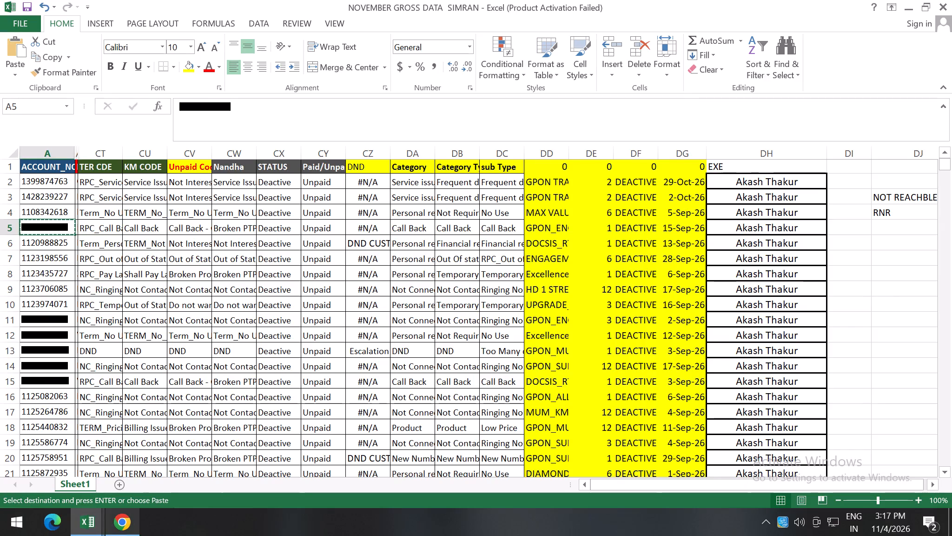
Switch to OAP in Chrome and search by account number for the account copied from cell A5.
{"action": "left_click", "coordinate": [120, 516]}
{"action": "left_click_drag", "start_coordinate": [741, 78], "coordinate": [671, 94]}
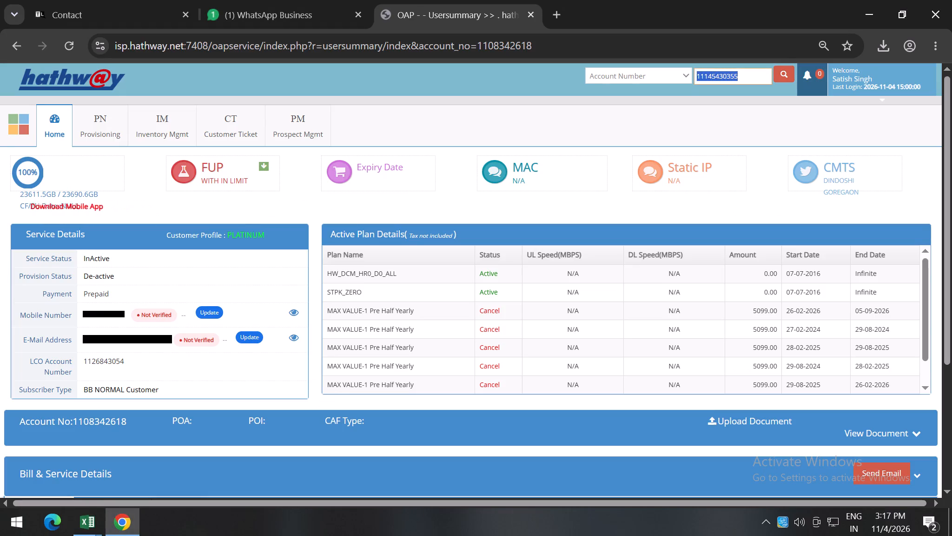
{"action": "left_click_drag", "start_coordinate": [671, 94], "coordinate": [656, 94]}
{"action": "key", "text": "BackSpace"}
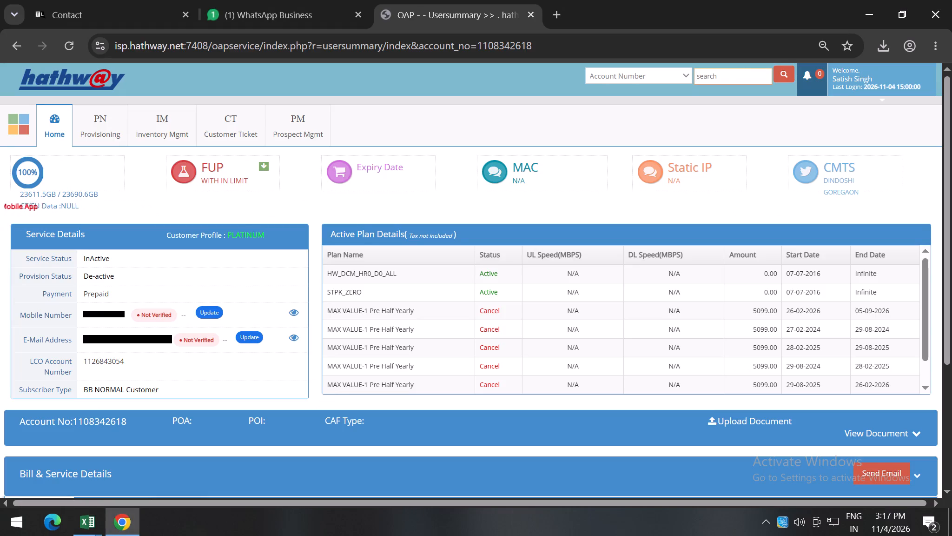
{"action": "key", "text": "ctrl+v"}
{"action": "left_click", "coordinate": [786, 69]}
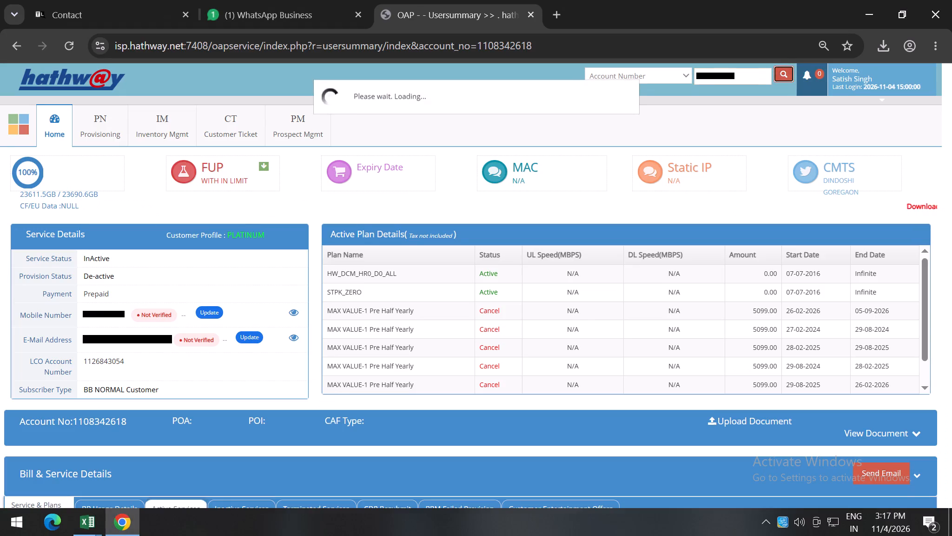
{"action": "left_click", "coordinate": [786, 69]}
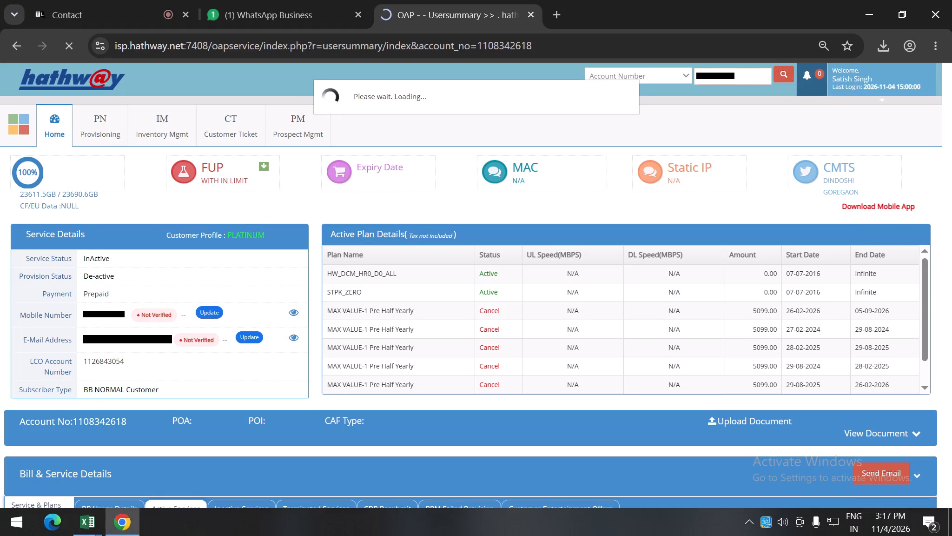
{"action": "left_click", "coordinate": [300, 310]}
{"action": "left_click", "coordinate": [300, 310]}
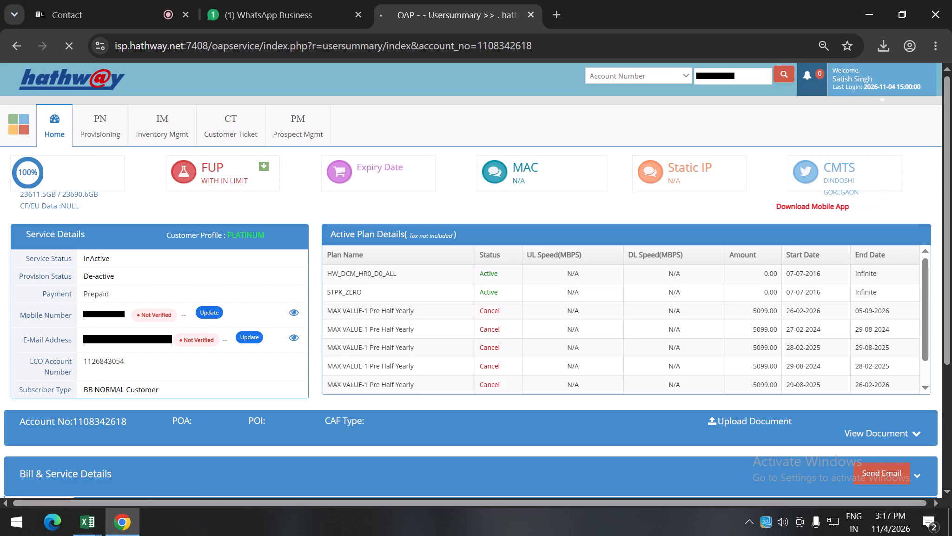
{"action": "left_click", "coordinate": [122, 519]}
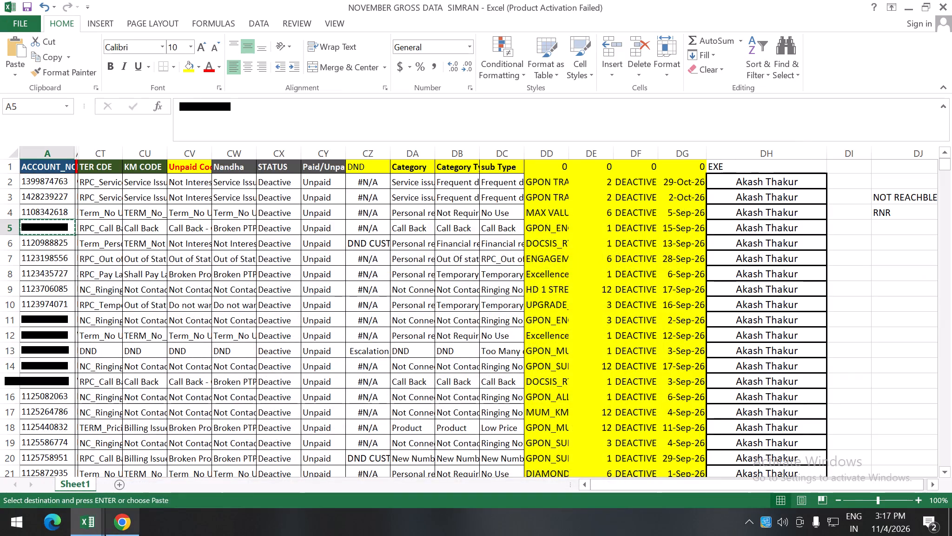
{"action": "left_click", "coordinate": [116, 514]}
Return to Tubelight, end the current Mumbai Win-back call, and tag it Not Connect and Not Contactable.
{"action": "left_click", "coordinate": [20, 0]}
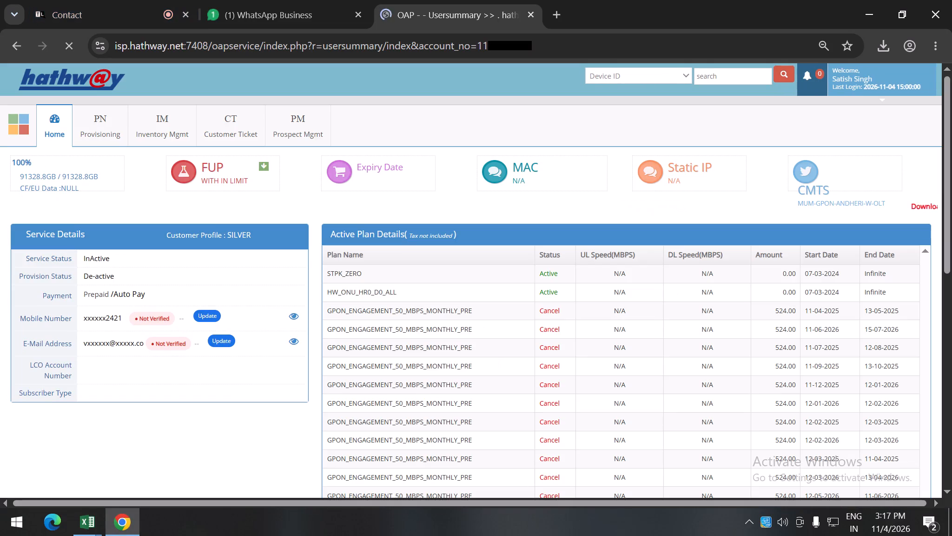
{"action": "left_click", "coordinate": [97, 0]}
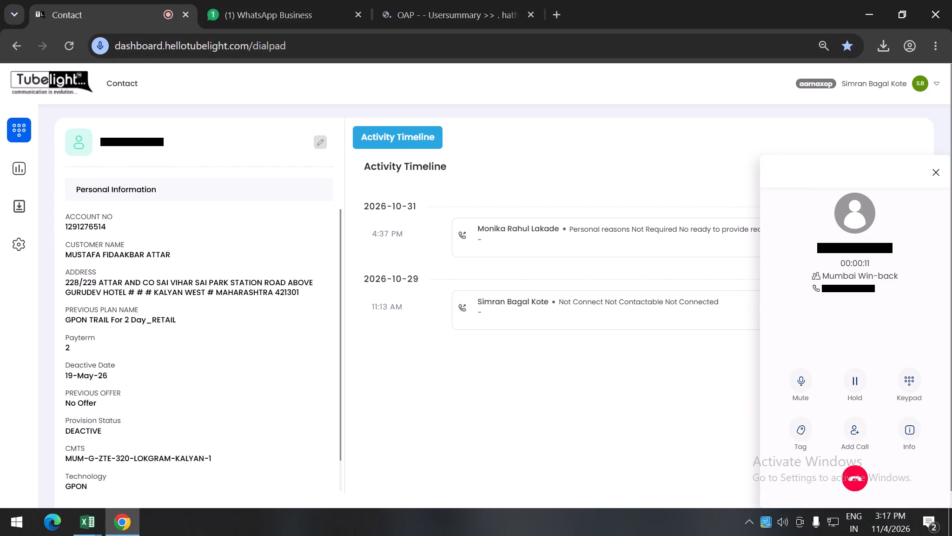
{"action": "left_click", "coordinate": [848, 472]}
{"action": "left_click", "coordinate": [855, 332]}
{"action": "scroll", "coordinate": [842, 369], "scroll_direction": "down", "scroll_amount": 1}
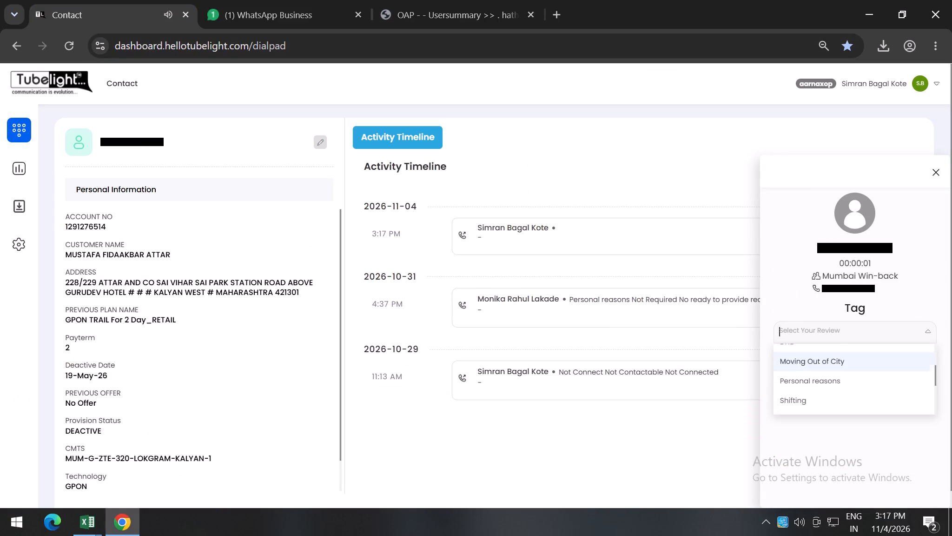
{"action": "scroll", "coordinate": [829, 388], "scroll_direction": "down", "scroll_amount": 1}
{"action": "left_click", "coordinate": [808, 408]}
{"action": "left_click", "coordinate": [852, 331]}
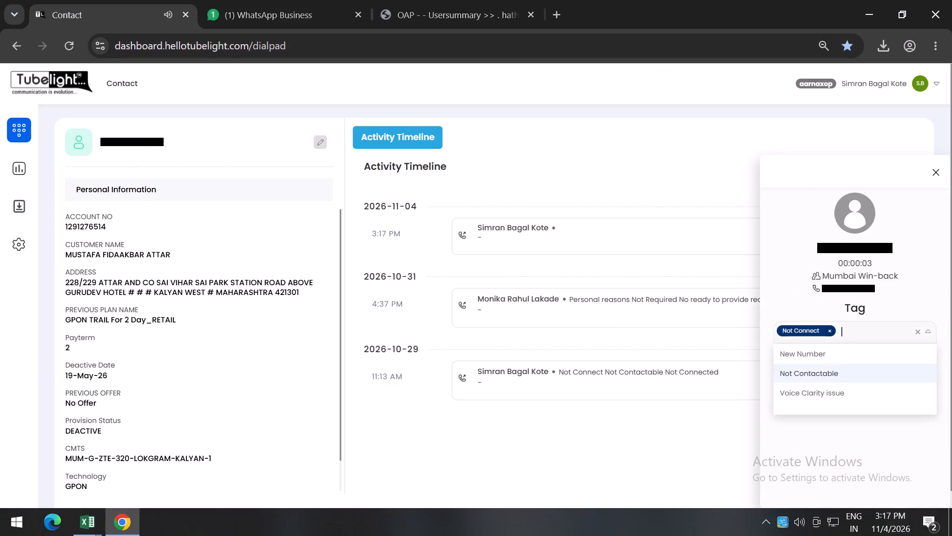
{"action": "left_click", "coordinate": [825, 368]}
{"action": "left_click", "coordinate": [878, 336]}
{"action": "scroll", "coordinate": [842, 374], "scroll_direction": "down", "scroll_amount": 2}
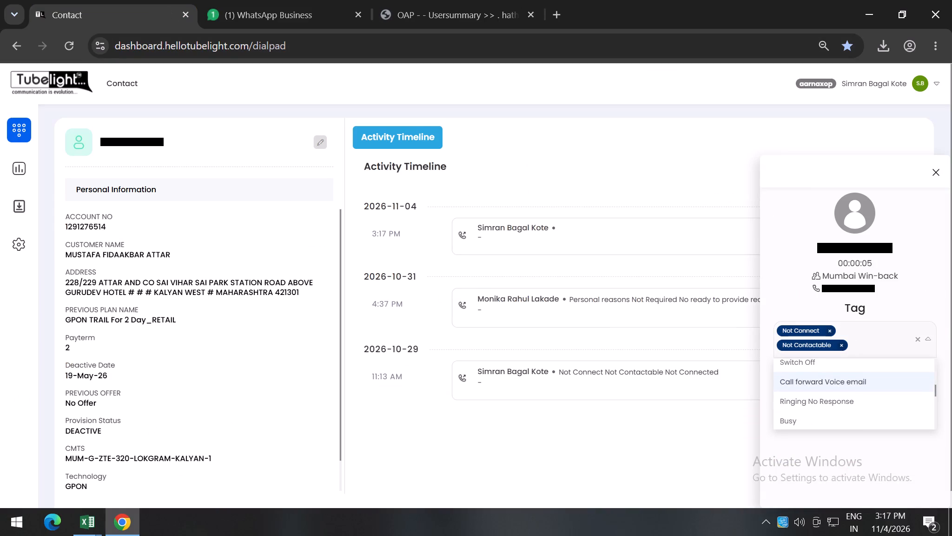
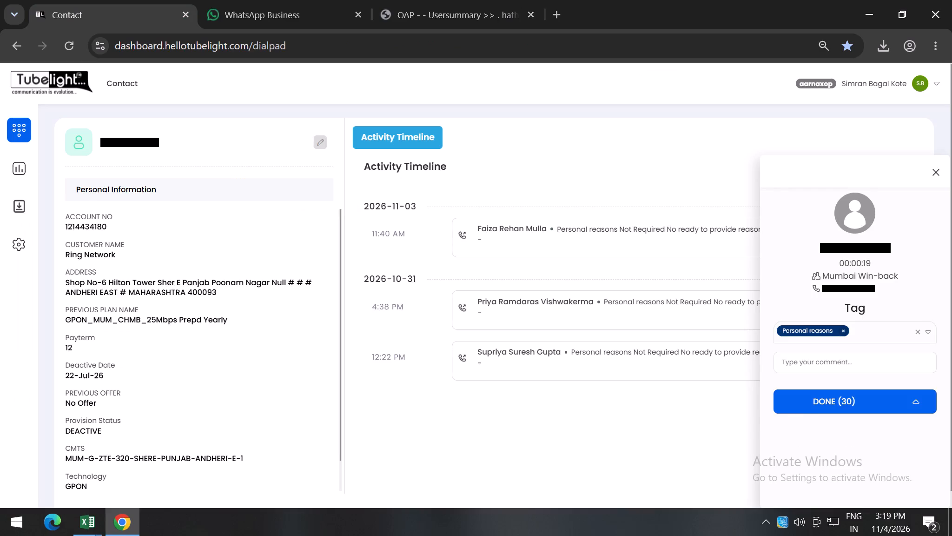
Complete the call's tag with Not Required and No Use under Personal reasons and submit it.
{"action": "left_click", "coordinate": [866, 327]}
{"action": "left_click", "coordinate": [818, 389]}
{"action": "left_click", "coordinate": [861, 349]}
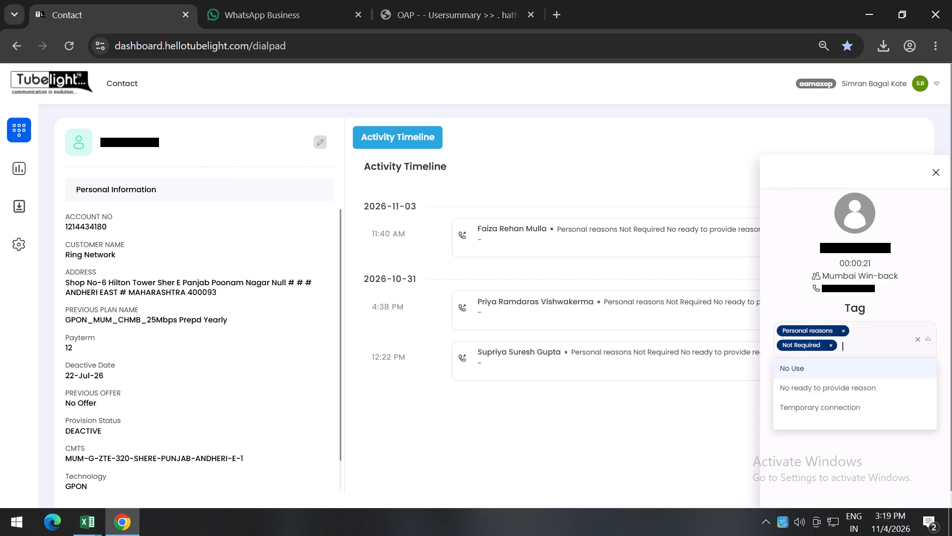
{"action": "left_click", "coordinate": [833, 365]}
{"action": "left_click", "coordinate": [817, 420]}
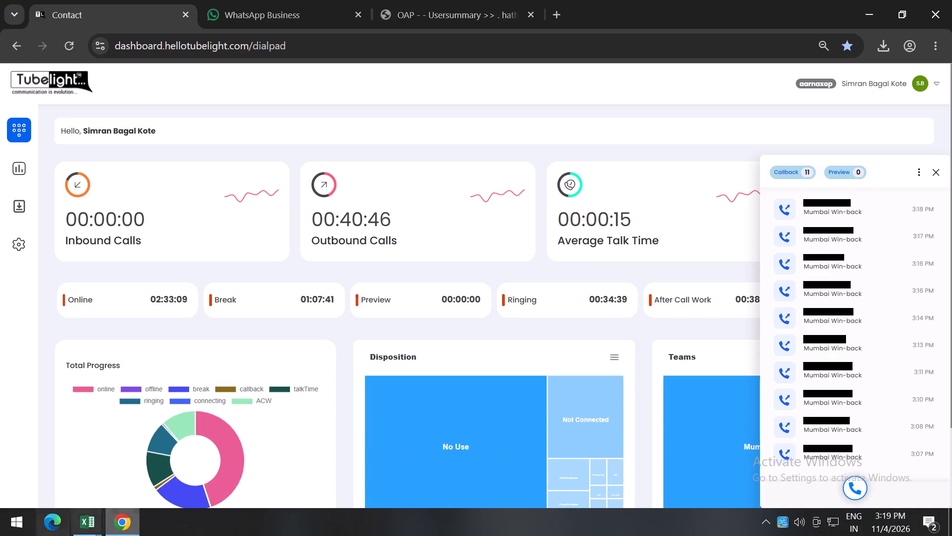
Switch to the NOVEMBER GROSS DATA SIMRAN workbook and enter the call outcome RNR in cell DJ5.
{"action": "left_click", "coordinate": [94, 516]}
{"action": "left_click", "coordinate": [206, 442]}
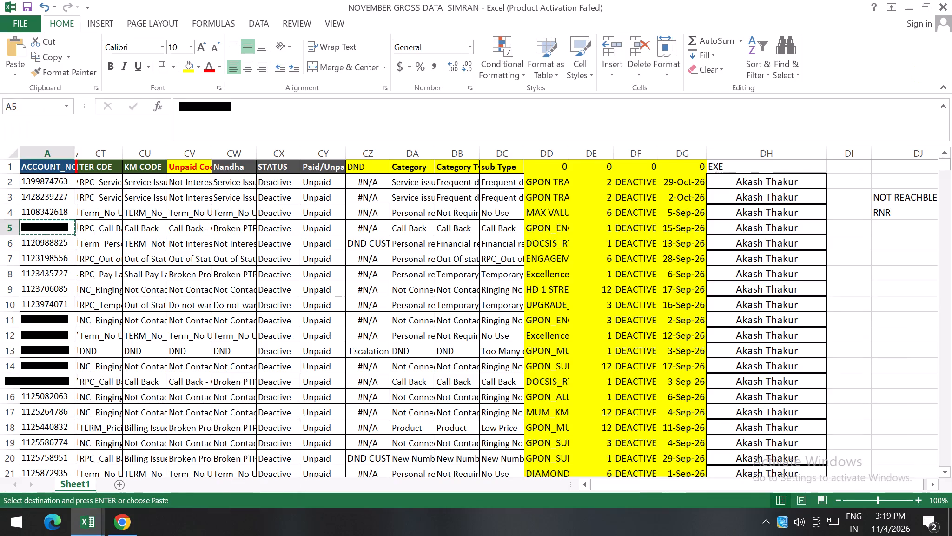
{"action": "key", "text": "Right"}
{"action": "key", "text": "Right"}
{"action": "key", "text": "Right"}
{"action": "key", "text": "Right"}
{"action": "key", "text": "Right"}
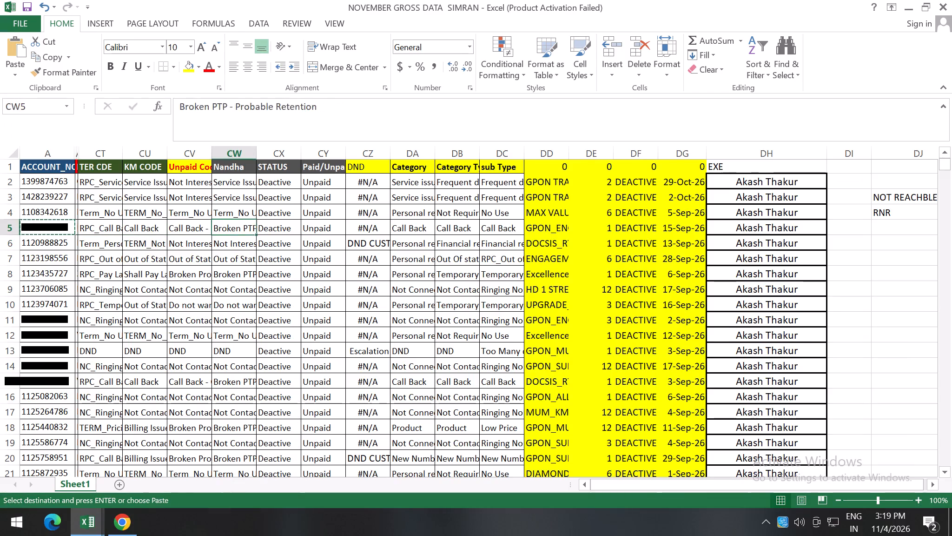
{"action": "key", "text": "Right"}
{"action": "key", "text": "Right"}
{"action": "key", "text": "Right"}
{"action": "key", "text": "Right"}
{"action": "key", "text": "Right"}
{"action": "key", "text": "Right"}
{"action": "key", "text": "Right"}
{"action": "key", "text": "Right"}
{"action": "key", "text": "Right"}
{"action": "key", "text": "Right"}
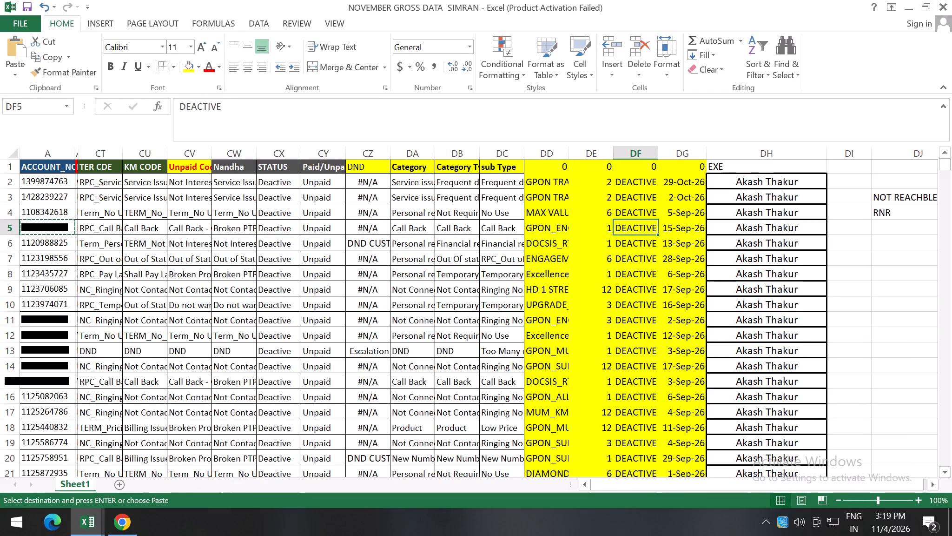
{"action": "key", "text": "Right"}
{"action": "key", "text": "Right"}
{"action": "key", "text": "Right"}
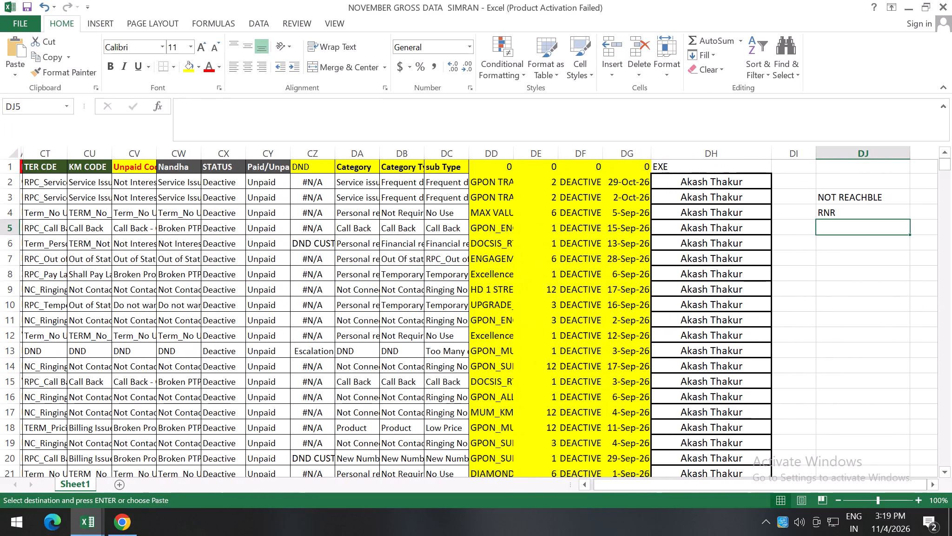
{"action": "type", "text": "RNR"}
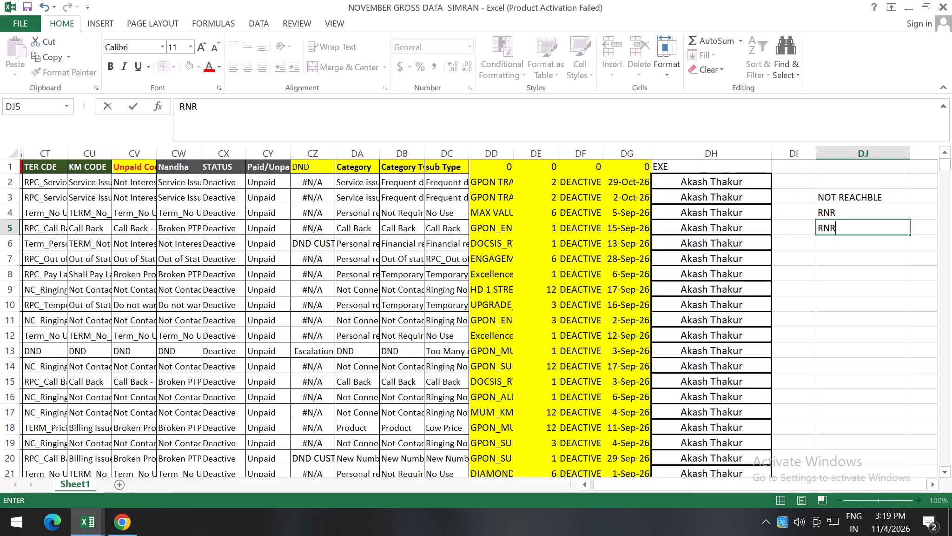
{"action": "key", "text": "Down"}
Copy the account number in cell A6.
{"action": "key", "text": "Left"}
{"action": "key", "text": "Left"}
{"action": "key", "text": "Left"}
{"action": "key", "text": "Left"}
{"action": "key", "text": "Left"}
{"action": "key", "text": "Left"}
{"action": "key", "text": "Left"}
{"action": "key", "text": "Left"}
{"action": "key", "text": "Left"}
{"action": "key", "text": "Left"}
{"action": "key", "text": "Left"}
{"action": "key", "text": "Left"}
{"action": "key", "text": "Left"}
{"action": "key", "text": "Left"}
{"action": "key", "text": "Left"}
{"action": "key", "text": "Left"}
{"action": "key", "text": "Left"}
{"action": "key", "text": "Left"}
{"action": "key", "text": "Left"}
{"action": "key", "text": "Left"}
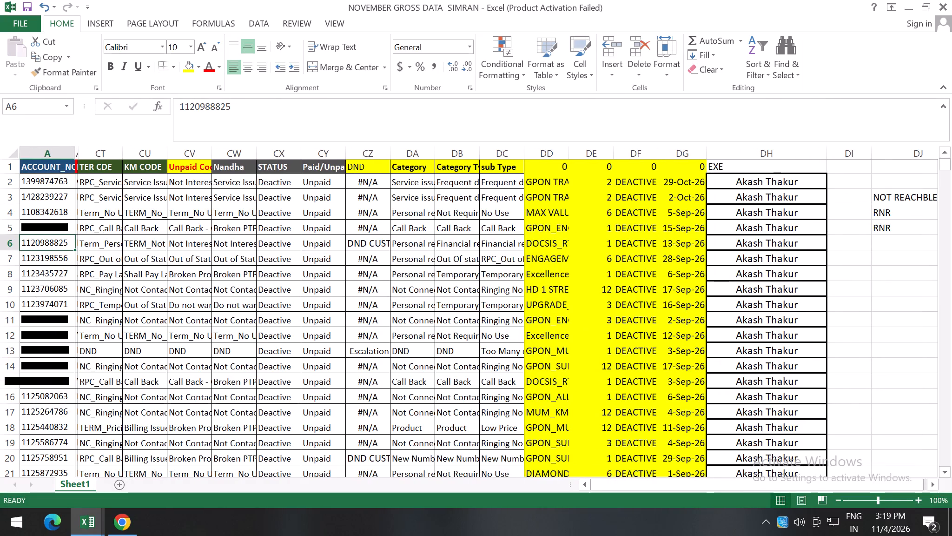
{"action": "key", "text": "ctrl+c"}
{"action": "key", "text": "ctrl+c"}
{"action": "key", "text": "ctrl+c"}
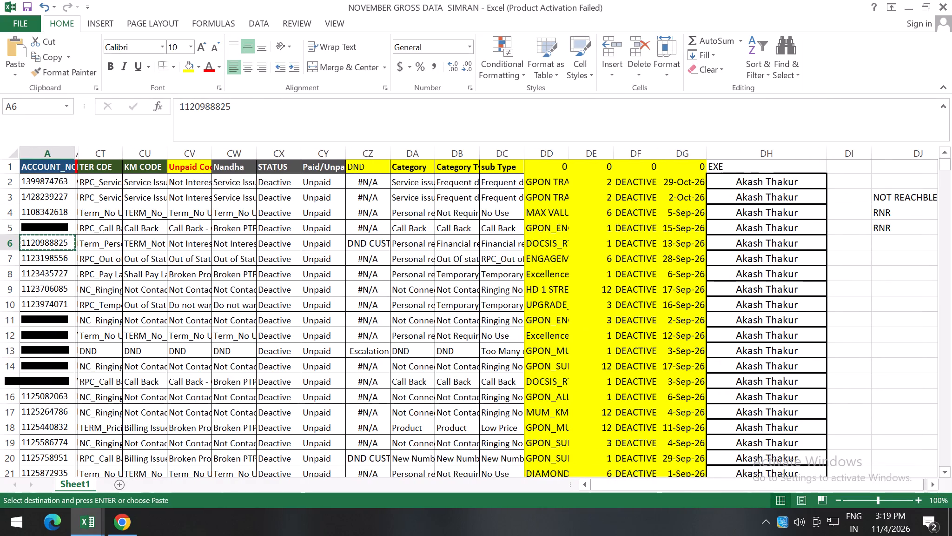
Switch to OAP in the browser, search by the copied account number and reveal the customer's mobile number.
{"action": "left_click", "coordinate": [119, 523]}
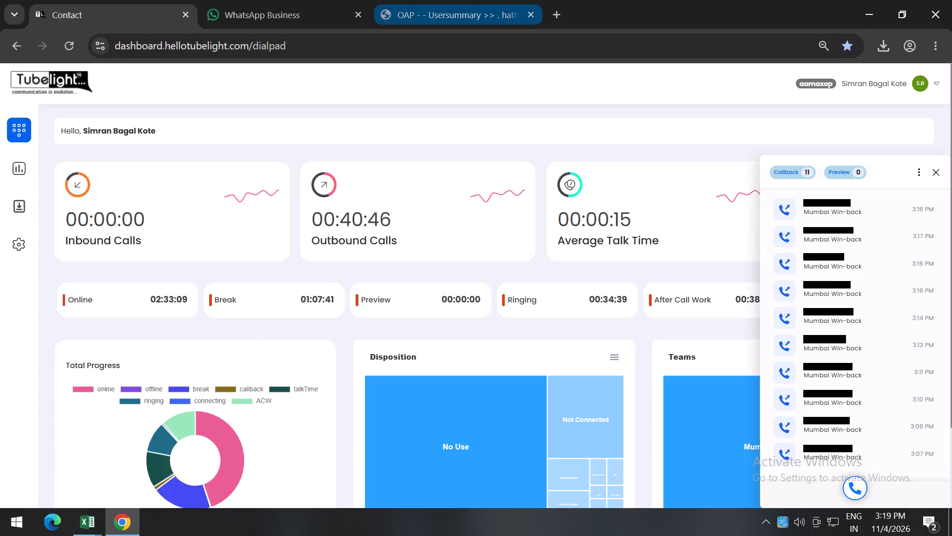
{"action": "left_click", "coordinate": [437, 4]}
{"action": "left_click", "coordinate": [737, 78]}
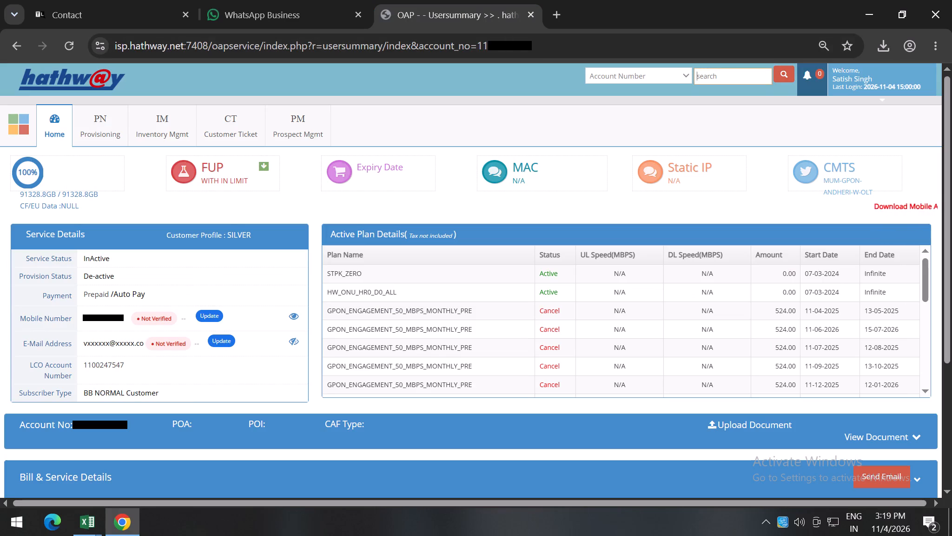
{"action": "key", "text": "ctrl+v"}
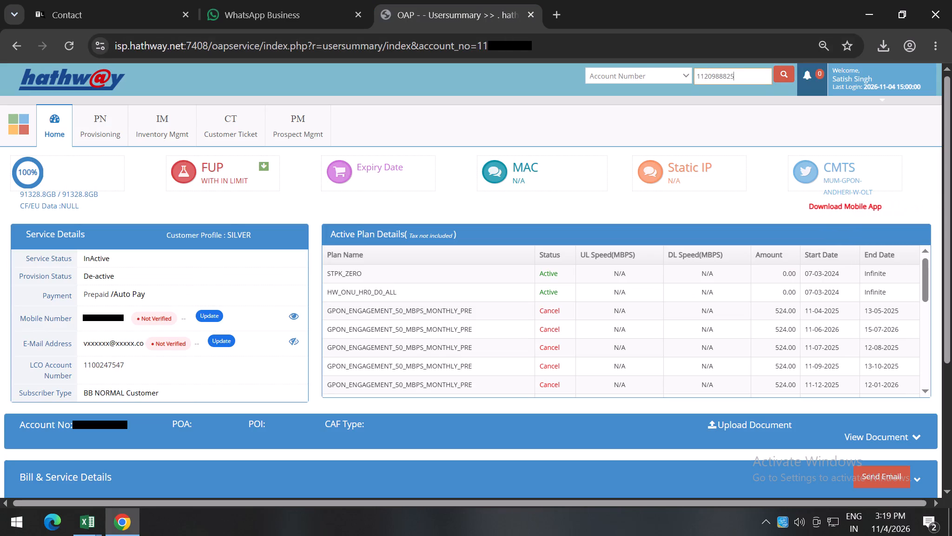
{"action": "left_click", "coordinate": [781, 74]}
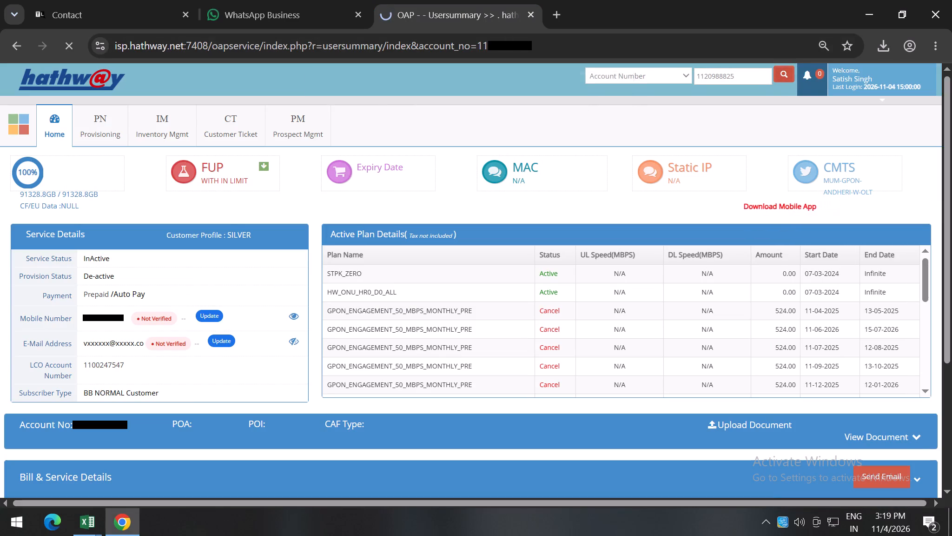
{"action": "left_click", "coordinate": [781, 74]}
{"action": "left_click", "coordinate": [294, 315]}
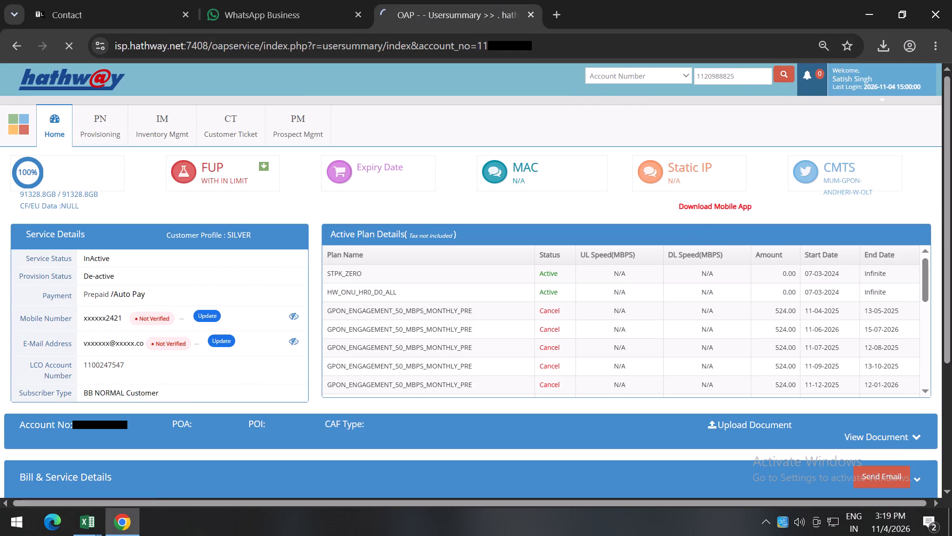
{"action": "left_click", "coordinate": [294, 315]}
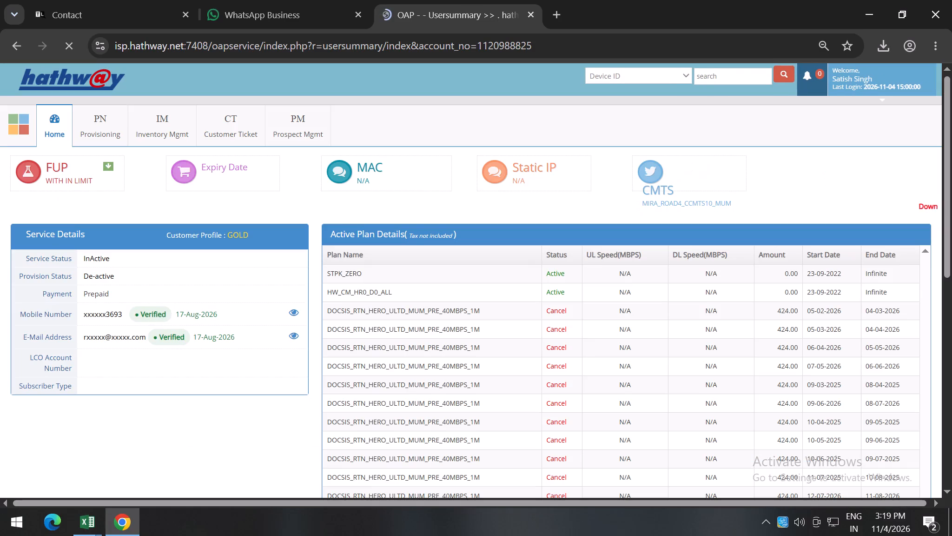
{"action": "left_click", "coordinate": [292, 307]}
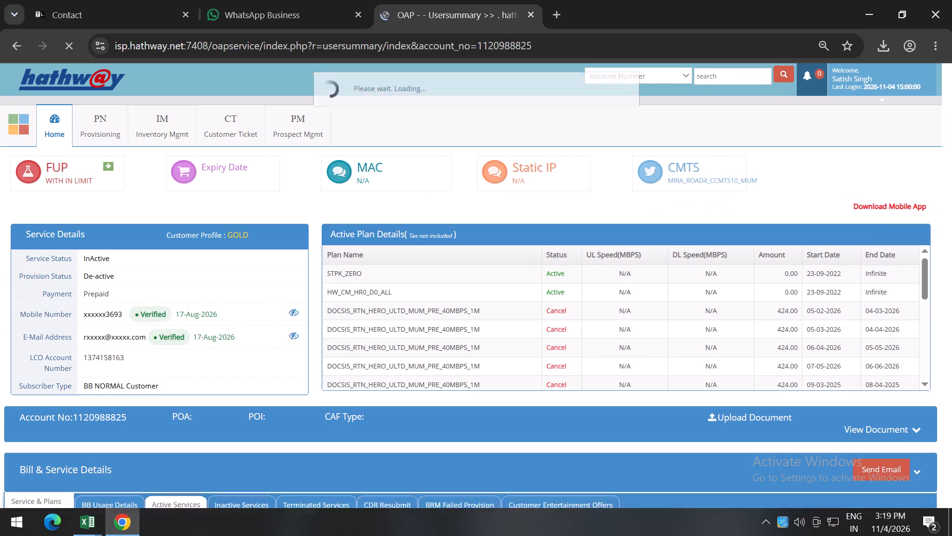
{"action": "left_click", "coordinate": [292, 307]}
{"action": "left_click", "coordinate": [292, 310]}
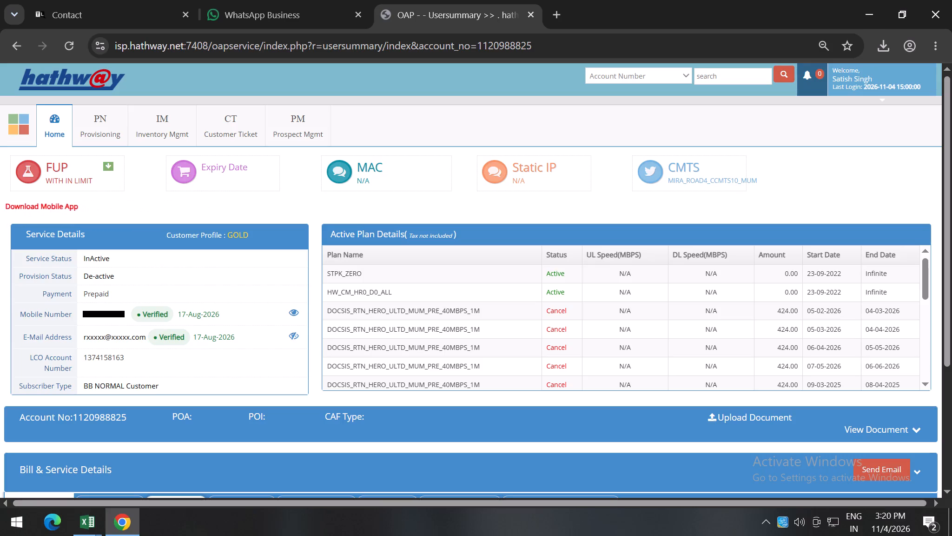
Return to the Tubelight dialpad and end the connected Mumbai Win-back call.
{"action": "left_click", "coordinate": [0, 0]}
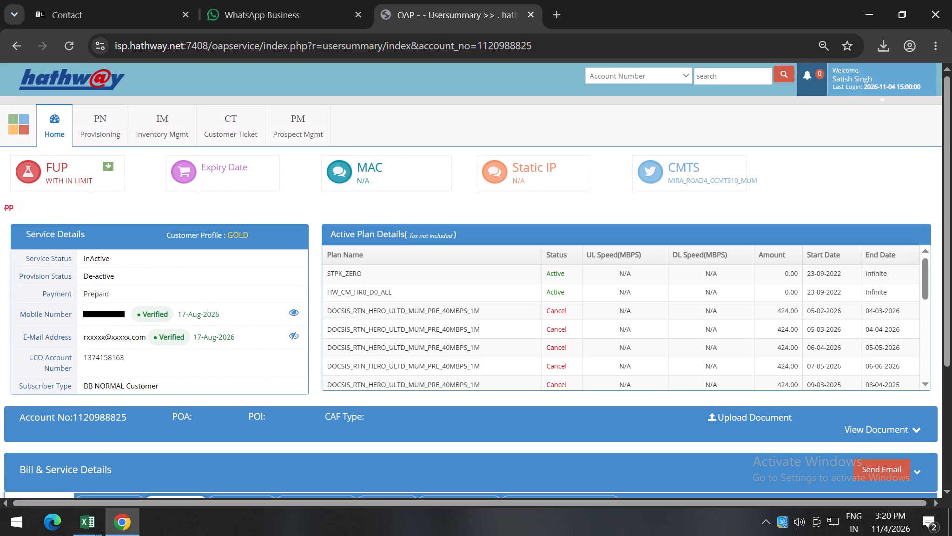
{"action": "left_click", "coordinate": [8, 0]}
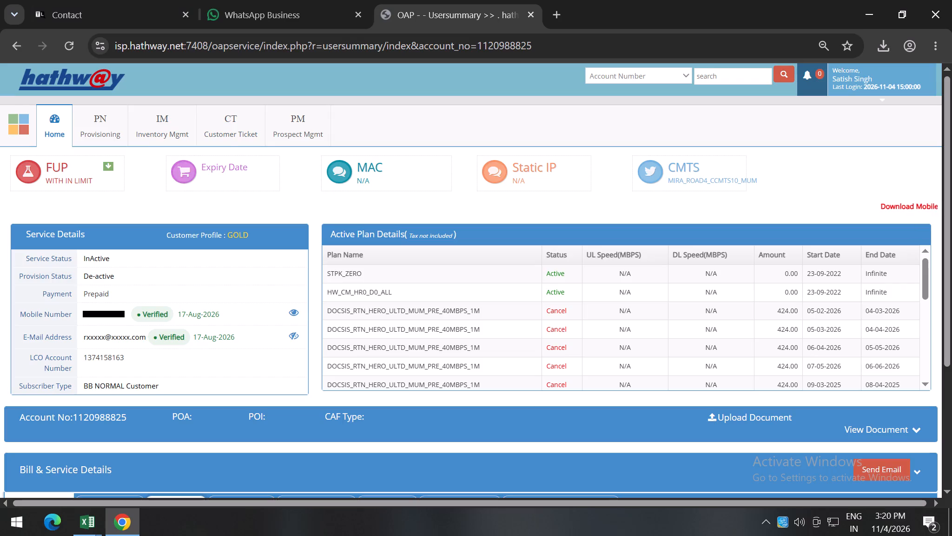
{"action": "left_click", "coordinate": [88, 0]}
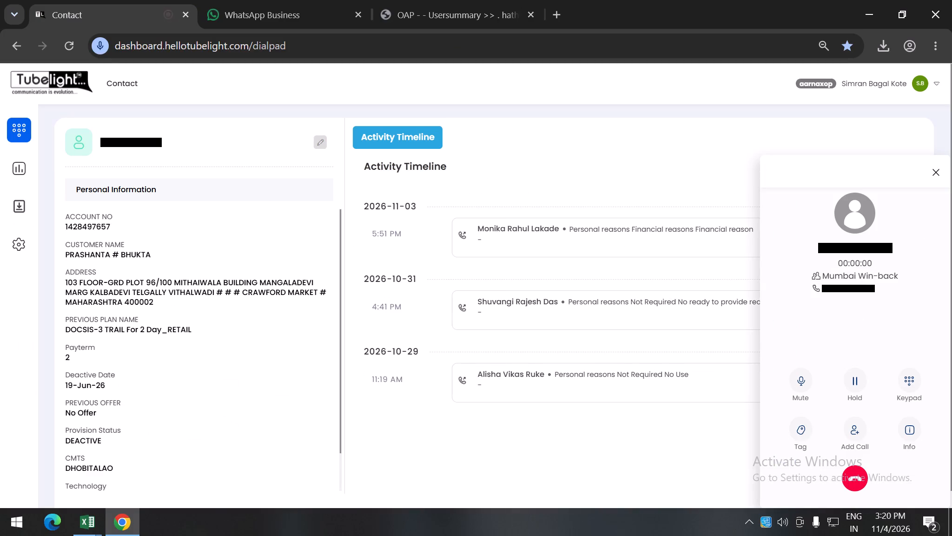
{"action": "left_click", "coordinate": [846, 474]}
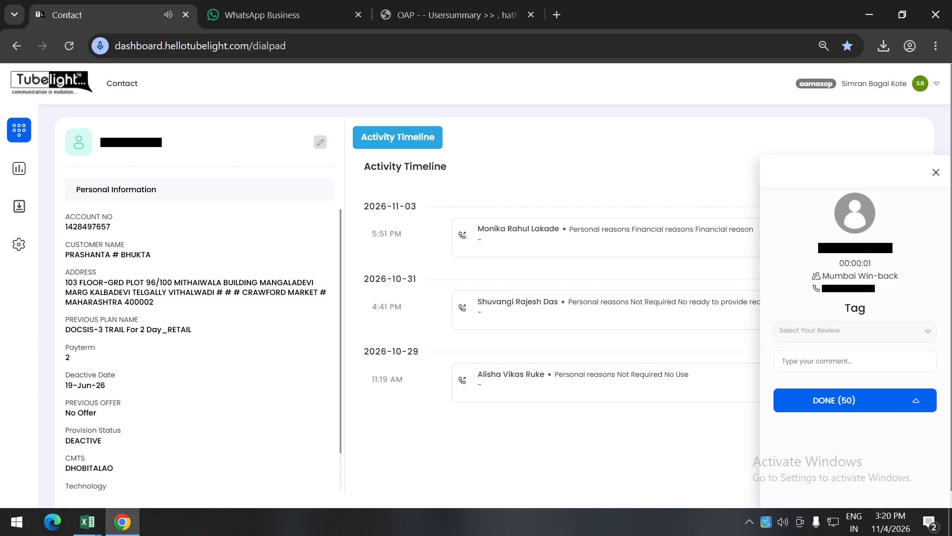
Tag the ended call as Not Connect, Not Contactable, Phone Picked No Response and submit it.
{"action": "left_click", "coordinate": [864, 337]}
{"action": "scroll", "coordinate": [836, 387], "scroll_direction": "down", "scroll_amount": 1}
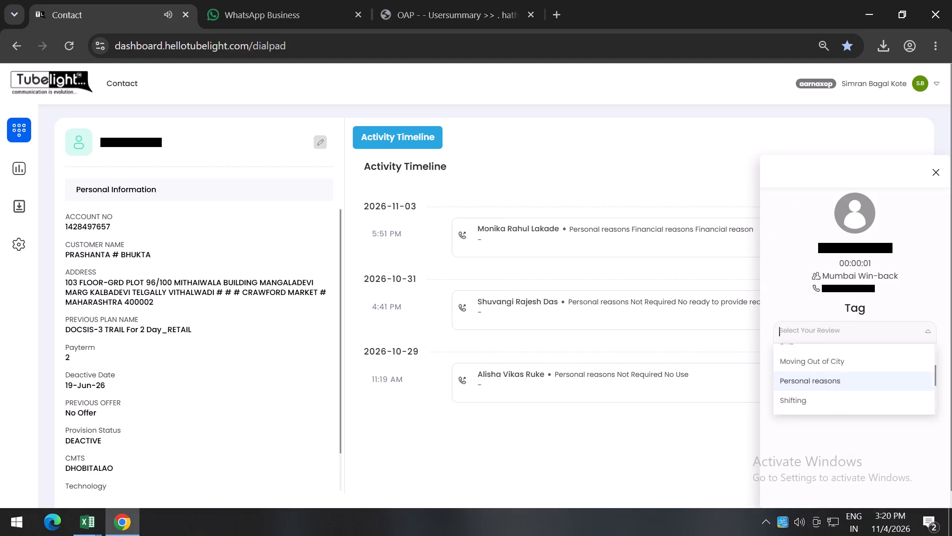
{"action": "scroll", "coordinate": [836, 387], "scroll_direction": "down", "scroll_amount": 1}
{"action": "left_click", "coordinate": [825, 404]}
{"action": "left_click", "coordinate": [867, 339]}
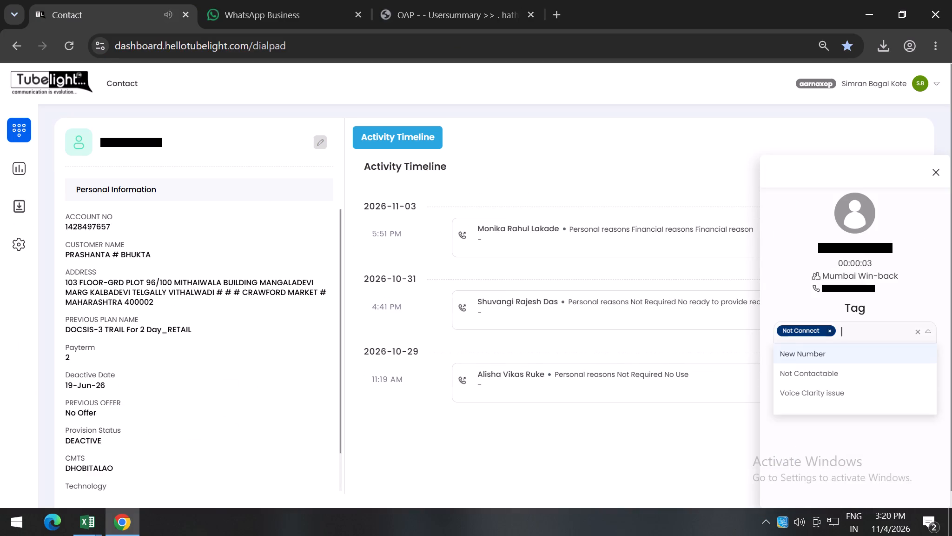
{"action": "scroll", "coordinate": [836, 372], "scroll_direction": "down", "scroll_amount": 1}
{"action": "scroll", "coordinate": [832, 380], "scroll_direction": "up", "scroll_amount": 2}
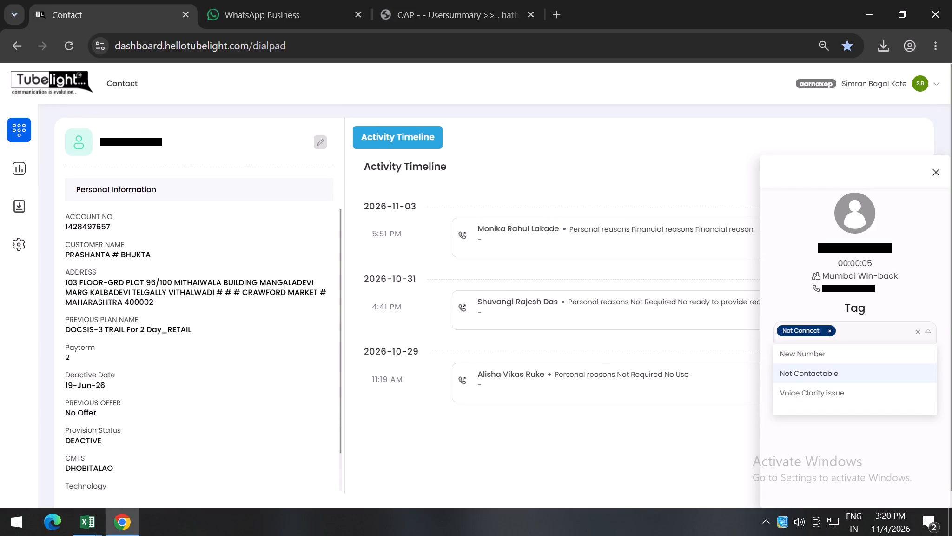
{"action": "left_click", "coordinate": [833, 380]}
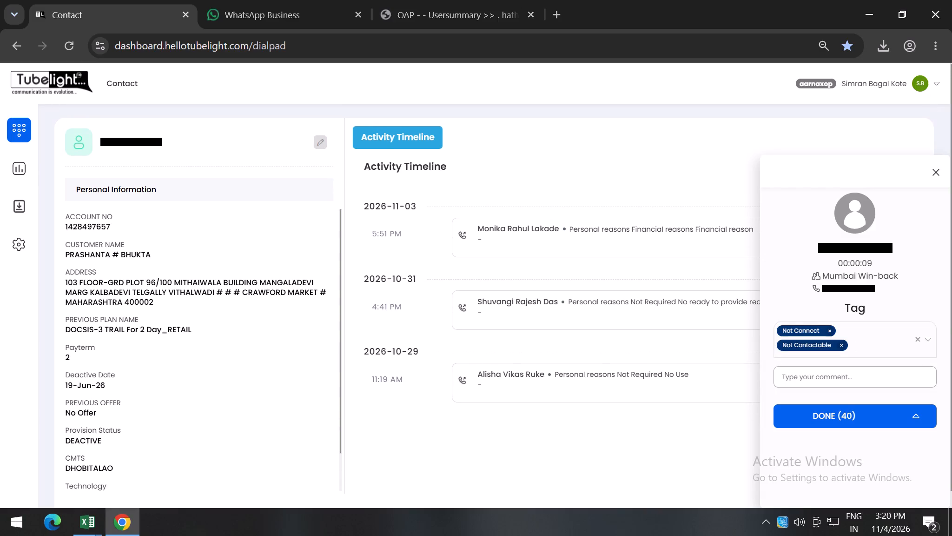
{"action": "left_click", "coordinate": [864, 346]}
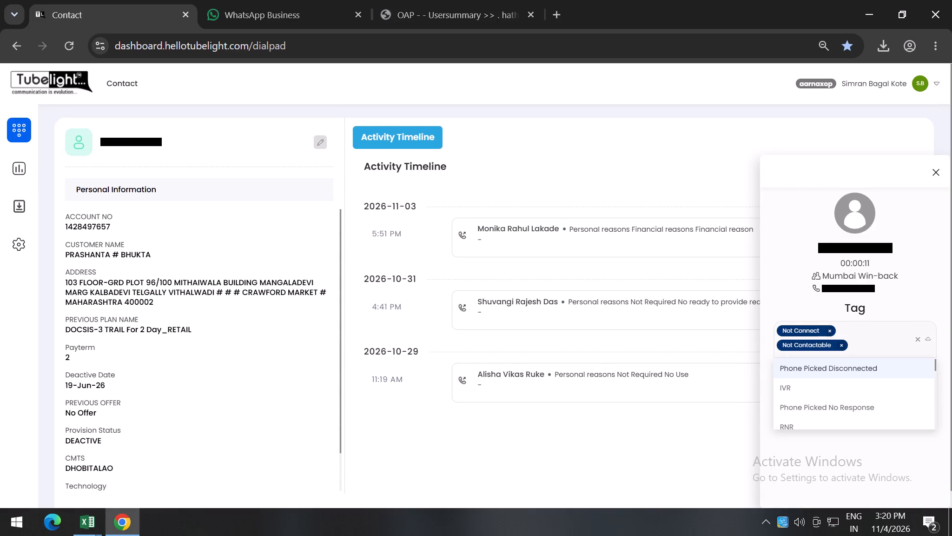
{"action": "left_click", "coordinate": [839, 401]}
{"action": "left_click", "coordinate": [833, 419]}
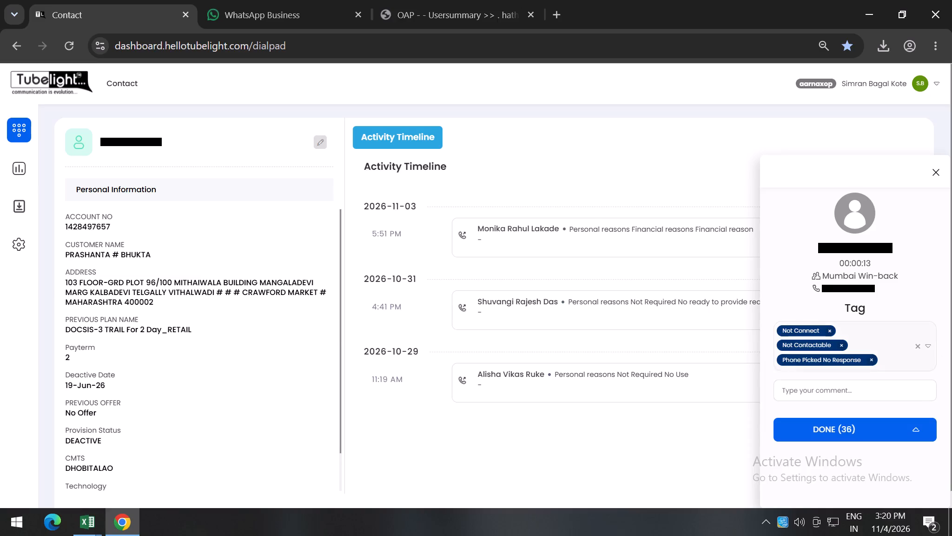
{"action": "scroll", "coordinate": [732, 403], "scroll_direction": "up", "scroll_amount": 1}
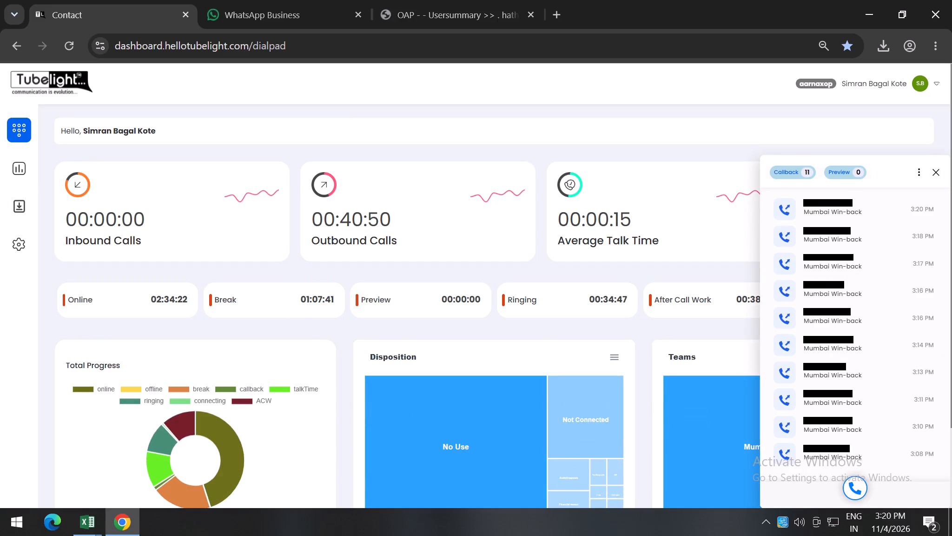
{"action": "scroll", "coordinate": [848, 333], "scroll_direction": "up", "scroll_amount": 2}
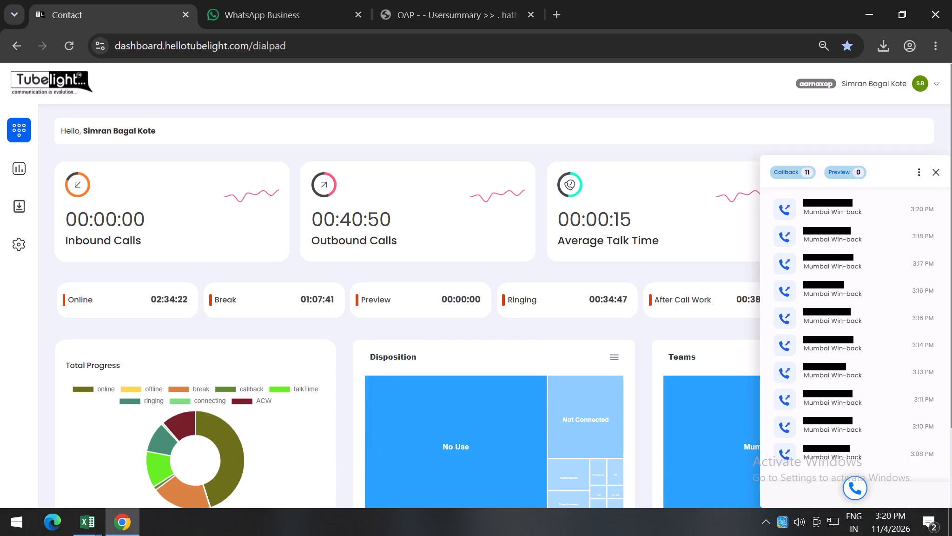
Switch to the NOVEMBER GROSS DATA workbook and enter the outcome CALL BACK 5 30 in cell DJ6.
{"action": "left_click", "coordinate": [89, 527]}
{"action": "left_click", "coordinate": [199, 467]}
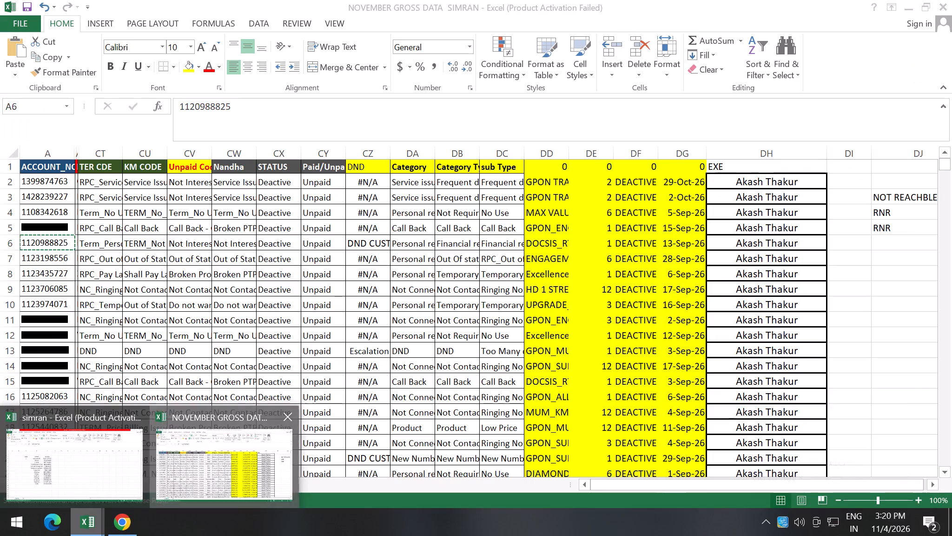
{"action": "key", "text": "Right"}
{"action": "key", "text": "Right"}
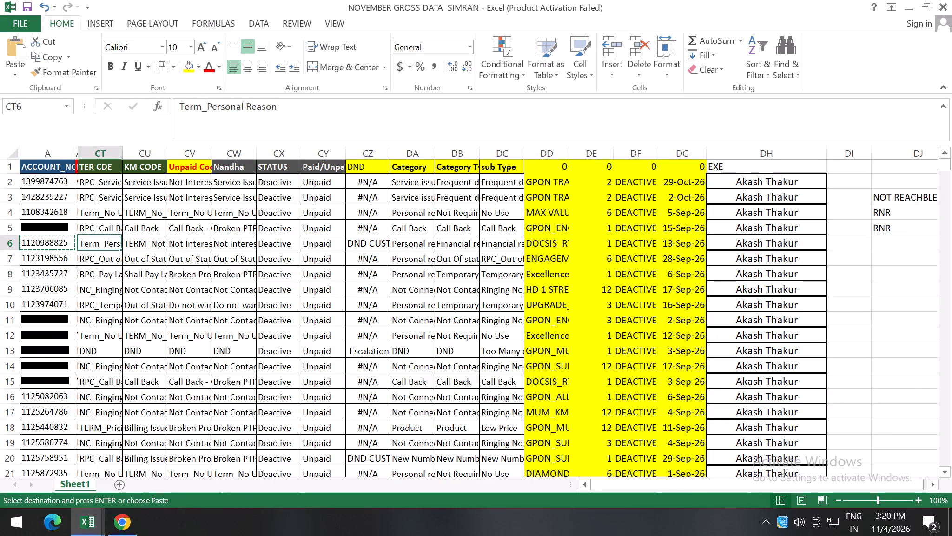
{"action": "key", "text": "Right"}
{"action": "key", "text": "Right"}
{"action": "key", "text": "Right"}
{"action": "key", "text": "Right"}
{"action": "key", "text": "Right"}
{"action": "key", "text": "Right"}
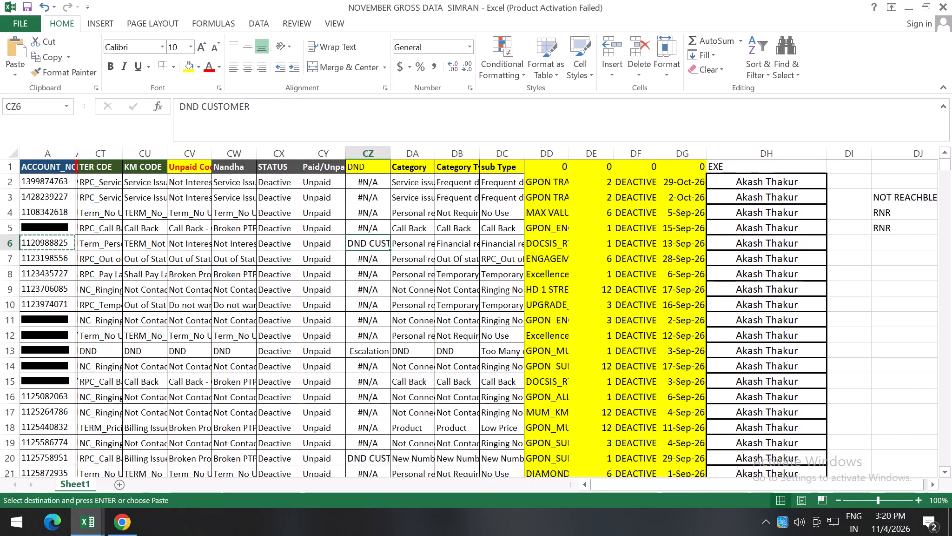
{"action": "key", "text": "Right"}
{"action": "key", "text": "Right"}
{"action": "key", "text": "Right"}
{"action": "key", "text": "Right"}
{"action": "key", "text": "Right"}
{"action": "key", "text": "Right"}
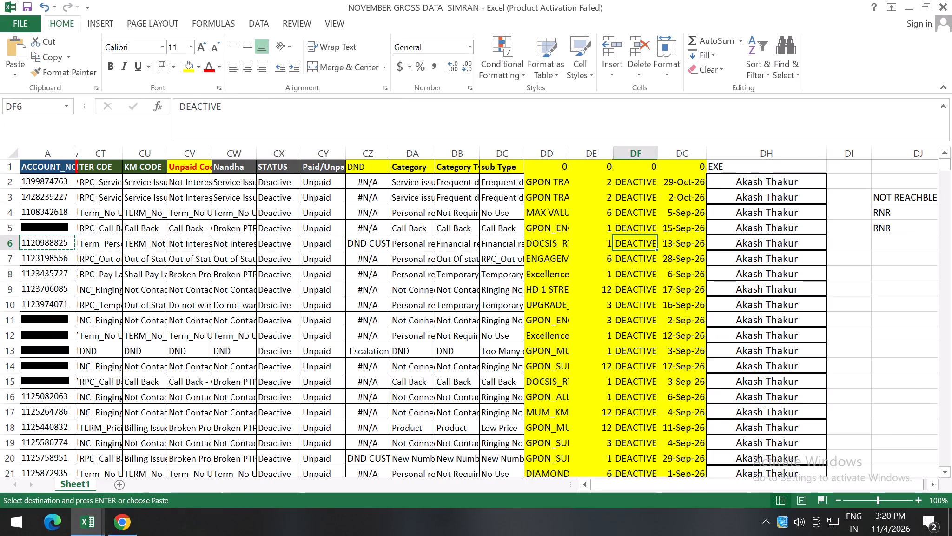
{"action": "key", "text": "Right"}
{"action": "key", "text": "Right"}
{"action": "key", "text": "Right"}
{"action": "key", "text": "Right"}
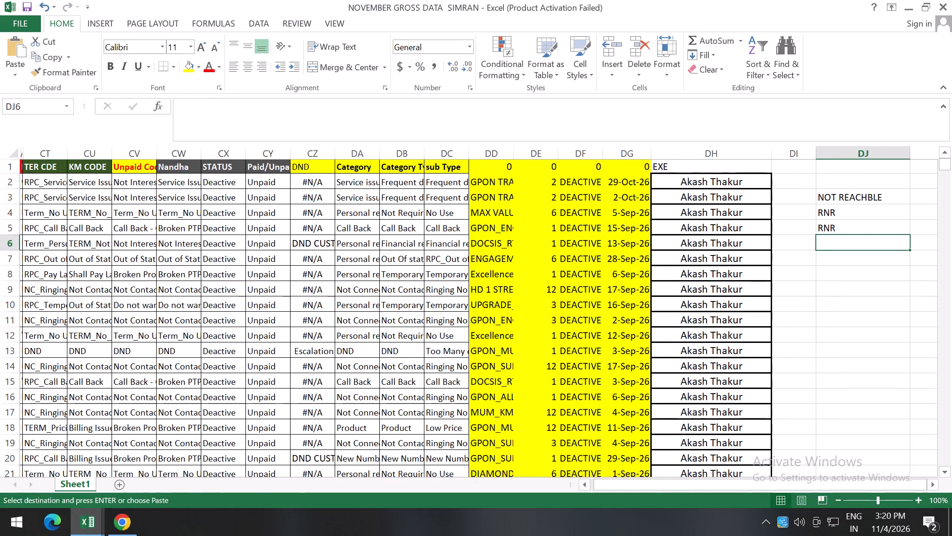
{"action": "type", "text": "CA"}
{"action": "type", "text": "LL"}
{"action": "key", "text": "space"}
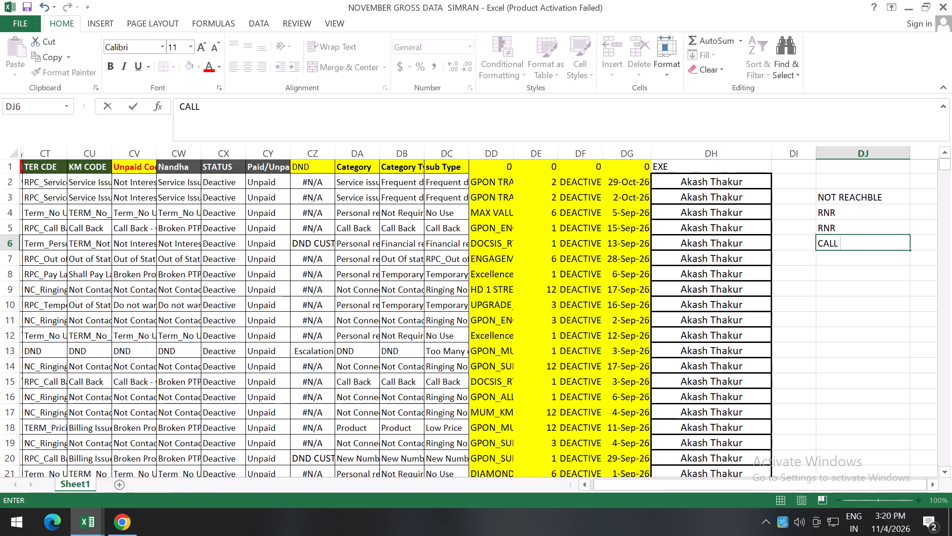
{"action": "type", "text": "BACK"}
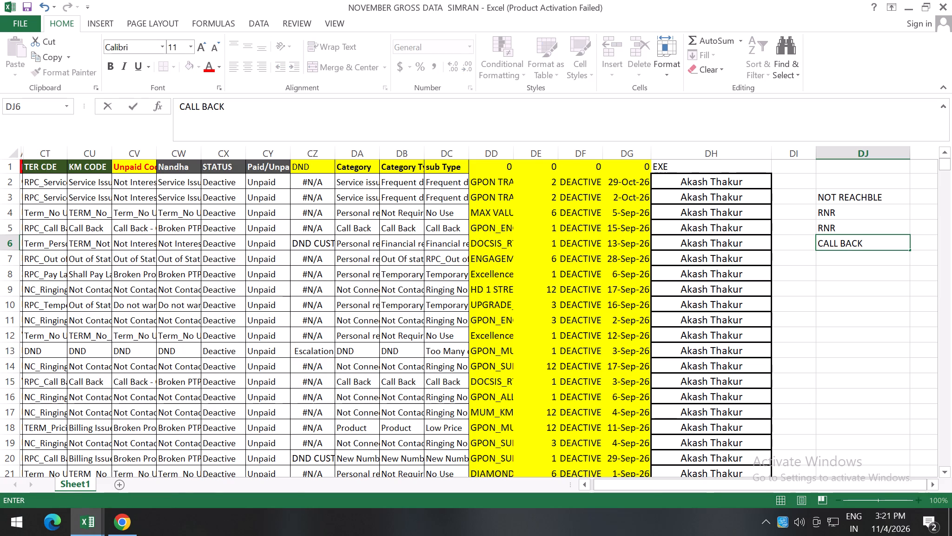
{"action": "key", "text": "space"}
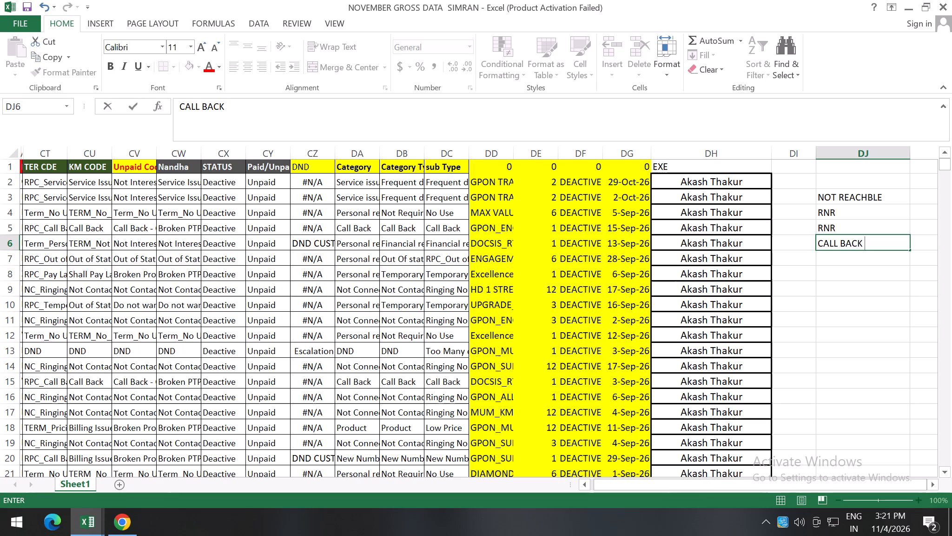
{"action": "key", "text": "space"}
{"action": "type", "text": "5"}
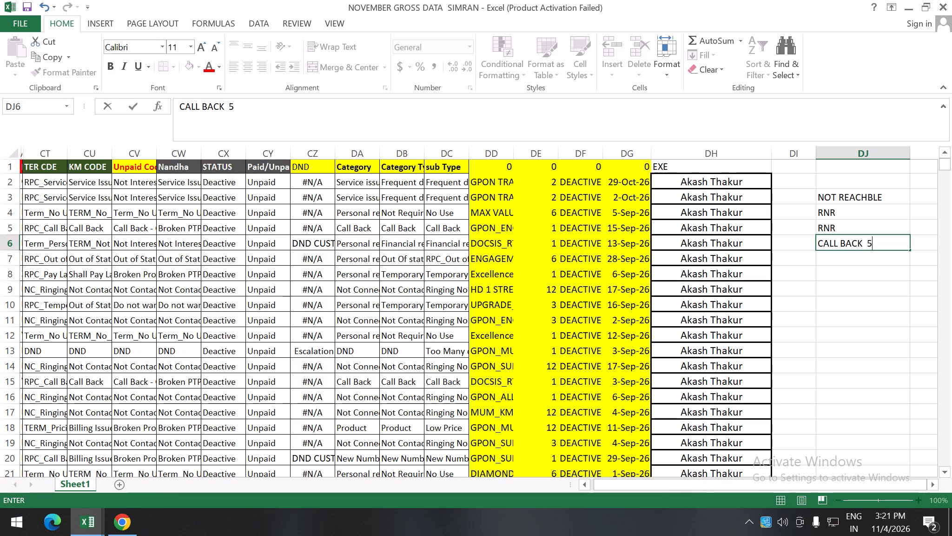
{"action": "key", "text": "space"}
{"action": "type", "text": "30"}
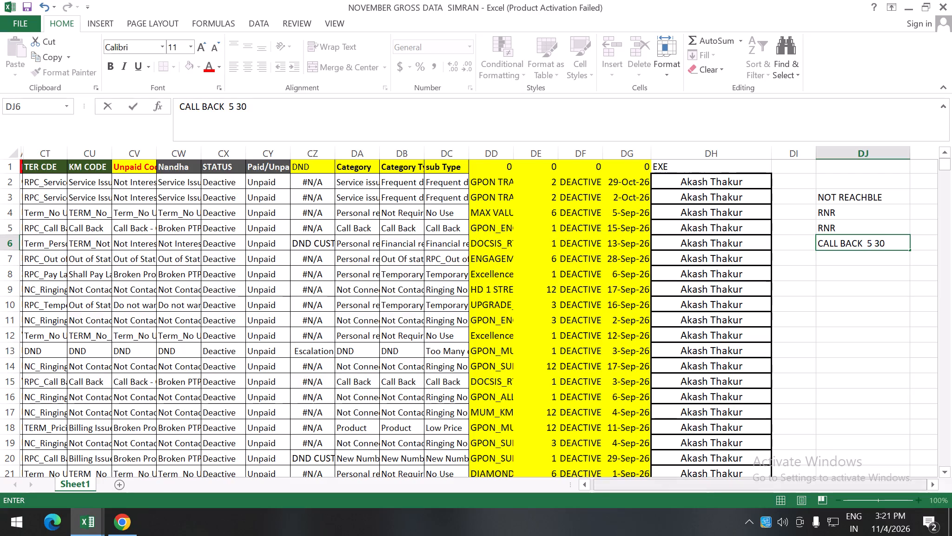
{"action": "left_click", "coordinate": [837, 255]}
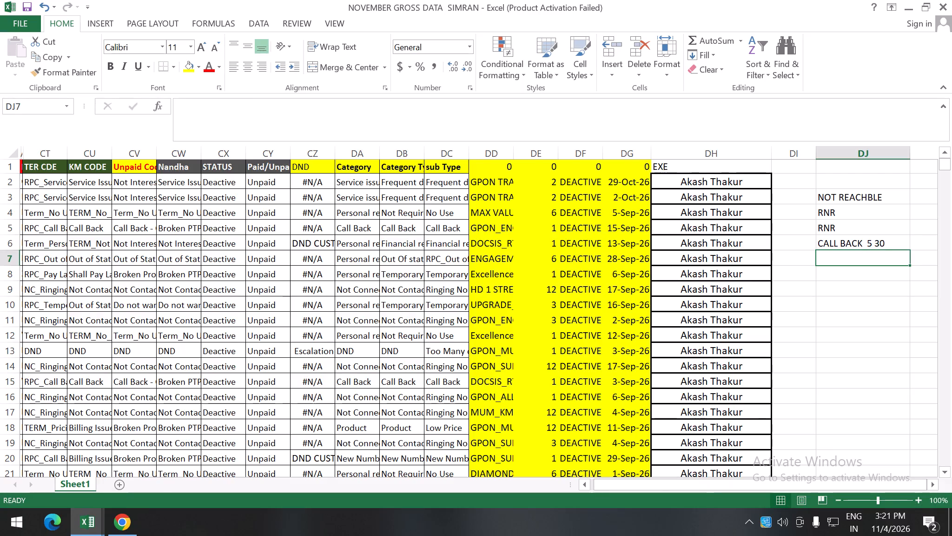
Go to the next account number, in cell A7.
{"action": "key", "text": "Left"}
{"action": "key", "text": "Left"}
{"action": "key", "text": "Left"}
{"action": "key", "text": "Left"}
{"action": "key", "text": "Left"}
{"action": "key", "text": "Left"}
{"action": "key", "text": "Left"}
{"action": "key", "text": "Left"}
{"action": "key", "text": "Left"}
{"action": "key", "text": "Left"}
{"action": "key", "text": "Left"}
{"action": "key", "text": "Left"}
{"action": "key", "text": "Left"}
{"action": "key", "text": "Left"}
{"action": "key", "text": "Left"}
{"action": "key", "text": "Left"}
{"action": "key", "text": "Left"}
{"action": "key", "text": "Left"}
{"action": "key", "text": "Left"}
{"action": "key", "text": "Left"}
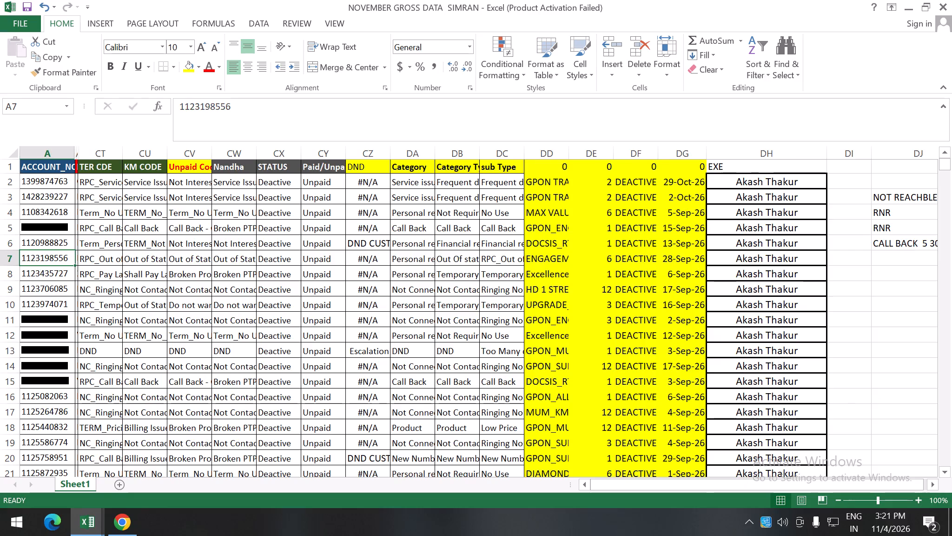
{"action": "scroll", "coordinate": [310, 225], "scroll_direction": "down", "scroll_amount": 1}
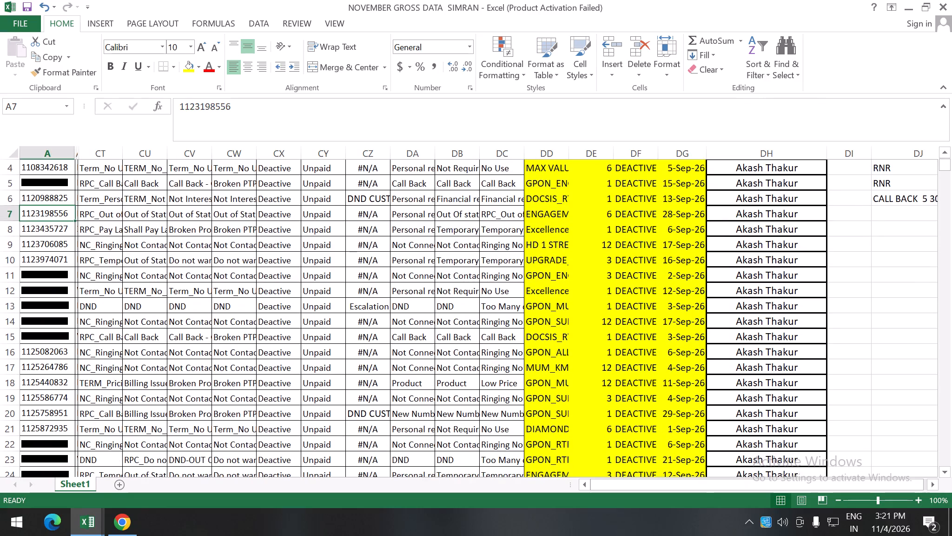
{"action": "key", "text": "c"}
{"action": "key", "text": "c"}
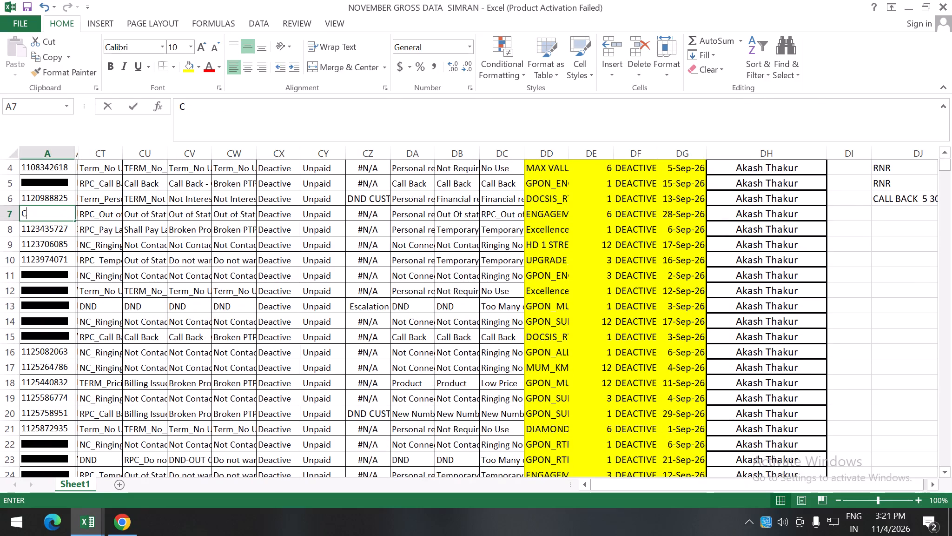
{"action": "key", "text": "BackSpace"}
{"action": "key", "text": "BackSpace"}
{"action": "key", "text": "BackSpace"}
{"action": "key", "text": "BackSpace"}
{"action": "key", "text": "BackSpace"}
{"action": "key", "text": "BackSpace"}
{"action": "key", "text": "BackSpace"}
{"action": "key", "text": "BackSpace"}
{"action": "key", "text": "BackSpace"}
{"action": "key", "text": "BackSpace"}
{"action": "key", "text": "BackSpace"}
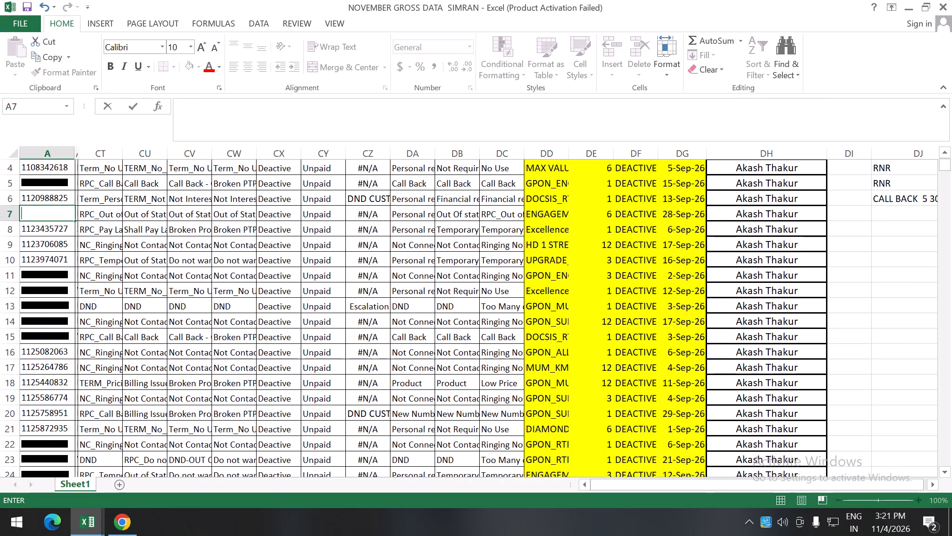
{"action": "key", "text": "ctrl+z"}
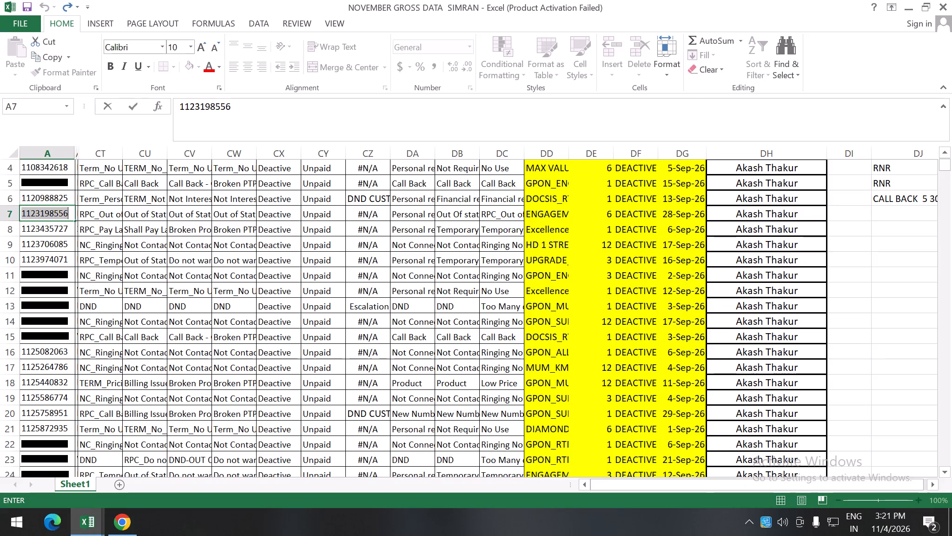
Copy the account number in cell A7.
{"action": "key", "text": "ctrl+c"}
{"action": "left_click", "coordinate": [151, 212]}
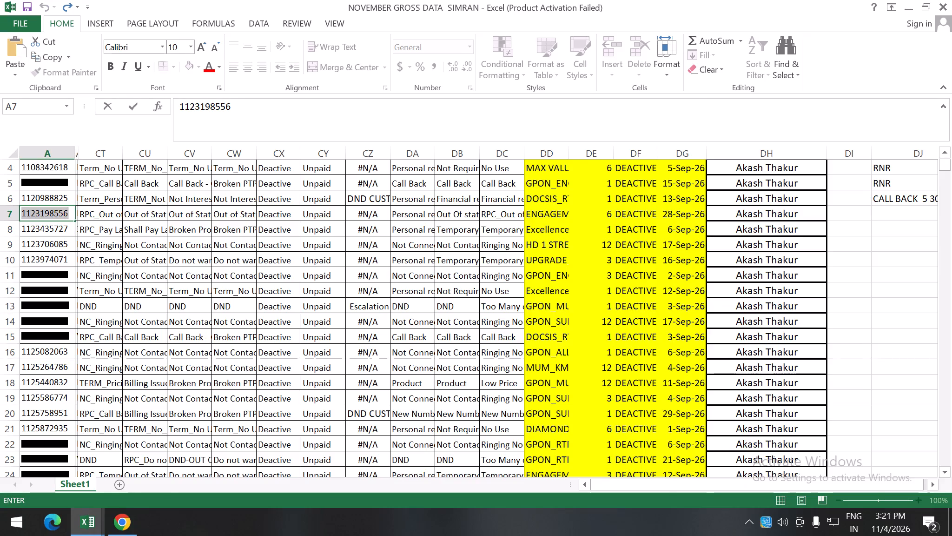
{"action": "left_click", "coordinate": [66, 212]}
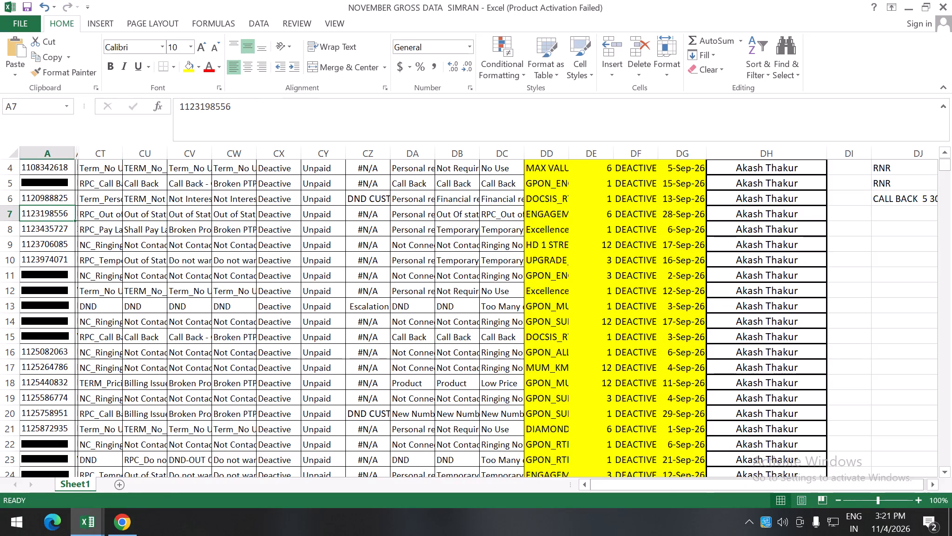
{"action": "key", "text": "ctrl+c"}
{"action": "key", "text": "ctrl+c"}
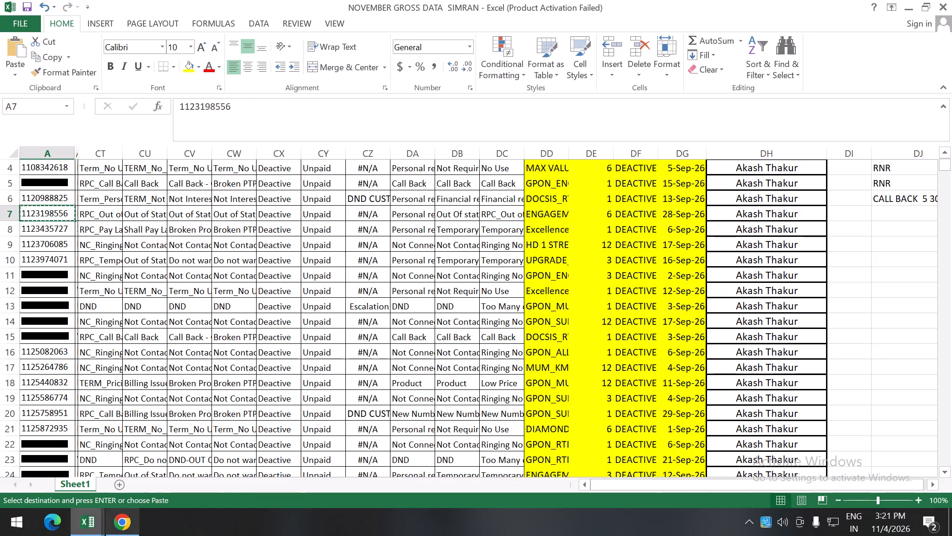
Switch to OAP in the browser, search by the copied account number and reveal the customer's mobile number.
{"action": "left_click", "coordinate": [135, 535]}
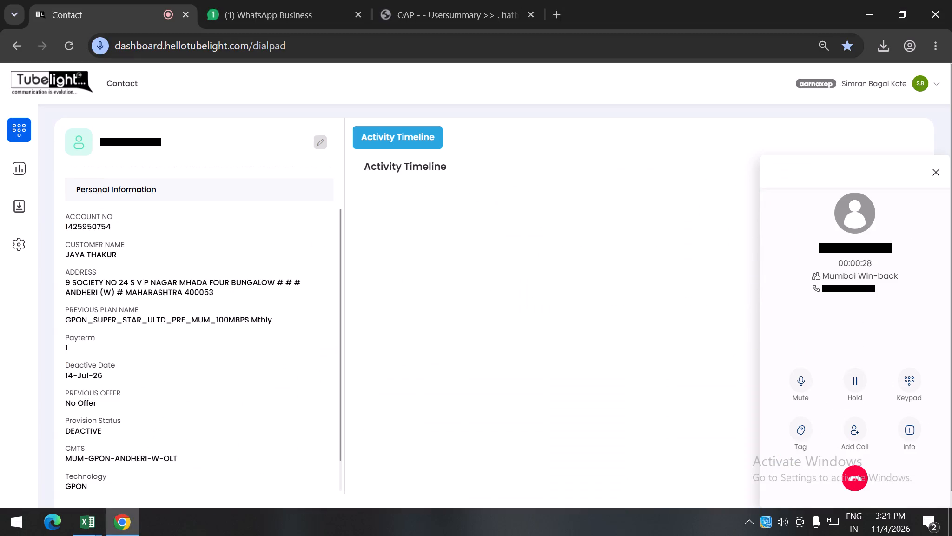
{"action": "left_click", "coordinate": [466, 0]}
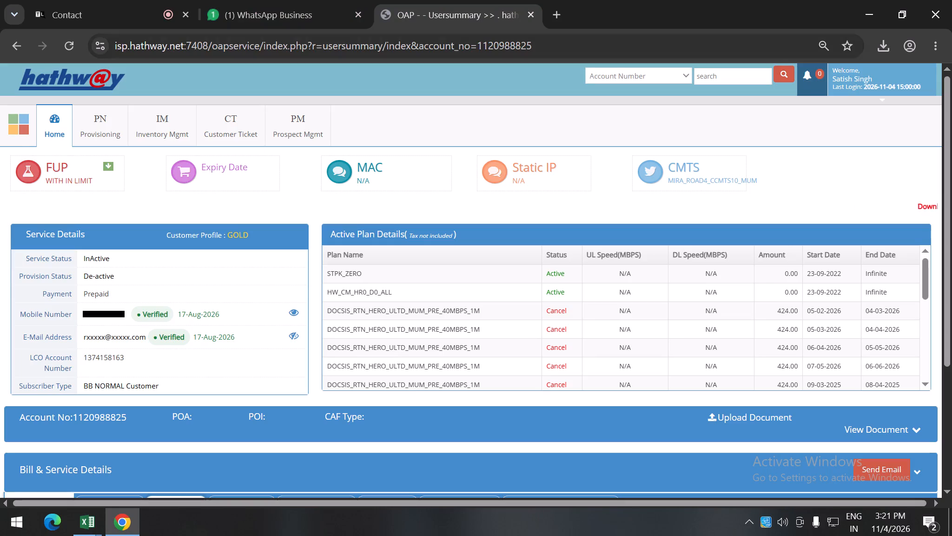
{"action": "left_click", "coordinate": [727, 72]}
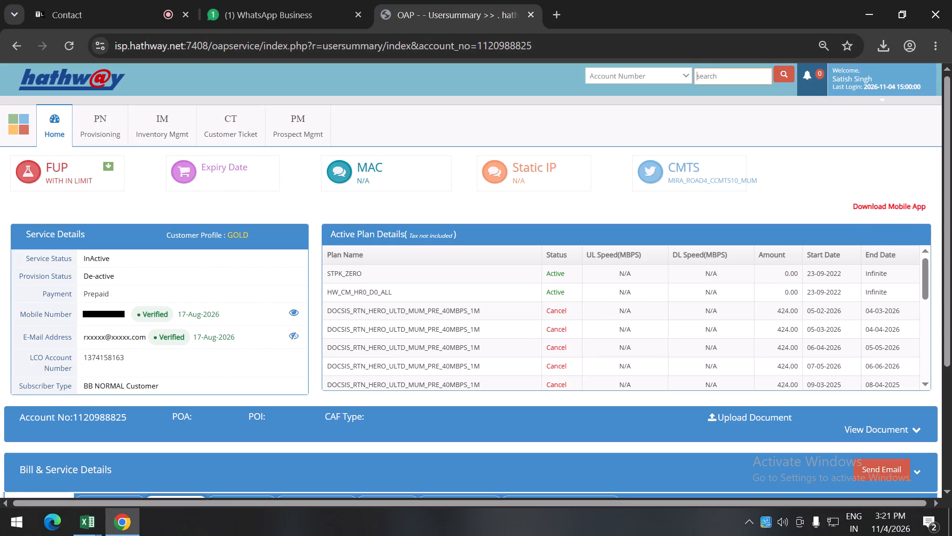
{"action": "key", "text": "ctrl+v"}
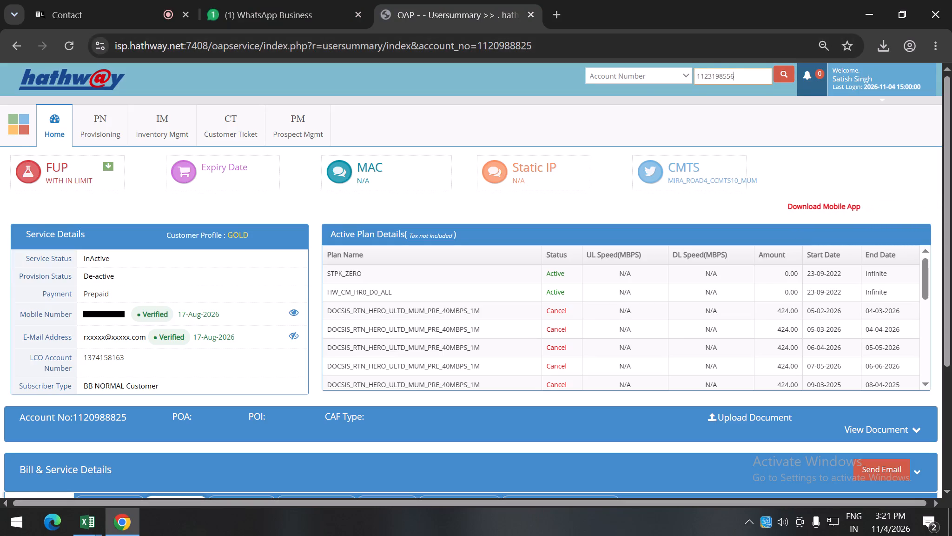
{"action": "left_click", "coordinate": [787, 76]}
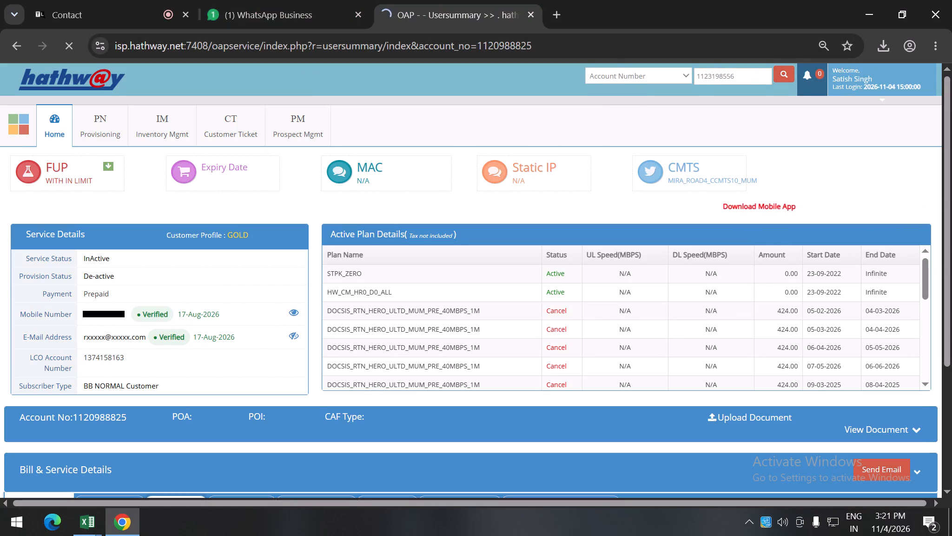
{"action": "left_click", "coordinate": [789, 73]}
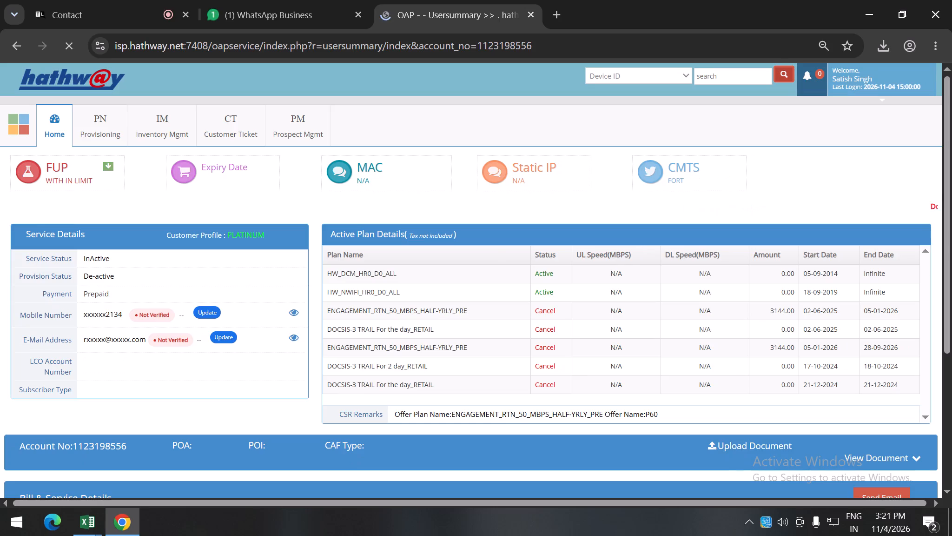
{"action": "left_click", "coordinate": [294, 312]}
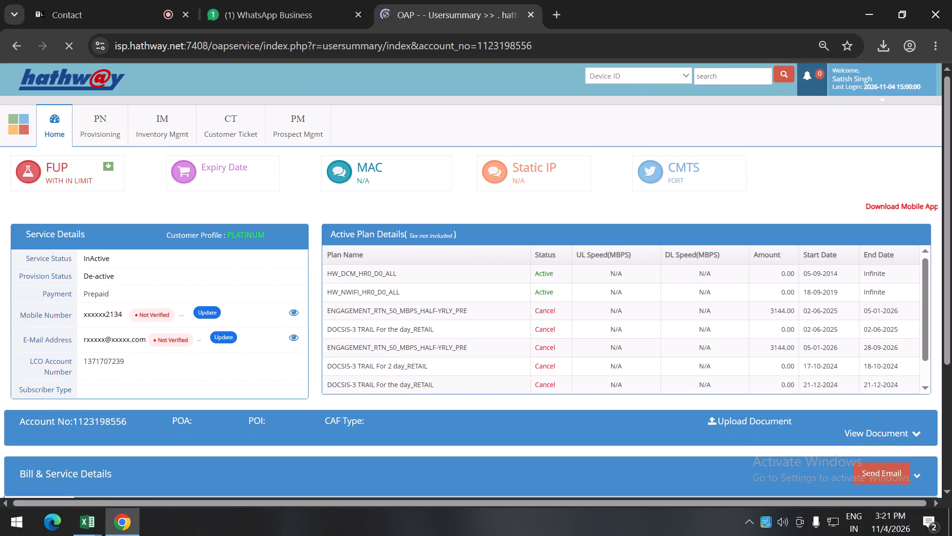
{"action": "left_click", "coordinate": [294, 312]}
{"action": "left_click", "coordinate": [294, 312]}
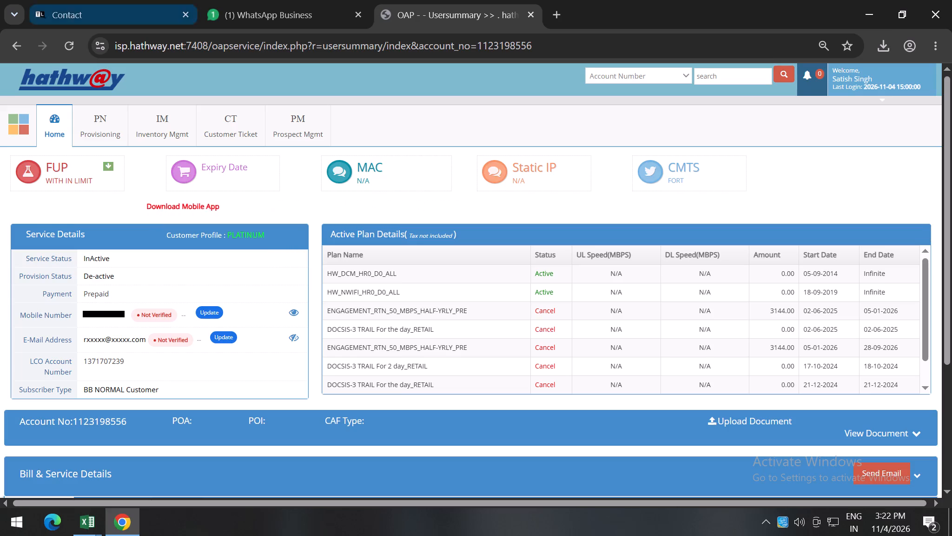
Return to the Tubelight dialpad, tag the ended Mumbai Win-back call as Personal reasons, Not Required, No Use and submit it.
{"action": "left_click", "coordinate": [75, 0]}
{"action": "left_click", "coordinate": [859, 337]}
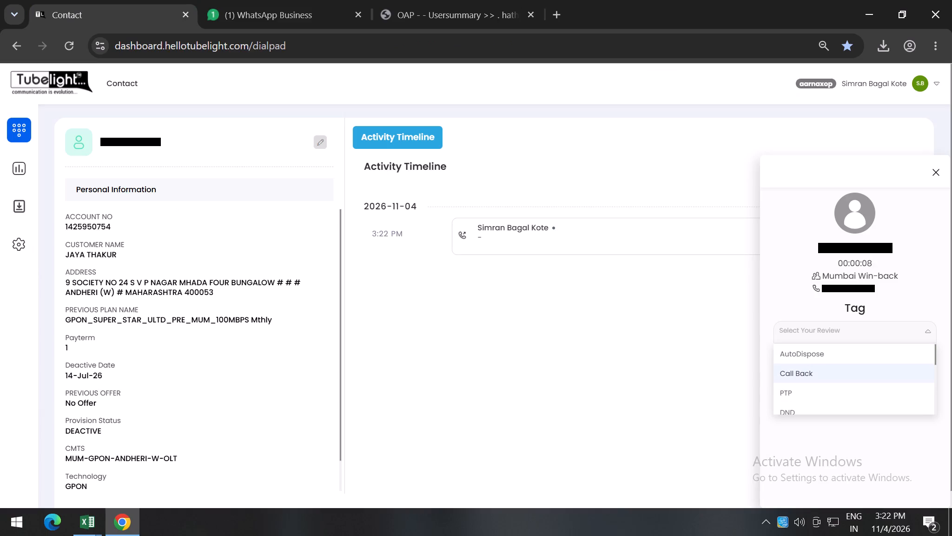
{"action": "scroll", "coordinate": [839, 379], "scroll_direction": "down", "scroll_amount": 1}
{"action": "left_click", "coordinate": [839, 379]}
{"action": "left_click", "coordinate": [888, 327]}
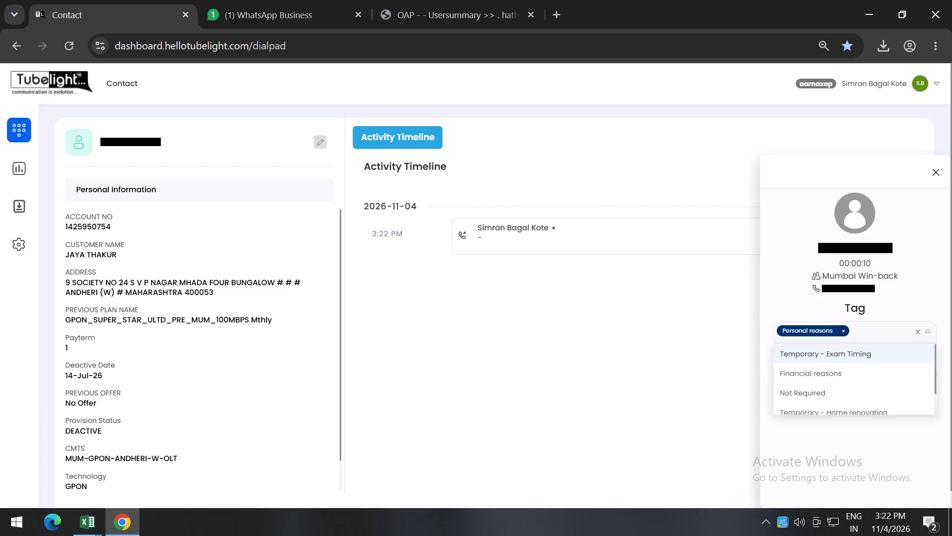
{"action": "left_click", "coordinate": [841, 386]}
{"action": "left_click", "coordinate": [874, 343]}
{"action": "left_click", "coordinate": [846, 366]}
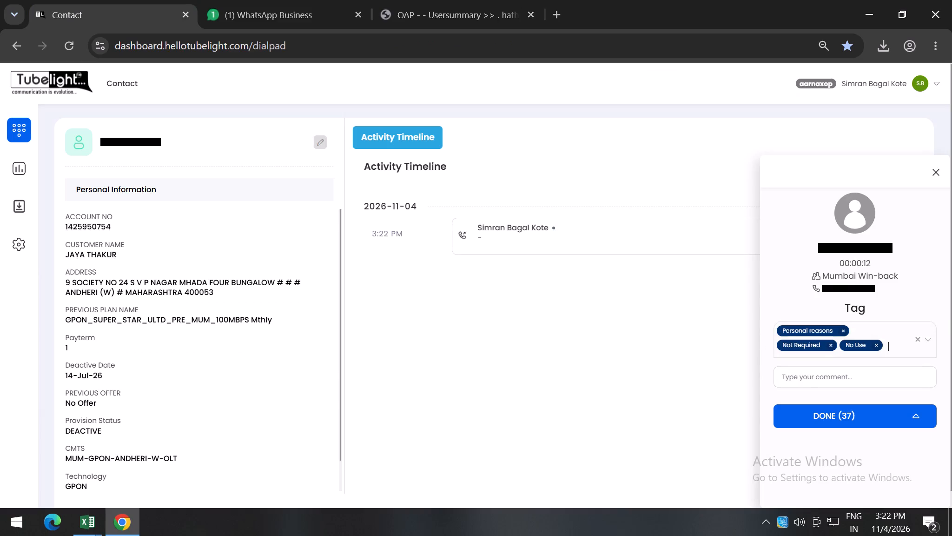
{"action": "left_click", "coordinate": [834, 409]}
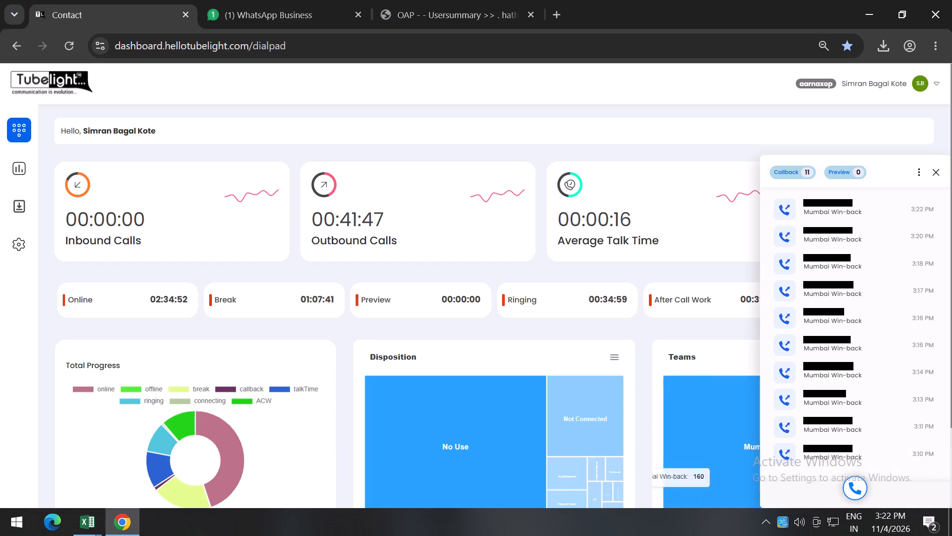
Switch to the NOVEMBER GROSS DATA workbook and enter the call outcome NOT REACHBLE in cell DJ7.
{"action": "left_click", "coordinate": [89, 524]}
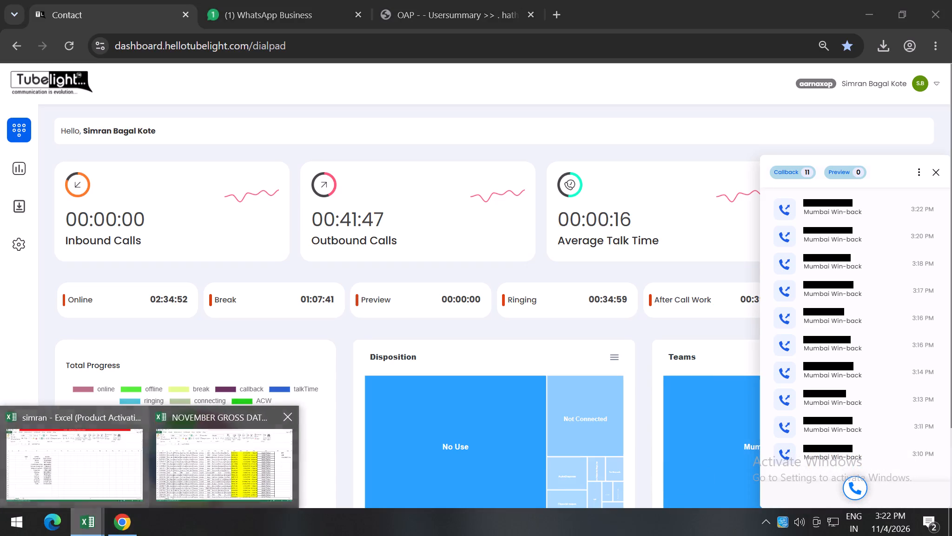
{"action": "left_click", "coordinate": [201, 464]}
{"action": "key", "text": "Right"}
{"action": "key", "text": "Right"}
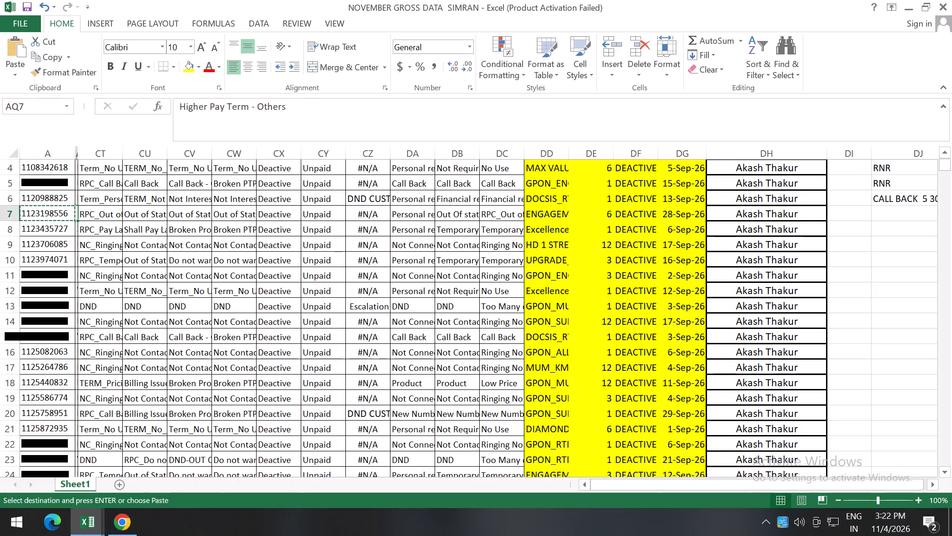
{"action": "key", "text": "Right"}
{"action": "key", "text": "Right"}
{"action": "key", "text": "Right"}
{"action": "key", "text": "Right"}
{"action": "key", "text": "Right"}
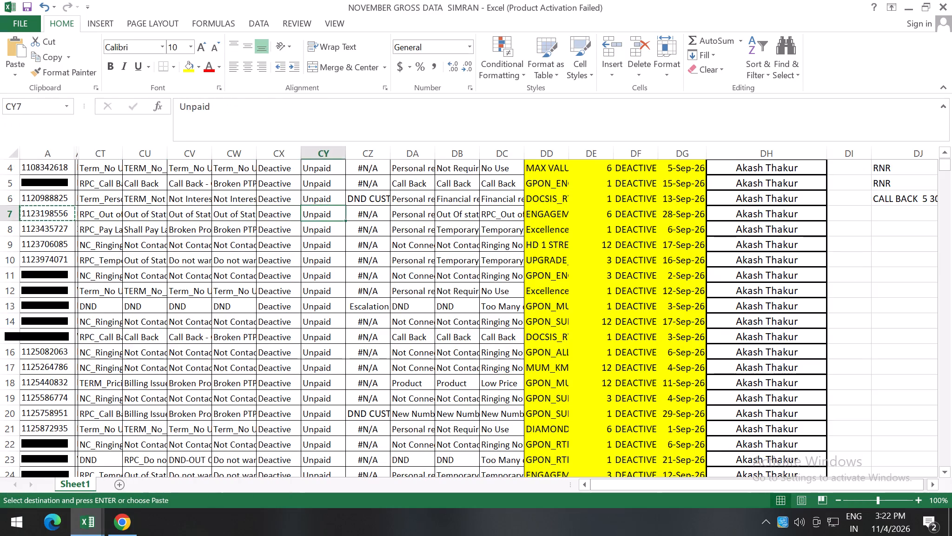
{"action": "key", "text": "Right"}
{"action": "key", "text": "Right"}
{"action": "key", "text": "Right"}
{"action": "key", "text": "Right"}
{"action": "key", "text": "Right"}
{"action": "key", "text": "Right"}
{"action": "key", "text": "Right"}
{"action": "key", "text": "Right"}
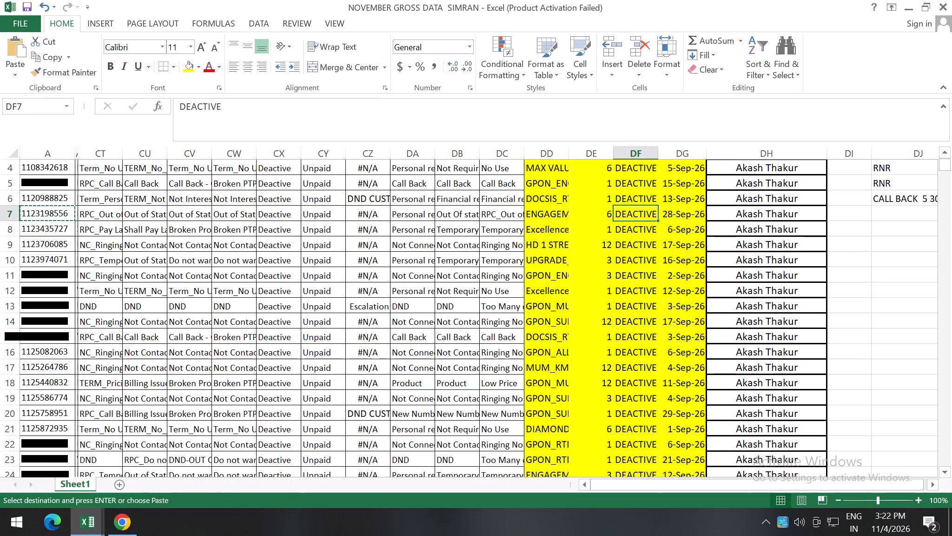
{"action": "key", "text": "Right"}
{"action": "key", "text": "Right"}
{"action": "key", "text": "Right"}
{"action": "type", "text": "NOT"}
{"action": "key", "text": "space"}
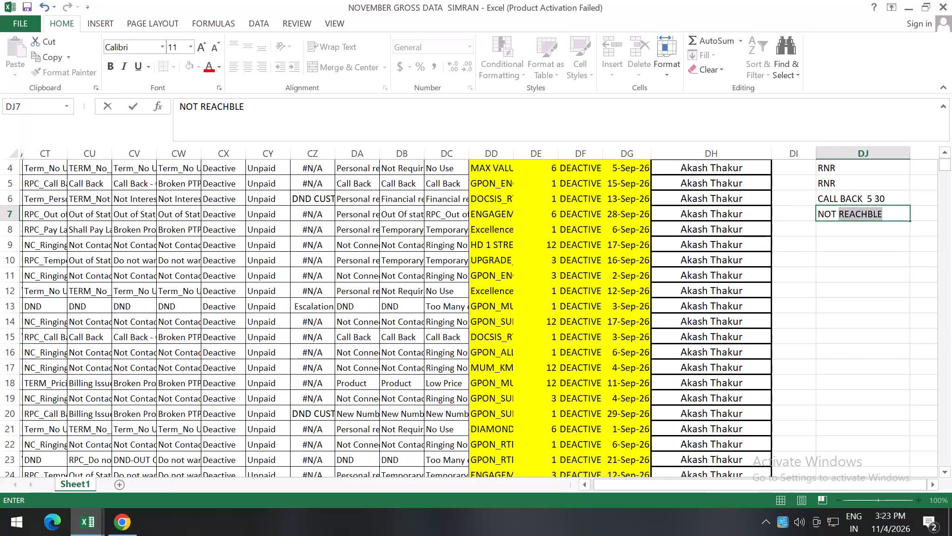
{"action": "left_click", "coordinate": [838, 229]}
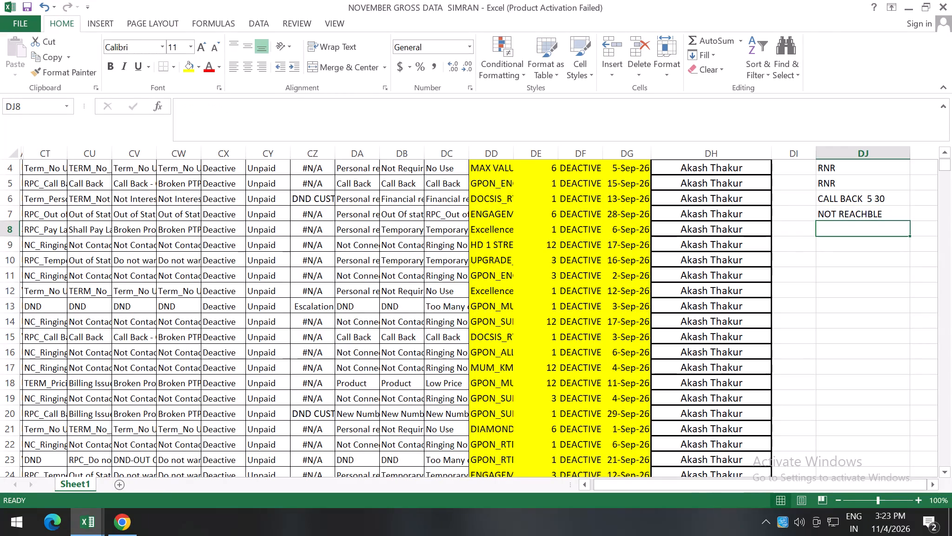
Copy the next account number, in cell A8.
{"action": "key", "text": "Left"}
{"action": "key", "text": "Left"}
{"action": "key", "text": "Left"}
{"action": "key", "text": "Left"}
{"action": "key", "text": "Left"}
{"action": "key", "text": "Left"}
{"action": "key", "text": "Left"}
{"action": "key", "text": "Left"}
{"action": "key", "text": "Left"}
{"action": "key", "text": "Left"}
{"action": "key", "text": "Left"}
{"action": "key", "text": "Left"}
{"action": "key", "text": "Left"}
{"action": "key", "text": "Left"}
{"action": "key", "text": "Left"}
{"action": "key", "text": "Left"}
{"action": "key", "text": "Left"}
{"action": "key", "text": "Left"}
{"action": "key", "text": "Left"}
{"action": "key", "text": "Left"}
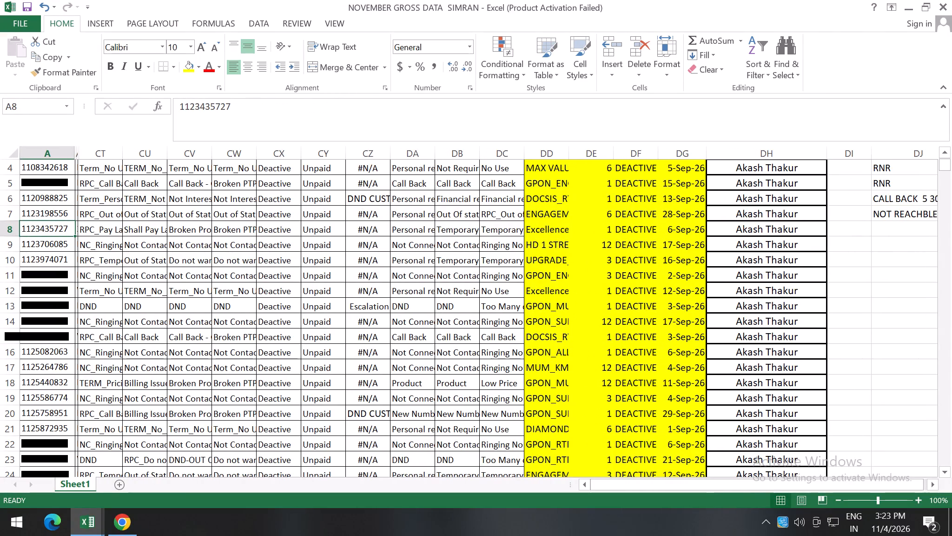
{"action": "key", "text": "ctrl+c"}
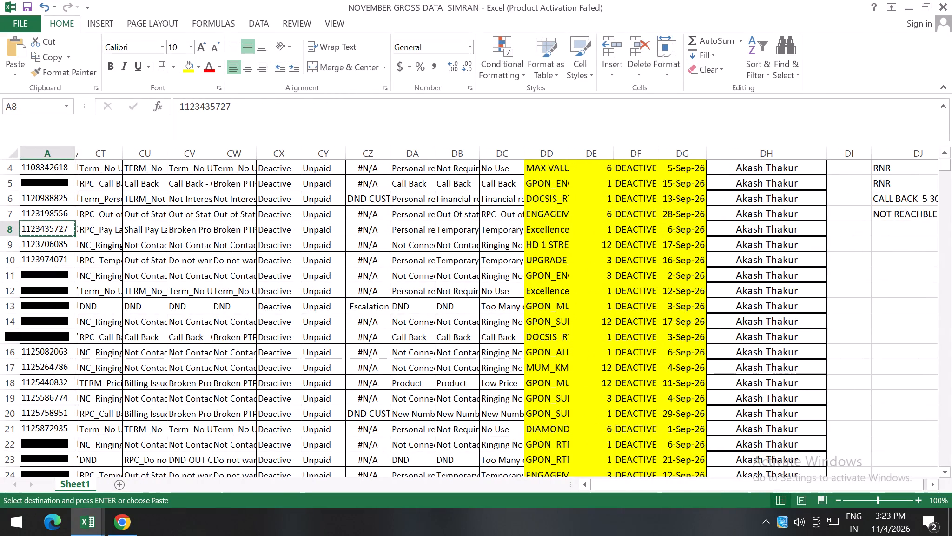
Switch to OAP in the browser, search by the copied account number and reveal the customer's mobile number.
{"action": "left_click", "coordinate": [122, 519]}
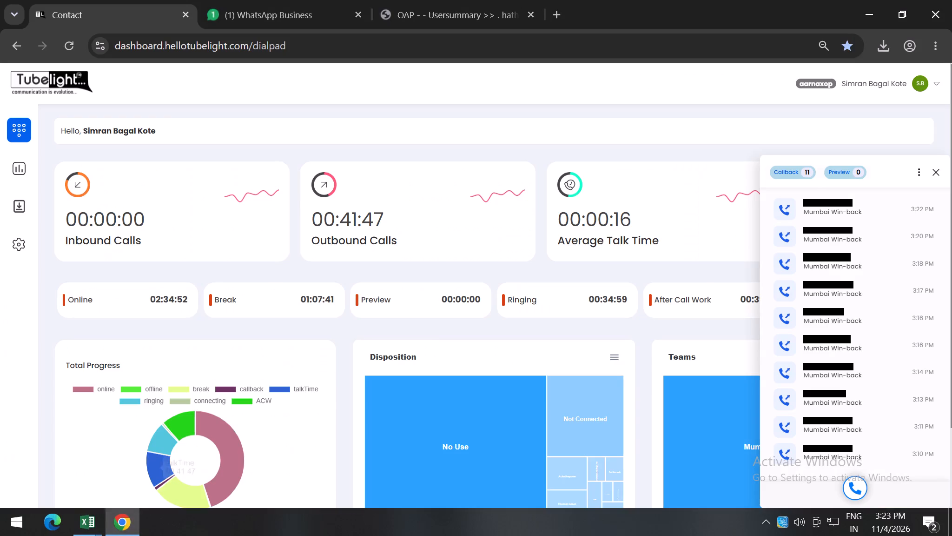
{"action": "left_click", "coordinate": [480, 0]}
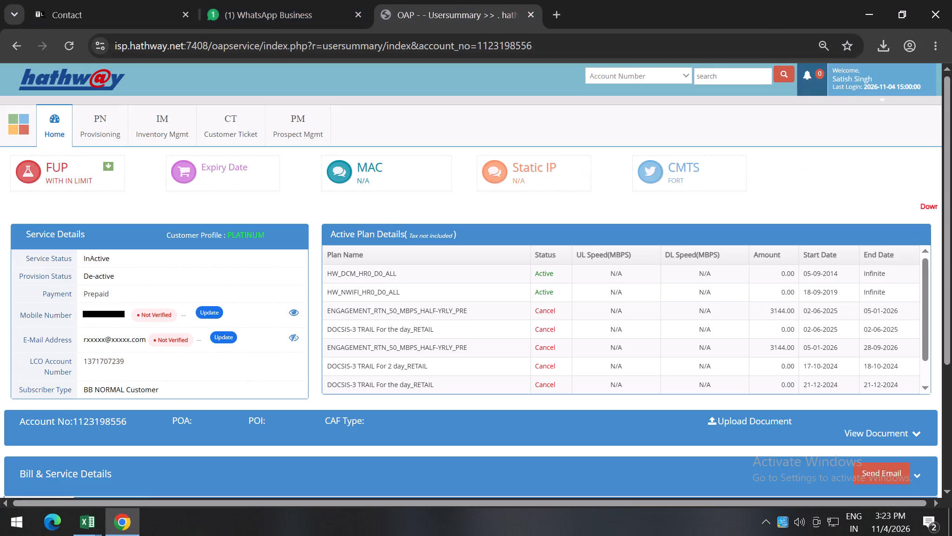
{"action": "left_click", "coordinate": [749, 71]}
{"action": "key", "text": "ctrl+v"}
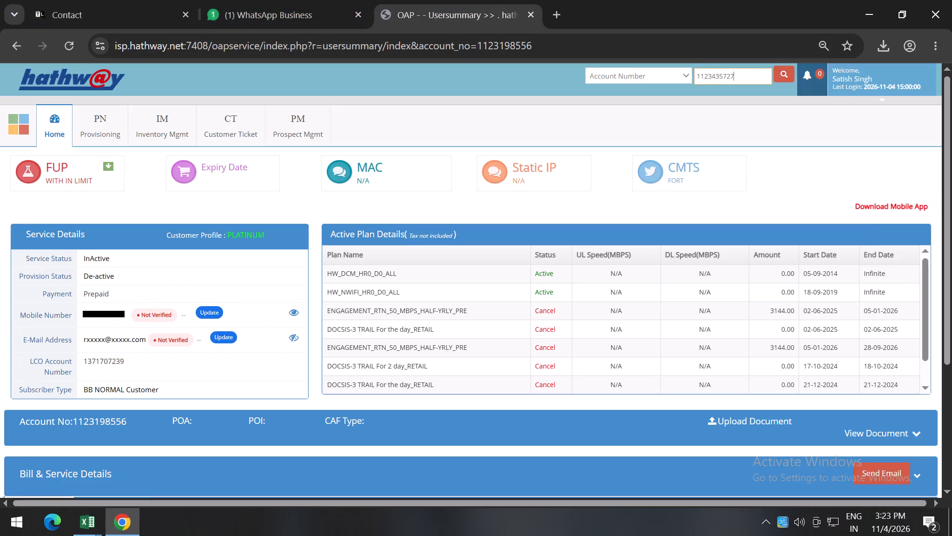
{"action": "left_click", "coordinate": [781, 73]}
{"action": "left_click", "coordinate": [781, 73]}
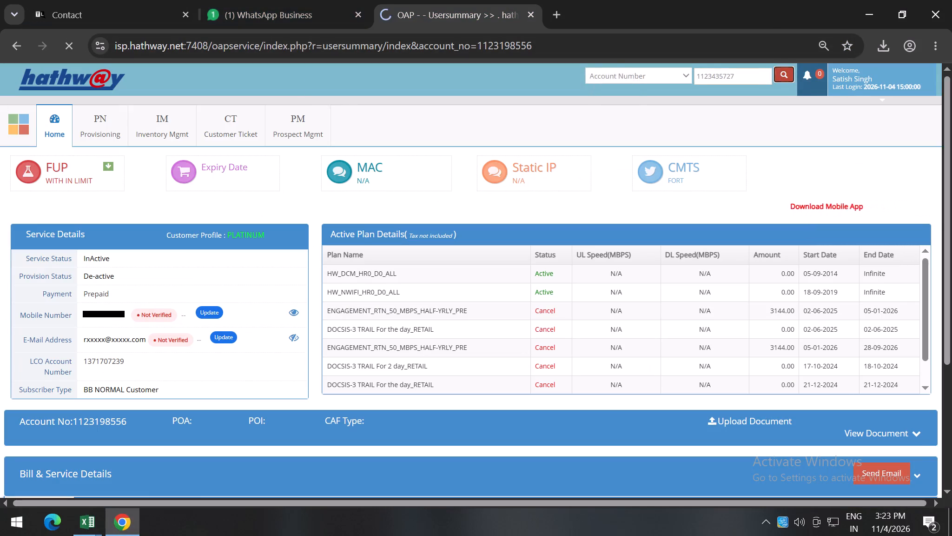
{"action": "left_click", "coordinate": [291, 313]}
{"action": "left_click", "coordinate": [294, 309]}
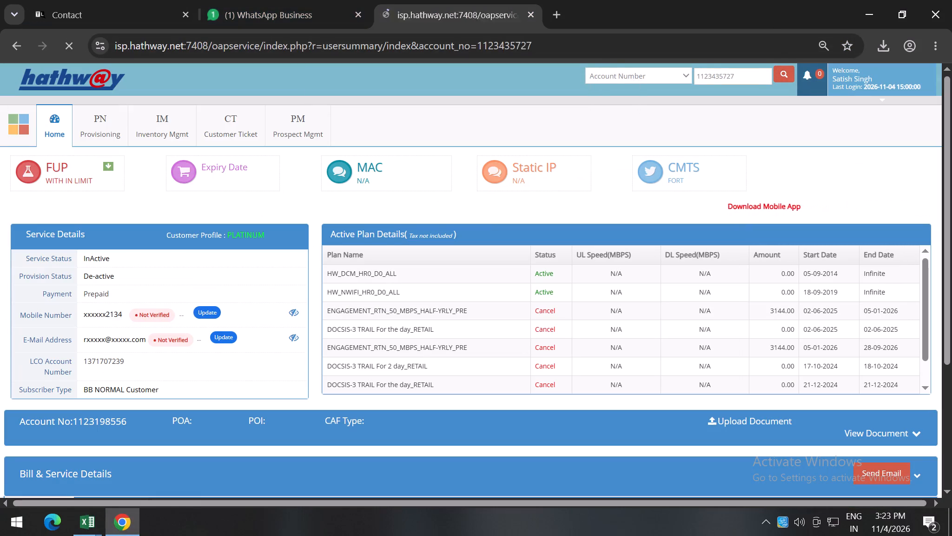
{"action": "left_click", "coordinate": [294, 309]}
{"action": "left_click", "coordinate": [294, 309]}
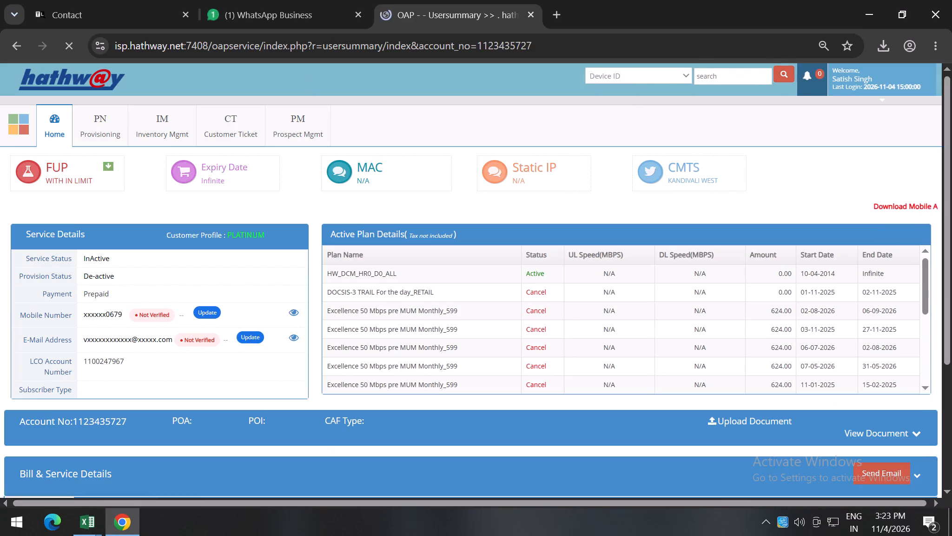
{"action": "left_click", "coordinate": [294, 309]}
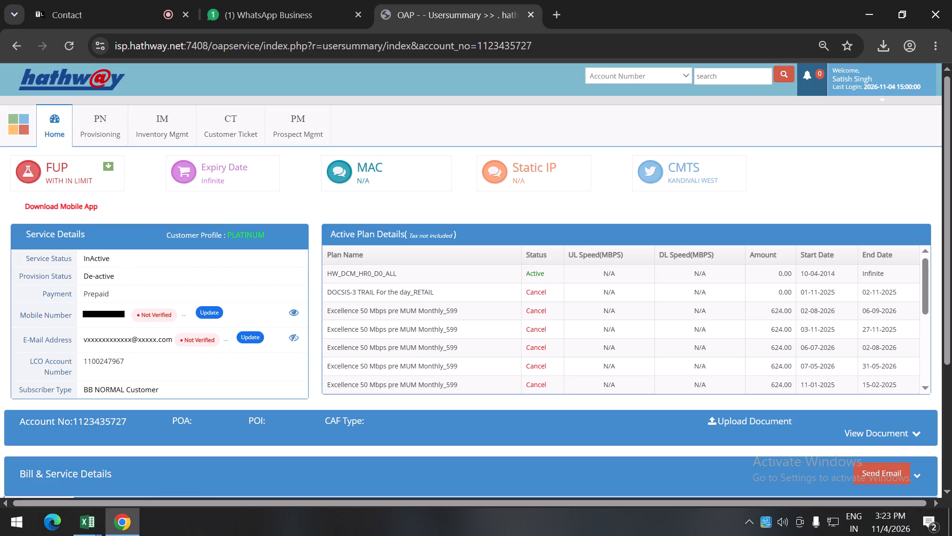
Return to the Tubelight dialpad, end the Mumbai Win-back call, tag it as Personal reasons, Not Required, No Use and submit it.
{"action": "left_click", "coordinate": [40, 0]}
{"action": "left_click", "coordinate": [854, 477]}
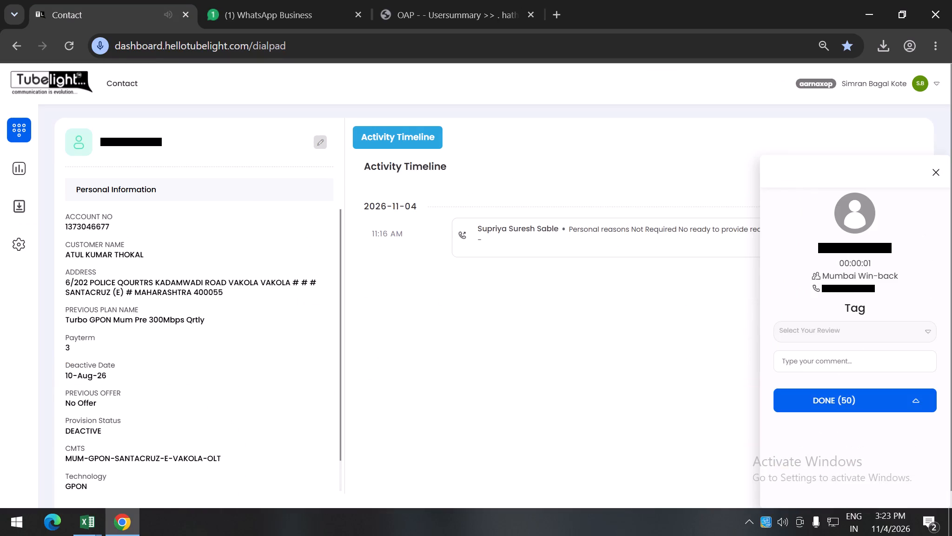
{"action": "left_click", "coordinate": [848, 324]}
{"action": "scroll", "coordinate": [844, 390], "scroll_direction": "down", "scroll_amount": 1}
{"action": "left_click", "coordinate": [846, 382]}
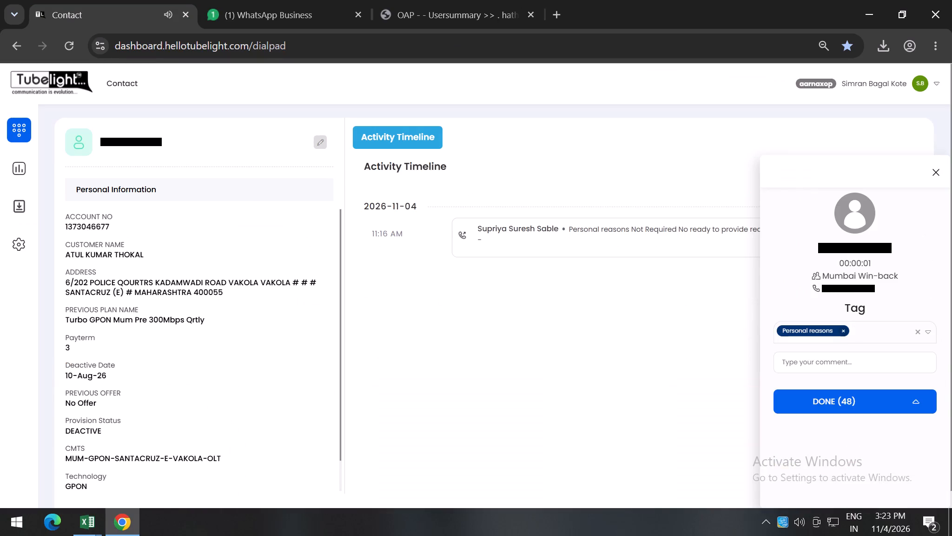
{"action": "left_click", "coordinate": [870, 335]}
{"action": "left_click", "coordinate": [811, 385]}
{"action": "left_click", "coordinate": [870, 339]}
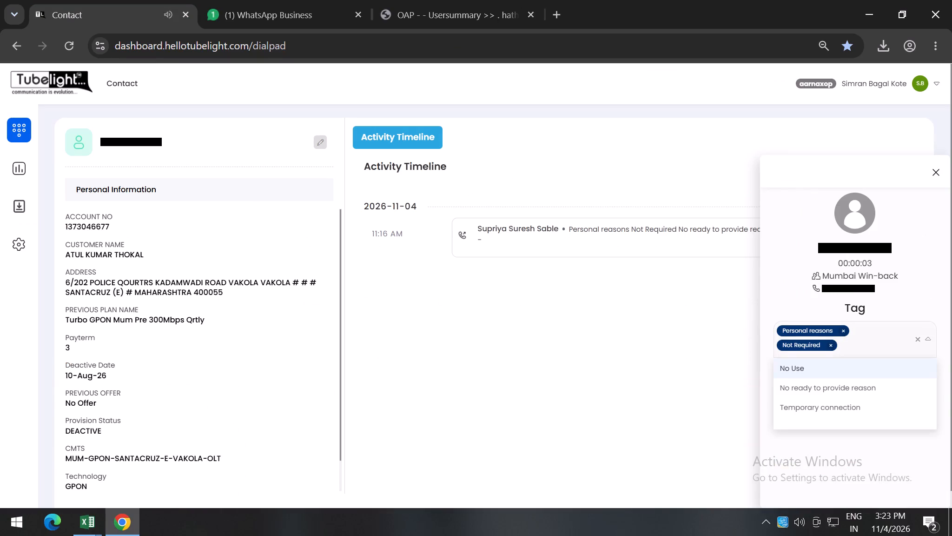
{"action": "left_click", "coordinate": [831, 376]}
{"action": "left_click", "coordinate": [839, 401]}
{"action": "left_click", "coordinate": [845, 416]}
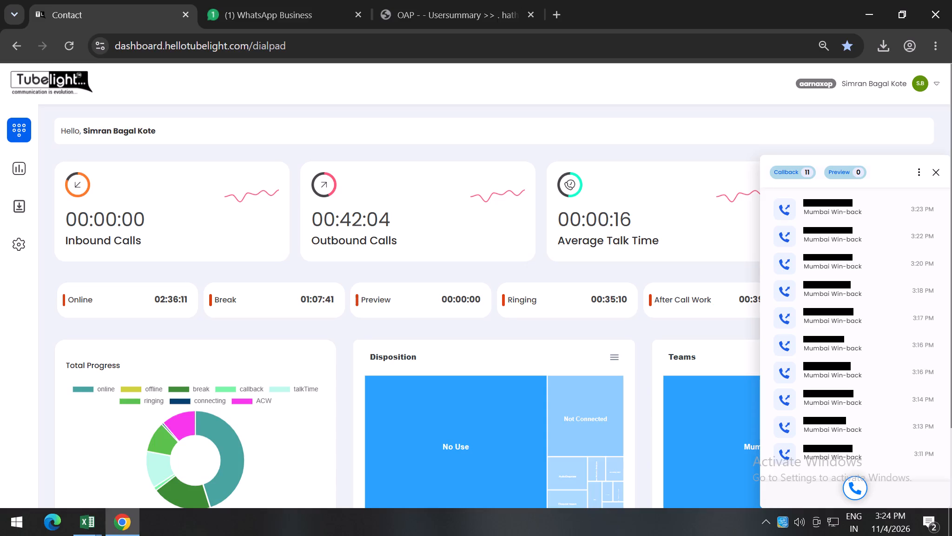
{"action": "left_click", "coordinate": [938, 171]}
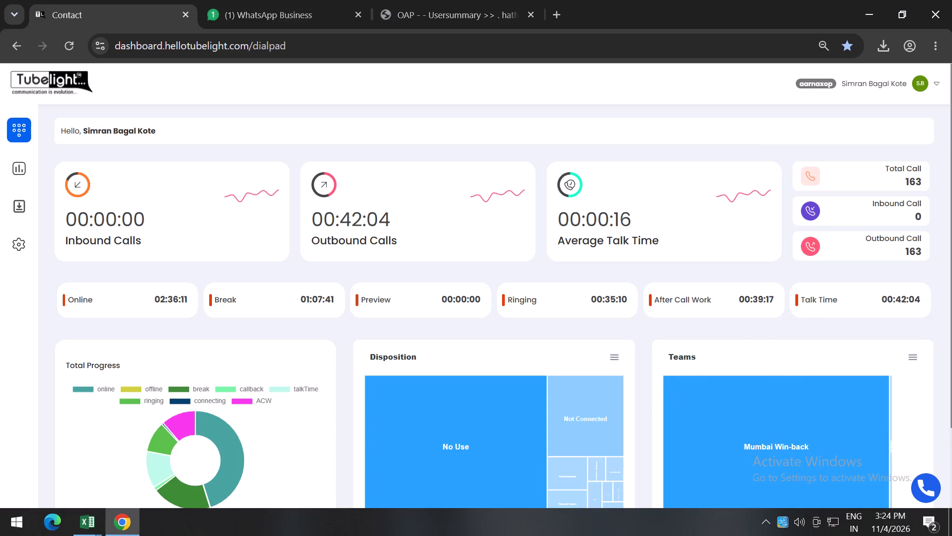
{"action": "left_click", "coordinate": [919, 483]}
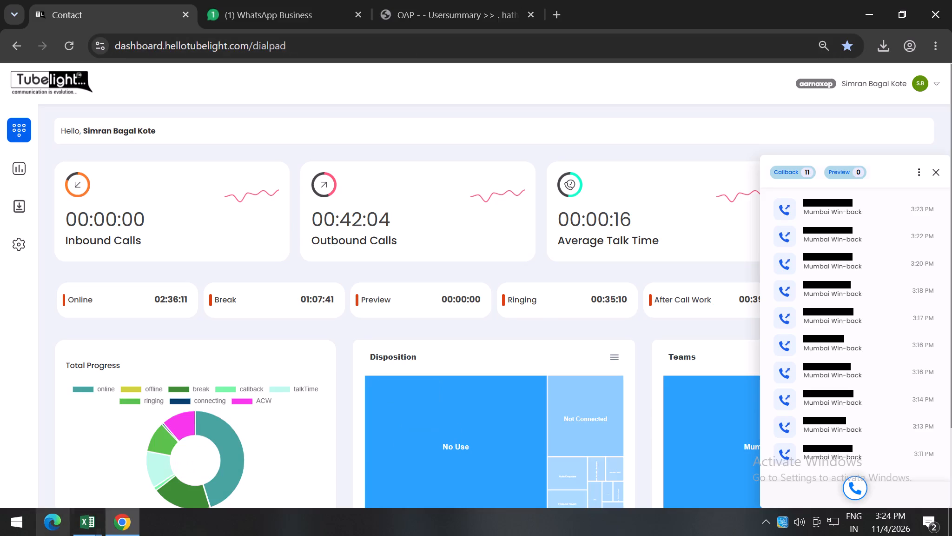
Switch to the NOVEMBER GROSS DATA workbook and enter the call outcome RNR in cell DJ8.
{"action": "left_click", "coordinate": [107, 528]}
{"action": "left_click", "coordinate": [92, 522]}
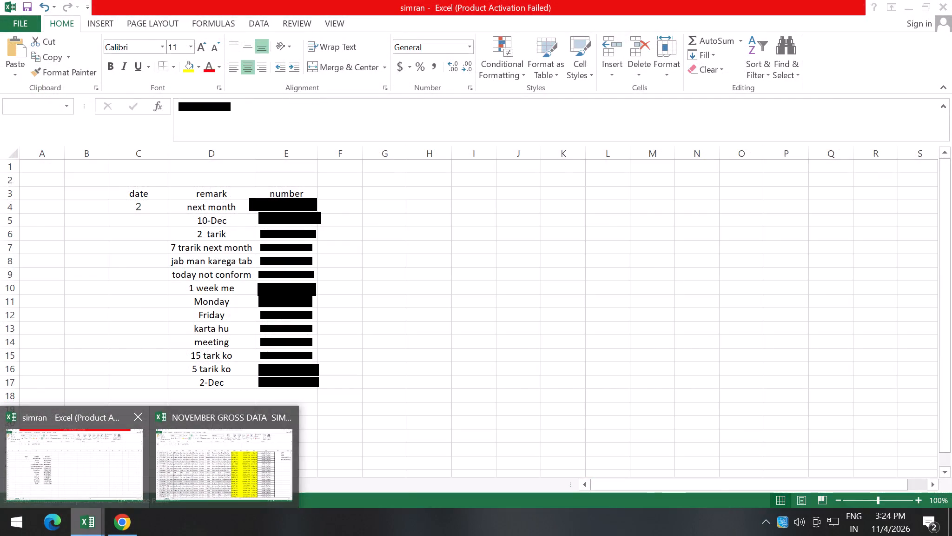
{"action": "left_click", "coordinate": [216, 473]}
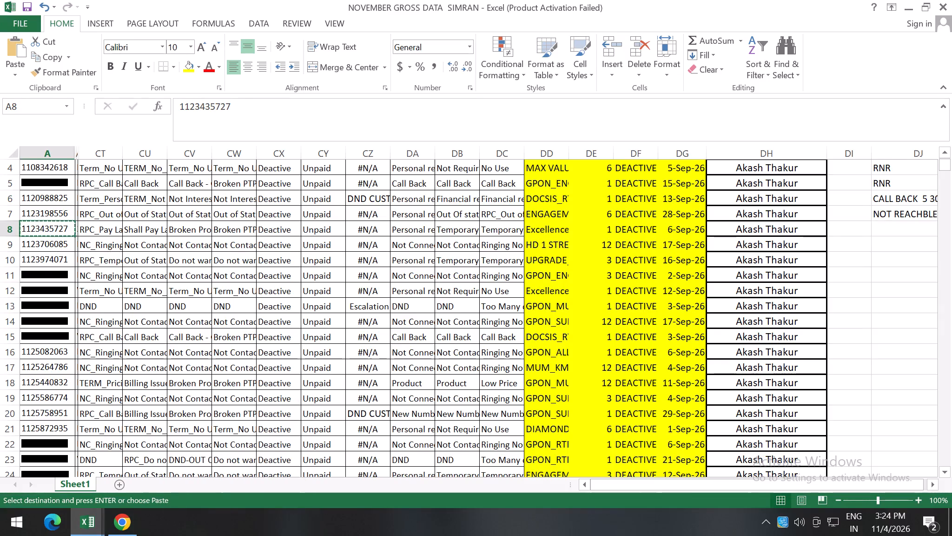
{"action": "key", "text": "Right"}
{"action": "key", "text": "Right"}
{"action": "key", "text": "Right"}
{"action": "key", "text": "Right"}
{"action": "key", "text": "Right"}
{"action": "key", "text": "Right"}
{"action": "key", "text": "Right"}
{"action": "key", "text": "Right"}
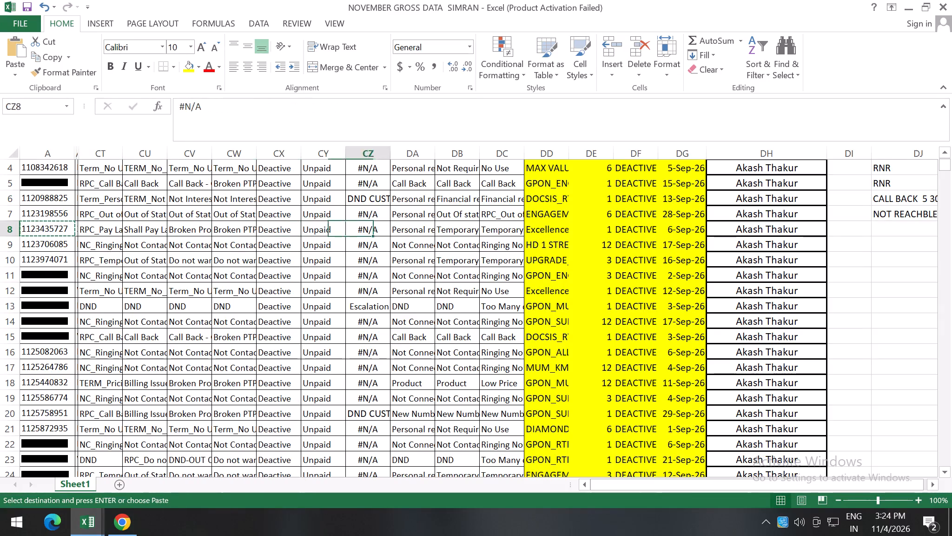
{"action": "key", "text": "Right"}
{"action": "key", "text": "Right"}
{"action": "key", "text": "Right"}
{"action": "key", "text": "Right"}
{"action": "key", "text": "Right"}
{"action": "key", "text": "Right"}
{"action": "key", "text": "Right"}
{"action": "key", "text": "Right"}
{"action": "key", "text": "Right"}
{"action": "key", "text": "Right"}
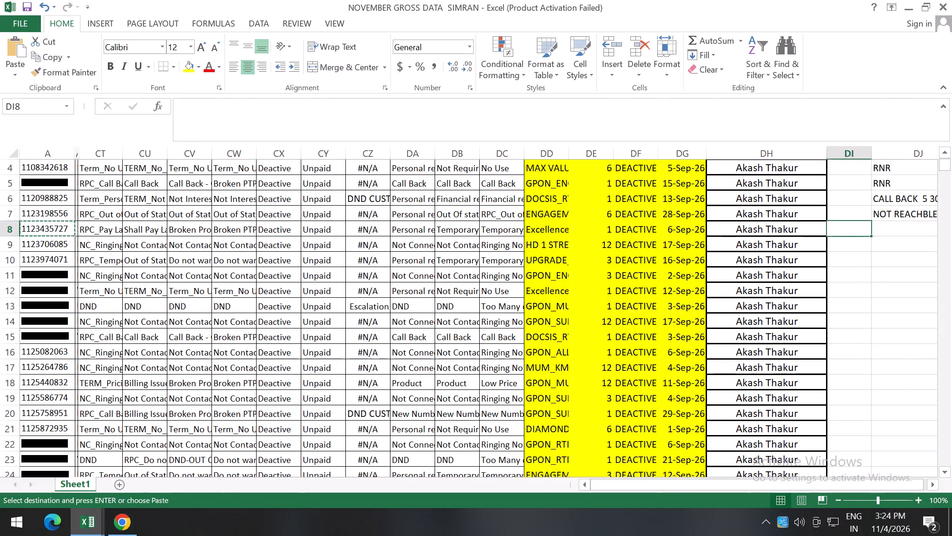
{"action": "type", "text": "RNR"}
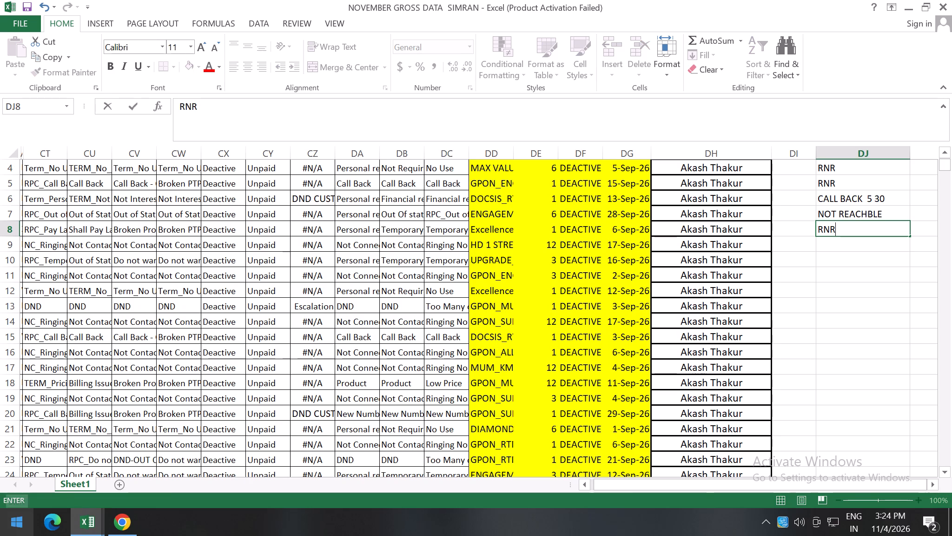
Switch to the Tubelight dialpad in the browser and start a Washroom Break.
{"action": "left_click", "coordinate": [121, 526]}
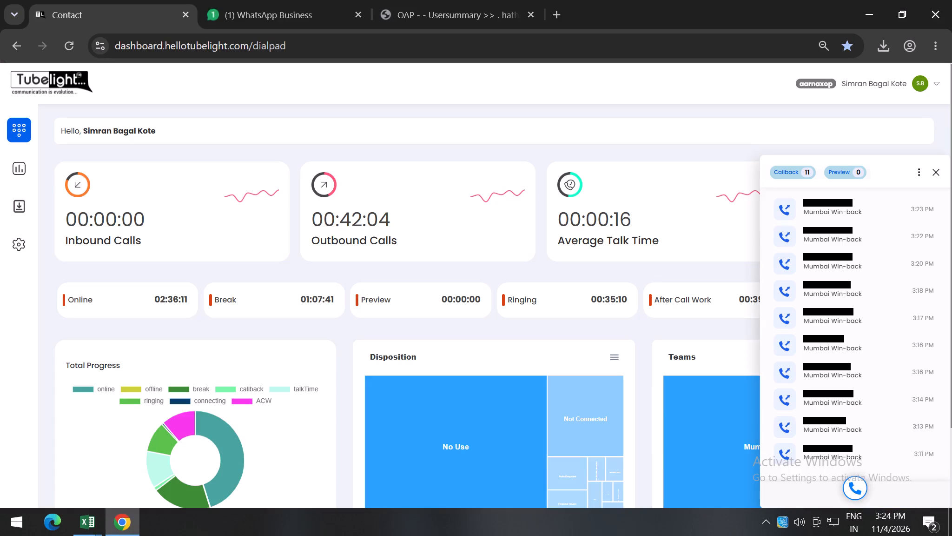
{"action": "left_click", "coordinate": [920, 169]}
{"action": "left_click", "coordinate": [901, 204]}
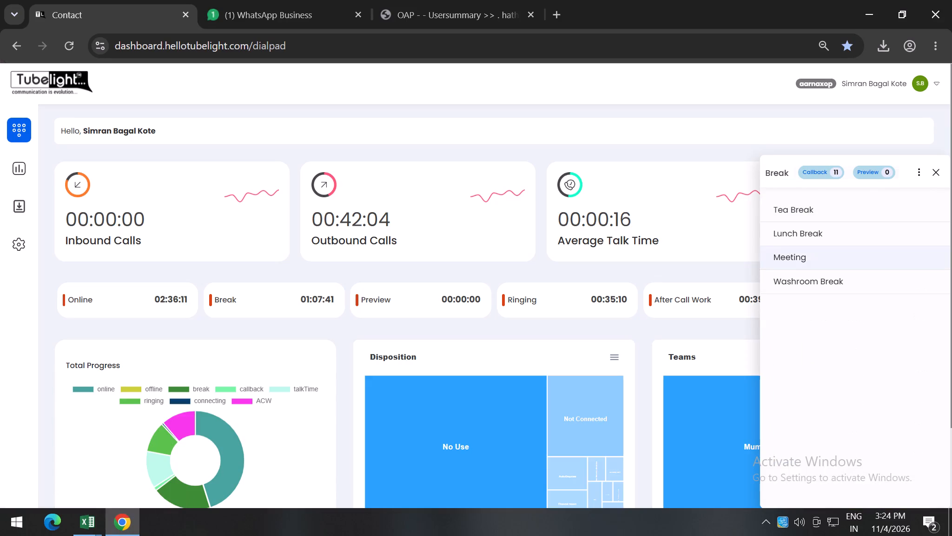
{"action": "left_click", "coordinate": [811, 280]}
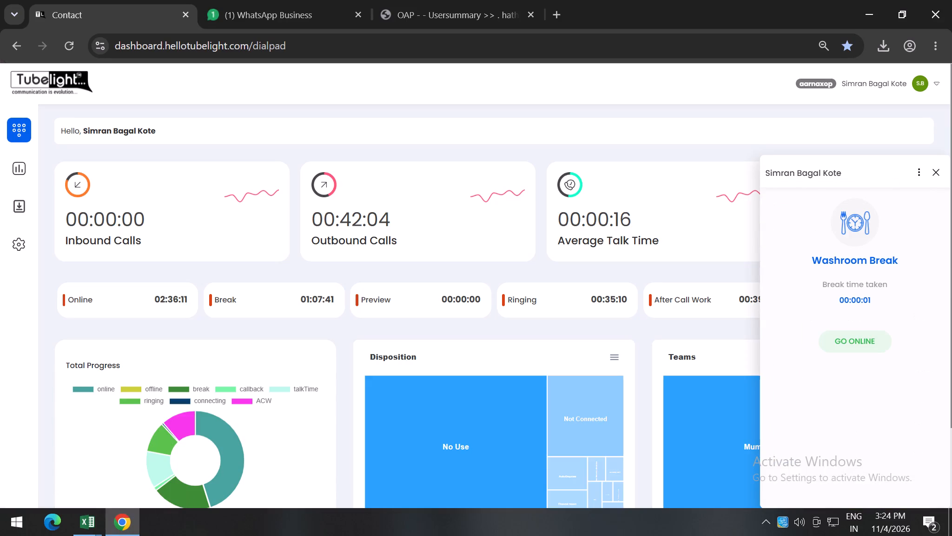
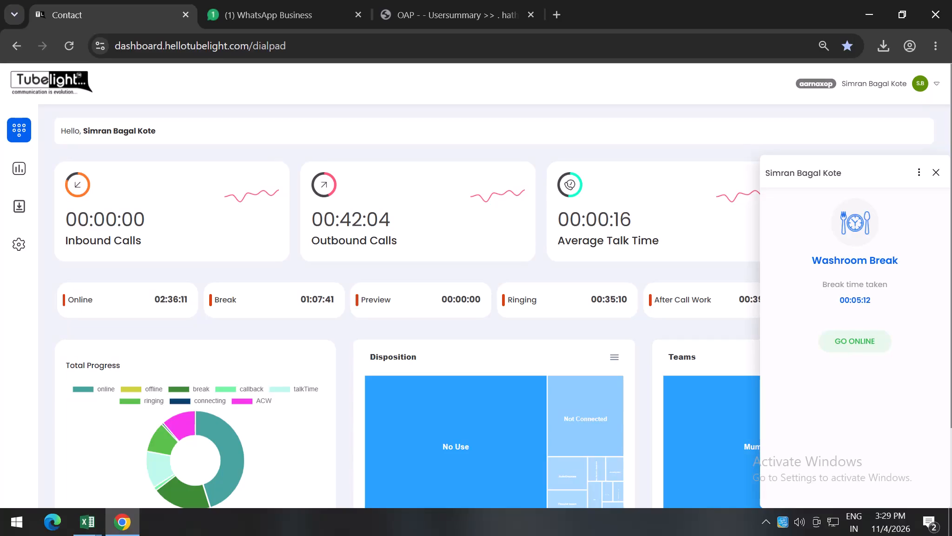
End the Washroom Break and go back online.
{"action": "left_click", "coordinate": [846, 342]}
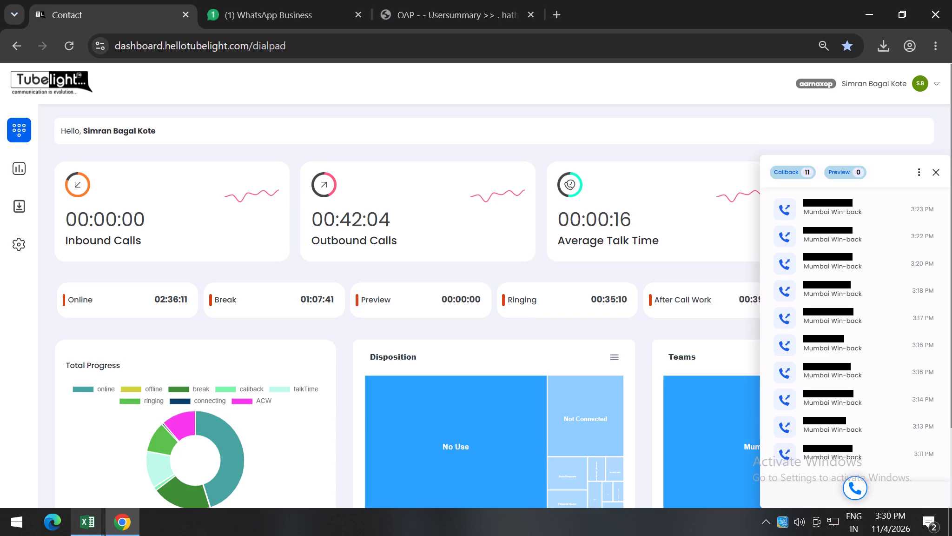
Switch to the NOVEMBER GROSS DATA workbook and copy the account number in cell A9.
{"action": "left_click", "coordinate": [92, 519]}
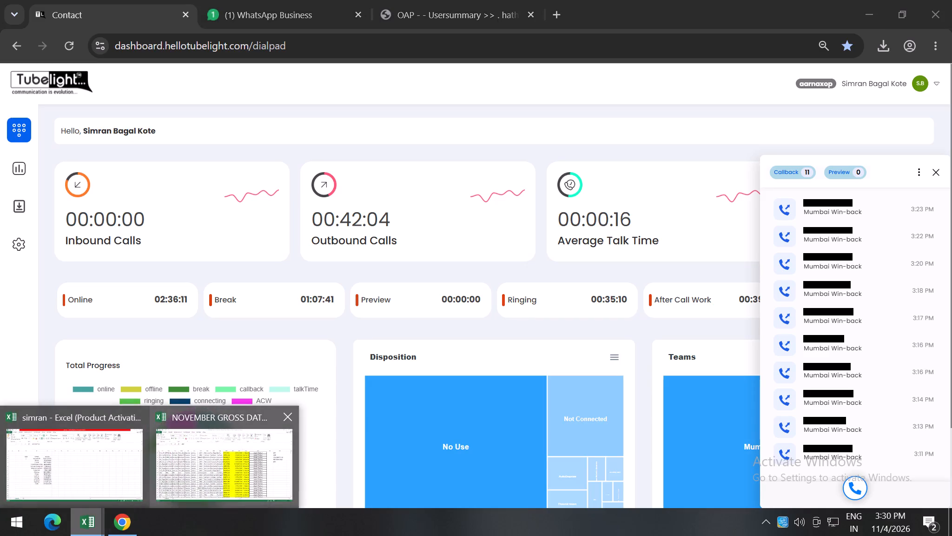
{"action": "left_click", "coordinate": [204, 475]}
{"action": "left_click", "coordinate": [854, 246]}
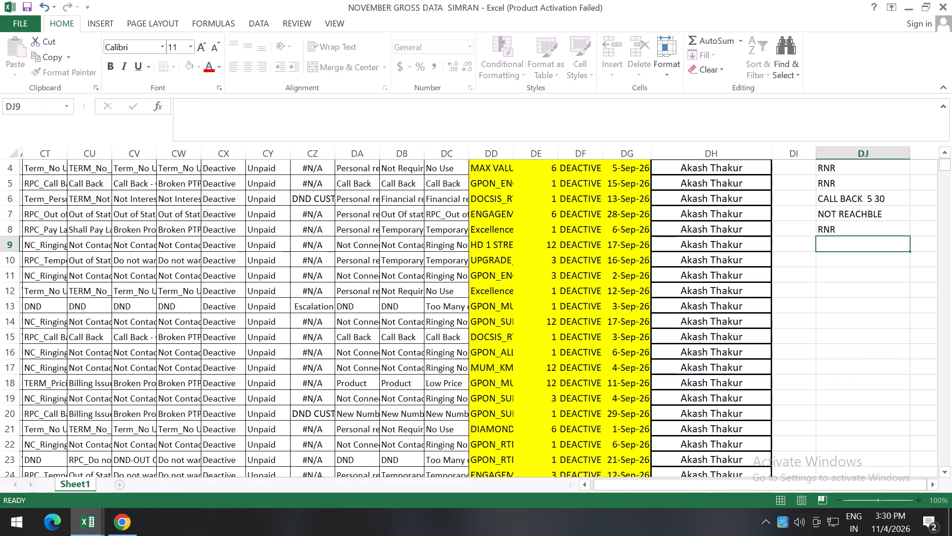
{"action": "key", "text": "Left"}
{"action": "key", "text": "Left"}
{"action": "key", "text": "Left"}
{"action": "key", "text": "Left"}
{"action": "key", "text": "Left"}
{"action": "key", "text": "Left"}
{"action": "key", "text": "Left"}
{"action": "key", "text": "Left"}
{"action": "key", "text": "Left"}
{"action": "key", "text": "Left"}
{"action": "key", "text": "Left"}
{"action": "key", "text": "Left"}
{"action": "key", "text": "Left"}
{"action": "key", "text": "Left"}
{"action": "key", "text": "Left"}
{"action": "key", "text": "Left"}
{"action": "key", "text": "Left"}
{"action": "key", "text": "Left"}
{"action": "key", "text": "Left"}
{"action": "key", "text": "Left"}
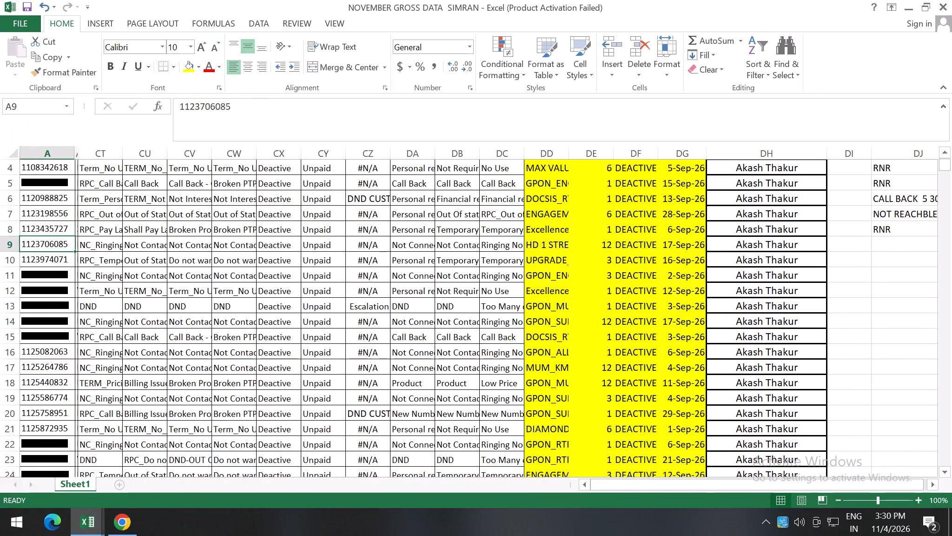
{"action": "key", "text": "ctrl+c"}
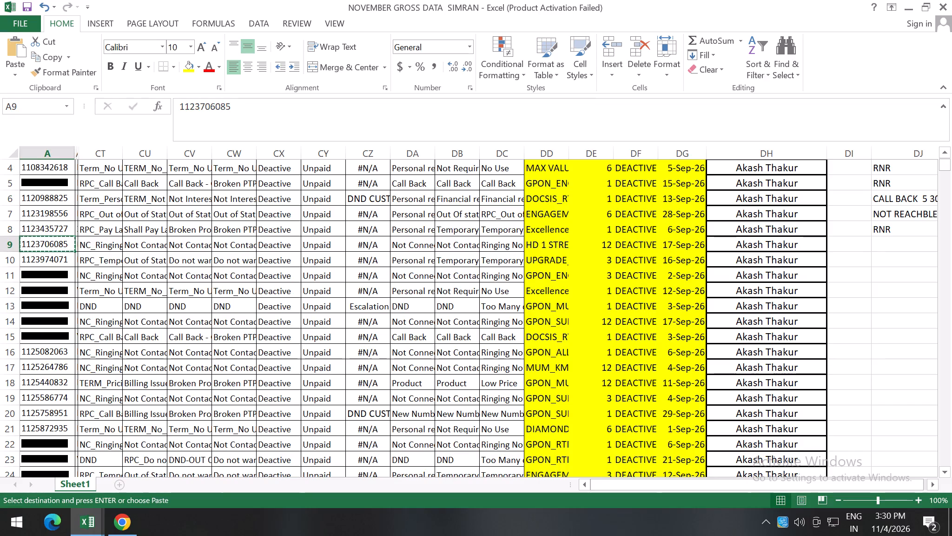
Switch to the Tubelight dialpad, end the Mumbai Win-back call, tag it as Personal reasons, Not Required, No Use and submit it.
{"action": "left_click", "coordinate": [129, 523]}
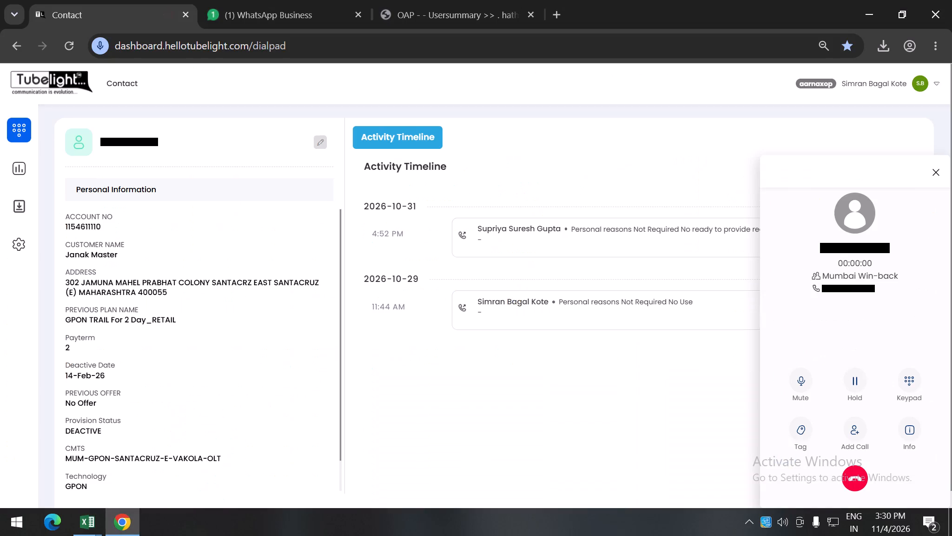
{"action": "left_click", "coordinate": [859, 478]}
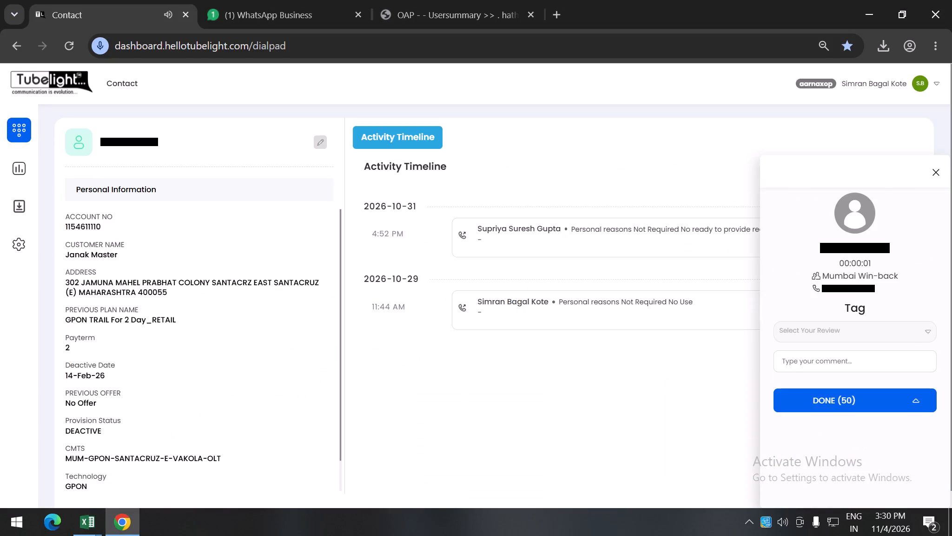
{"action": "left_click", "coordinate": [860, 340]}
{"action": "scroll", "coordinate": [853, 373], "scroll_direction": "down", "scroll_amount": 1}
{"action": "left_click", "coordinate": [853, 373]}
{"action": "left_click", "coordinate": [892, 325]}
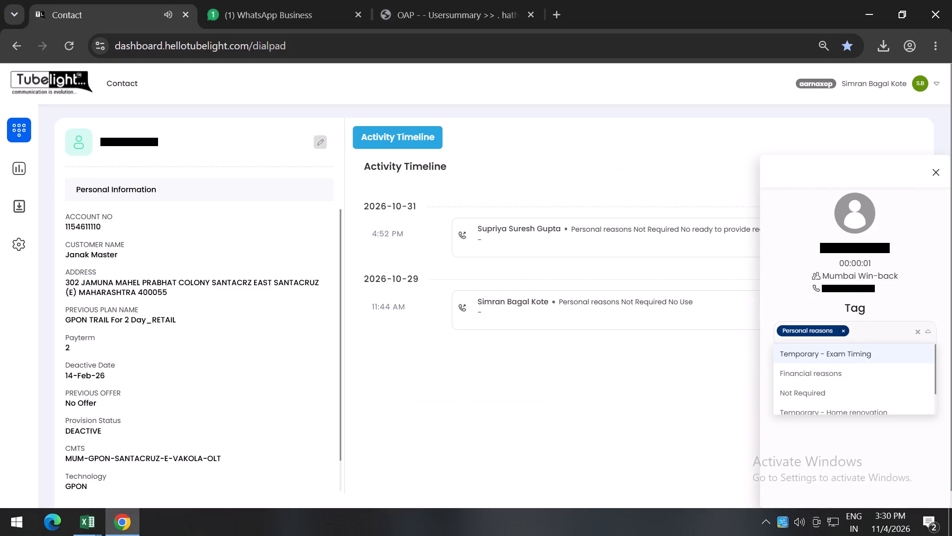
{"action": "left_click", "coordinate": [830, 397]}
{"action": "left_click", "coordinate": [863, 342]}
{"action": "left_click", "coordinate": [829, 376]}
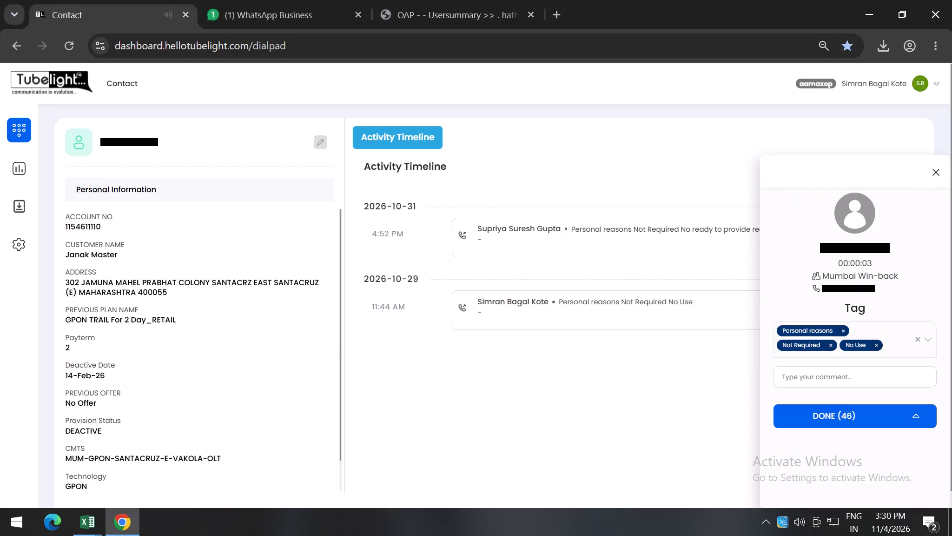
{"action": "left_click", "coordinate": [817, 417]}
Switch to OAP in the browser, search by the copied account number and reveal the customer's mobile number.
{"action": "left_click", "coordinate": [471, 0]}
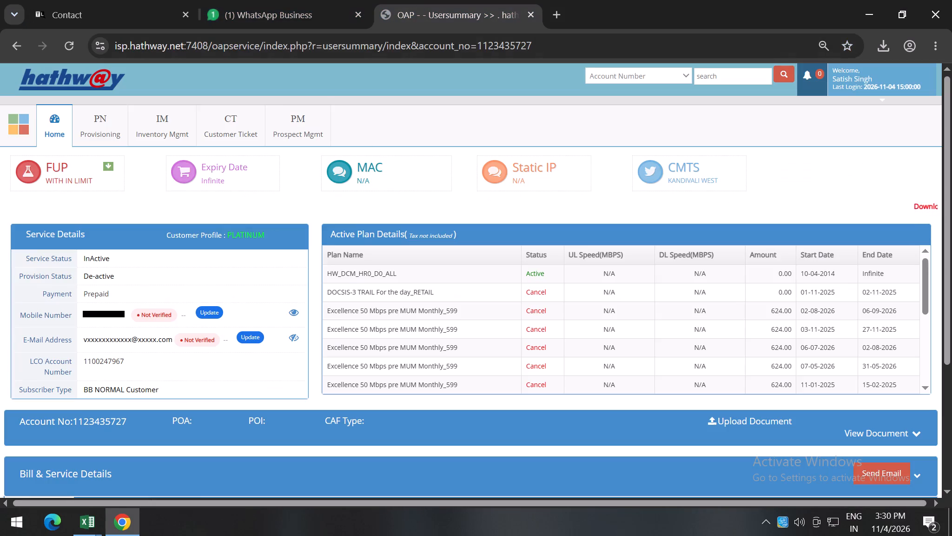
{"action": "left_click", "coordinate": [731, 76]}
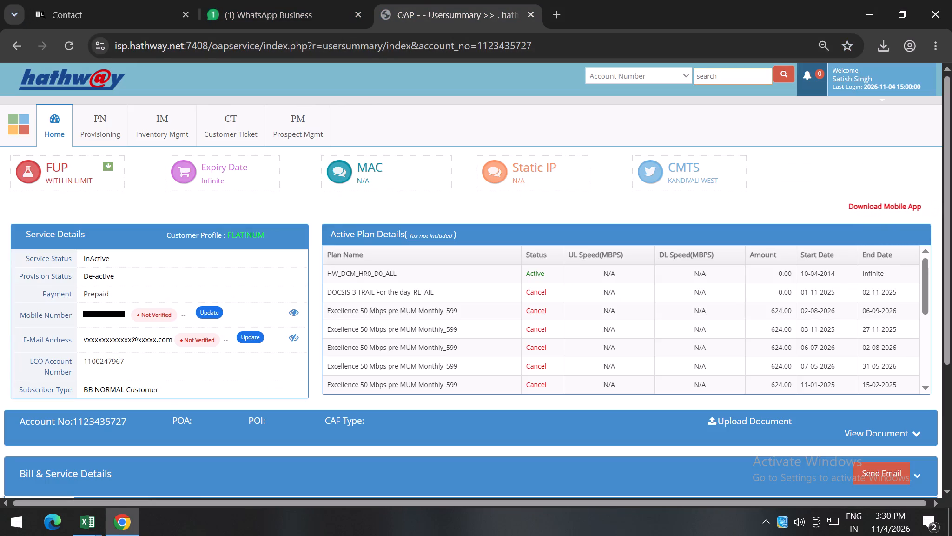
{"action": "key", "text": "ctrl+v"}
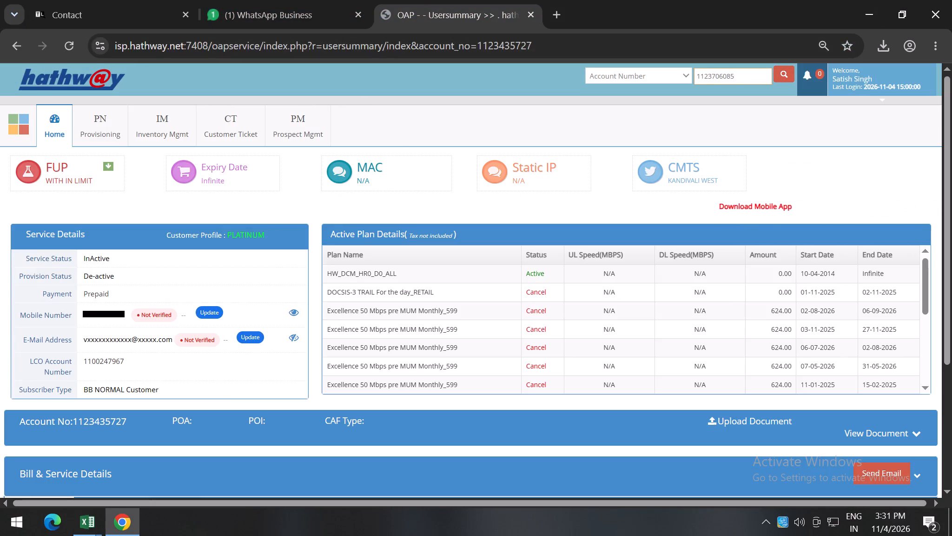
{"action": "left_click", "coordinate": [783, 76]}
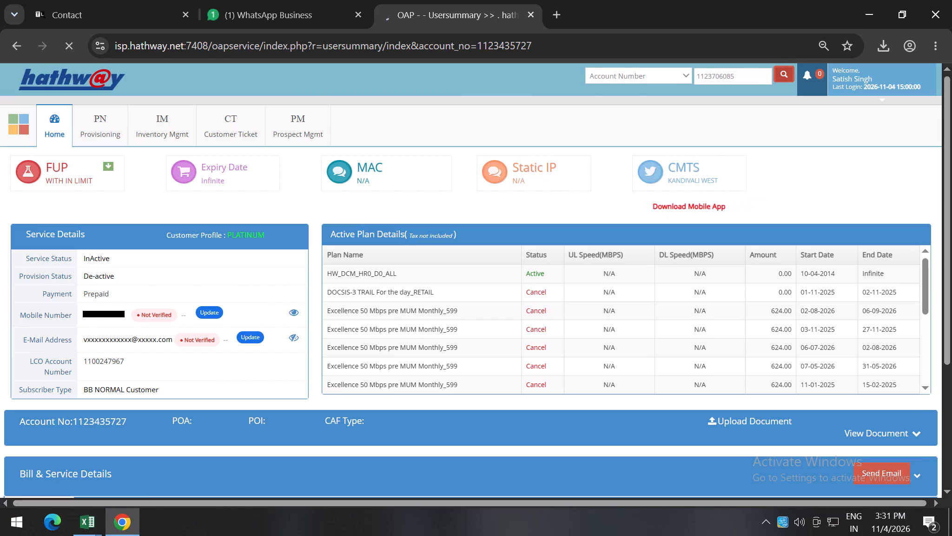
{"action": "left_click", "coordinate": [783, 76]}
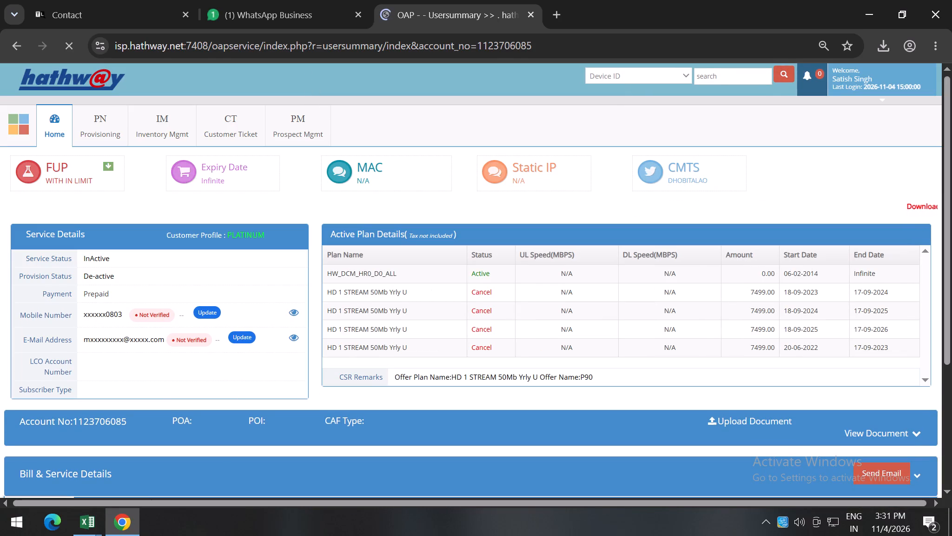
{"action": "left_click", "coordinate": [294, 308]}
{"action": "left_click", "coordinate": [294, 308]}
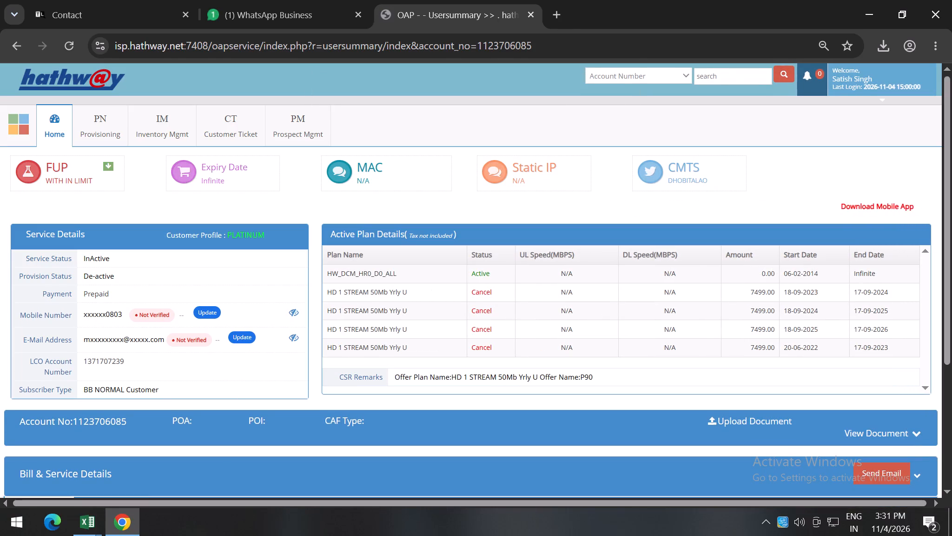
{"action": "left_click", "coordinate": [296, 313]}
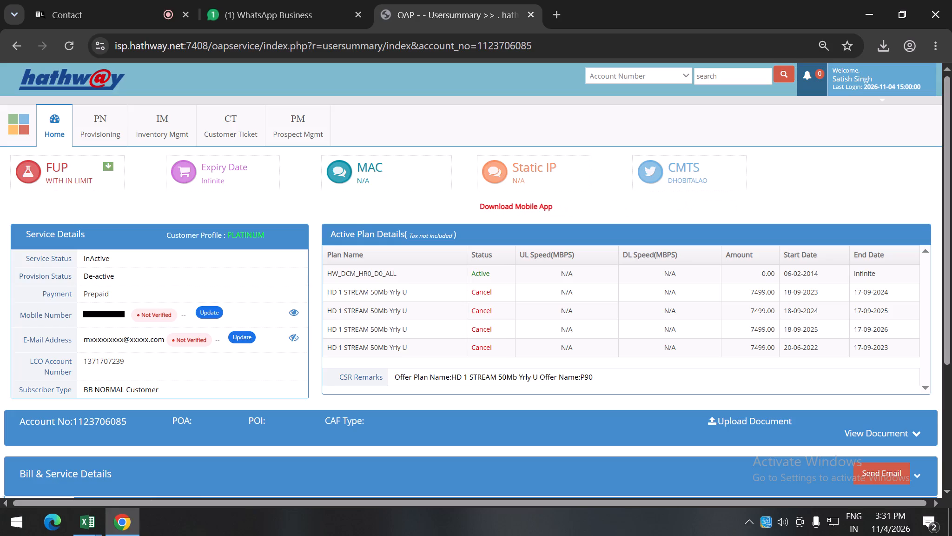
Return to the Tubelight dialpad, end the Mumbai Win-back call, tag it as Personal reasons, Not Required, No Use and submit it.
{"action": "left_click", "coordinate": [74, 0]}
{"action": "left_click", "coordinate": [854, 483]}
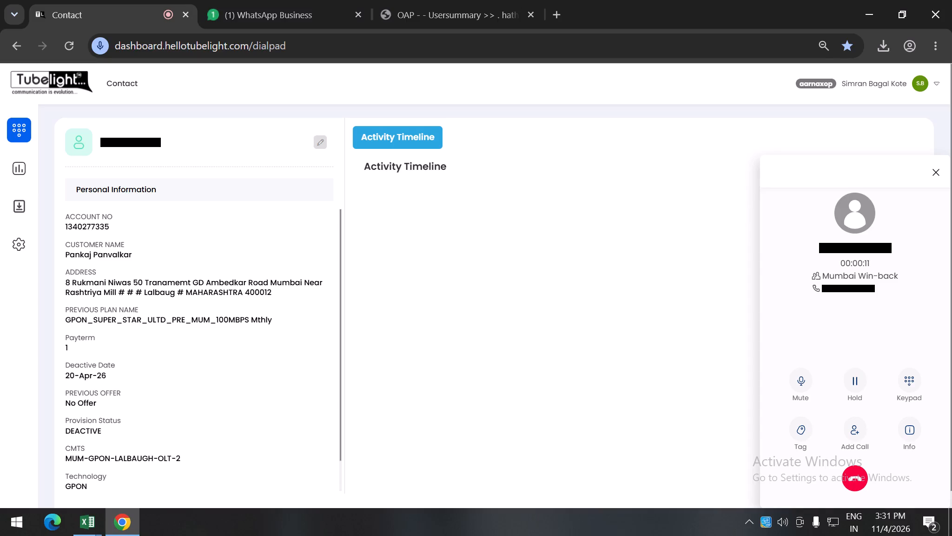
{"action": "left_click", "coordinate": [830, 334]}
{"action": "scroll", "coordinate": [825, 375], "scroll_direction": "down", "scroll_amount": 1}
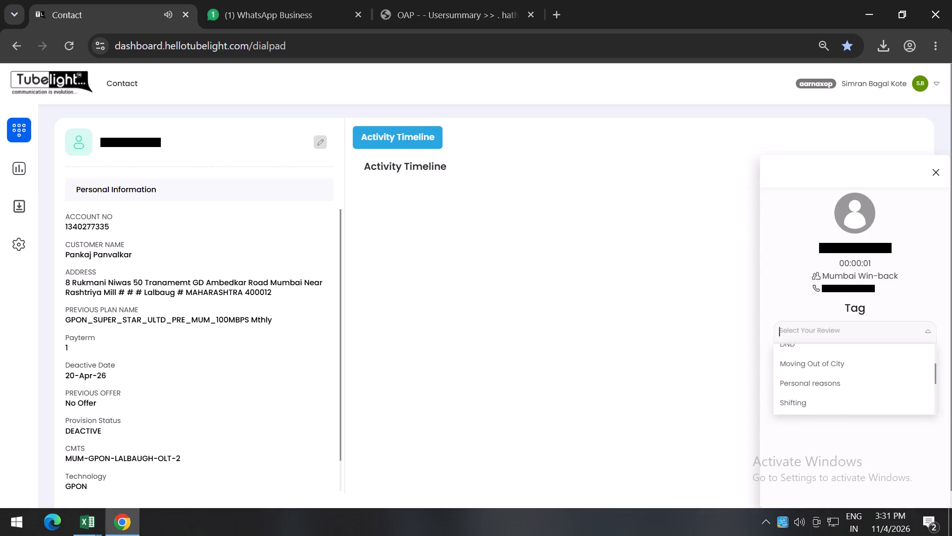
{"action": "left_click", "coordinate": [825, 375]}
{"action": "left_click", "coordinate": [871, 333]}
{"action": "left_click", "coordinate": [835, 394]}
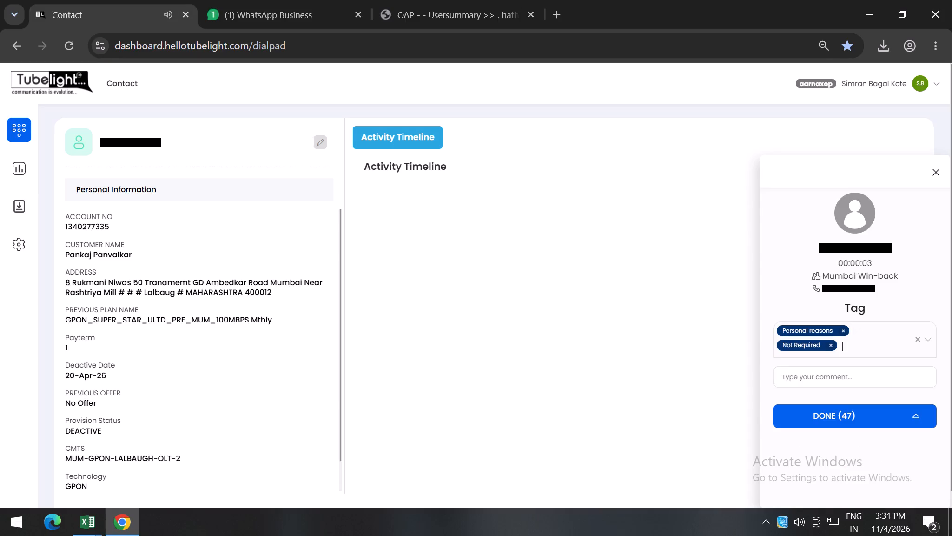
{"action": "left_click", "coordinate": [855, 350]}
{"action": "left_click", "coordinate": [816, 369]}
{"action": "left_click", "coordinate": [823, 416]}
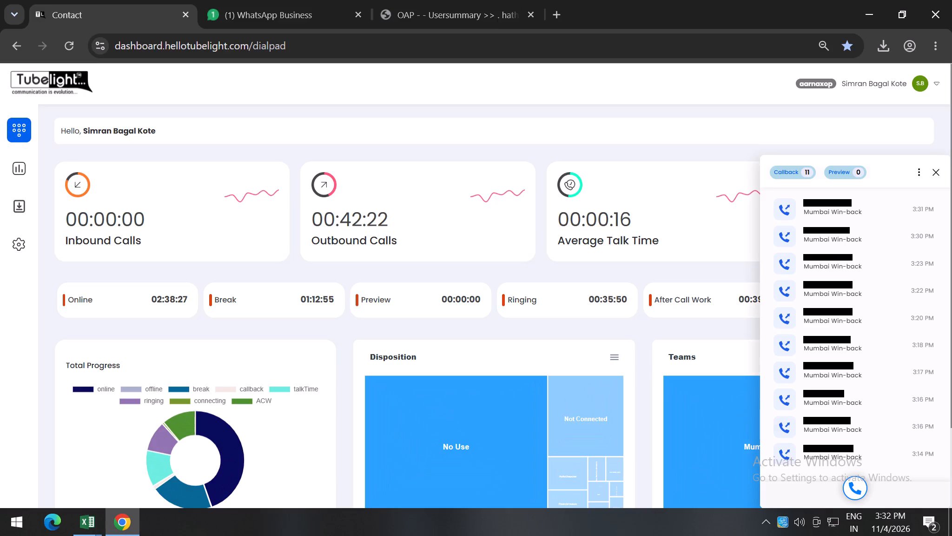
Switch to the NOVEMBER GROSS DATA workbook and enter the call outcome NOT REQURIED in cell DJ9.
{"action": "left_click", "coordinate": [80, 511]}
{"action": "left_click", "coordinate": [192, 486]}
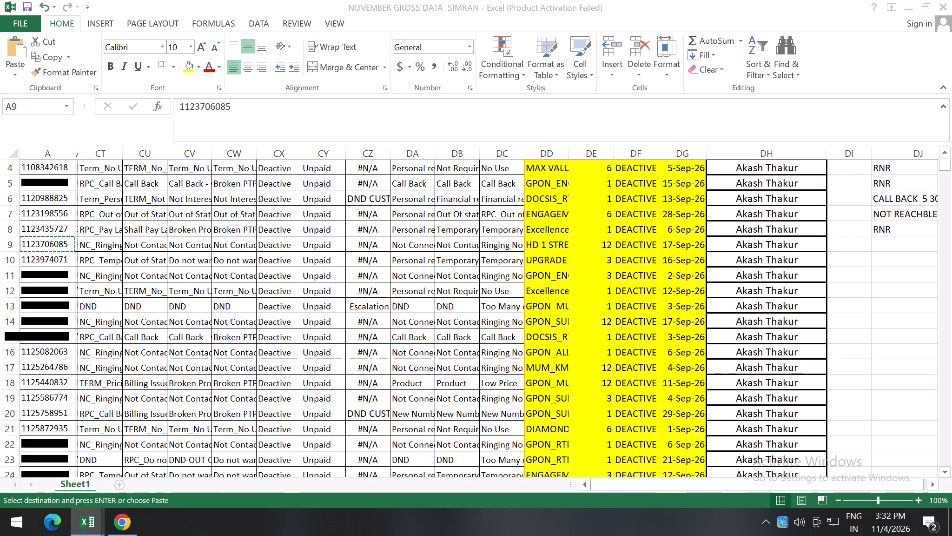
{"action": "key", "text": "Right"}
{"action": "key", "text": "Right"}
{"action": "key", "text": "Right"}
{"action": "key", "text": "Right"}
{"action": "key", "text": "Right"}
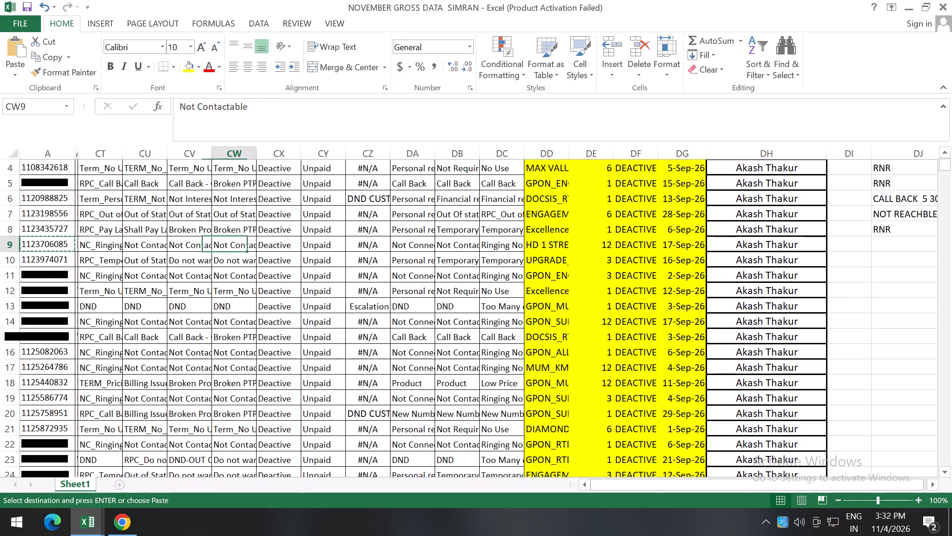
{"action": "key", "text": "Right"}
{"action": "key", "text": "Right"}
{"action": "key", "text": "Right"}
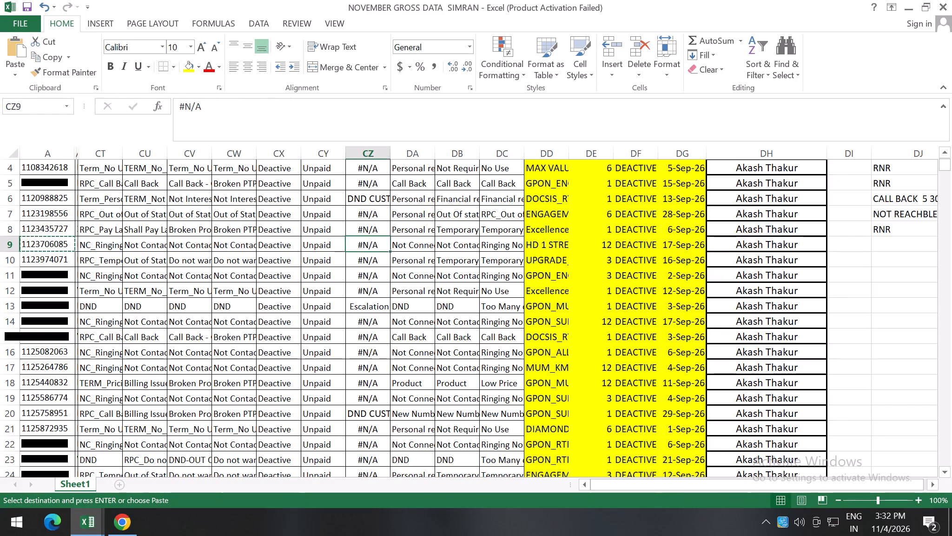
{"action": "key", "text": "Right"}
{"action": "key", "text": "Right"}
{"action": "key", "text": "Right"}
{"action": "key", "text": "Right"}
{"action": "key", "text": "Right"}
{"action": "key", "text": "Right"}
{"action": "key", "text": "Right"}
{"action": "key", "text": "Right"}
{"action": "key", "text": "Right"}
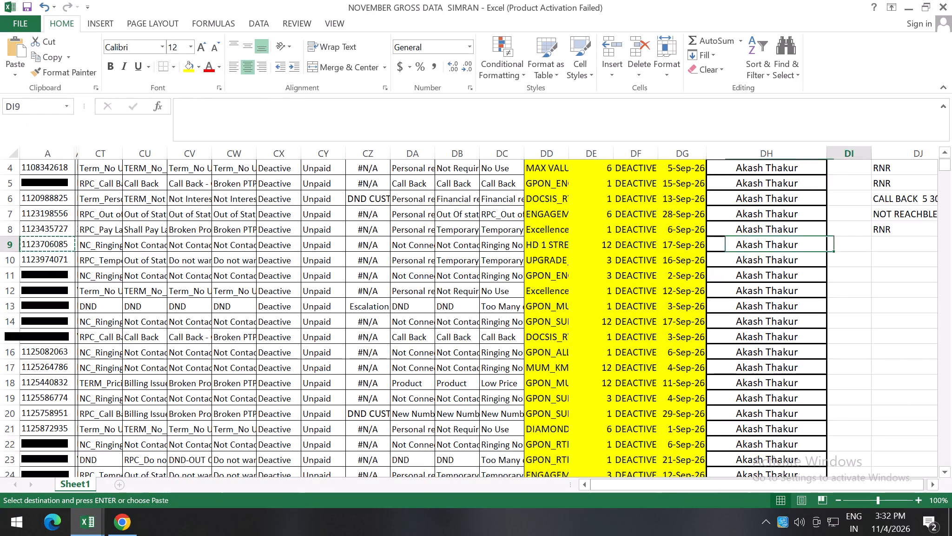
{"action": "key", "text": "Right"}
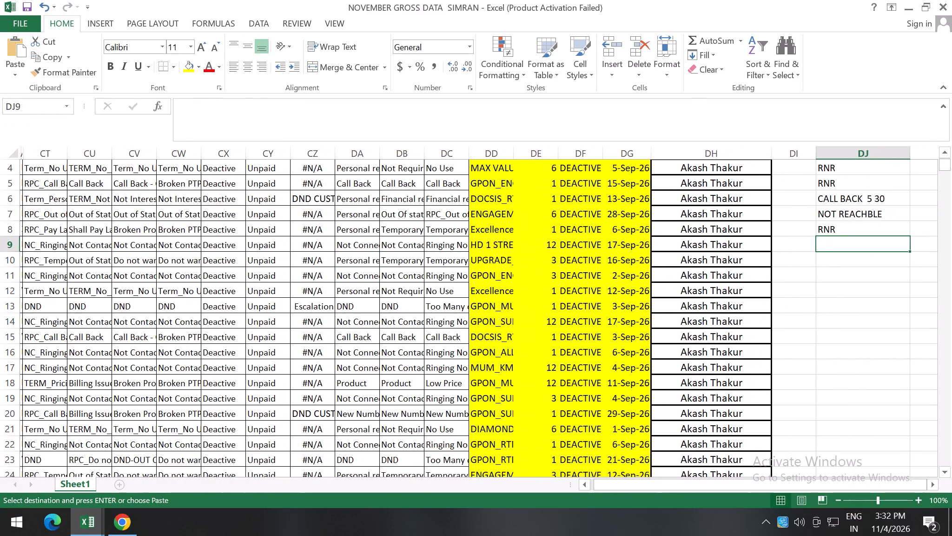
{"action": "type", "text": "NO"}
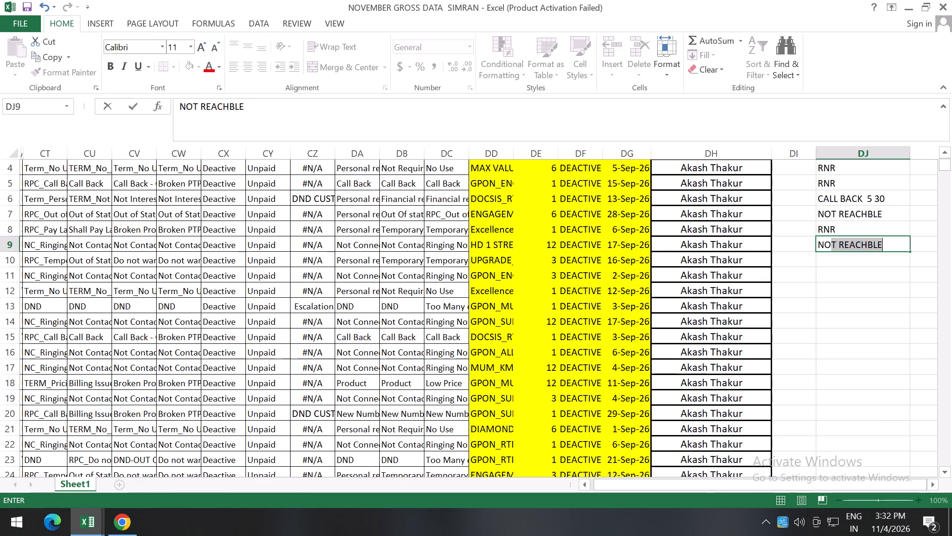
{"action": "key", "text": "BackSpace"}
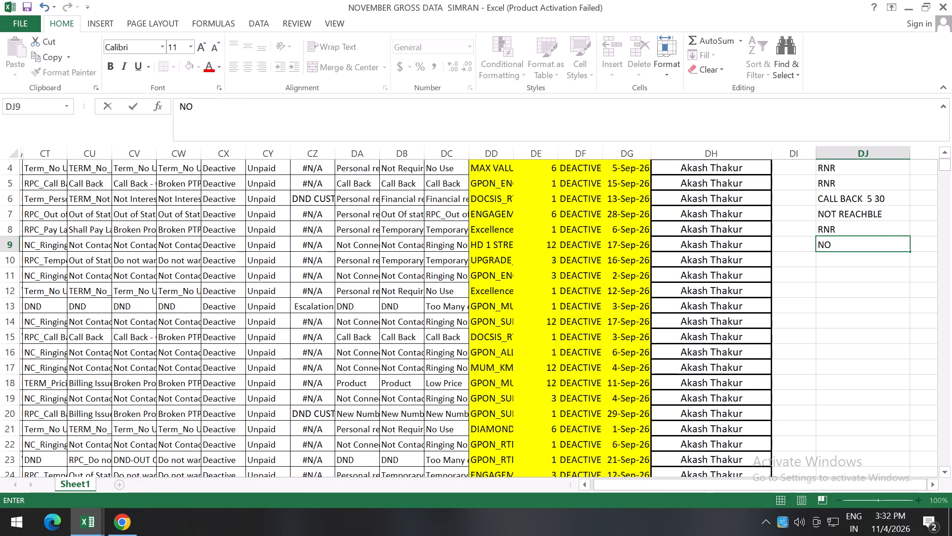
{"action": "key", "text": "t"}
{"action": "key", "text": "BackSpace"}
{"action": "key", "text": "space"}
{"action": "key", "text": "BackSpace"}
{"action": "type", "text": "REQ"}
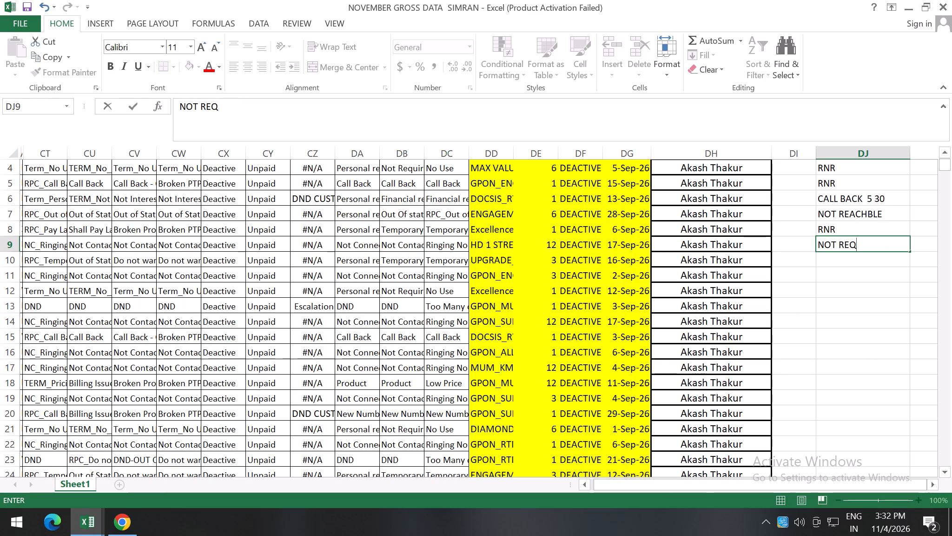
{"action": "type", "text": "URI"}
{"action": "type", "text": "ED"}
{"action": "key", "text": "Down"}
Copy the next account number from cell A10 of the workbook.
{"action": "key", "text": "Left"}
{"action": "key", "text": "Left"}
{"action": "key", "text": "Left"}
{"action": "key", "text": "Left"}
{"action": "key", "text": "Left"}
{"action": "key", "text": "Left"}
{"action": "key", "text": "Left"}
{"action": "key", "text": "Left"}
{"action": "key", "text": "Left"}
{"action": "key", "text": "Left"}
{"action": "key", "text": "Left"}
{"action": "key", "text": "Left"}
{"action": "key", "text": "Left"}
{"action": "key", "text": "Left"}
{"action": "key", "text": "Left"}
{"action": "key", "text": "Left"}
{"action": "key", "text": "Left"}
{"action": "key", "text": "Left"}
{"action": "key", "text": "Left"}
{"action": "key", "text": "Left"}
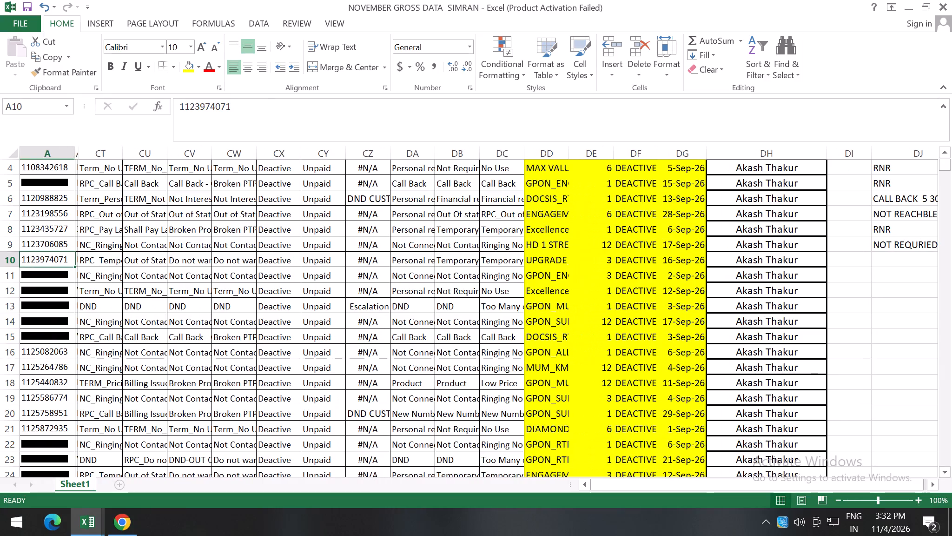
{"action": "scroll", "coordinate": [133, 293], "scroll_direction": "down", "scroll_amount": 1}
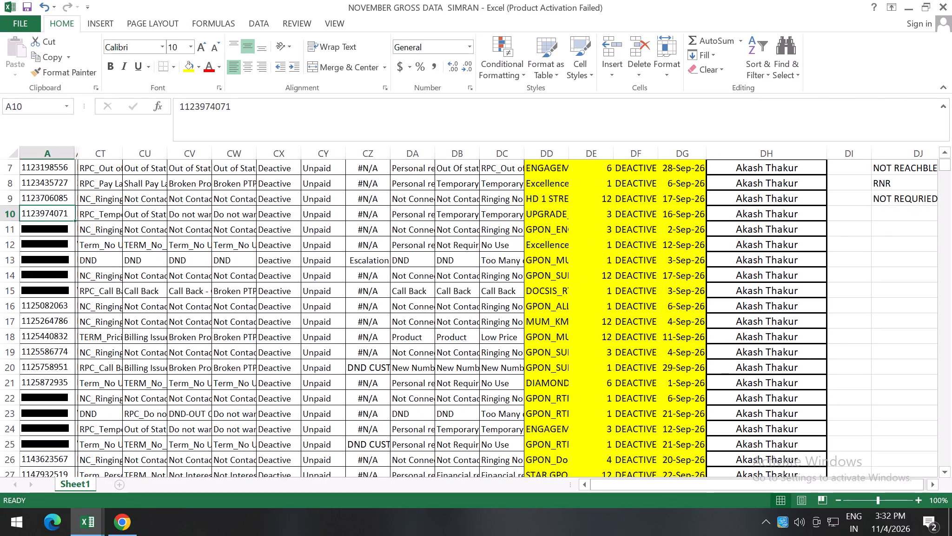
{"action": "key", "text": "ctrl+c"}
{"action": "key", "text": "ctrl+c"}
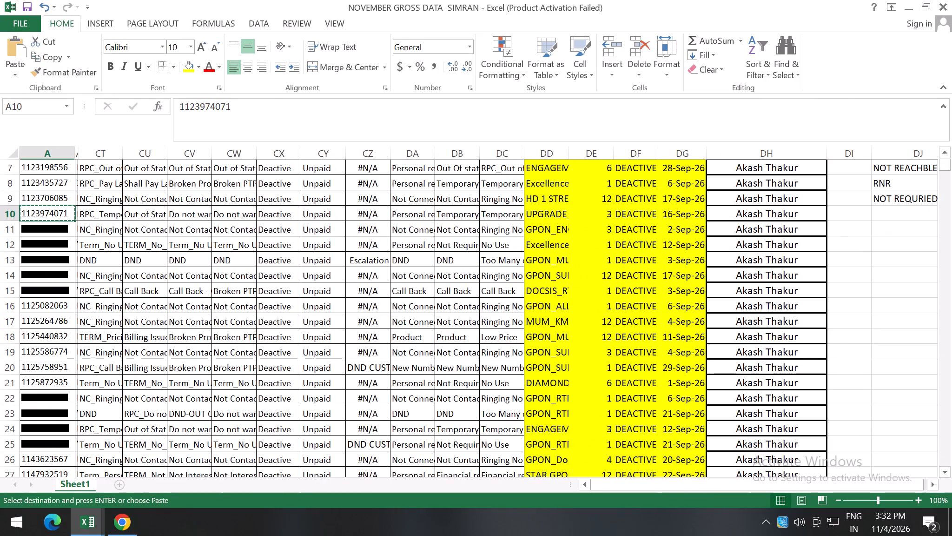
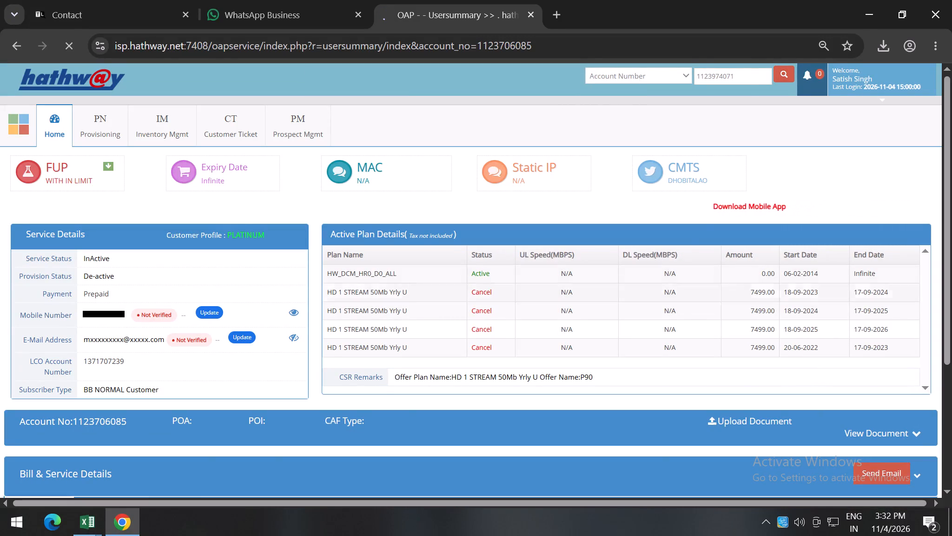
Reveal the customer's mobile number in the OAP service details for the searched account.
{"action": "left_click", "coordinate": [297, 315]}
{"action": "left_click", "coordinate": [290, 312]}
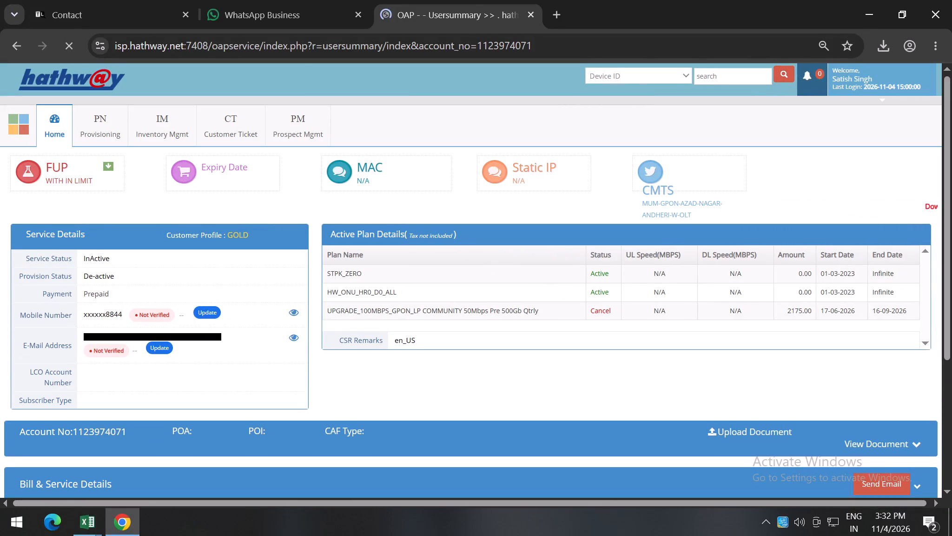
{"action": "left_click", "coordinate": [291, 312]}
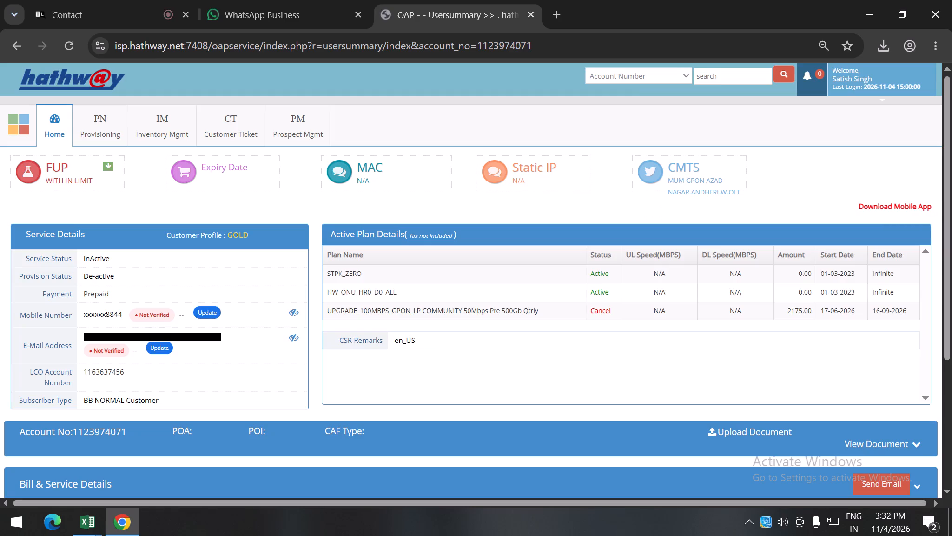
{"action": "left_click", "coordinate": [291, 312]}
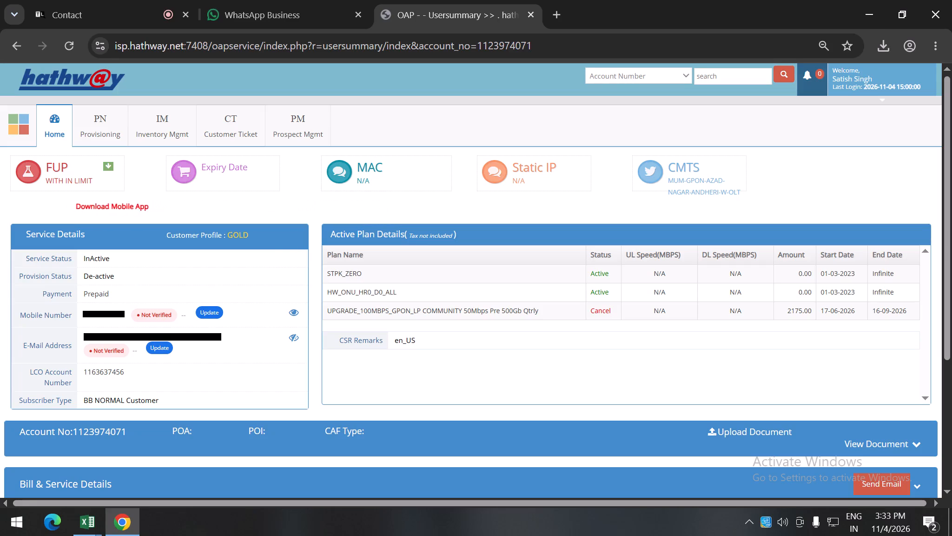
Return to the Tubelight dialpad and end the ongoing Mumbai Win-back call.
{"action": "left_click", "coordinate": [73, 0]}
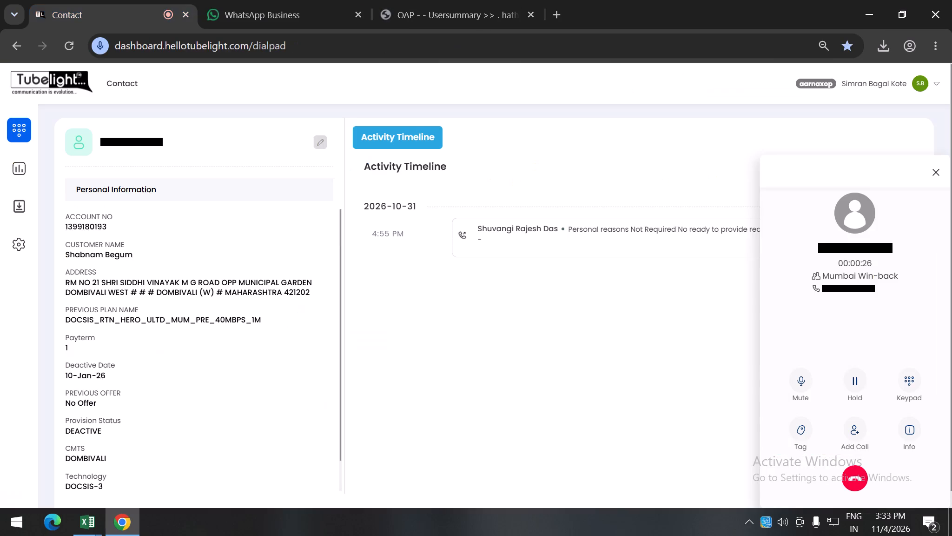
{"action": "left_click", "coordinate": [849, 469]}
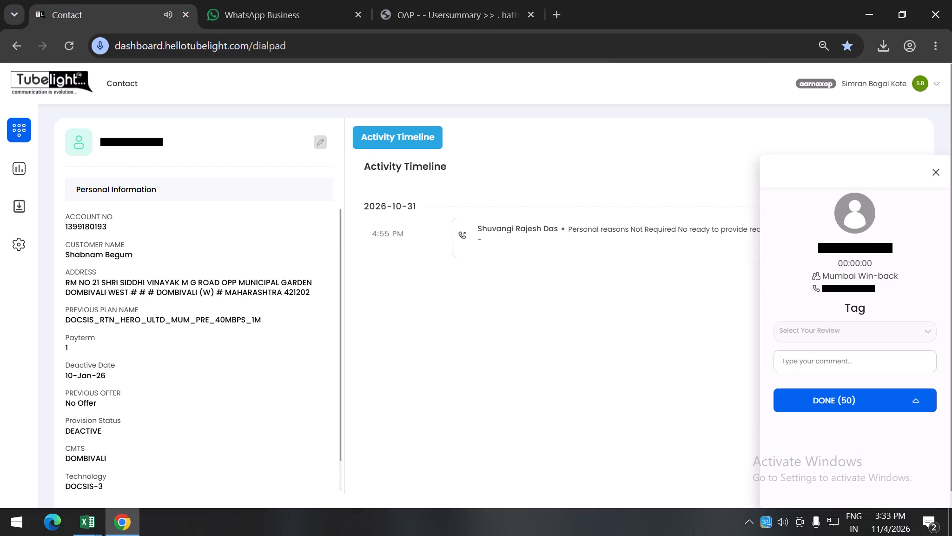
Tag the ended Mumbai Win-back call as Not Connect, Not Contactable and Call forward Voice email, and submit the disposition.
{"action": "left_click", "coordinate": [890, 337]}
{"action": "scroll", "coordinate": [875, 383], "scroll_direction": "down", "scroll_amount": 1}
{"action": "scroll", "coordinate": [825, 383], "scroll_direction": "down", "scroll_amount": 1}
{"action": "left_click", "coordinate": [818, 404]}
{"action": "left_click", "coordinate": [879, 327]}
{"action": "left_click", "coordinate": [834, 375]}
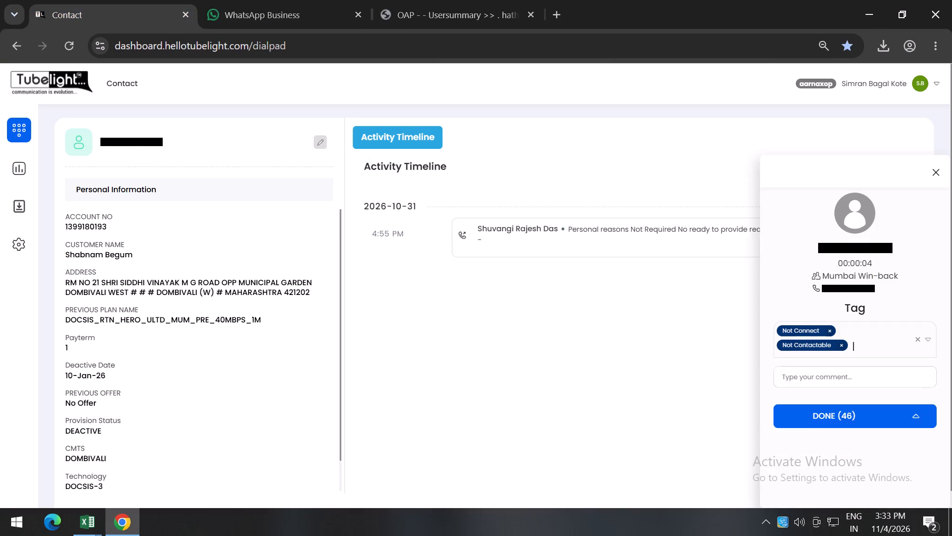
{"action": "left_click", "coordinate": [873, 335]}
{"action": "scroll", "coordinate": [860, 382], "scroll_direction": "down", "scroll_amount": 2}
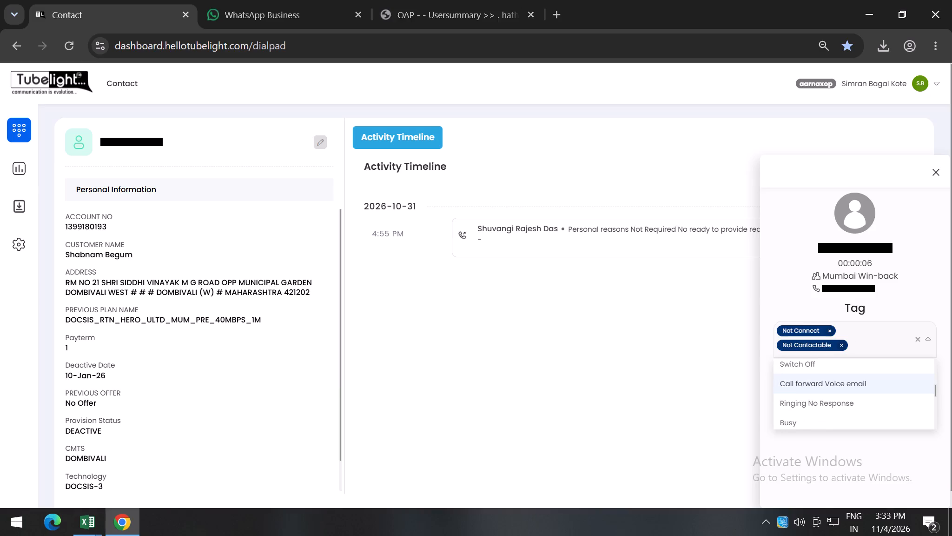
{"action": "left_click", "coordinate": [848, 382]}
{"action": "left_click", "coordinate": [832, 434]}
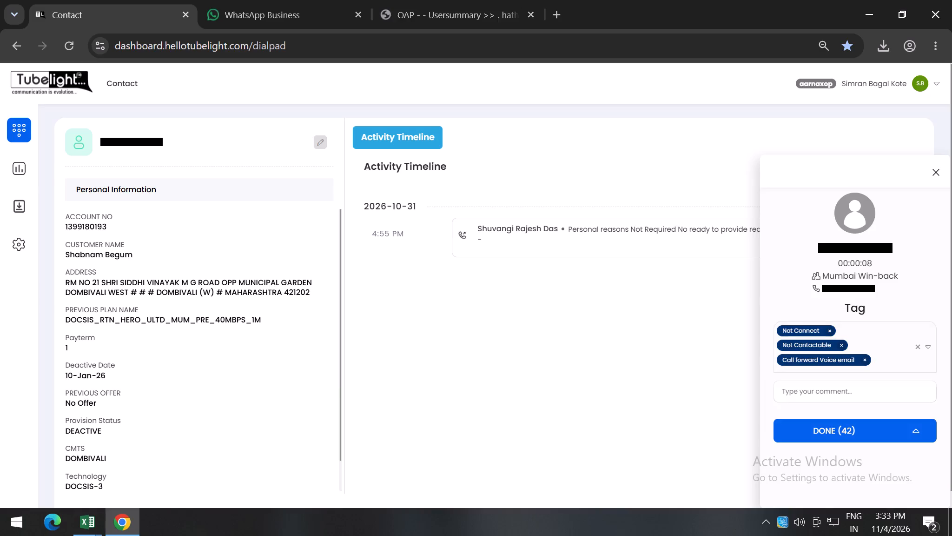
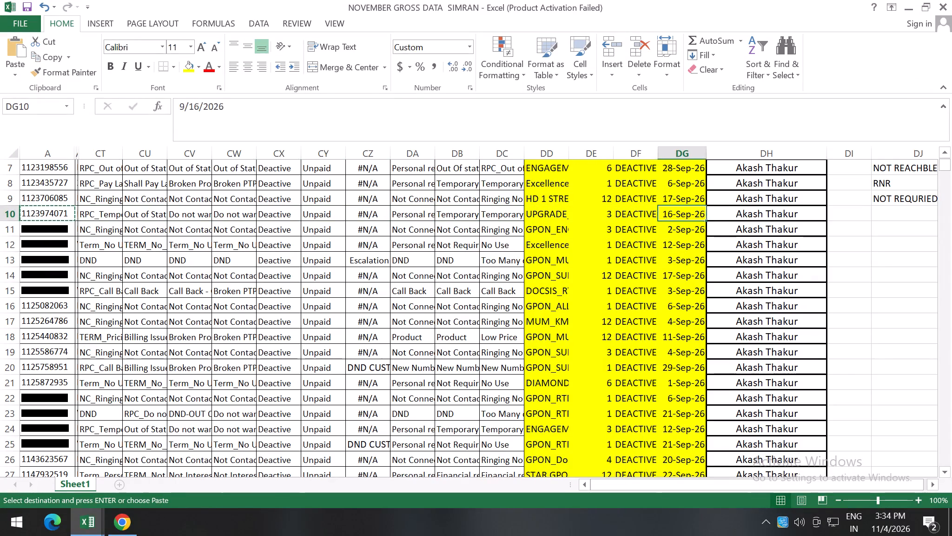
Start the call outcome remark in cell DJ10 of the workbook with the word OUT.
{"action": "key", "text": "Right"}
{"action": "key", "text": "Right"}
{"action": "key", "text": "Right"}
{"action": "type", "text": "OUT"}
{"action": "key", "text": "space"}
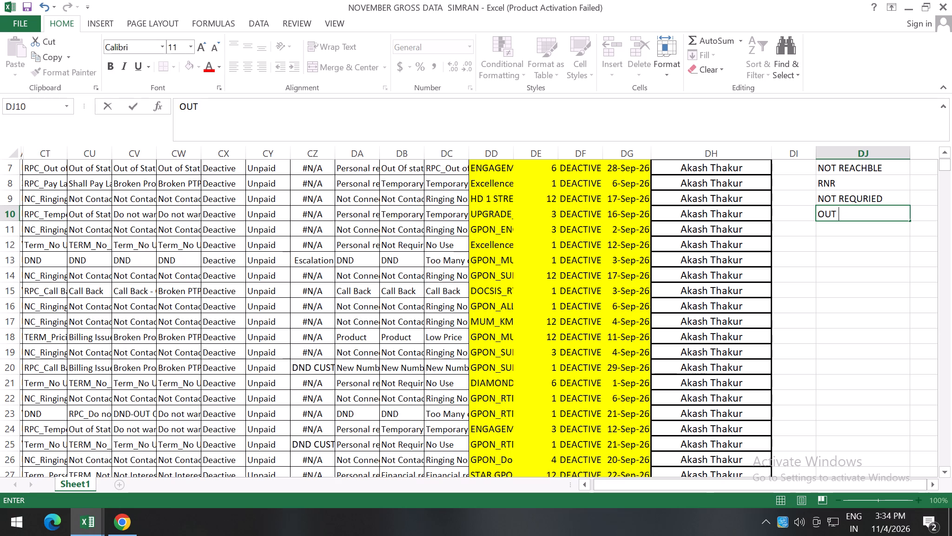
Complete the call outcome in cell DJ10 of the November gross data sheet as OUT OFF STATION.
{"action": "type", "text": "OFF"}
{"action": "key", "text": "space"}
{"action": "type", "text": "STATION"}
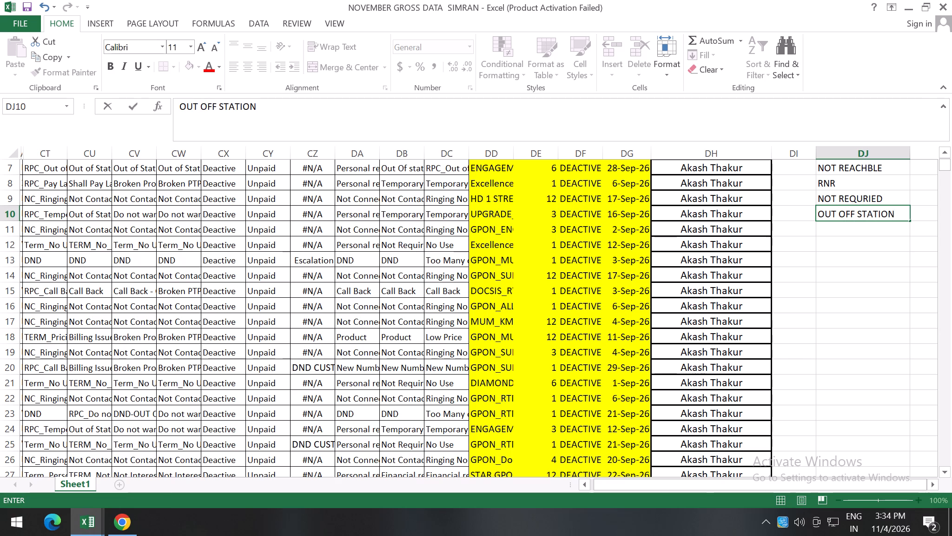
{"action": "key", "text": "Down"}
Copy the account number in cell A11 of the November gross data sheet.
{"action": "key", "text": "Left"}
{"action": "key", "text": "Left"}
{"action": "key", "text": "Left"}
{"action": "key", "text": "Left"}
{"action": "key", "text": "Left"}
{"action": "key", "text": "Left"}
{"action": "key", "text": "Left"}
{"action": "key", "text": "Left"}
{"action": "key", "text": "Left"}
{"action": "key", "text": "Left"}
{"action": "key", "text": "Left"}
{"action": "key", "text": "Left"}
{"action": "key", "text": "Left"}
{"action": "key", "text": "Left"}
{"action": "key", "text": "Left"}
{"action": "key", "text": "Left"}
{"action": "key", "text": "Left"}
{"action": "key", "text": "Left"}
{"action": "key", "text": "Left"}
{"action": "key", "text": "Left"}
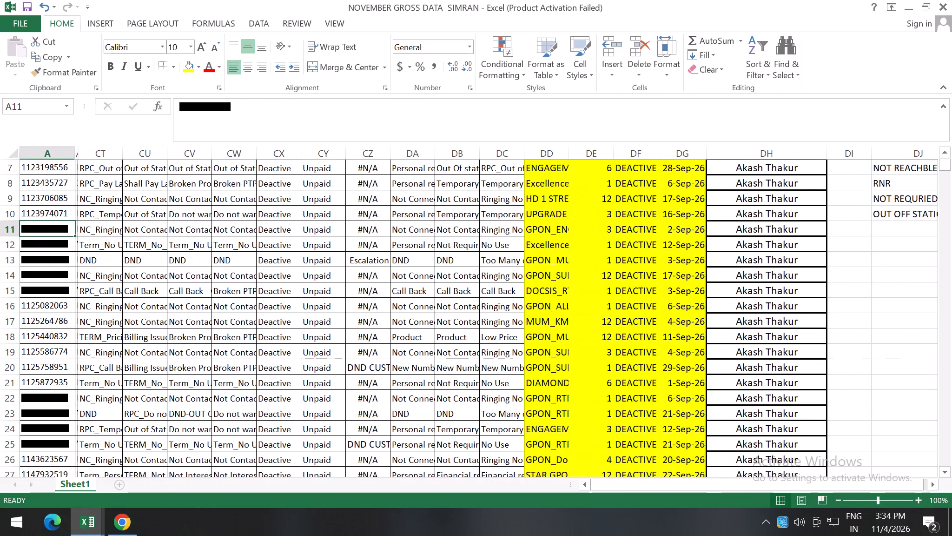
{"action": "key", "text": "ctrl+c"}
{"action": "key", "text": "ctrl+c"}
{"action": "key", "text": "ctrl+c"}
{"action": "key", "text": "ctrl+c"}
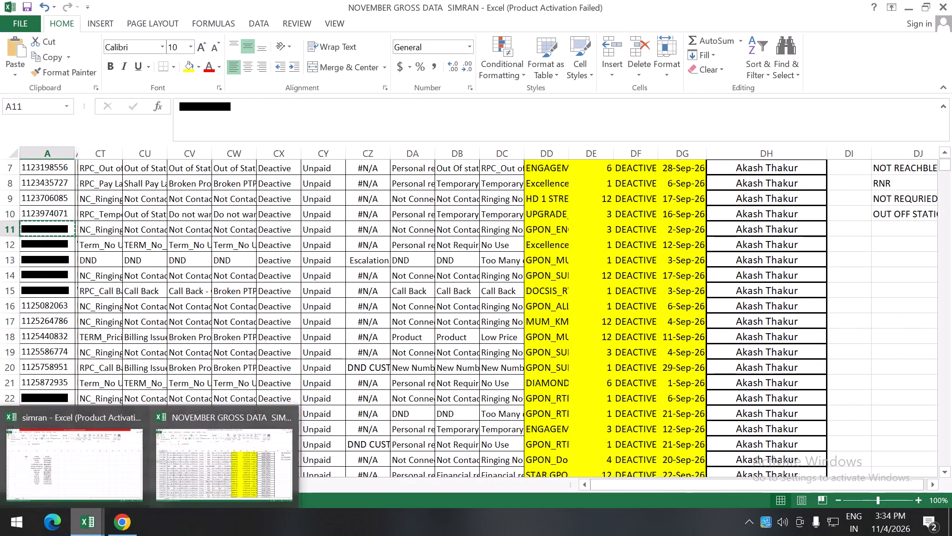
Switch to the Tubelight dialpad and tag the Mumbai Win-back call with Personal reasons, Not Required and a further sub-reason.
{"action": "left_click", "coordinate": [125, 520]}
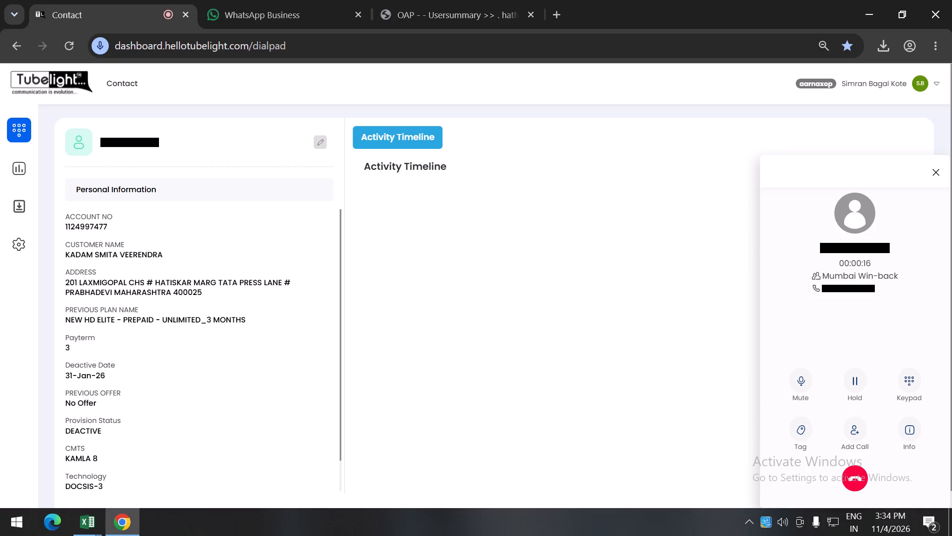
{"action": "left_click", "coordinate": [824, 335]}
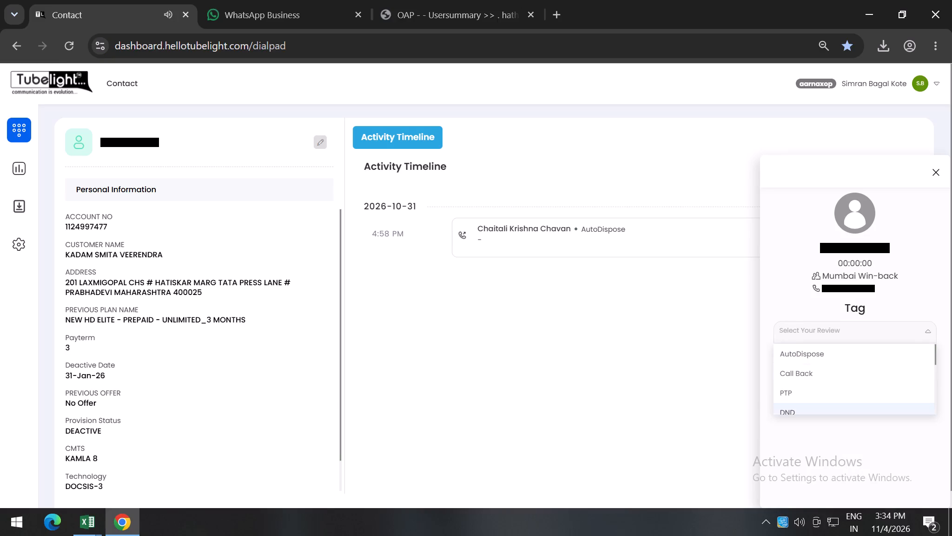
{"action": "scroll", "coordinate": [831, 385], "scroll_direction": "down", "scroll_amount": 1}
{"action": "left_click", "coordinate": [831, 385]}
{"action": "left_click", "coordinate": [886, 334]}
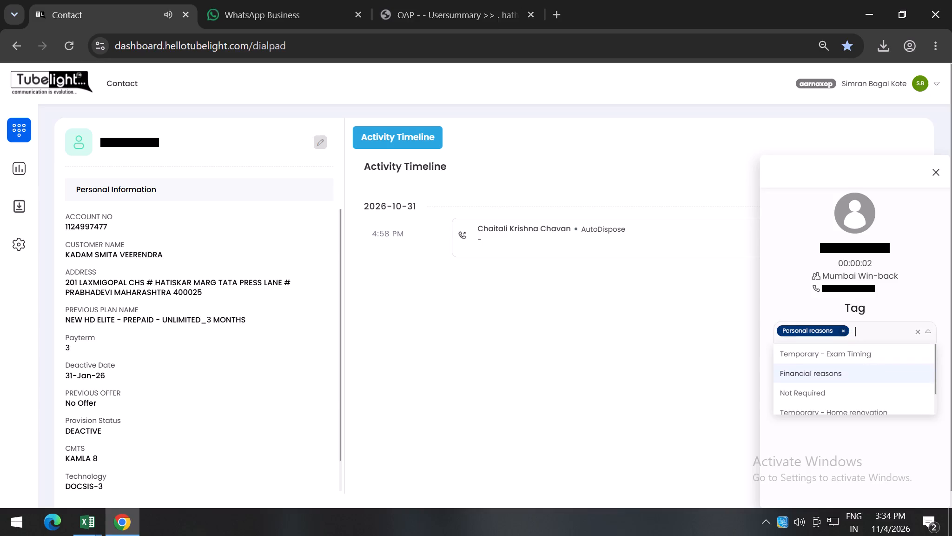
{"action": "left_click", "coordinate": [807, 388]}
{"action": "left_click", "coordinate": [847, 354]}
{"action": "left_click", "coordinate": [832, 363]}
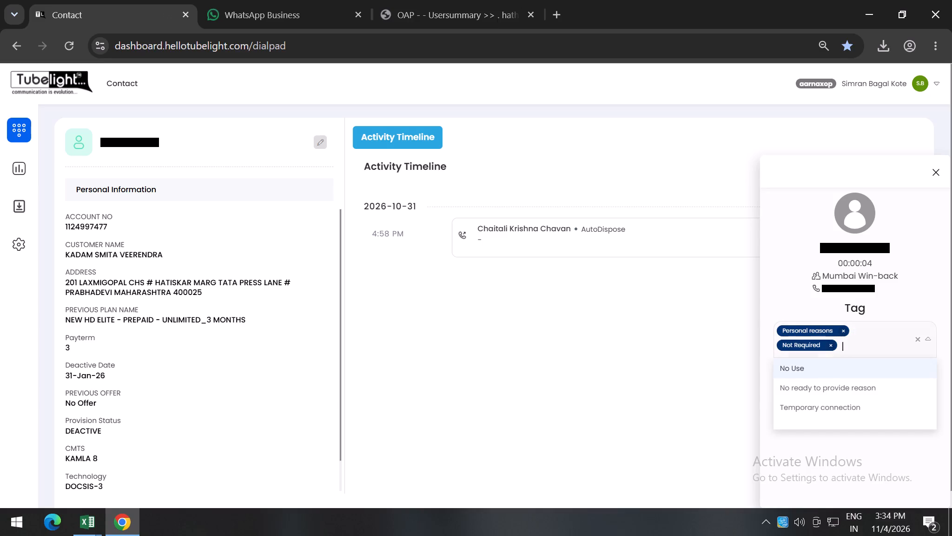
{"action": "left_click", "coordinate": [820, 411]}
Switch to OAP and search for the copied account number.
{"action": "left_click", "coordinate": [453, 25]}
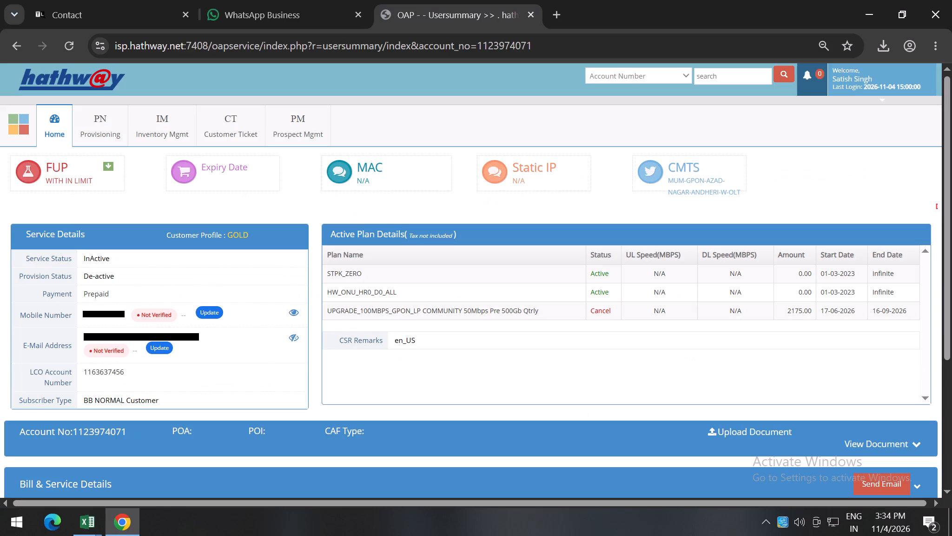
{"action": "left_click", "coordinate": [742, 76]}
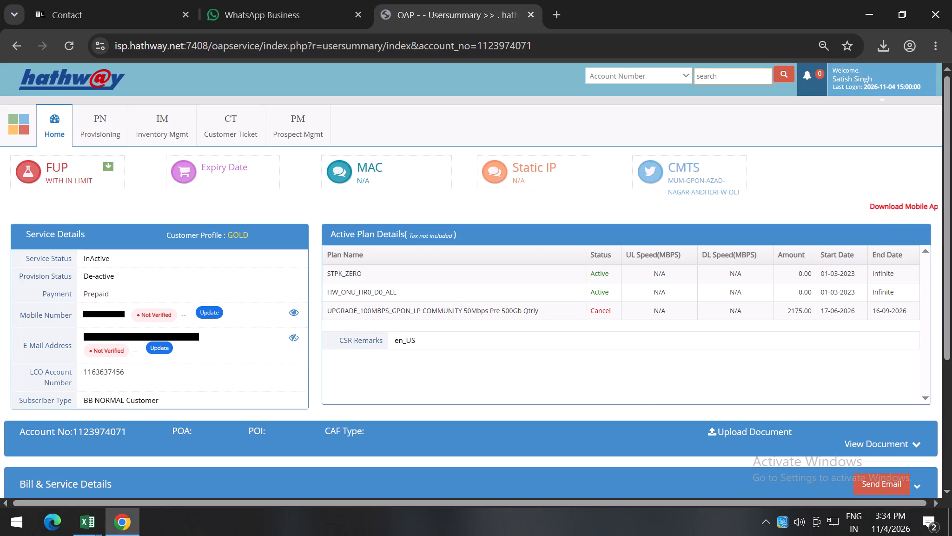
{"action": "key", "text": "ctrl+v"}
{"action": "left_click", "coordinate": [786, 73]}
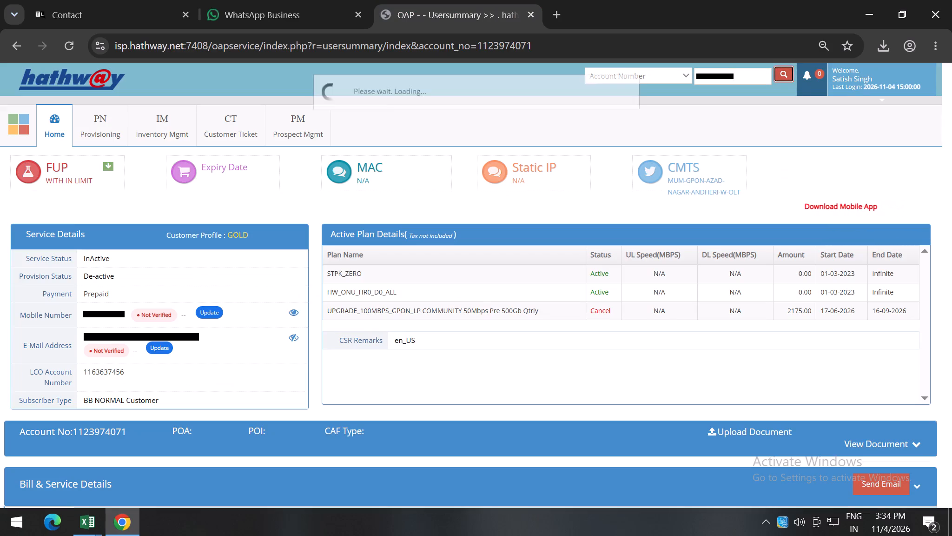
{"action": "left_click", "coordinate": [786, 73]}
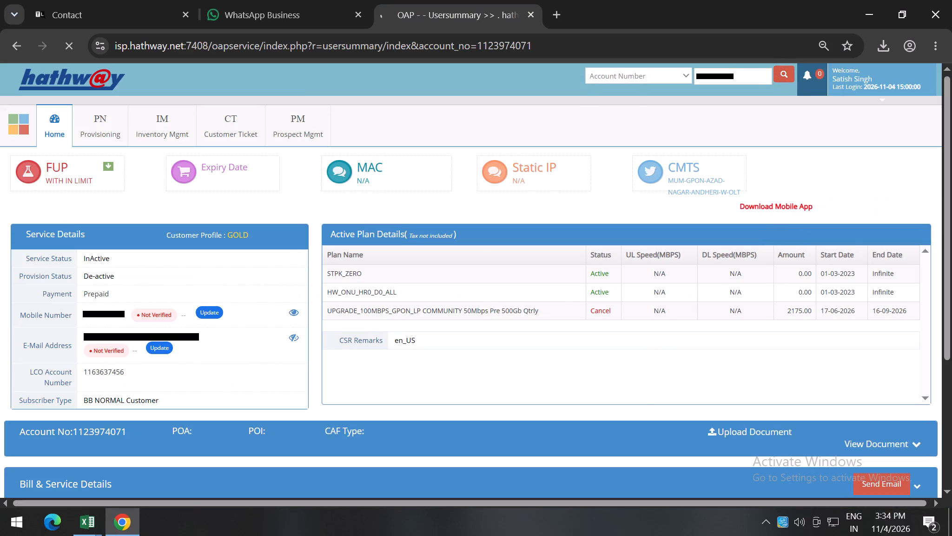
Reveal the customer's mobile number in the OAP service details of the searched account.
{"action": "left_click", "coordinate": [291, 308]}
{"action": "left_click", "coordinate": [291, 308]}
{"action": "left_click", "coordinate": [291, 308]}
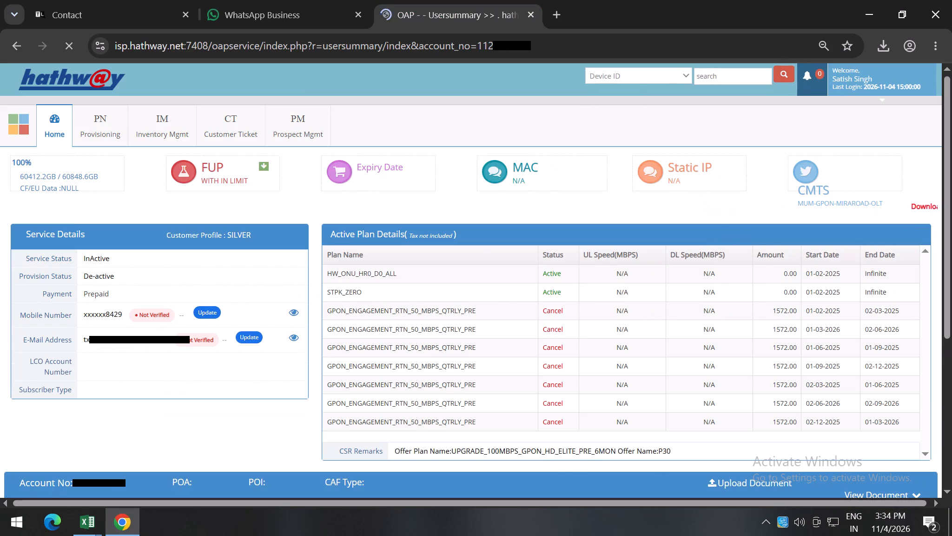
{"action": "left_click", "coordinate": [294, 310]}
{"action": "left_click", "coordinate": [291, 315]}
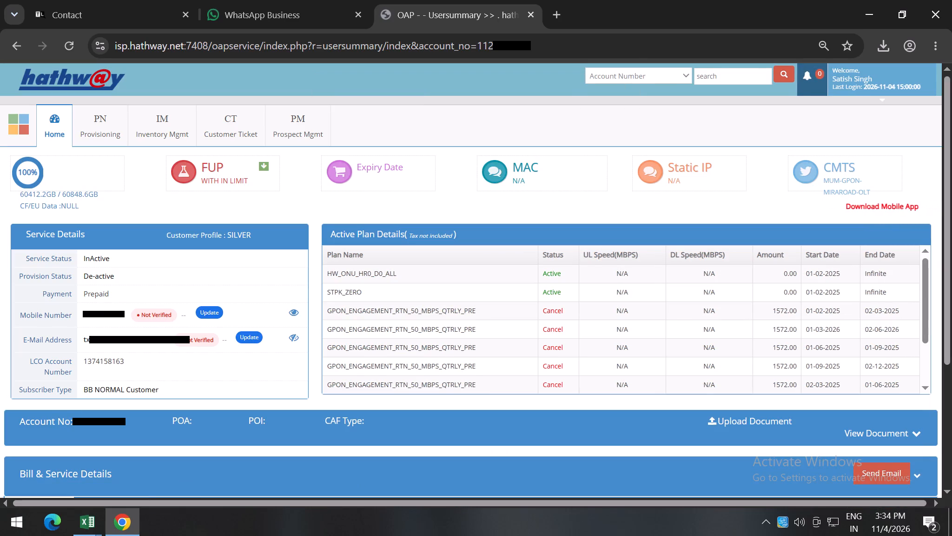
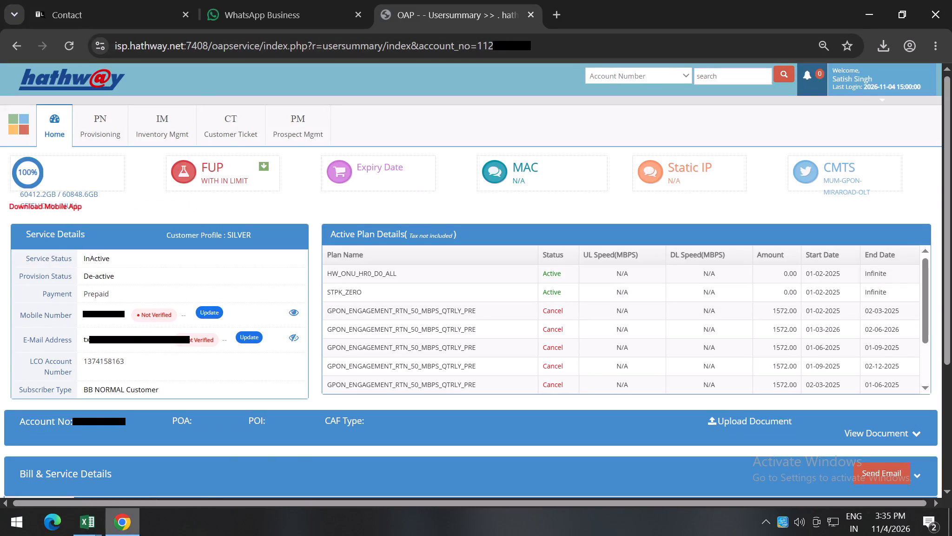
In the November gross data sheet, note NOT REQURIED for the row 11 account in cell DJ11 and return to cell A12.
{"action": "left_click", "coordinate": [87, 525]}
{"action": "left_click", "coordinate": [186, 474]}
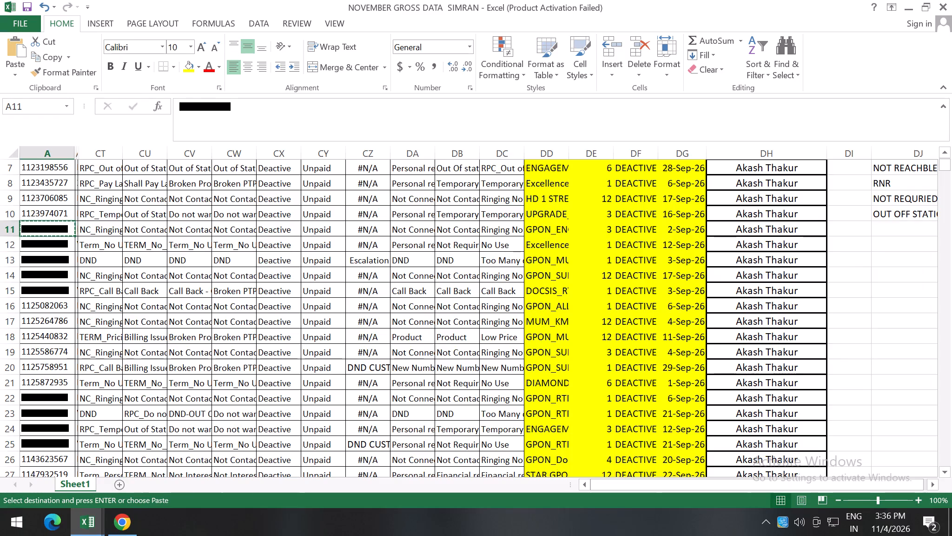
{"action": "key", "text": "Right"}
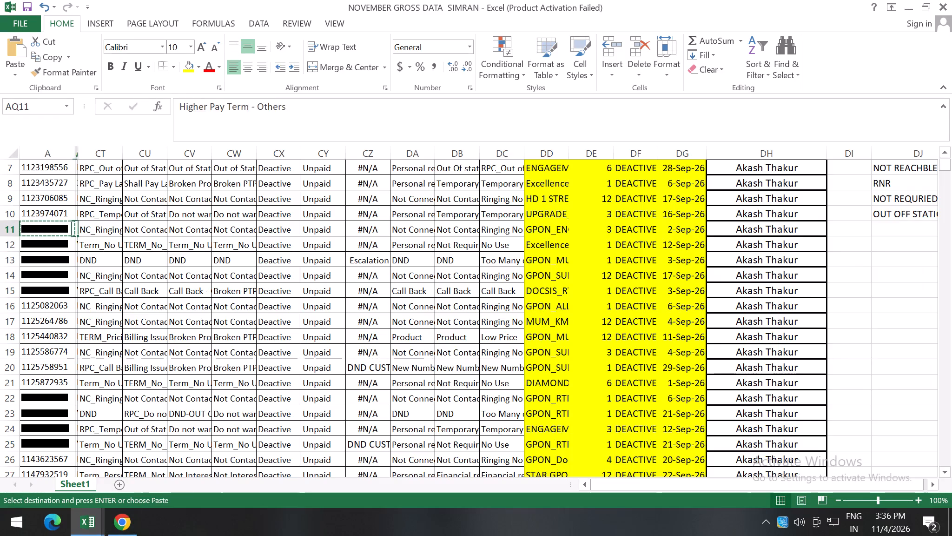
{"action": "key", "text": "Right"}
{"action": "key", "text": "Right"}
{"action": "key", "text": "Right"}
{"action": "key", "text": "Right"}
{"action": "key", "text": "Right"}
{"action": "key", "text": "Right"}
{"action": "key", "text": "Right"}
{"action": "key", "text": "Right"}
{"action": "key", "text": "Right"}
{"action": "key", "text": "Right"}
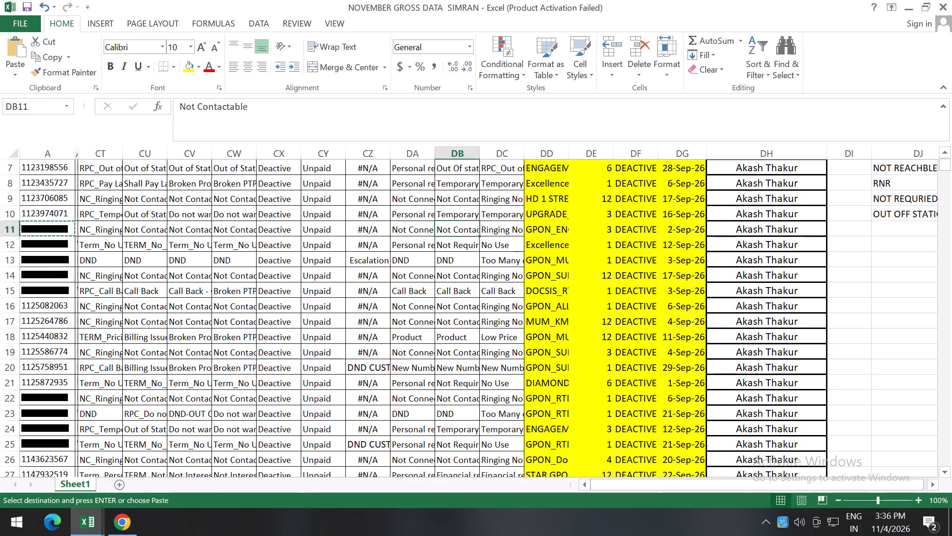
{"action": "key", "text": "Right"}
{"action": "key", "text": "Right"}
{"action": "key", "text": "Right"}
{"action": "key", "text": "Right"}
{"action": "key", "text": "Right"}
{"action": "key", "text": "Right"}
{"action": "key", "text": "Right"}
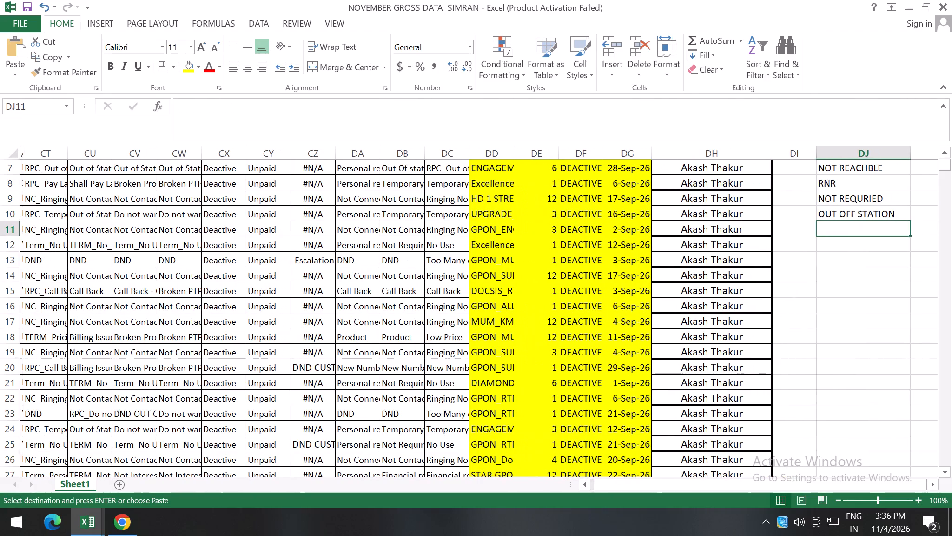
{"action": "type", "text": "NOT"}
{"action": "key", "text": "space"}
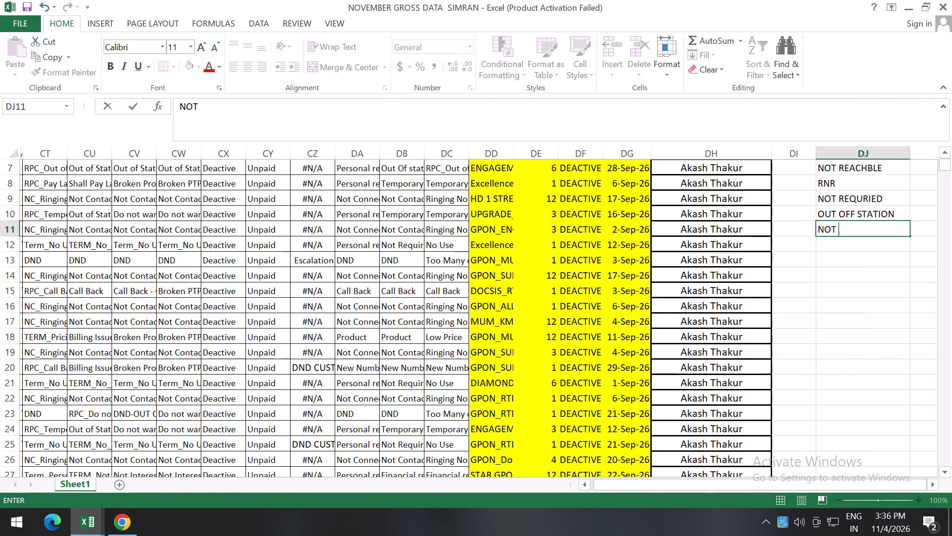
{"action": "type", "text": "REQ"}
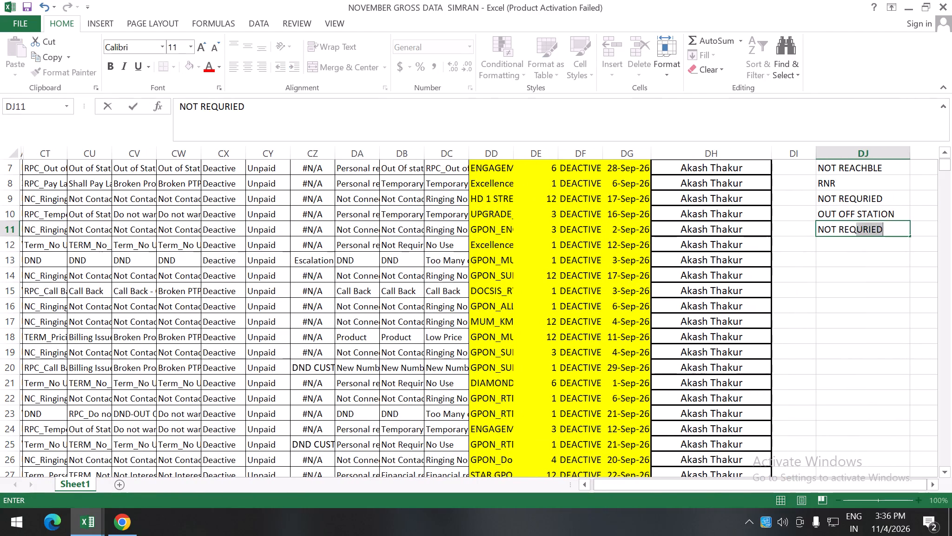
{"action": "type", "text": "UR"}
{"action": "type", "text": "IED"}
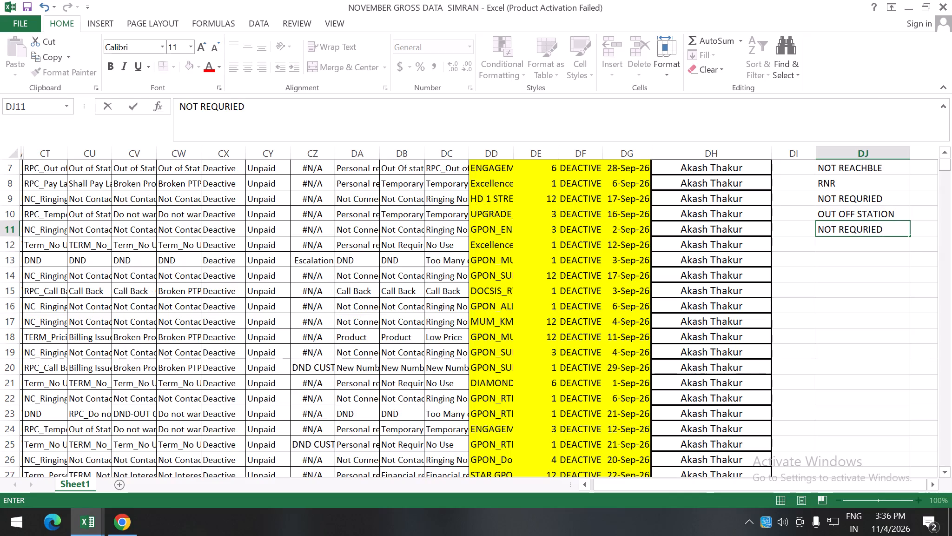
{"action": "key", "text": "Down"}
{"action": "key", "text": "Left"}
{"action": "key", "text": "Left"}
{"action": "key", "text": "Left"}
{"action": "key", "text": "Left"}
{"action": "key", "text": "Left"}
{"action": "key", "text": "Left"}
{"action": "key", "text": "Left"}
{"action": "key", "text": "Left"}
{"action": "key", "text": "Left"}
{"action": "key", "text": "Left"}
{"action": "key", "text": "Left"}
{"action": "key", "text": "Left"}
{"action": "key", "text": "Left"}
{"action": "key", "text": "Left"}
{"action": "key", "text": "Left"}
{"action": "key", "text": "Left"}
{"action": "key", "text": "Left"}
{"action": "key", "text": "Left"}
{"action": "key", "text": "Left"}
{"action": "key", "text": "Left"}
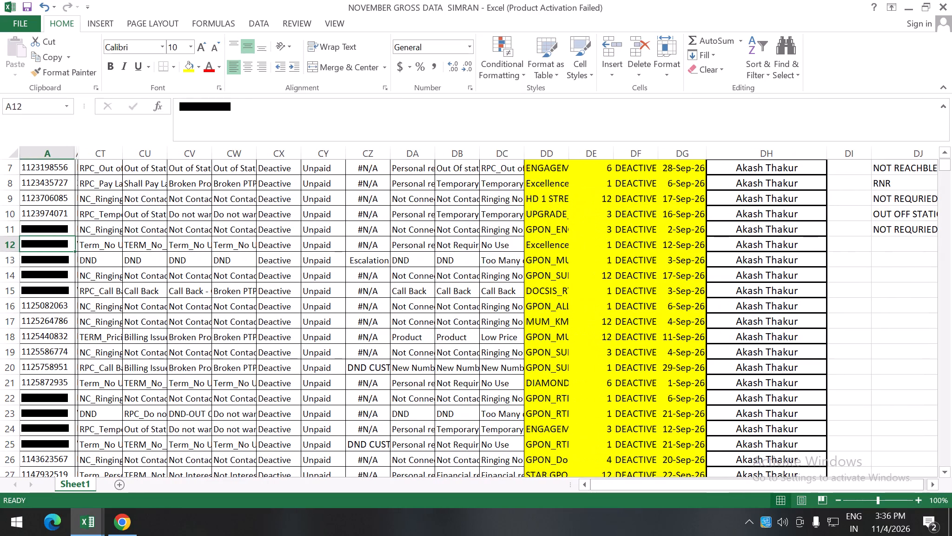
Switch to the Tubelight dialpad and submit the Mumbai Win-back call with the tags Personal reasons, Not Required and No Use.
{"action": "left_click", "coordinate": [123, 521]}
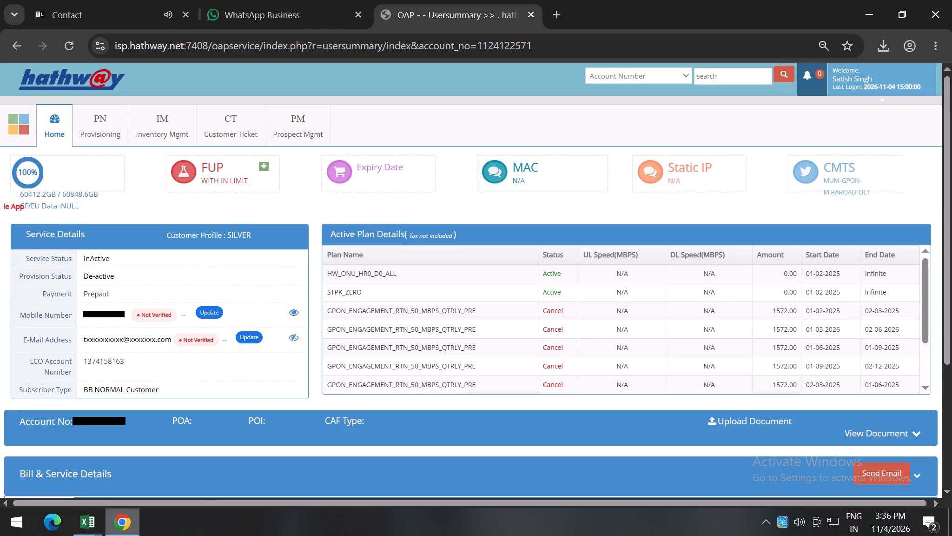
{"action": "left_click", "coordinate": [131, 0]}
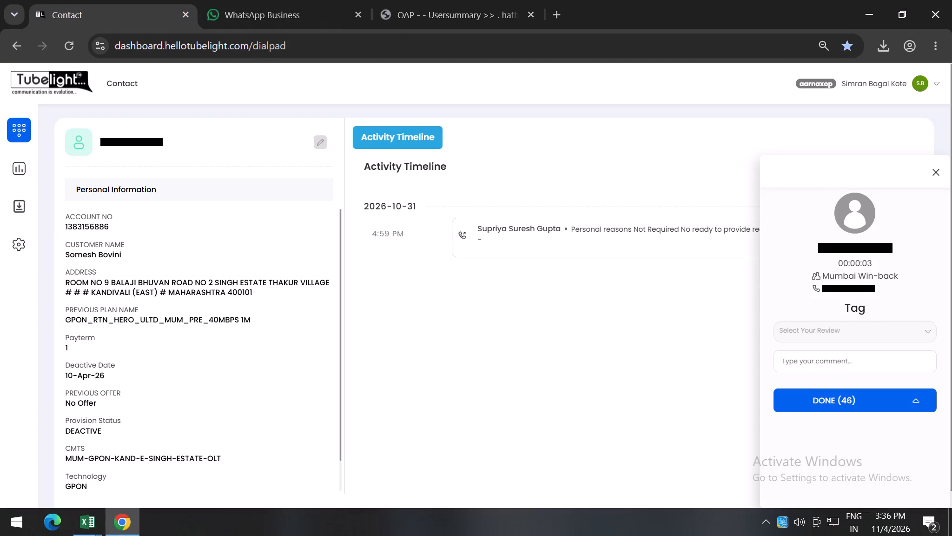
{"action": "left_click", "coordinate": [822, 323]}
{"action": "scroll", "coordinate": [843, 383], "scroll_direction": "down", "scroll_amount": 1}
{"action": "left_click", "coordinate": [843, 383]}
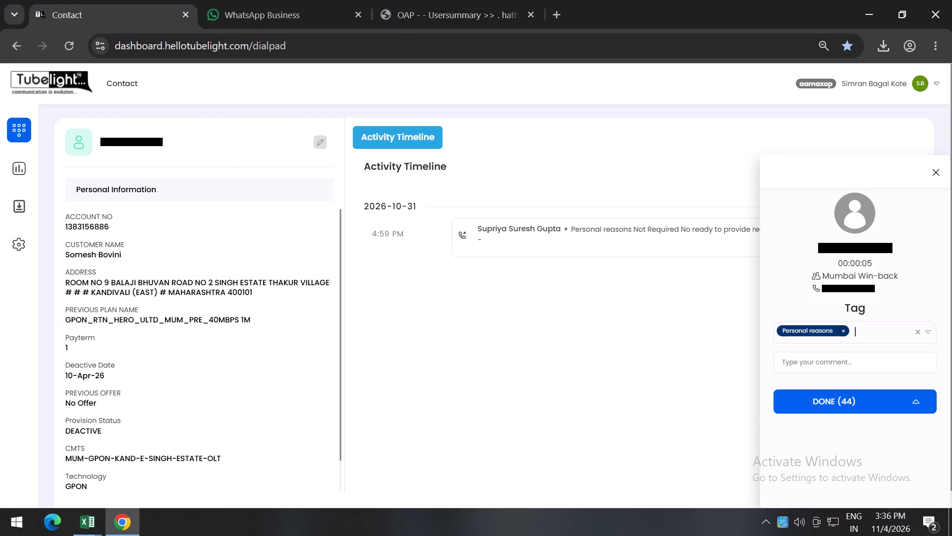
{"action": "left_click", "coordinate": [874, 339]}
{"action": "left_click", "coordinate": [821, 386]}
{"action": "left_click", "coordinate": [854, 352]}
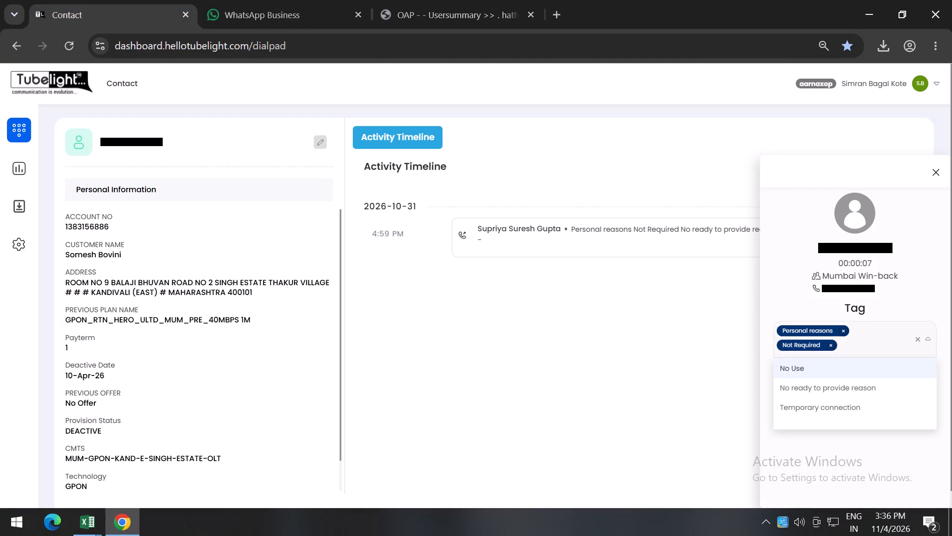
{"action": "left_click", "coordinate": [833, 360]}
{"action": "left_click", "coordinate": [837, 406]}
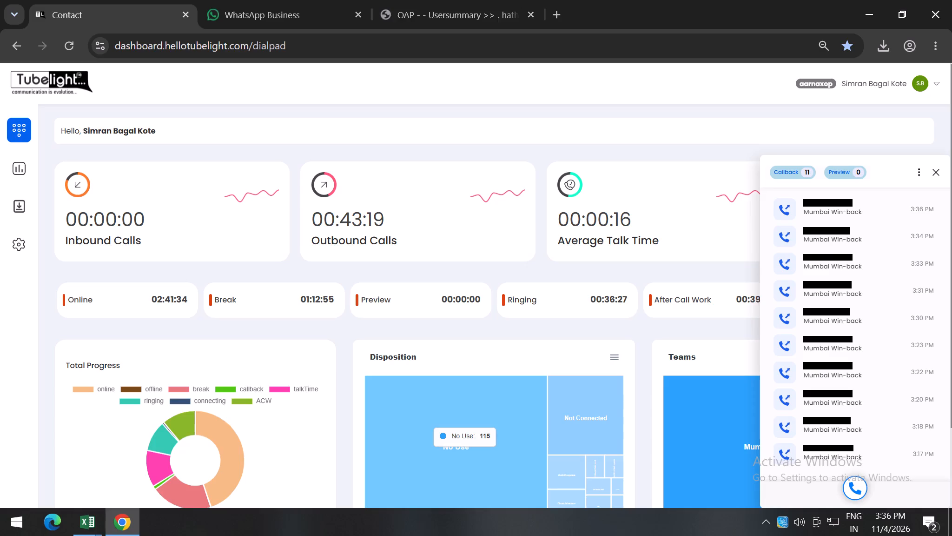
Set the agent status in the Tubelight dialpad to Lunch Break.
{"action": "left_click", "coordinate": [915, 164]}
{"action": "left_click", "coordinate": [916, 164]}
{"action": "left_click", "coordinate": [919, 180]}
{"action": "left_click", "coordinate": [922, 168]}
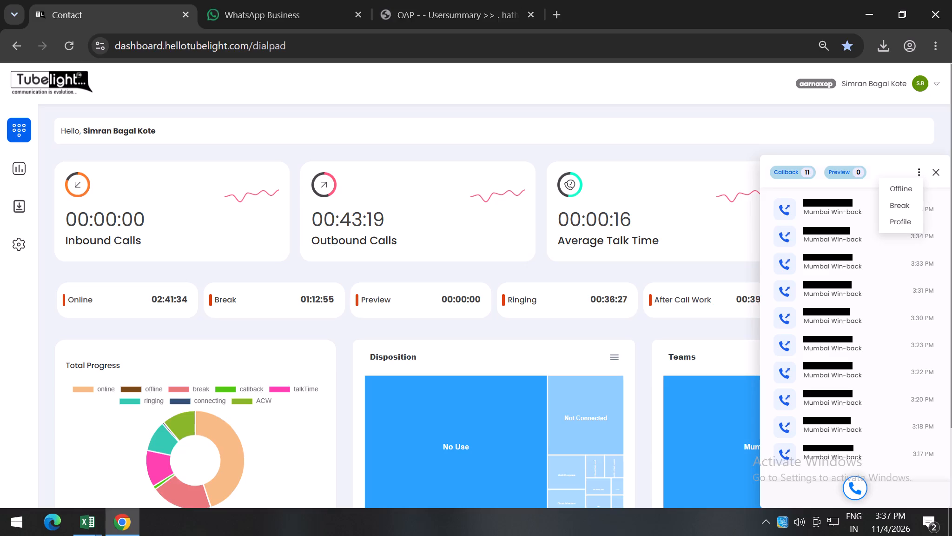
{"action": "left_click", "coordinate": [900, 208]}
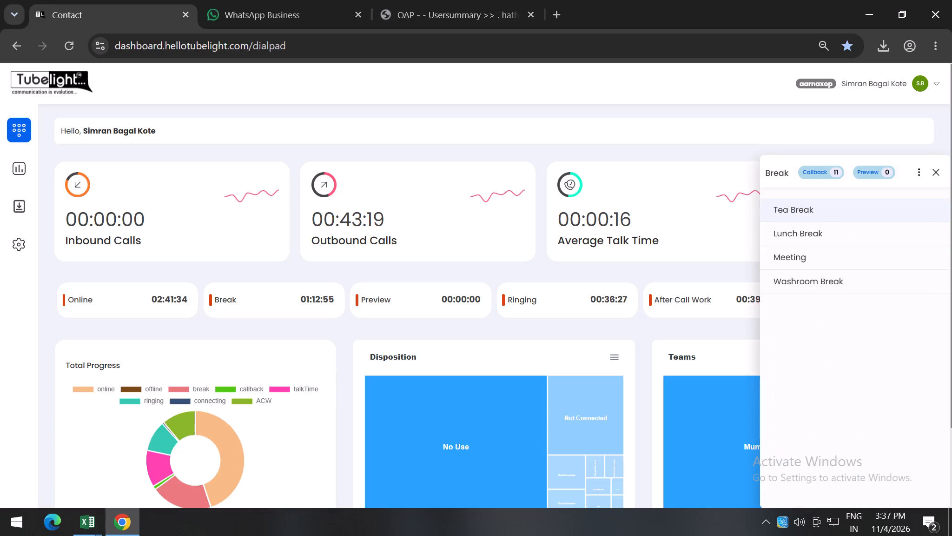
{"action": "left_click", "coordinate": [855, 224]}
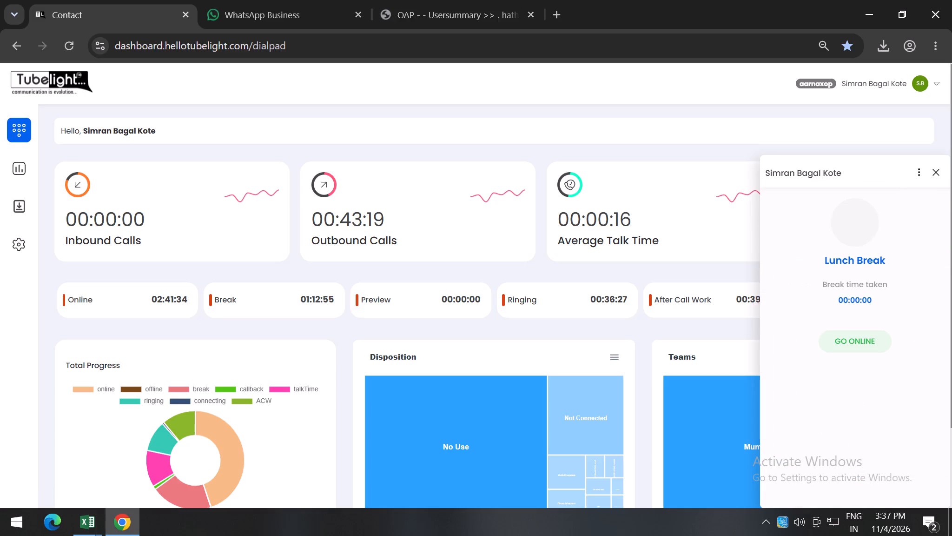
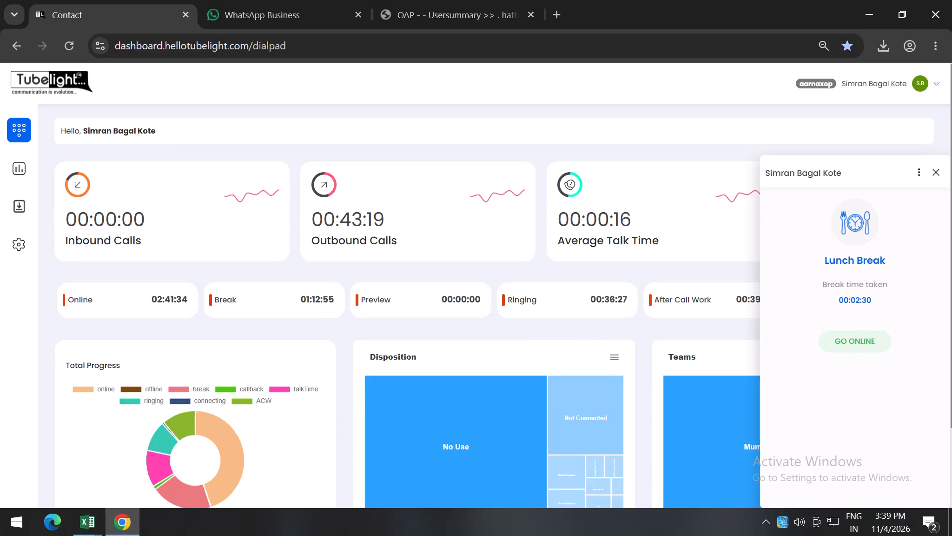
End the lunch break in the Tubelight dialpad by setting the agent status back to online.
{"action": "left_click", "coordinate": [855, 331]}
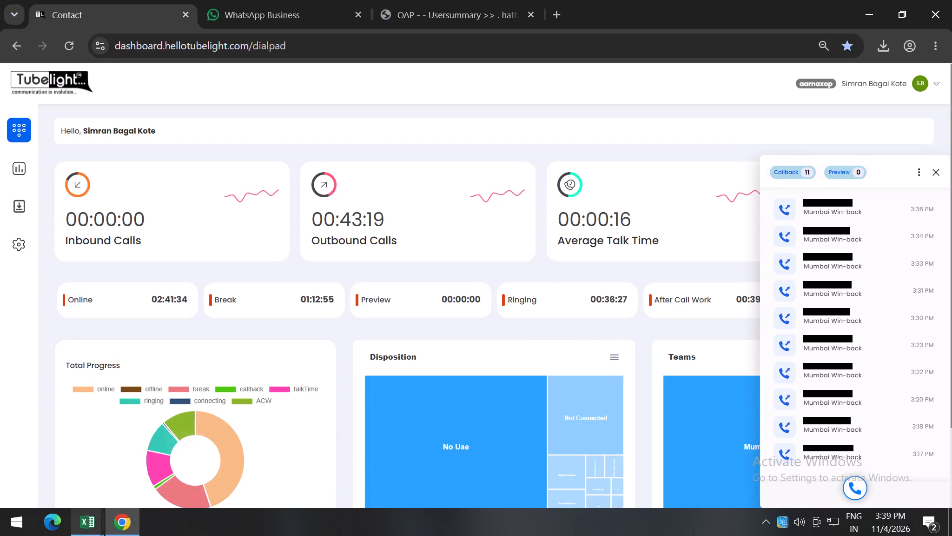
Switch to the November gross data workbook and review the row 12 account's entries across to column DI.
{"action": "left_click", "coordinate": [87, 523]}
{"action": "left_click", "coordinate": [264, 449]}
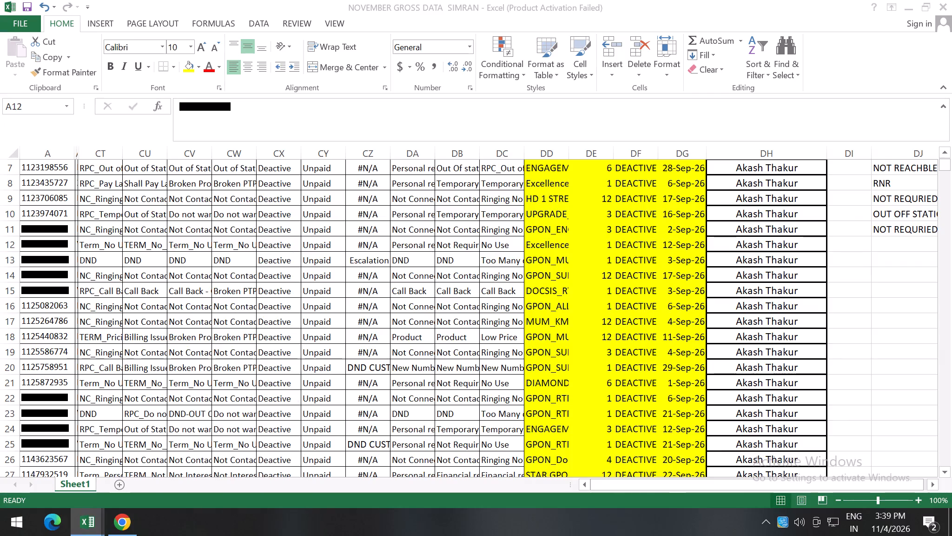
{"action": "key", "text": "Right"}
{"action": "key", "text": "Right"}
{"action": "key", "text": "Right"}
{"action": "key", "text": "Right"}
{"action": "key", "text": "Right"}
{"action": "key", "text": "Right"}
{"action": "key", "text": "Right"}
{"action": "key", "text": "Right"}
{"action": "key", "text": "Right"}
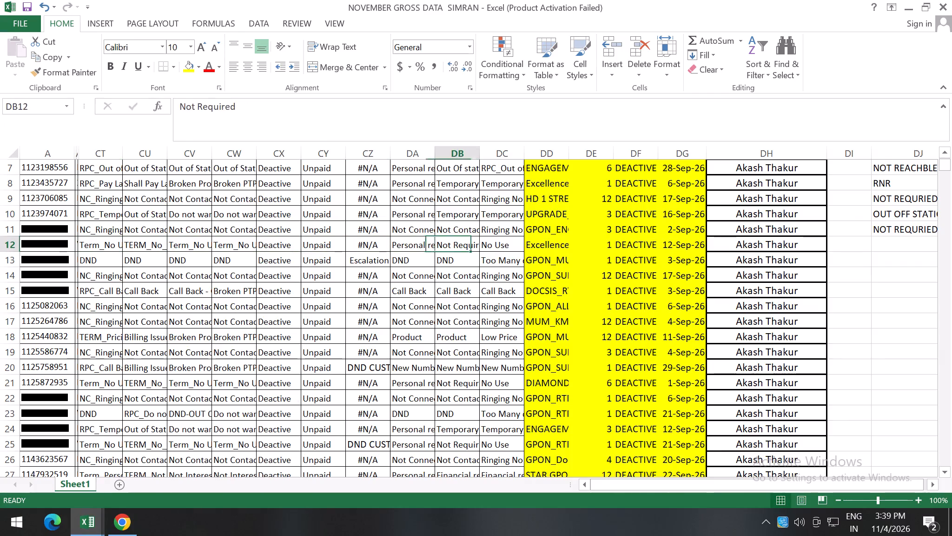
{"action": "key", "text": "Right"}
{"action": "key", "text": "Right"}
{"action": "key", "text": "Right"}
{"action": "key", "text": "Right"}
{"action": "key", "text": "Right"}
{"action": "key", "text": "Right"}
{"action": "key", "text": "Right"}
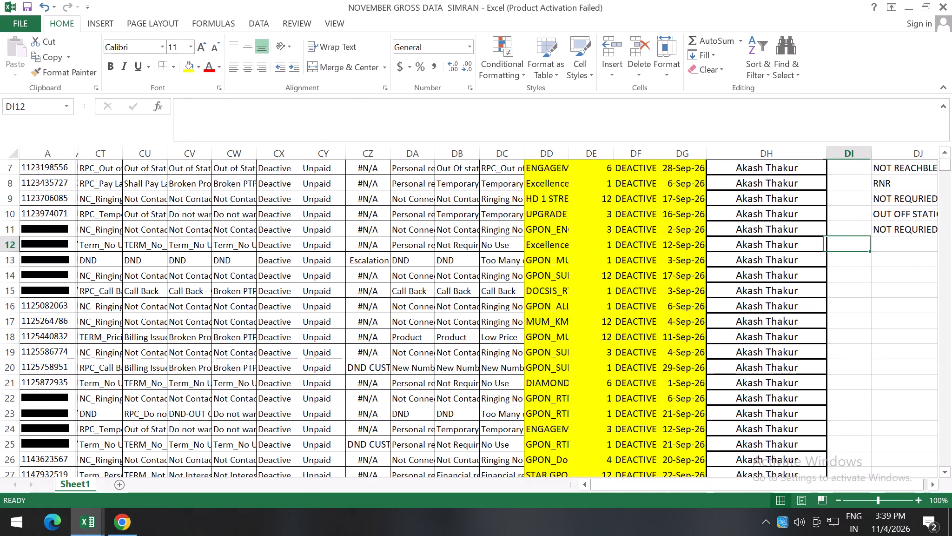
{"action": "key", "text": "Left"}
{"action": "key", "text": "Left"}
{"action": "key", "text": "Left"}
{"action": "key", "text": "Left"}
{"action": "key", "text": "Left"}
{"action": "key", "text": "Left"}
{"action": "key", "text": "Left"}
{"action": "key", "text": "Left"}
{"action": "key", "text": "Left"}
{"action": "key", "text": "Left"}
{"action": "key", "text": "Left"}
{"action": "key", "text": "Left"}
{"action": "key", "text": "Left"}
{"action": "key", "text": "Left"}
{"action": "key", "text": "Left"}
{"action": "key", "text": "Left"}
{"action": "key", "text": "Left"}
{"action": "key", "text": "Left"}
{"action": "key", "text": "Left"}
{"action": "key", "text": "Left"}
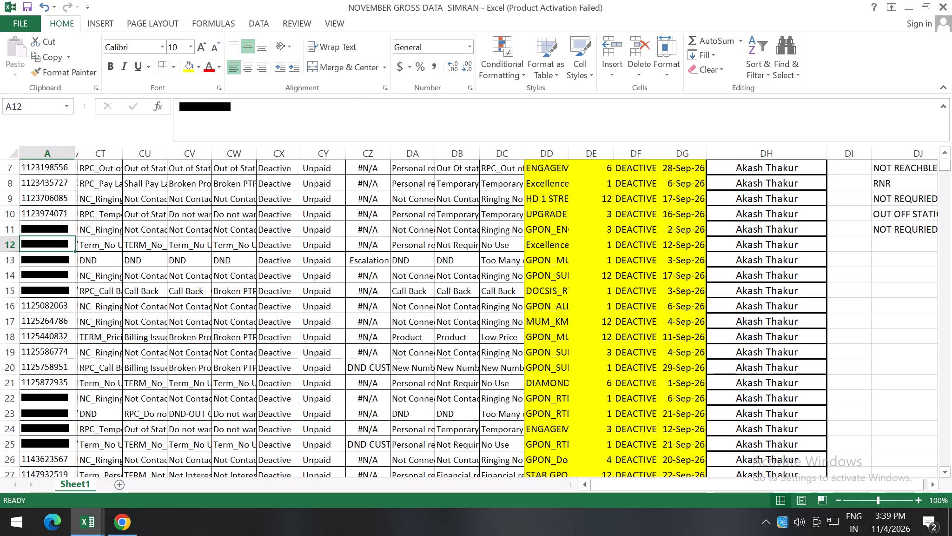
Copy the account number from cell A12, look it up in OAP, and reveal the customer's mobile number.
{"action": "key", "text": "ctrl+c"}
{"action": "key", "text": "ctrl+c"}
{"action": "key", "text": "ctrl+c"}
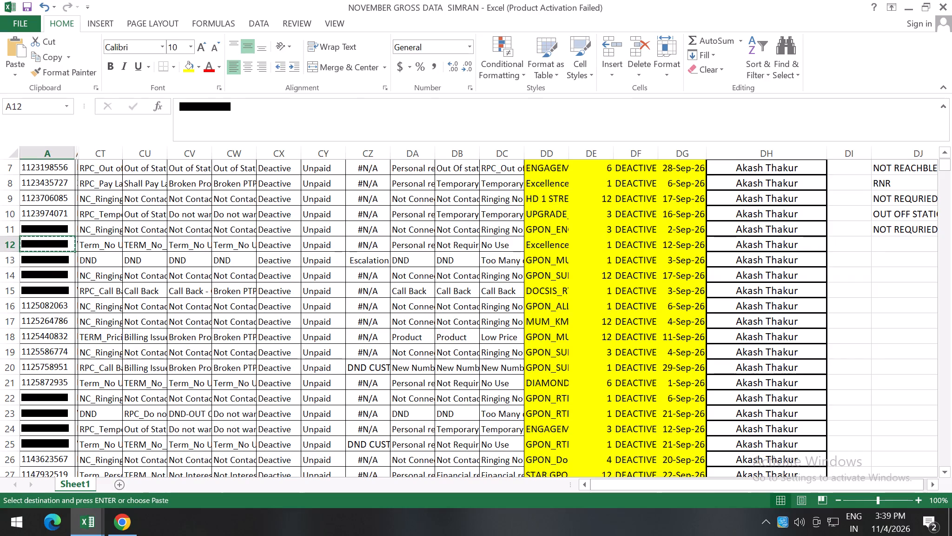
{"action": "left_click", "coordinate": [113, 515]}
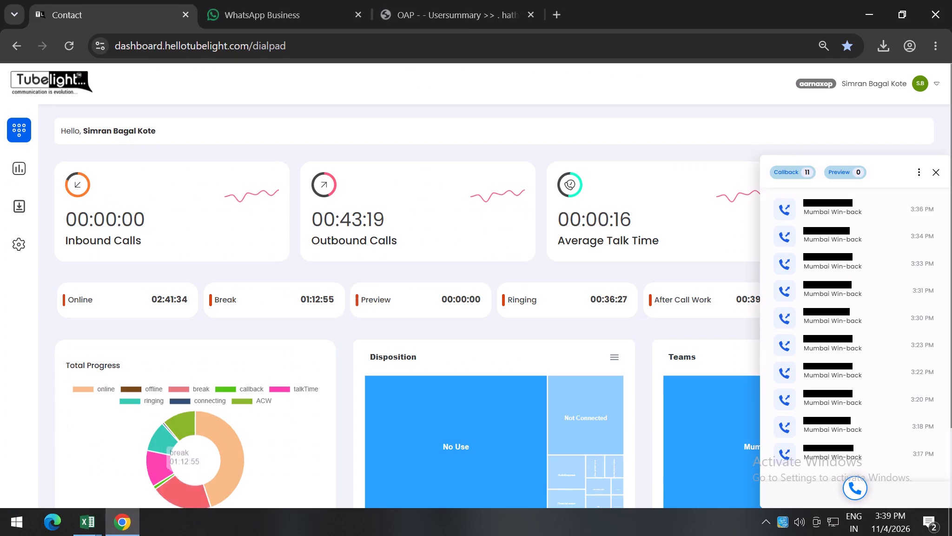
{"action": "left_click", "coordinate": [466, 0]}
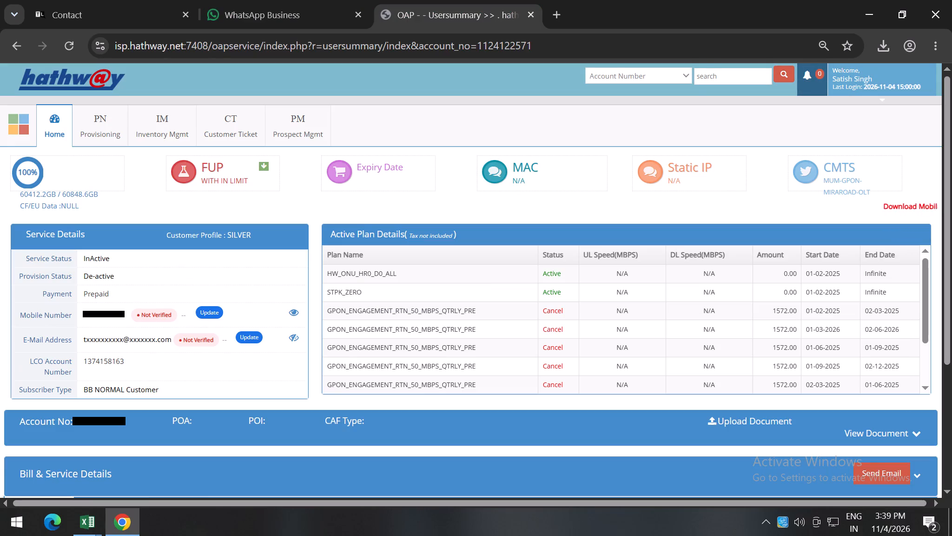
{"action": "left_click", "coordinate": [721, 75]}
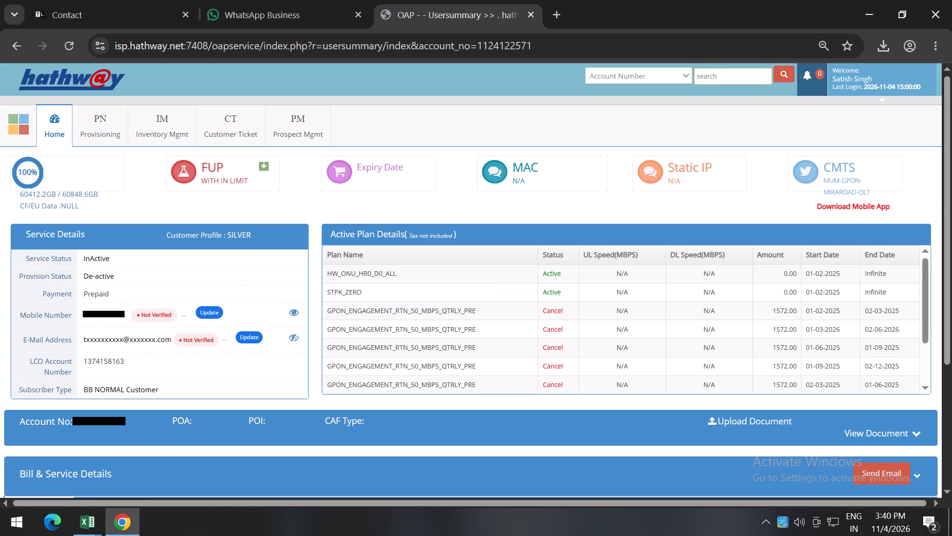
{"action": "key", "text": "ctrl+v"}
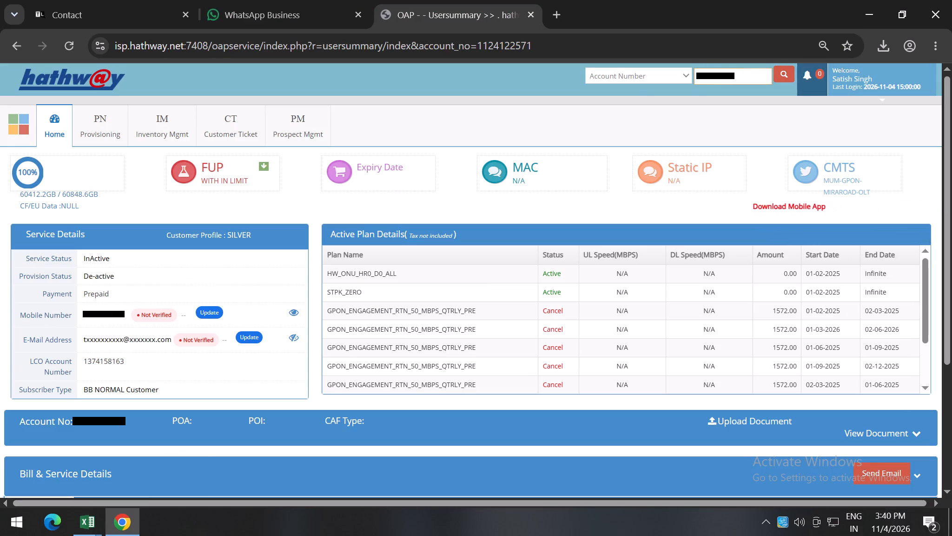
{"action": "left_click", "coordinate": [789, 72]}
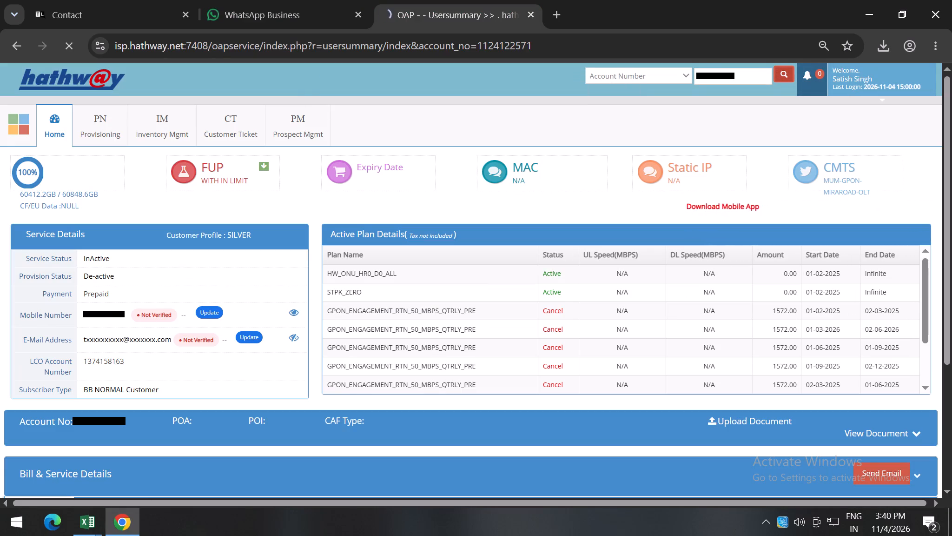
{"action": "left_click", "coordinate": [784, 73]}
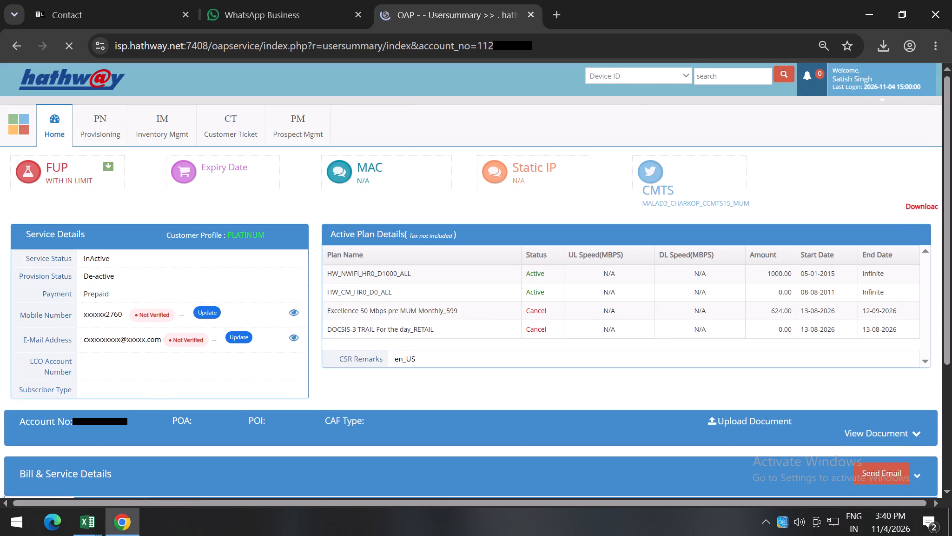
{"action": "left_click", "coordinate": [293, 313]}
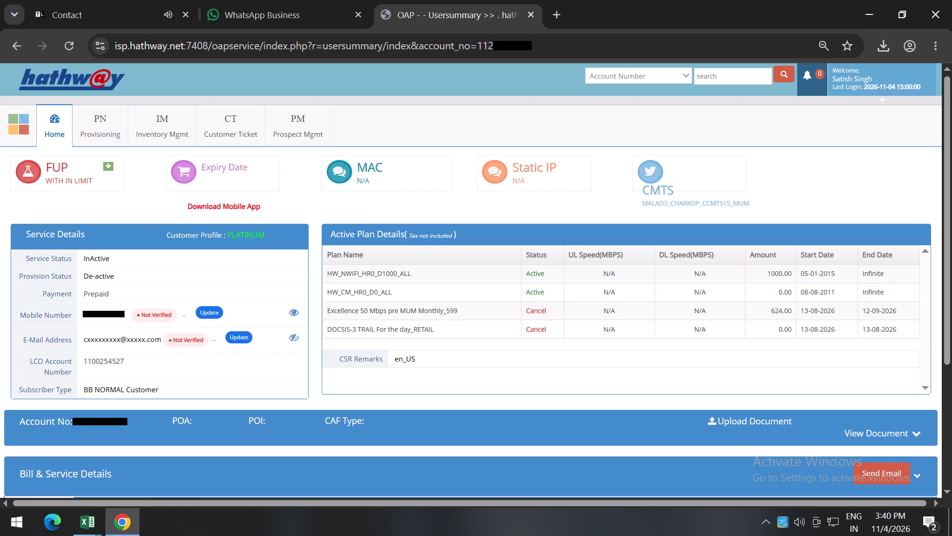
Switch to the Tubelight dialpad and submit the Mumbai Win-back call with the tags Personal reasons, Not Required and No Use.
{"action": "left_click", "coordinate": [39, 0]}
{"action": "left_click", "coordinate": [822, 328]}
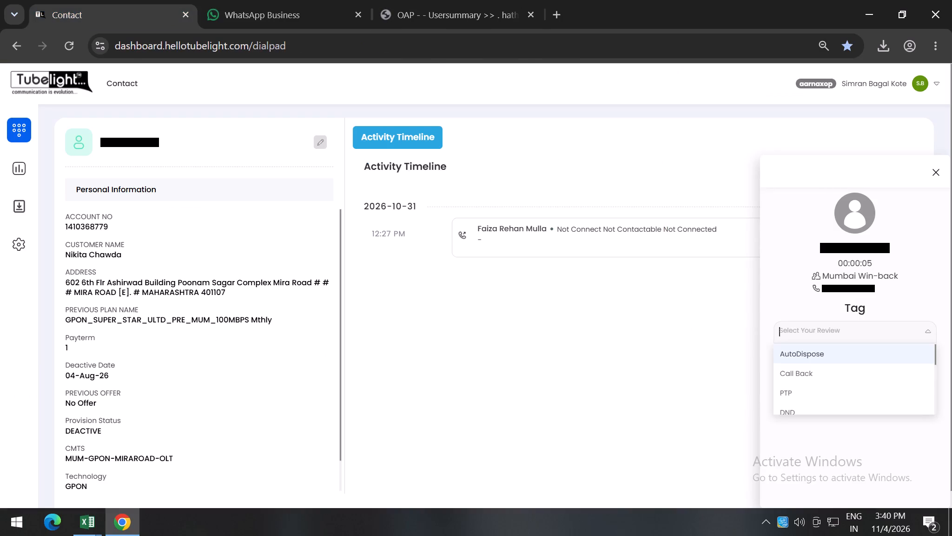
{"action": "scroll", "coordinate": [830, 375], "scroll_direction": "down", "scroll_amount": 1}
{"action": "left_click", "coordinate": [830, 375]}
{"action": "left_click", "coordinate": [872, 333]}
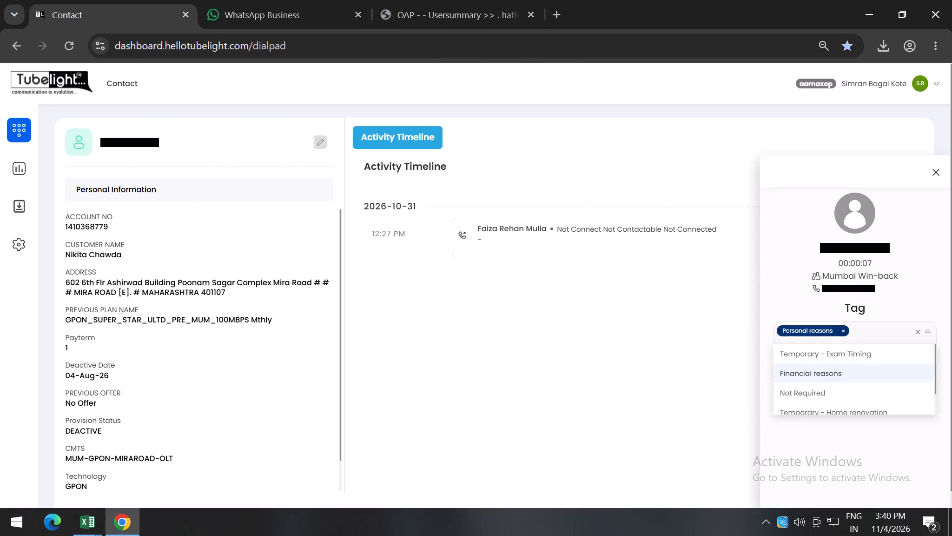
{"action": "left_click", "coordinate": [826, 392]}
{"action": "left_click", "coordinate": [868, 336]}
{"action": "left_click", "coordinate": [817, 368]}
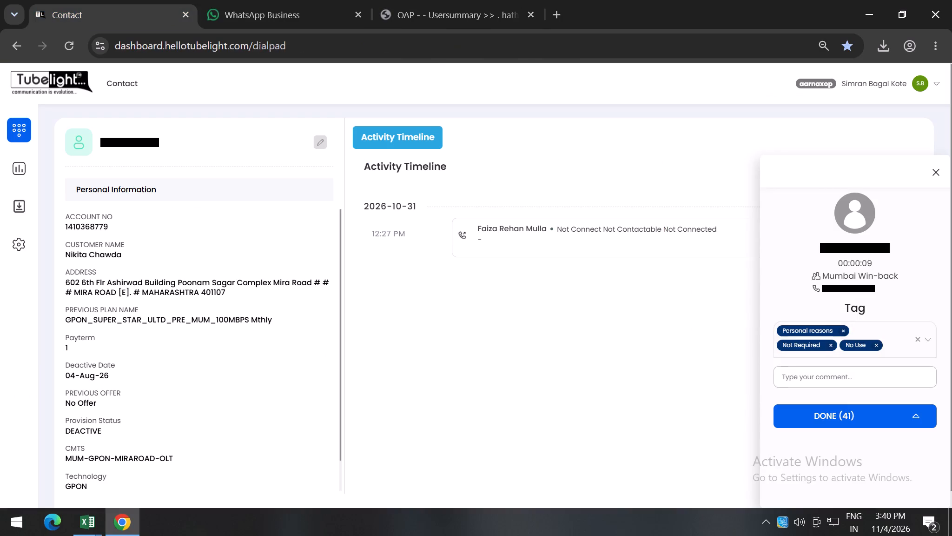
{"action": "left_click", "coordinate": [829, 417]}
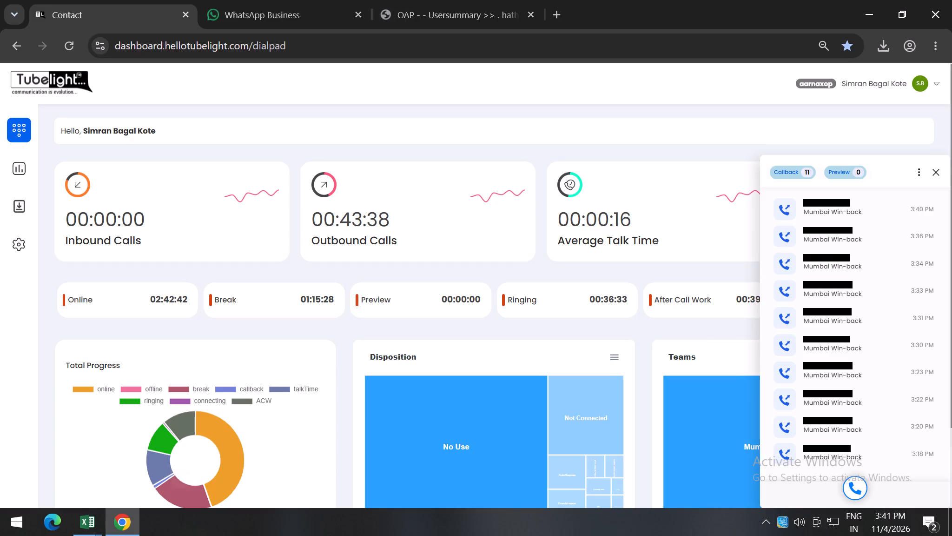
In the November gross data sheet, note RNR for the row 12 account in cell DJ12 and return to cell A13.
{"action": "left_click", "coordinate": [84, 517]}
{"action": "left_click", "coordinate": [238, 433]}
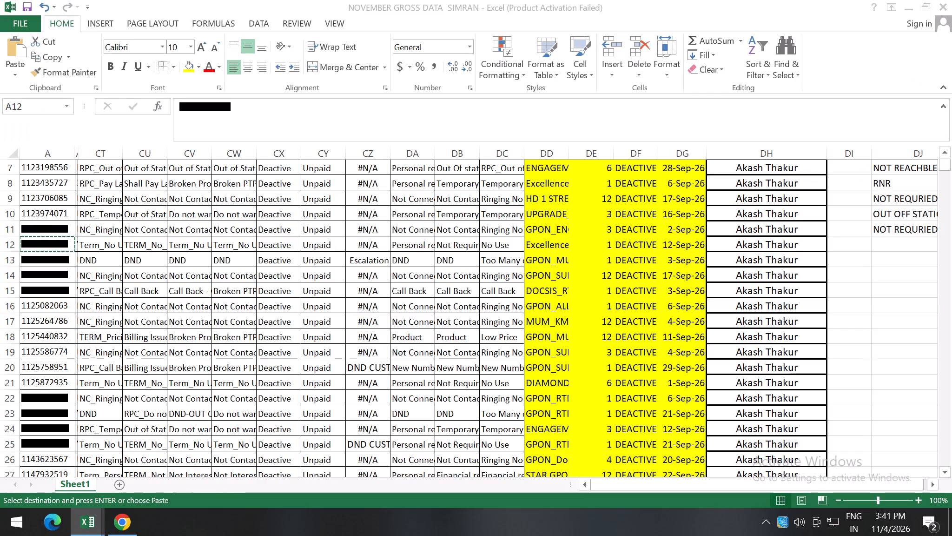
{"action": "key", "text": "Right"}
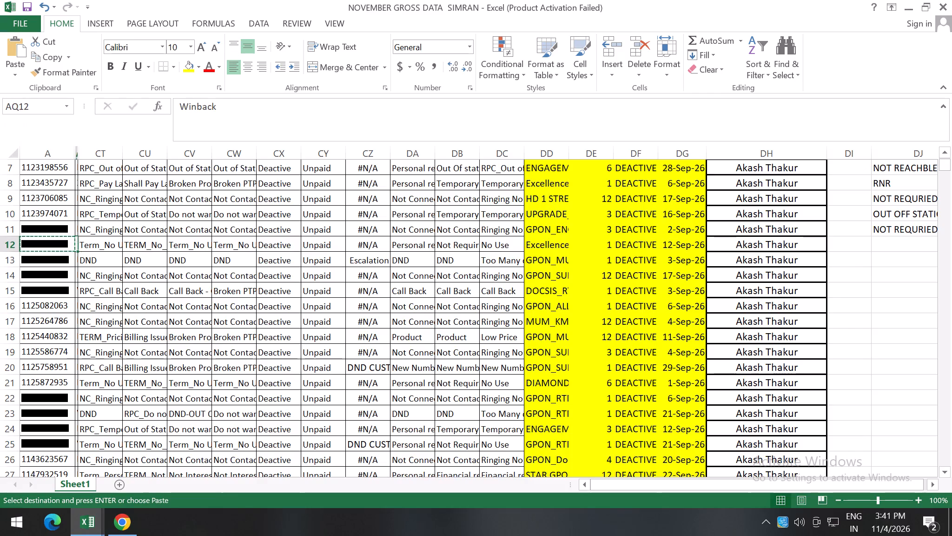
{"action": "key", "text": "Right"}
{"action": "key", "text": "Right"}
{"action": "key", "text": "Right"}
{"action": "key", "text": "Right"}
{"action": "key", "text": "Right"}
{"action": "key", "text": "Right"}
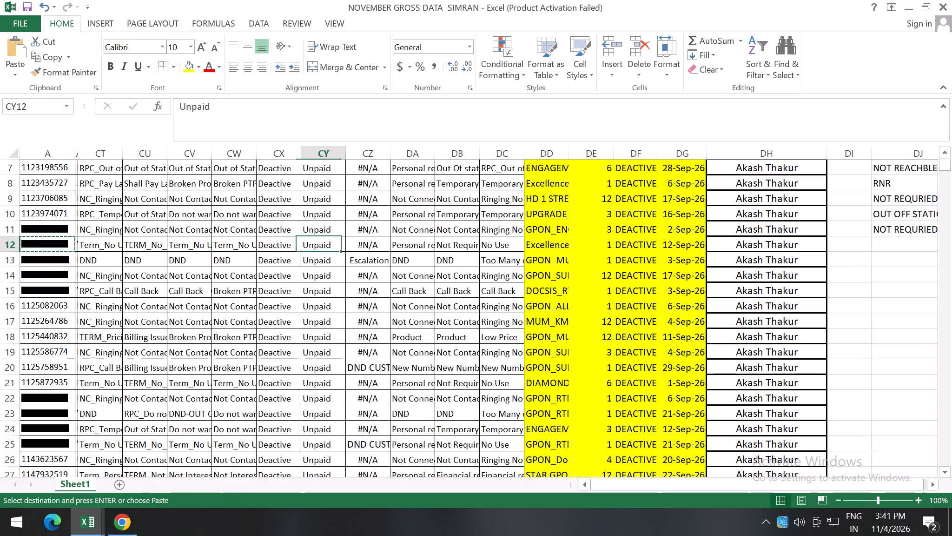
{"action": "key", "text": "Right"}
{"action": "key", "text": "Right"}
{"action": "key", "text": "Right"}
{"action": "key", "text": "Right"}
{"action": "key", "text": "Right"}
{"action": "key", "text": "Right"}
{"action": "key", "text": "Right"}
{"action": "key", "text": "Right"}
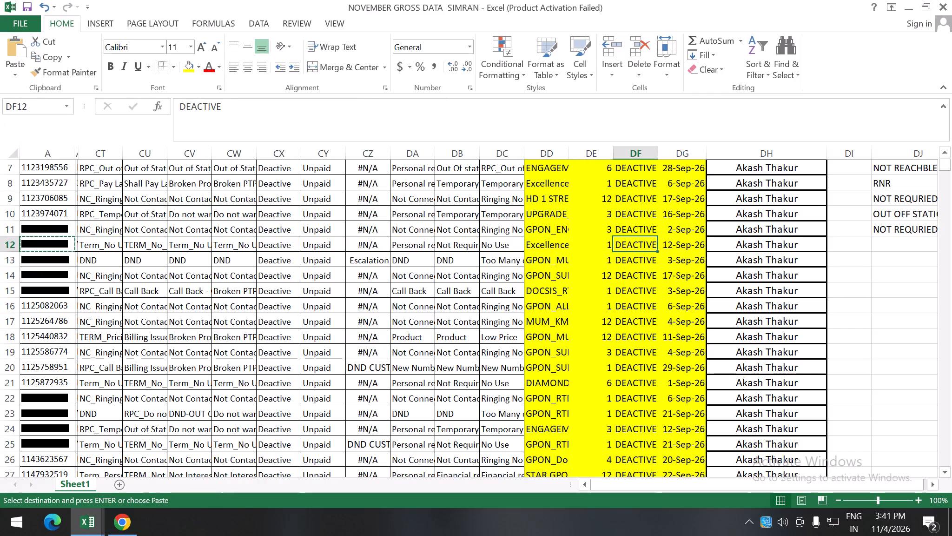
{"action": "key", "text": "Right"}
{"action": "key", "text": "Right"}
{"action": "key", "text": "Right"}
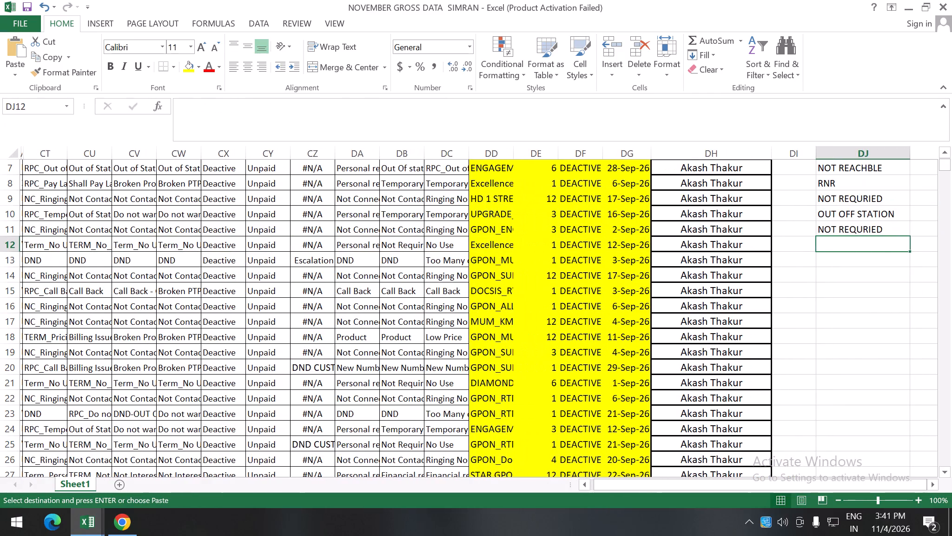
{"action": "type", "text": "RNR"}
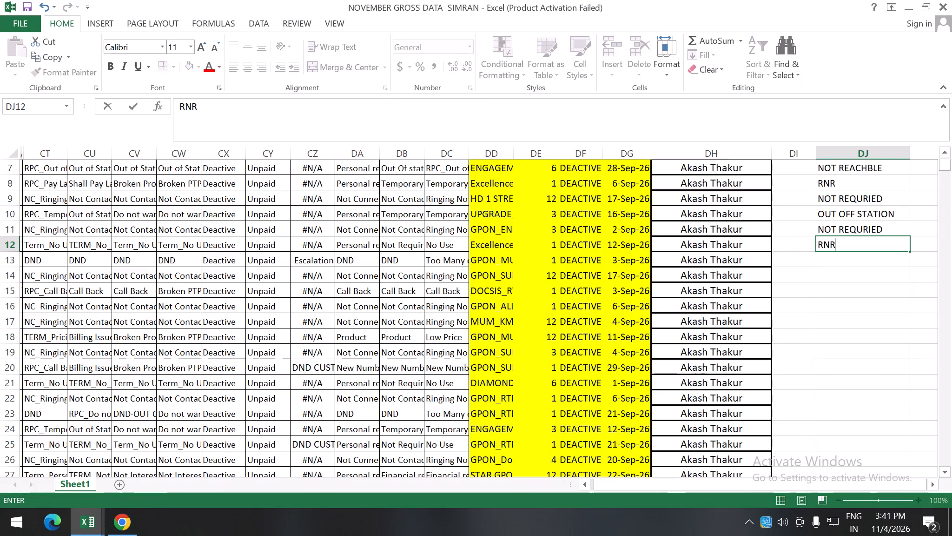
{"action": "key", "text": "Down"}
{"action": "key", "text": "Left"}
{"action": "key", "text": "Left"}
{"action": "key", "text": "Left"}
{"action": "key", "text": "Left"}
{"action": "key", "text": "Left"}
{"action": "key", "text": "Left"}
{"action": "key", "text": "Left"}
{"action": "key", "text": "Left"}
{"action": "key", "text": "Left"}
{"action": "key", "text": "Left"}
{"action": "key", "text": "Left"}
{"action": "key", "text": "Left"}
{"action": "key", "text": "Left"}
{"action": "key", "text": "Left"}
{"action": "key", "text": "Left"}
{"action": "key", "text": "Left"}
{"action": "key", "text": "Left"}
{"action": "key", "text": "Left"}
{"action": "key", "text": "Left"}
{"action": "key", "text": "Left"}
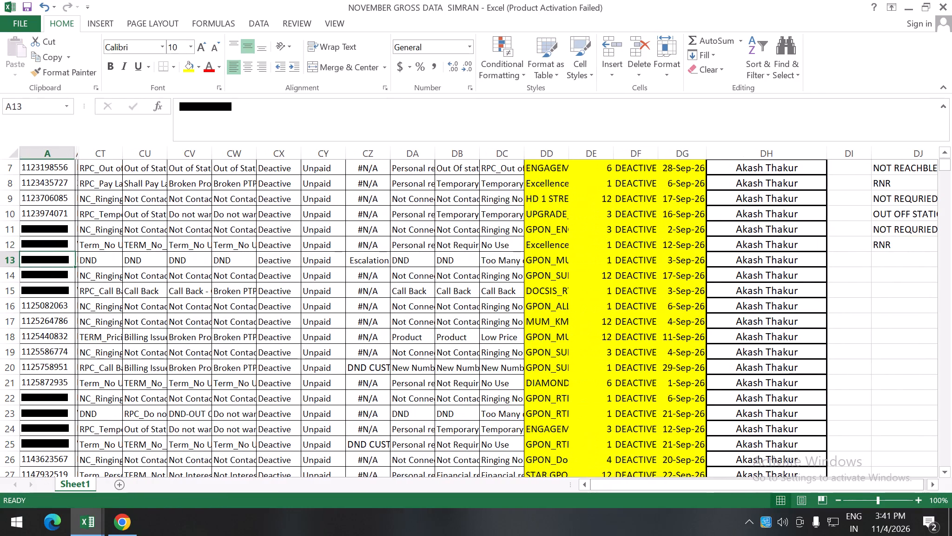
Copy the account number in cell A13.
{"action": "scroll", "coordinate": [72, 224], "scroll_direction": "down", "scroll_amount": 1}
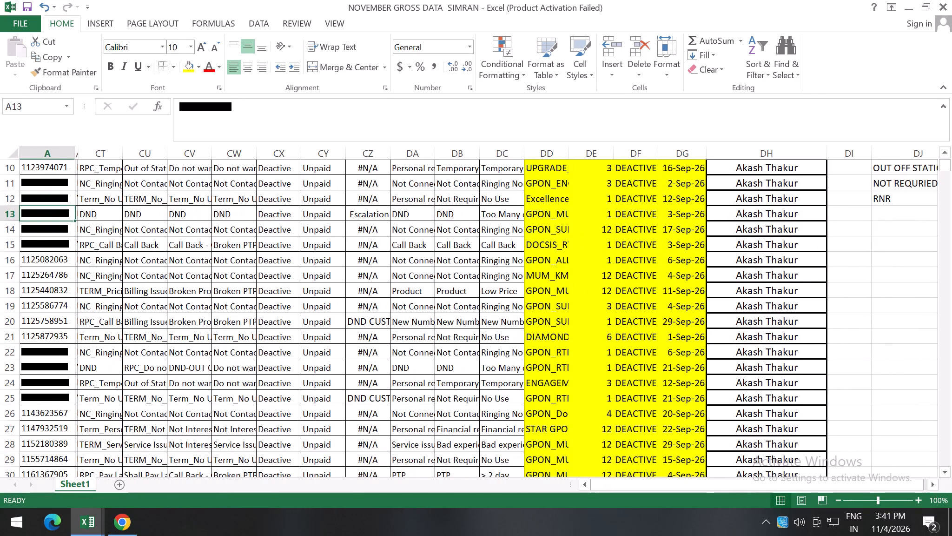
{"action": "key", "text": "ctrl+c"}
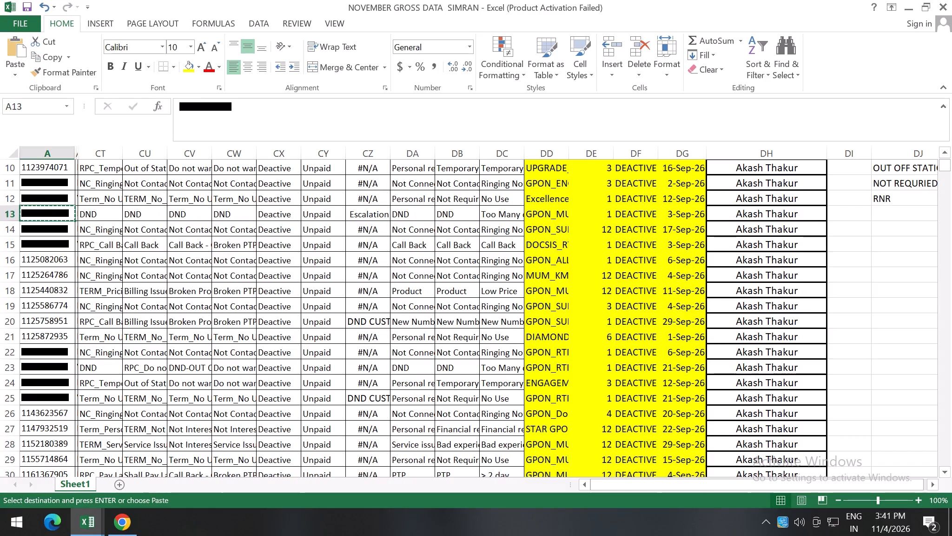
Switch to the Tubelight dialpad and submit the new Mumbai Win-back call with the tags Personal reasons, Not Required and No Use.
{"action": "left_click", "coordinate": [135, 521]}
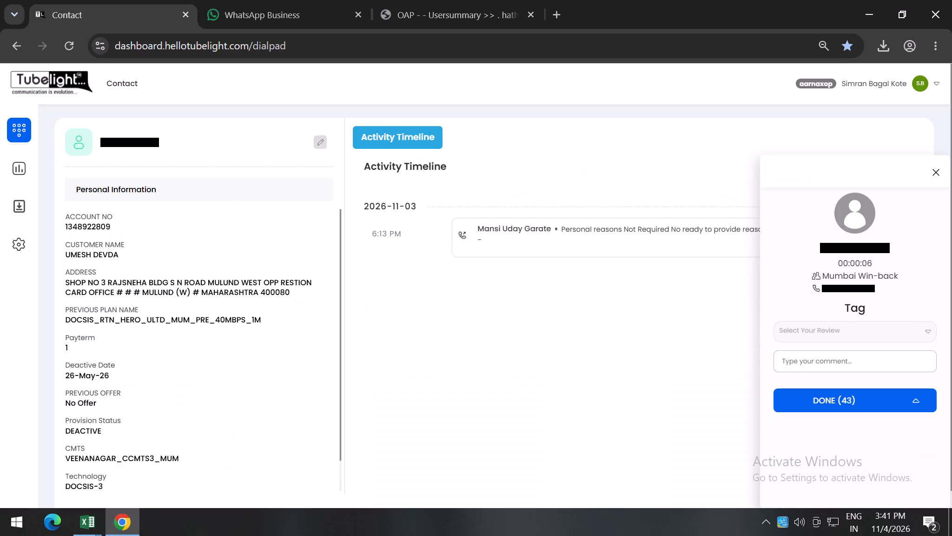
{"action": "left_click", "coordinate": [847, 339]}
{"action": "scroll", "coordinate": [830, 374], "scroll_direction": "down", "scroll_amount": 2}
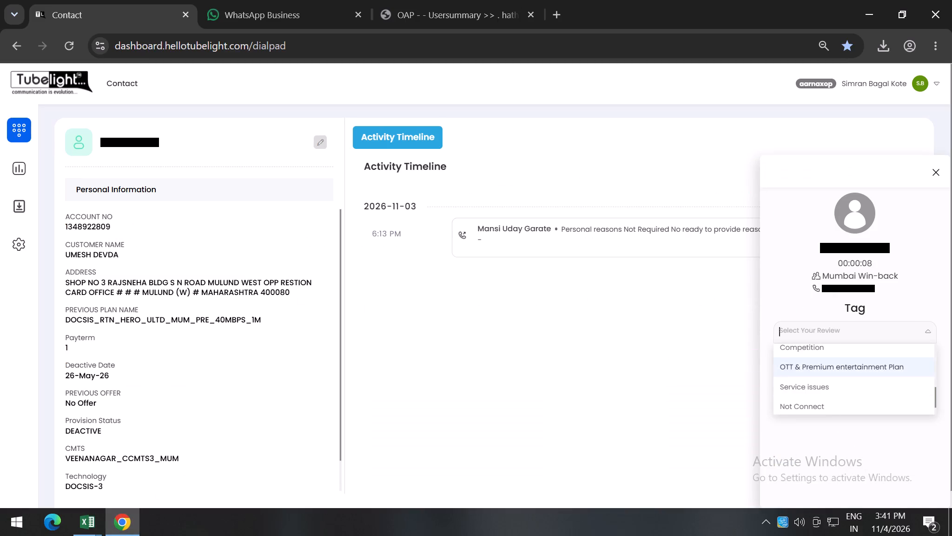
{"action": "scroll", "coordinate": [826, 377], "scroll_direction": "up", "scroll_amount": 2}
{"action": "scroll", "coordinate": [826, 377], "scroll_direction": "down", "scroll_amount": 1}
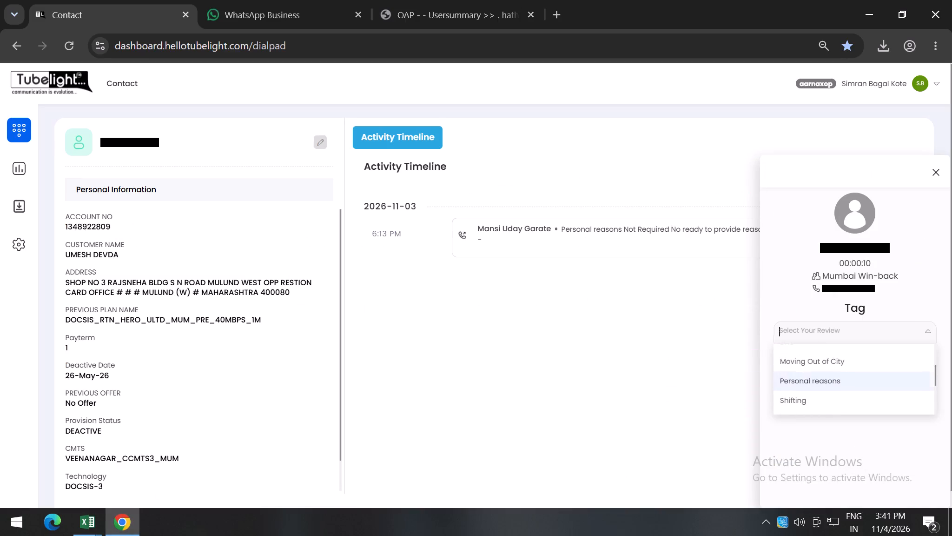
{"action": "left_click", "coordinate": [825, 377]}
{"action": "left_click", "coordinate": [860, 332]}
{"action": "left_click", "coordinate": [784, 393]}
{"action": "left_click", "coordinate": [859, 346]}
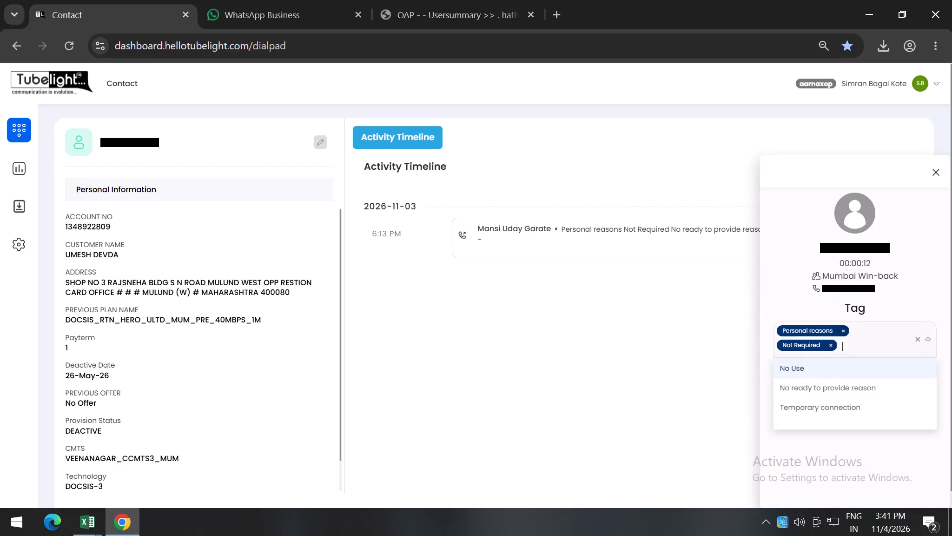
{"action": "left_click", "coordinate": [828, 368]}
{"action": "left_click", "coordinate": [825, 410]}
Look up the copied row 13 account number in OAP and reveal the customer's mobile number and e-mail address.
{"action": "left_click", "coordinate": [515, 12]}
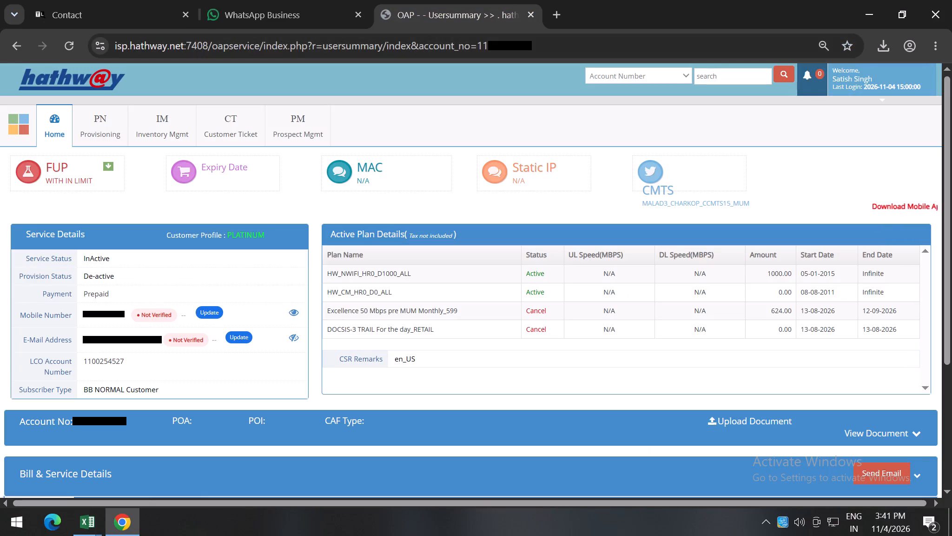
{"action": "left_click", "coordinate": [737, 75]}
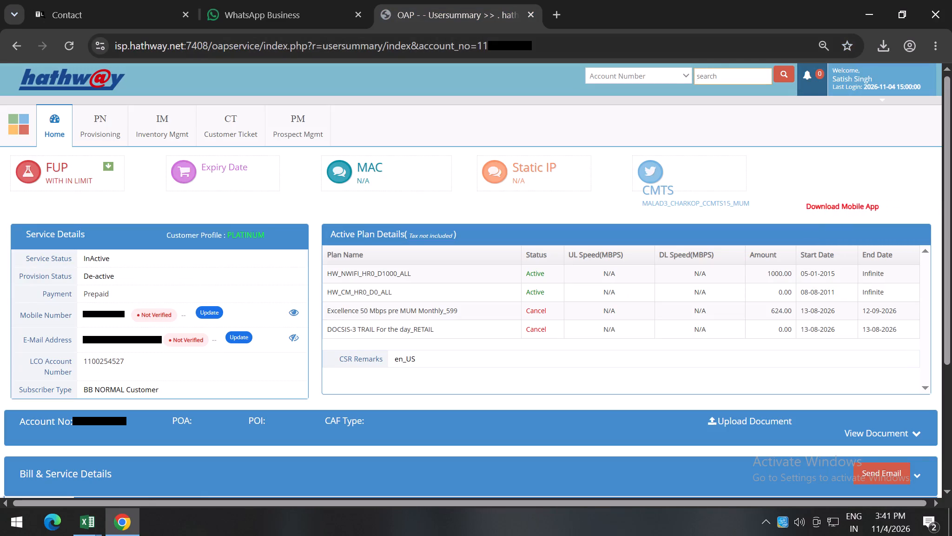
{"action": "key", "text": "ctrl+v"}
{"action": "key", "text": "ctrl+v"}
{"action": "key", "text": "ctrl+v"}
{"action": "key", "text": "BackSpace"}
{"action": "key", "text": "BackSpace"}
{"action": "key", "text": "BackSpace"}
{"action": "key", "text": "BackSpace"}
{"action": "key", "text": "BackSpace"}
{"action": "key", "text": "BackSpace"}
{"action": "key", "text": "BackSpace"}
{"action": "key", "text": "BackSpace"}
{"action": "key", "text": "BackSpace"}
{"action": "key", "text": "BackSpace"}
{"action": "key", "text": "BackSpace"}
{"action": "key", "text": "BackSpace"}
{"action": "key", "text": "BackSpace"}
{"action": "key", "text": "BackSpace"}
{"action": "key", "text": "BackSpace"}
{"action": "key", "text": "BackSpace"}
{"action": "key", "text": "BackSpace"}
{"action": "key", "text": "BackSpace"}
{"action": "key", "text": "BackSpace"}
{"action": "key", "text": "BackSpace"}
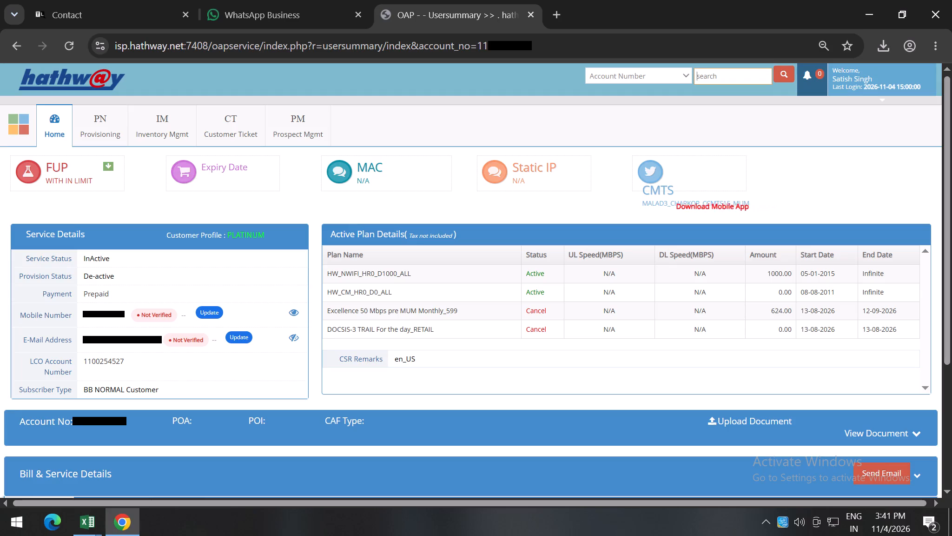
{"action": "key", "text": "ctrl+v"}
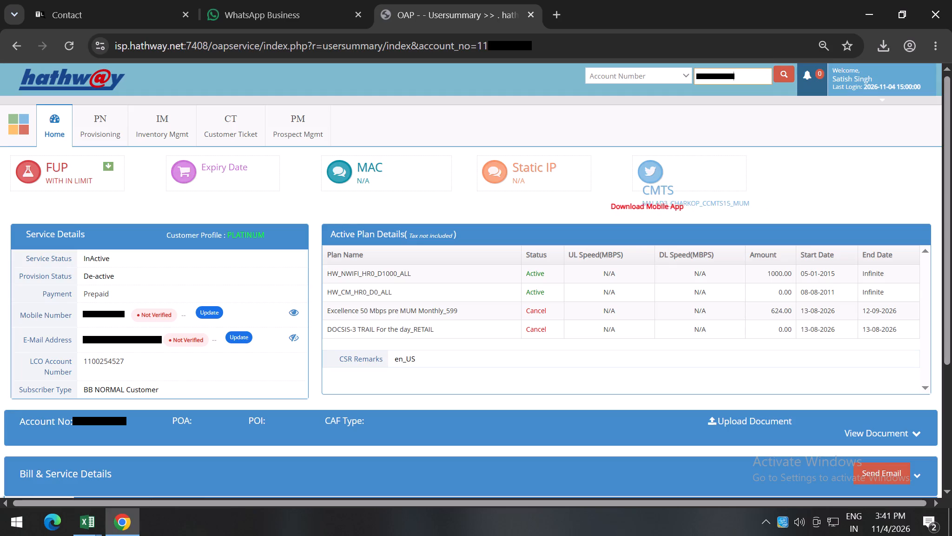
{"action": "left_click", "coordinate": [779, 70]}
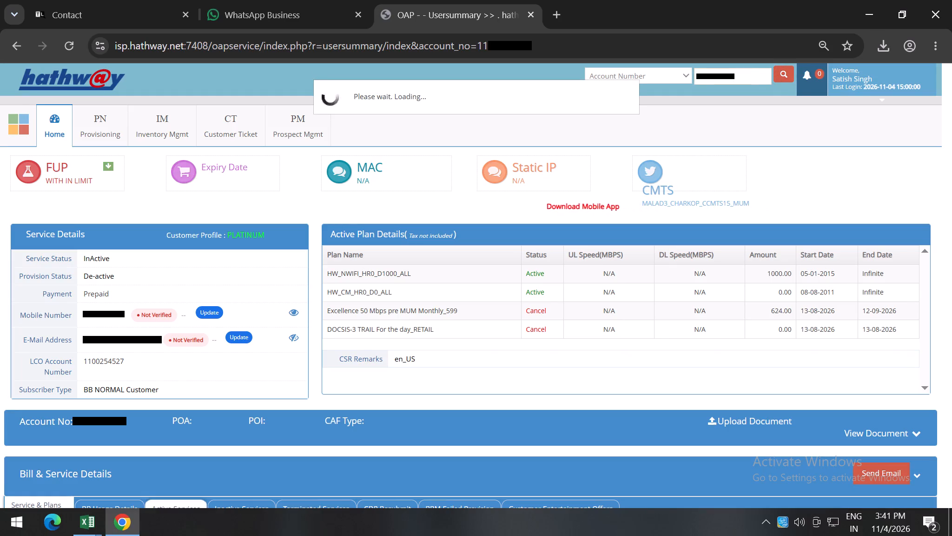
{"action": "left_click", "coordinate": [779, 71]}
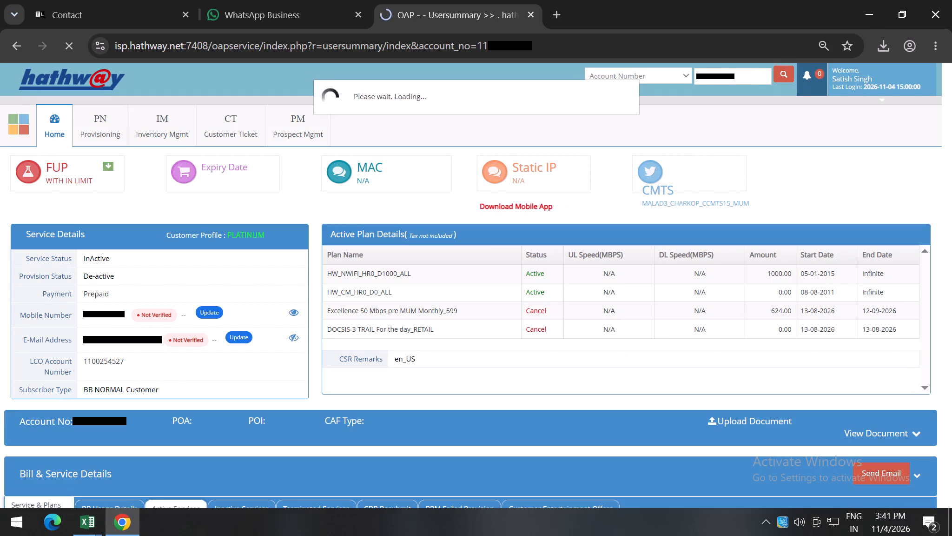
{"action": "left_click", "coordinate": [290, 312]}
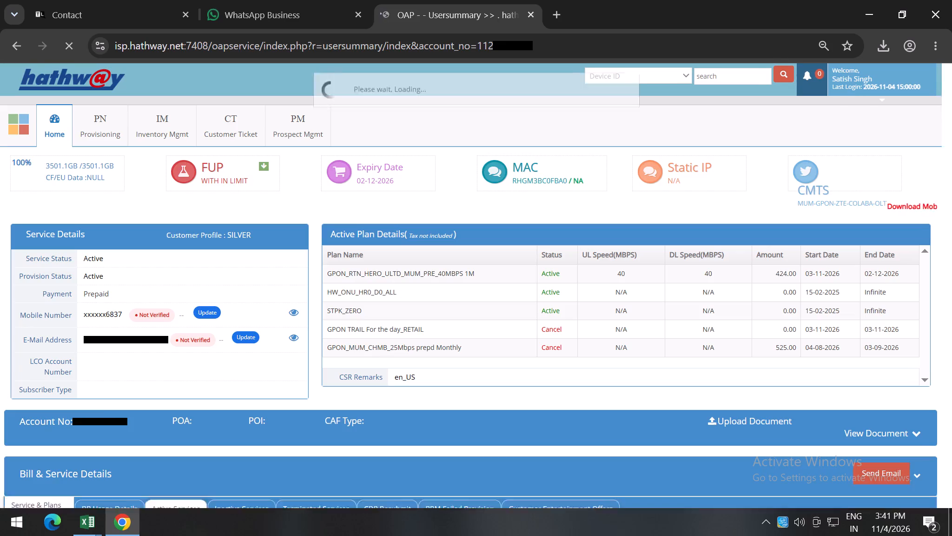
{"action": "left_click", "coordinate": [291, 314]}
{"action": "left_click", "coordinate": [292, 308]}
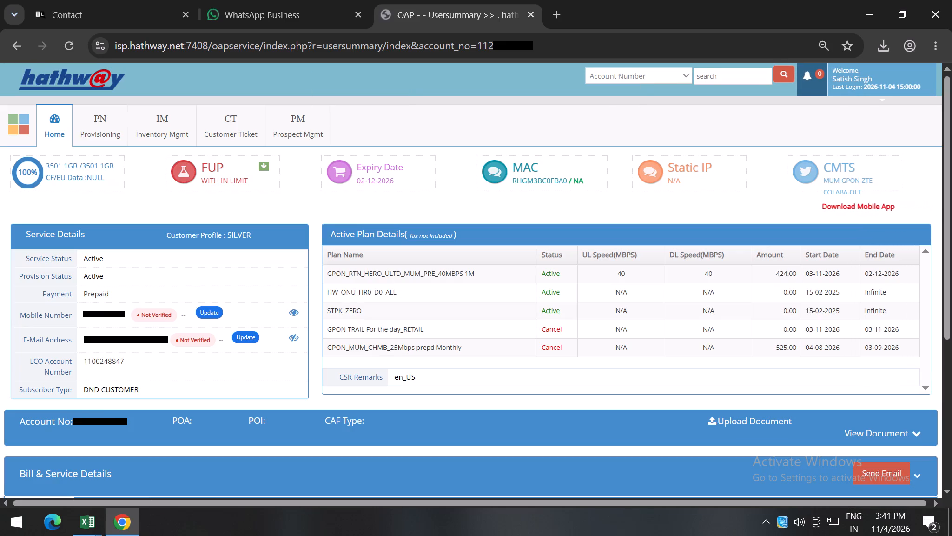
{"action": "left_click", "coordinate": [293, 340]}
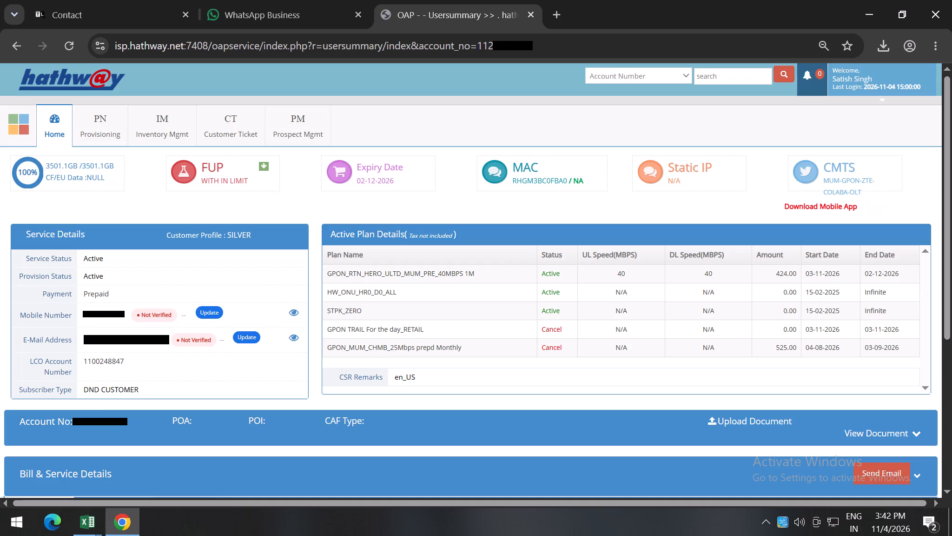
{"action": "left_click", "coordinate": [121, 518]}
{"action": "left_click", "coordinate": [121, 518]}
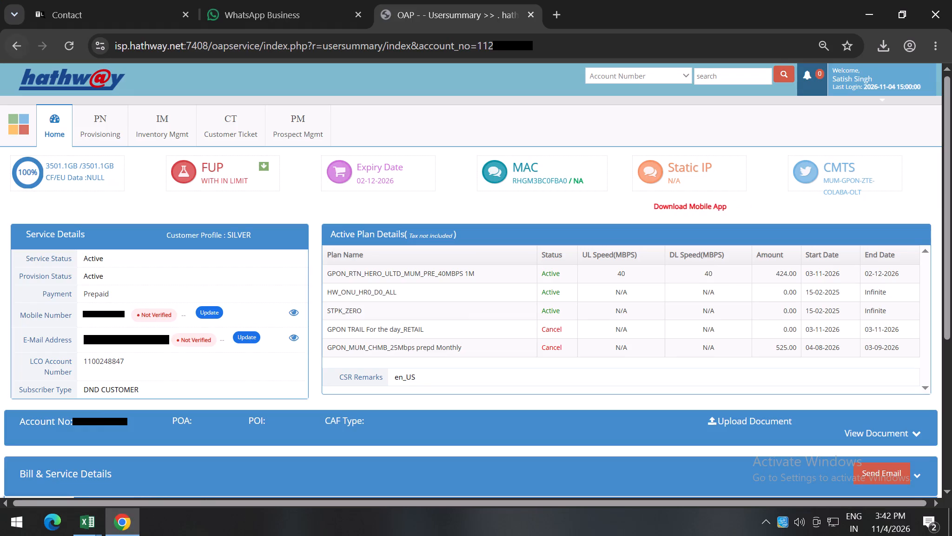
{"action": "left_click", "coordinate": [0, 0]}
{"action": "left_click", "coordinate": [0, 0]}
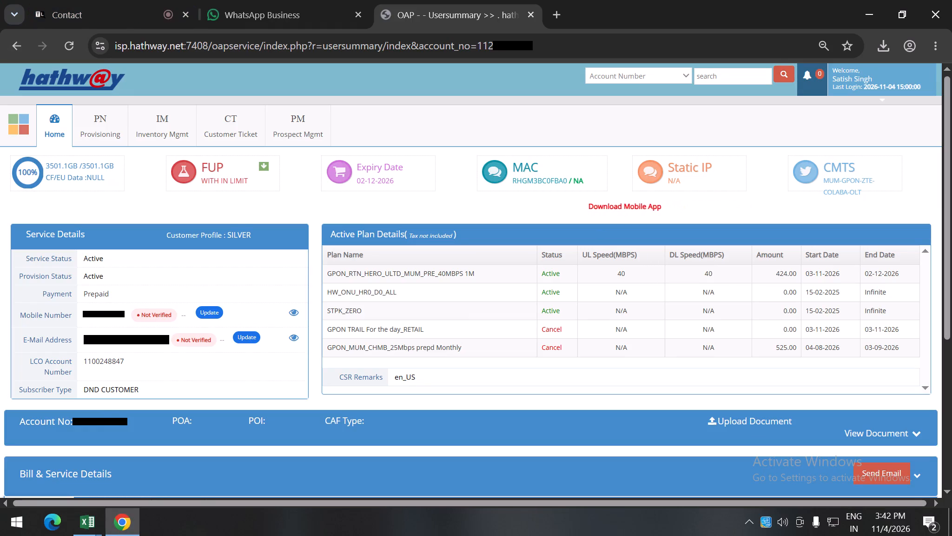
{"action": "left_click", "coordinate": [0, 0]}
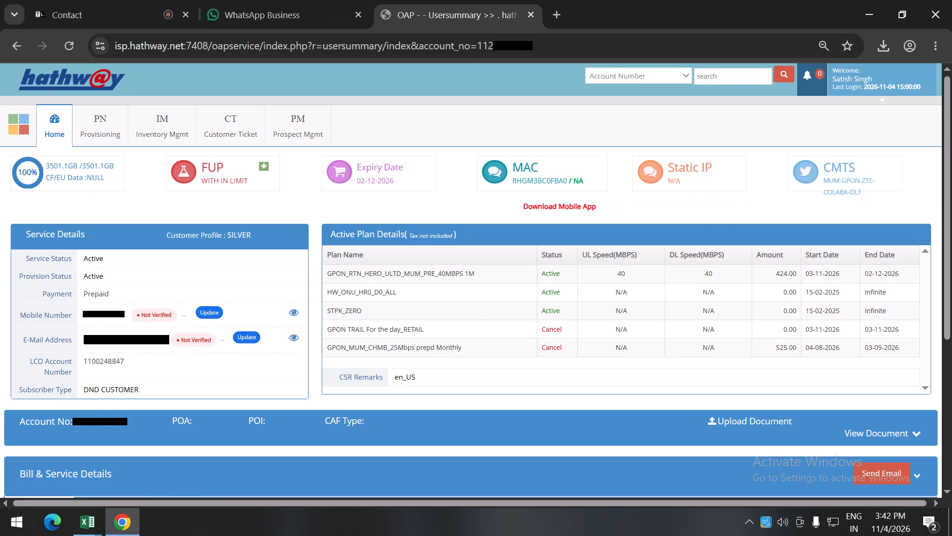
Switch to the Tubelight dialpad, end the new Mumbai Win-back call and submit it with the tags Personal reasons, Not Required and a third reason.
{"action": "left_click", "coordinate": [23, 0]}
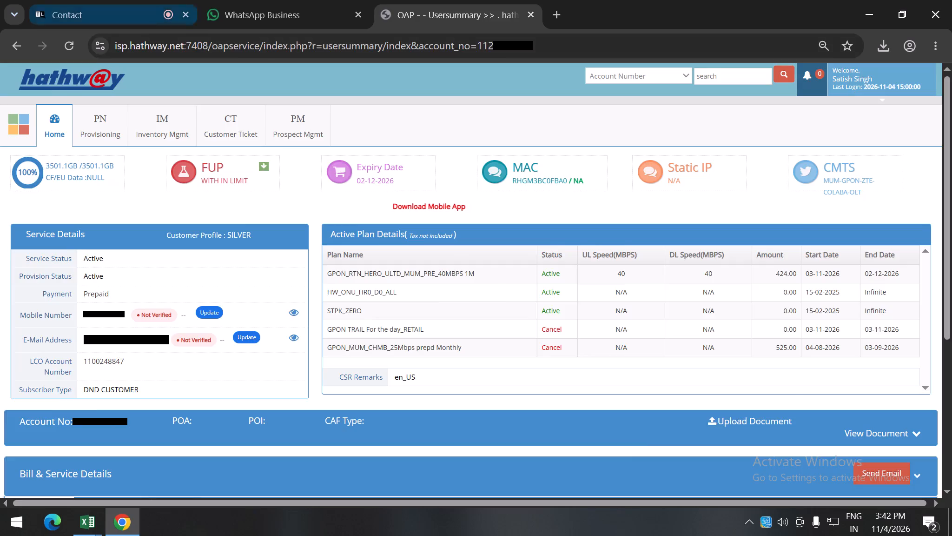
{"action": "left_click", "coordinate": [157, 0]}
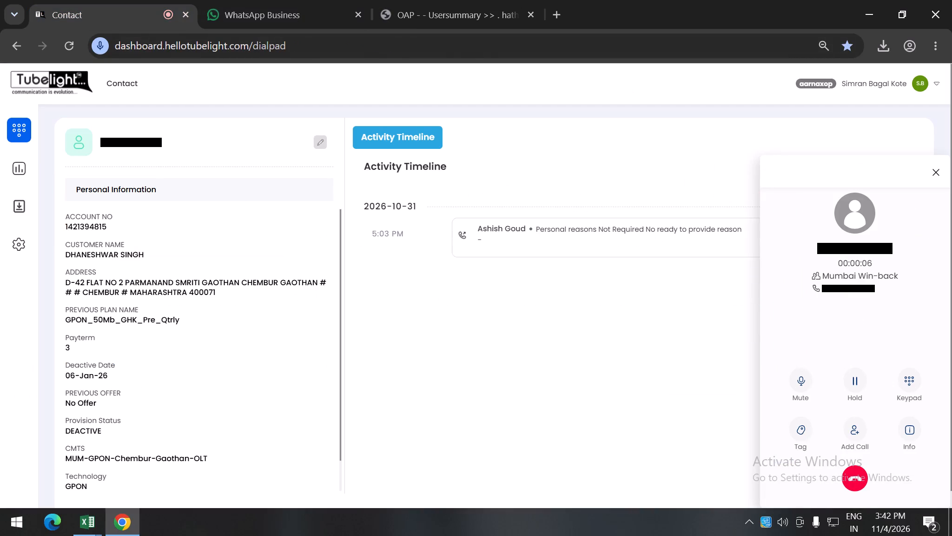
{"action": "left_click", "coordinate": [859, 475]}
{"action": "left_click", "coordinate": [843, 325]}
{"action": "scroll", "coordinate": [853, 397], "scroll_direction": "down", "scroll_amount": 1}
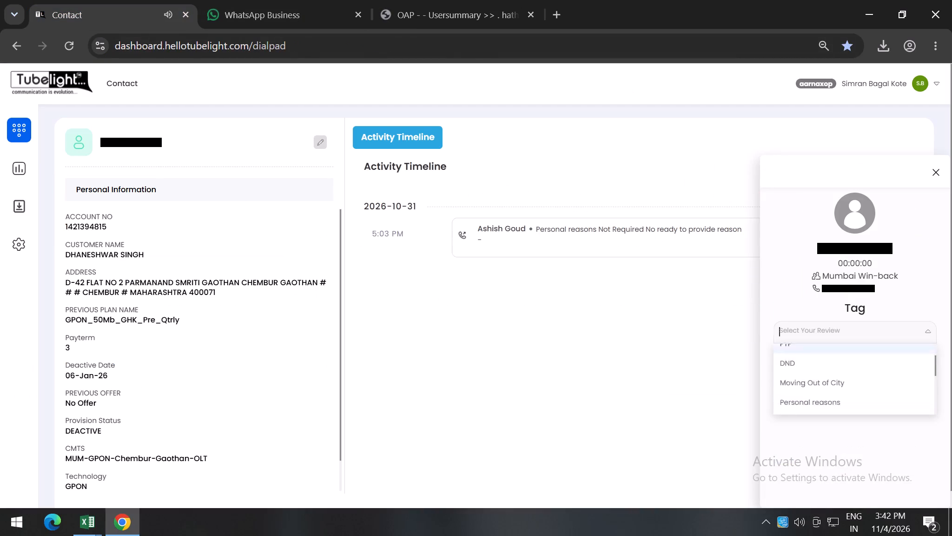
{"action": "left_click", "coordinate": [846, 382]}
{"action": "left_click", "coordinate": [866, 338]}
{"action": "left_click", "coordinate": [814, 386]}
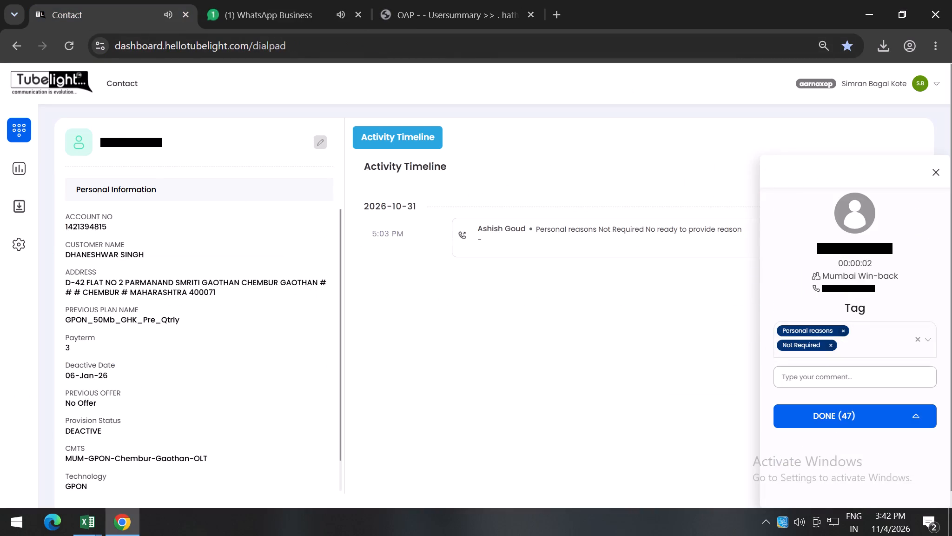
{"action": "left_click", "coordinate": [855, 350]}
{"action": "left_click", "coordinate": [834, 364]}
{"action": "left_click", "coordinate": [828, 412]}
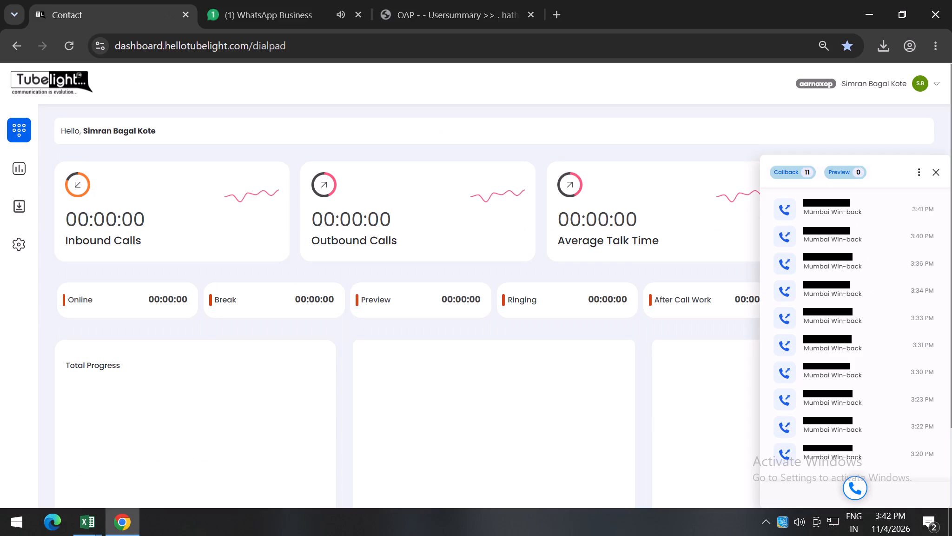
Return to the row 13 customer's account summary in OAP.
{"action": "left_click", "coordinate": [518, 0]}
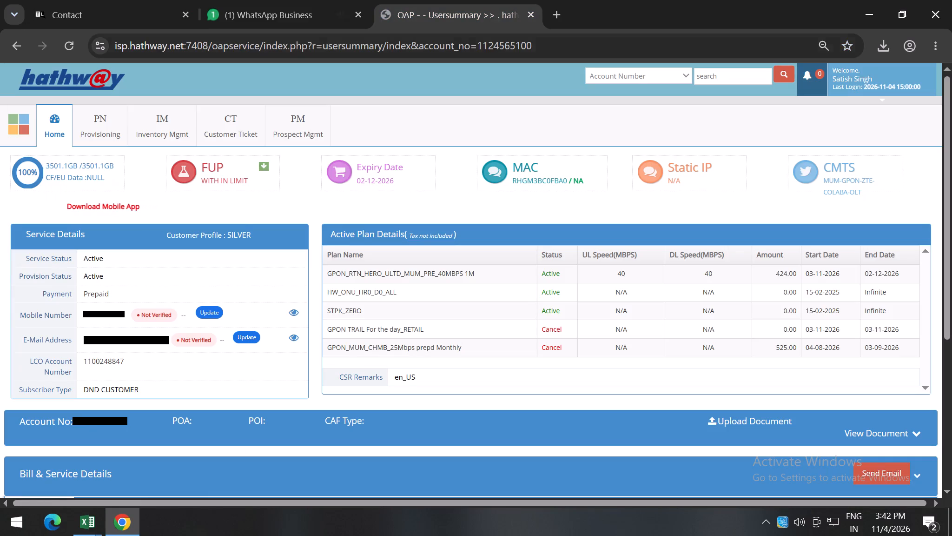
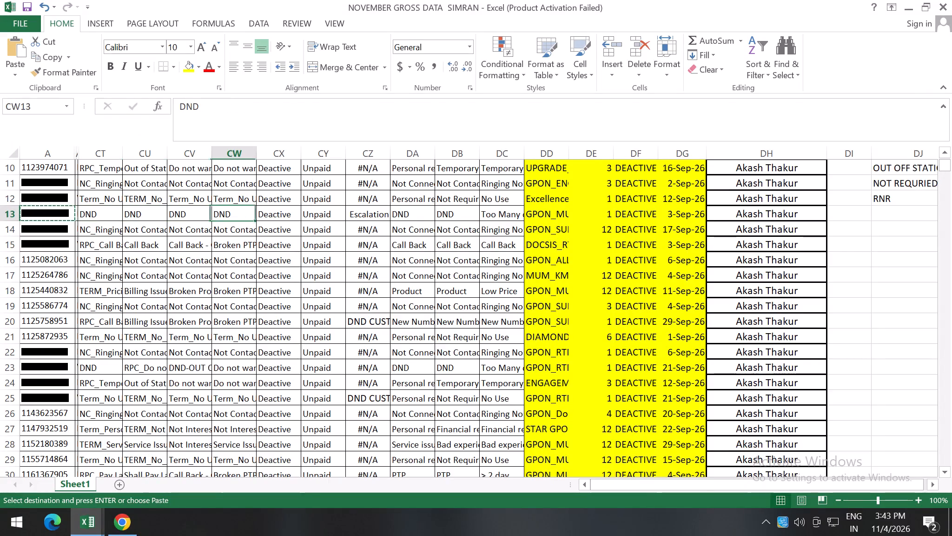
In the November gross data sheet, begin the remark for the row 13 account in cell DJ13 with NO.
{"action": "key", "text": "Right"}
{"action": "key", "text": "Right"}
{"action": "key", "text": "Right"}
{"action": "key", "text": "Right"}
{"action": "key", "text": "Right"}
{"action": "key", "text": "Right"}
{"action": "key", "text": "Right"}
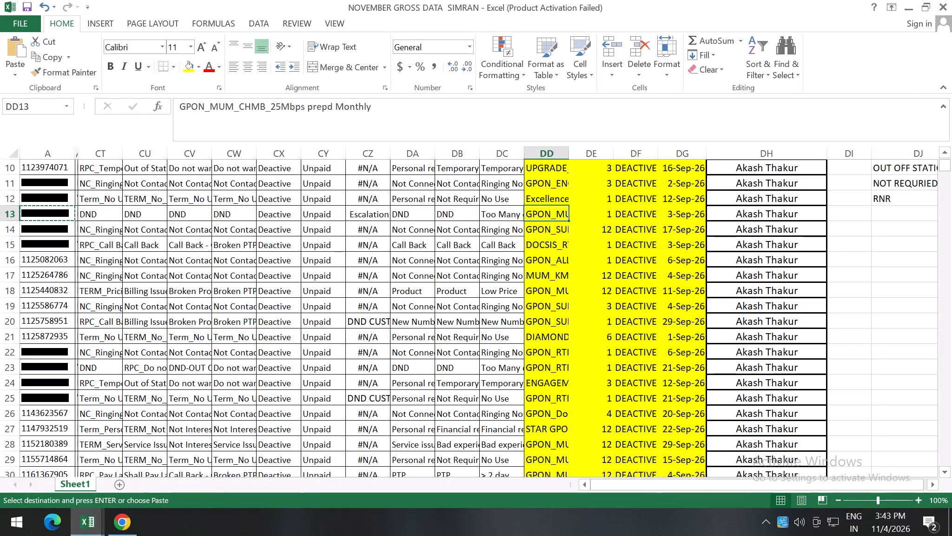
{"action": "key", "text": "Right"}
{"action": "key", "text": "Right"}
{"action": "key", "text": "Right"}
{"action": "key", "text": "Right"}
{"action": "key", "text": "Right"}
{"action": "key", "text": "Right"}
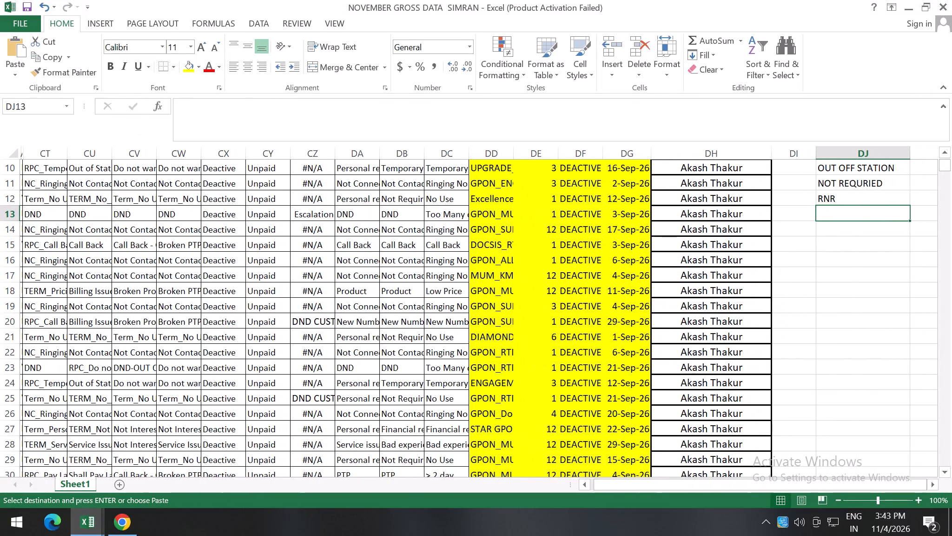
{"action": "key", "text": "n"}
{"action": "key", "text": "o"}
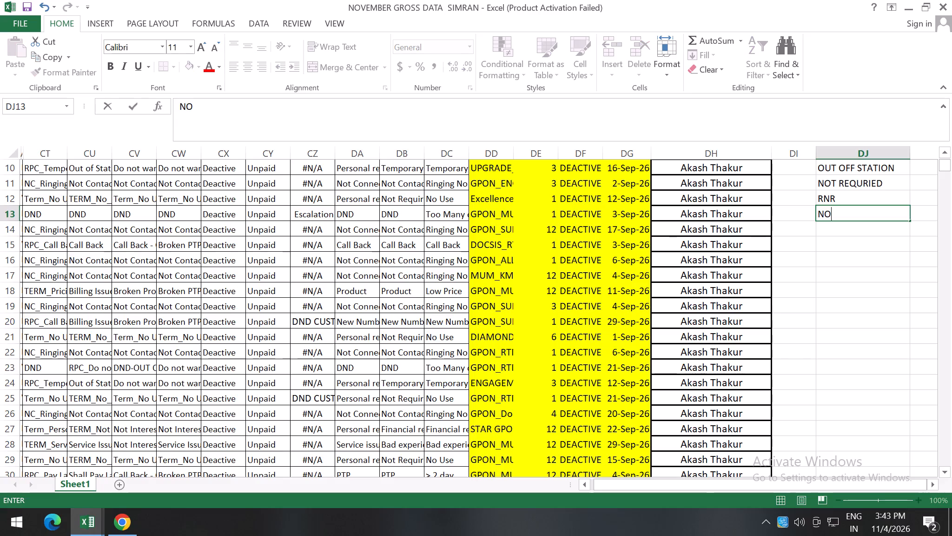
Finish the row 13 account's call outcome in cell DJ13 as NOT REACHBLE.
{"action": "type", "text": "T"}
{"action": "key", "text": "space"}
{"action": "type", "text": "RE"}
{"action": "key", "text": "a"}
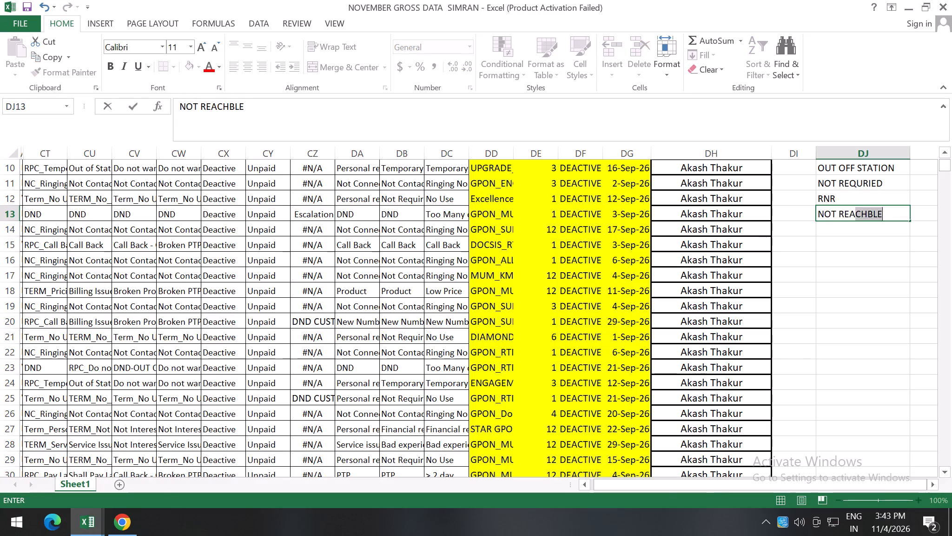
{"action": "key", "text": "Down"}
Copy the account number in cell A14 of the November gross data sheet.
{"action": "key", "text": "Left"}
{"action": "key", "text": "Left"}
{"action": "key", "text": "Left"}
{"action": "key", "text": "Left"}
{"action": "key", "text": "Left"}
{"action": "key", "text": "Left"}
{"action": "key", "text": "Left"}
{"action": "key", "text": "Left"}
{"action": "key", "text": "Left"}
{"action": "key", "text": "Left"}
{"action": "key", "text": "Left"}
{"action": "key", "text": "Left"}
{"action": "key", "text": "Left"}
{"action": "key", "text": "Left"}
{"action": "key", "text": "Left"}
{"action": "key", "text": "Left"}
{"action": "key", "text": "Left"}
{"action": "key", "text": "Left"}
{"action": "key", "text": "Left"}
{"action": "key", "text": "Left"}
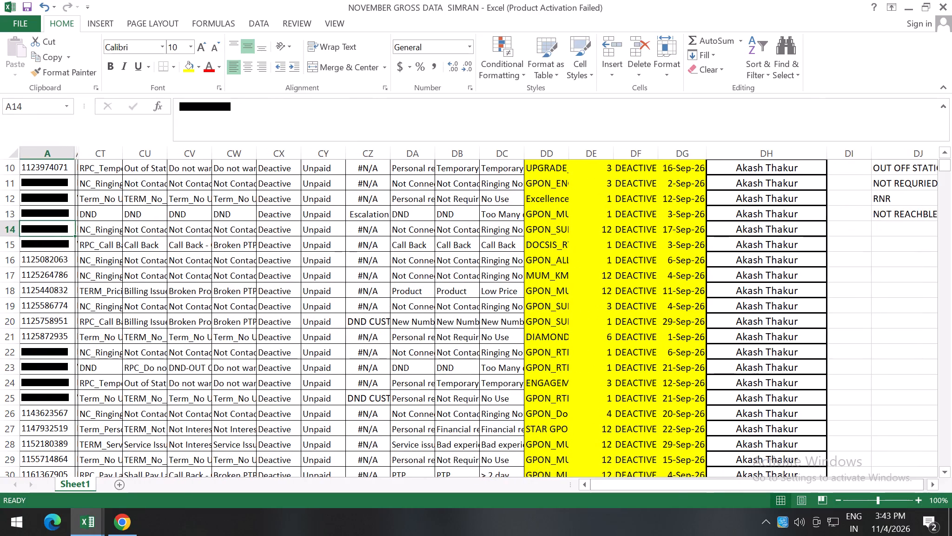
{"action": "key", "text": "Left"}
{"action": "key", "text": "Left"}
{"action": "key", "text": "Left"}
{"action": "key", "text": "Left"}
{"action": "key", "text": "Left"}
{"action": "key", "text": "Left"}
{"action": "key", "text": "Left"}
{"action": "key", "text": "Left"}
{"action": "key", "text": "Left"}
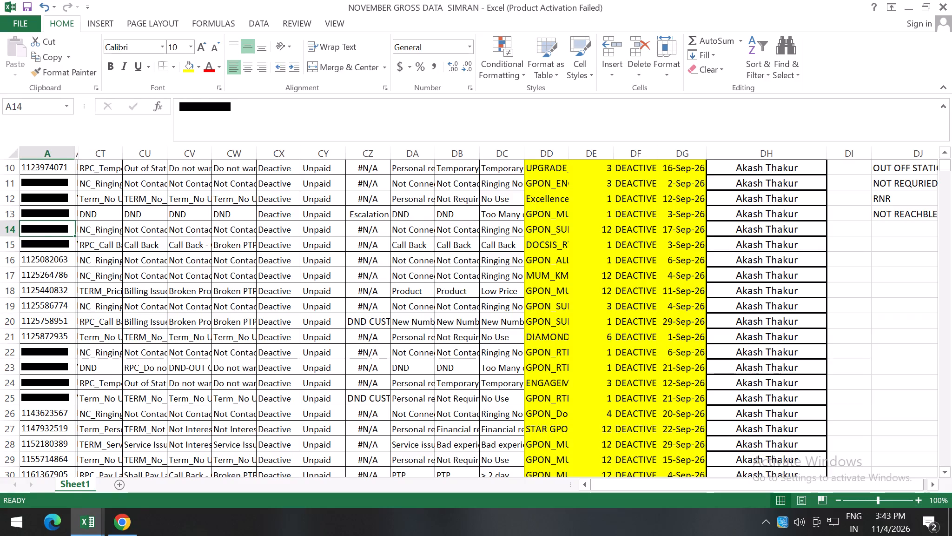
{"action": "key", "text": "ctrl+c"}
{"action": "key", "text": "ctrl+c"}
{"action": "key", "text": "ctrl+c"}
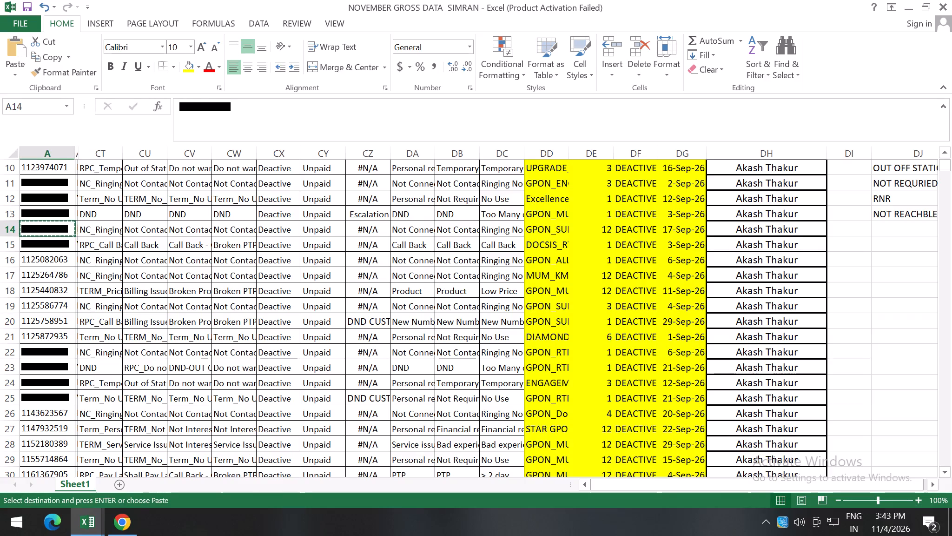
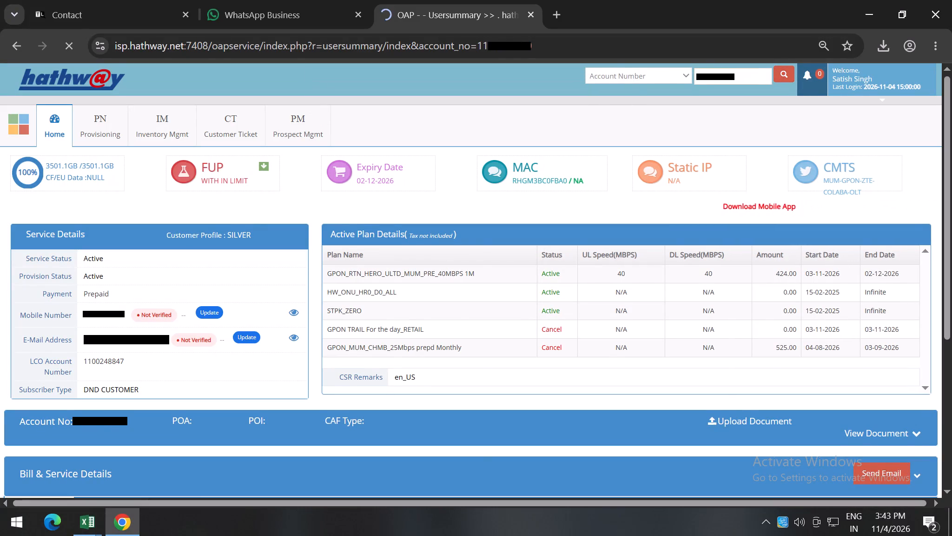
Reveal the looked-up account's mobile number in the service details, and briefly unmask its e-mail address before masking it again.
{"action": "left_click", "coordinate": [293, 309]}
{"action": "left_click", "coordinate": [293, 309]}
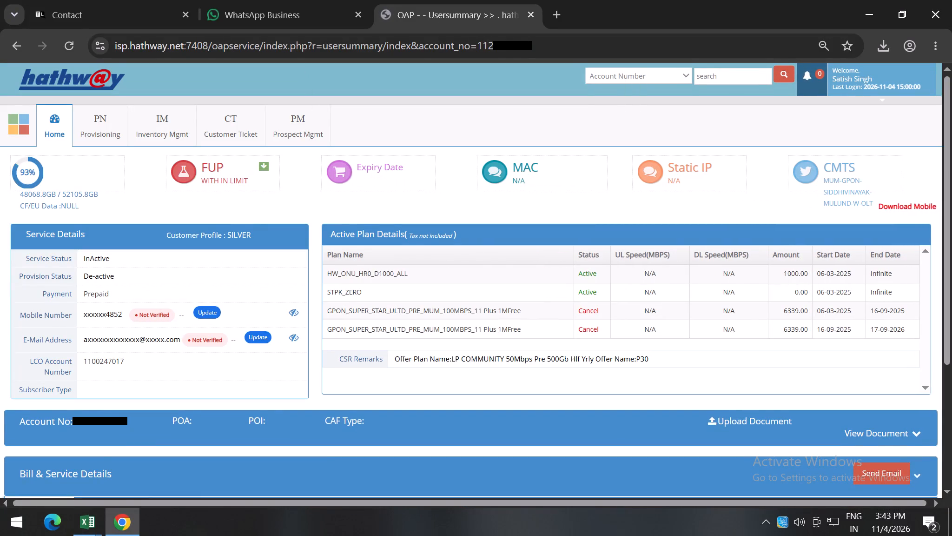
{"action": "left_click", "coordinate": [292, 310]}
{"action": "left_click", "coordinate": [293, 338]}
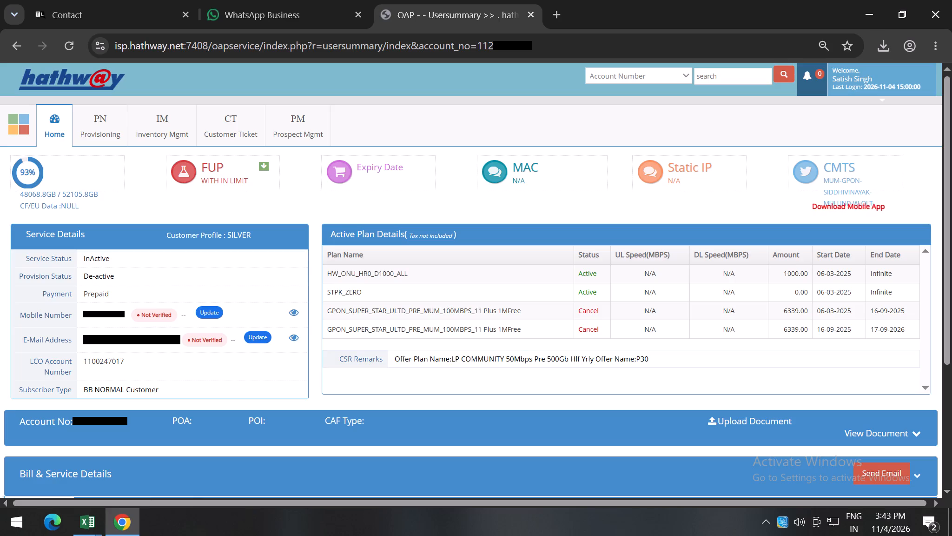
{"action": "left_click", "coordinate": [294, 337]}
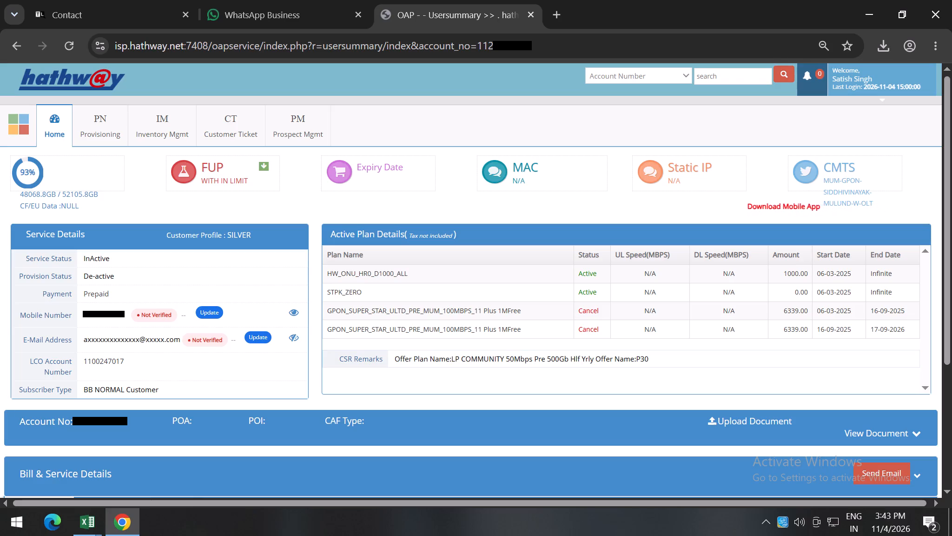
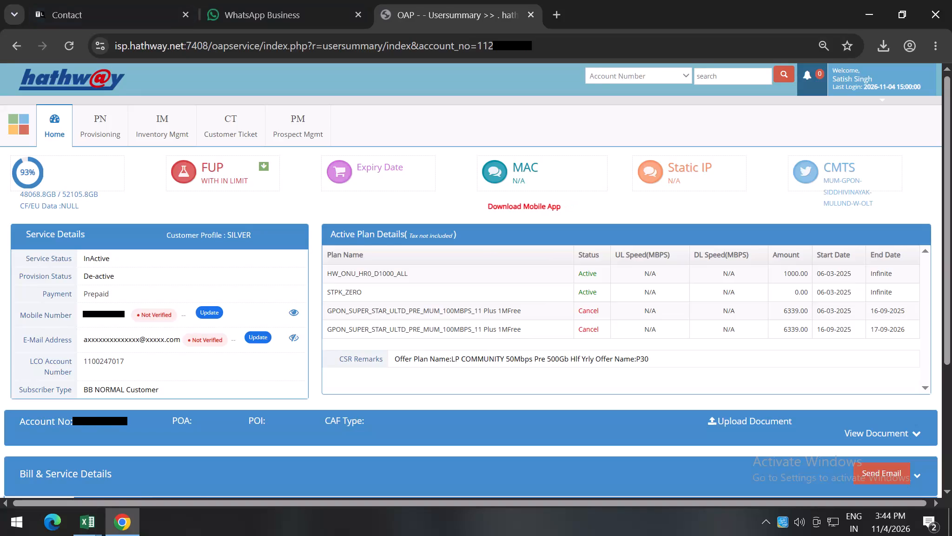
Switch to the NOVEMBER GROSS DATA SIMRAN workbook and enter RNR as the call outcome in cell DJ14.
{"action": "left_click", "coordinate": [17, 0]}
{"action": "left_click", "coordinate": [44, 0]}
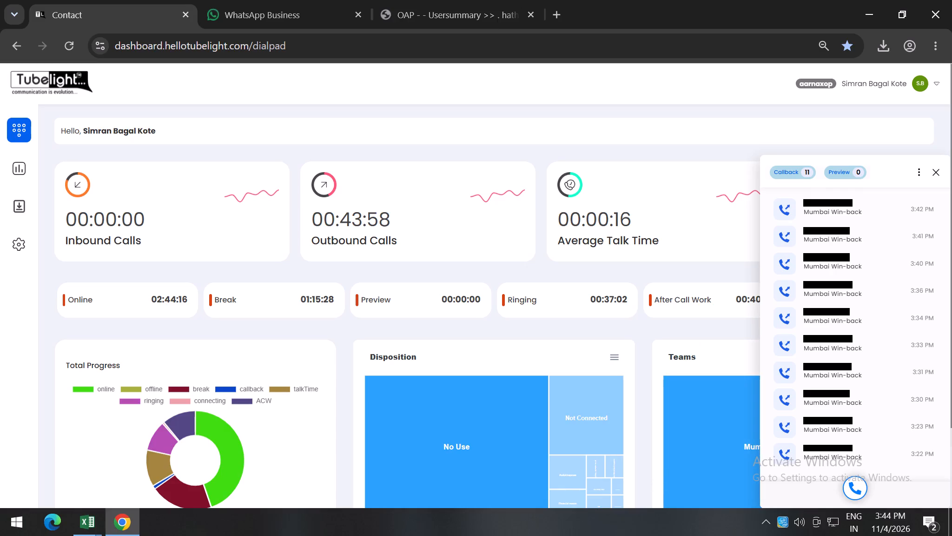
{"action": "left_click", "coordinate": [99, 510]}
{"action": "left_click", "coordinate": [93, 522]}
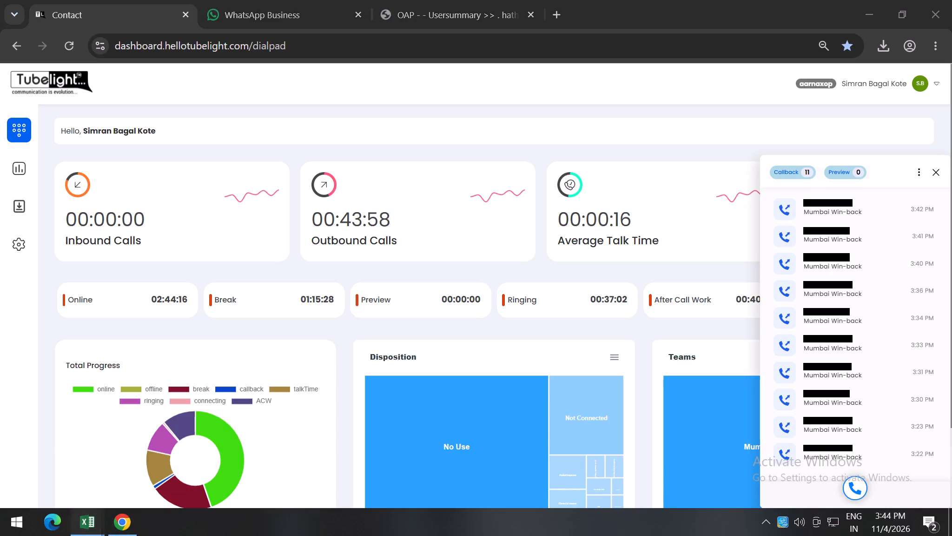
{"action": "left_click", "coordinate": [208, 451]}
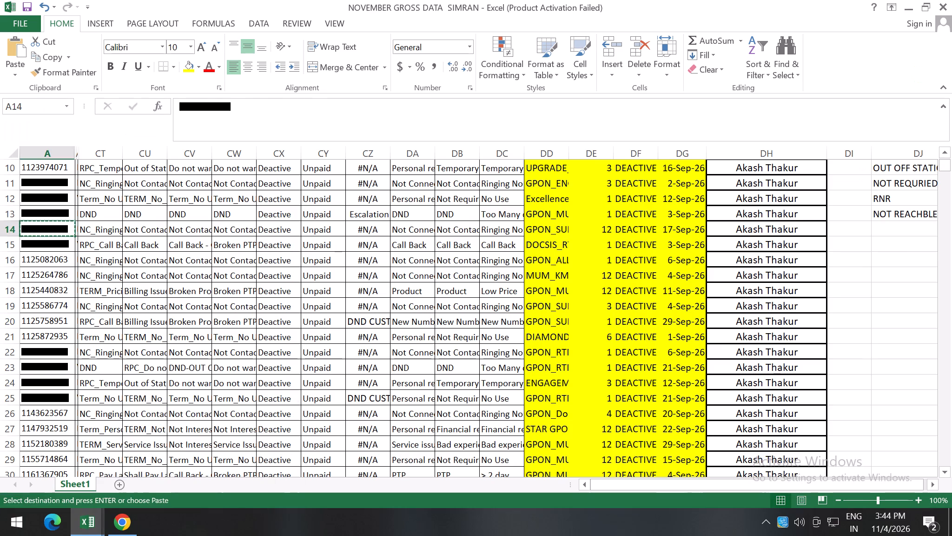
{"action": "key", "text": "Right"}
{"action": "key", "text": "Right"}
{"action": "key", "text": "Right"}
{"action": "key", "text": "Right"}
{"action": "key", "text": "Right"}
{"action": "key", "text": "Right"}
{"action": "key", "text": "Right"}
{"action": "key", "text": "Right"}
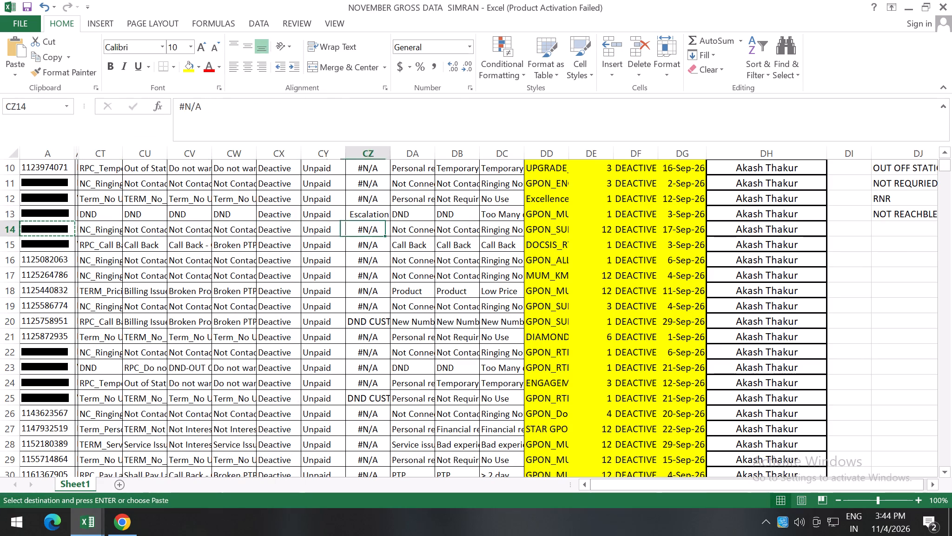
{"action": "key", "text": "Right"}
{"action": "key", "text": "Right"}
{"action": "key", "text": "Right"}
{"action": "key", "text": "Right"}
{"action": "key", "text": "Right"}
{"action": "key", "text": "Right"}
{"action": "key", "text": "Right"}
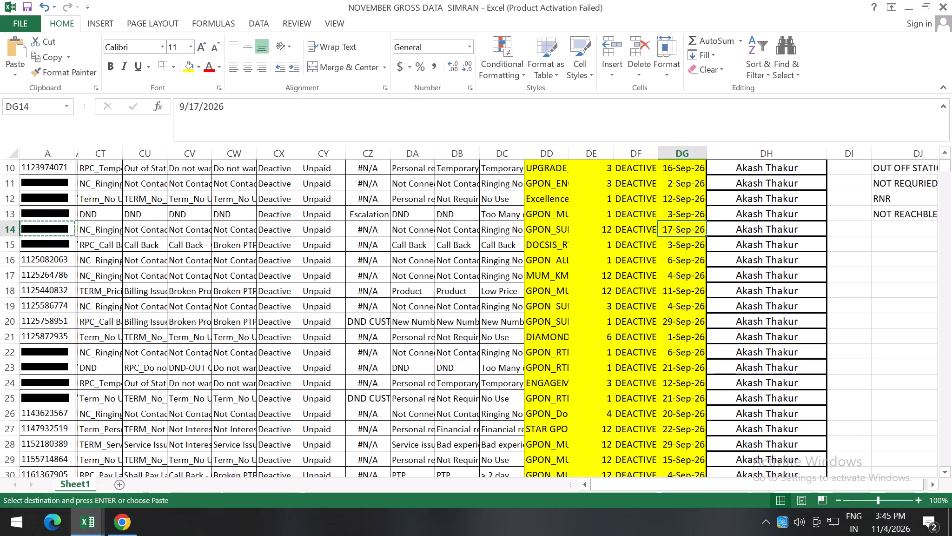
{"action": "key", "text": "Right"}
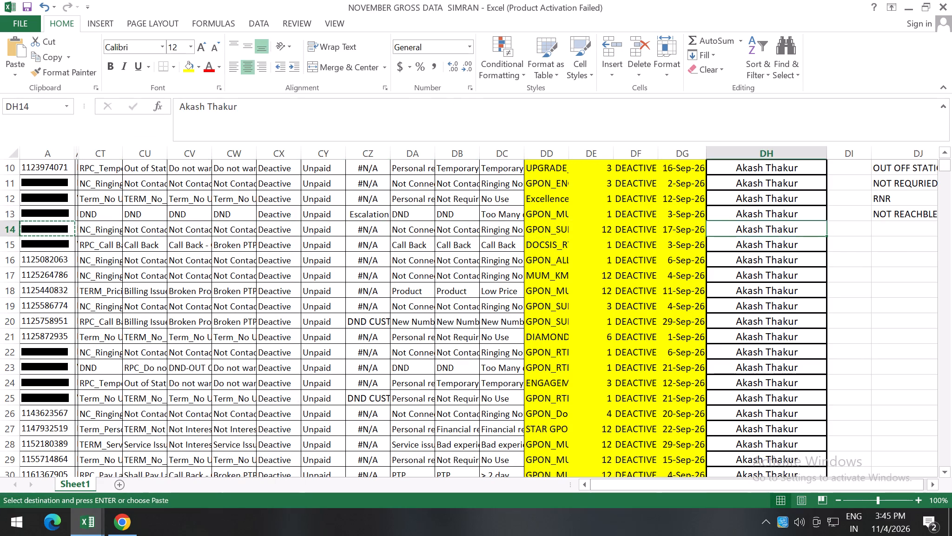
{"action": "key", "text": "Right"}
{"action": "key", "text": "Right"}
{"action": "type", "text": "RNR"}
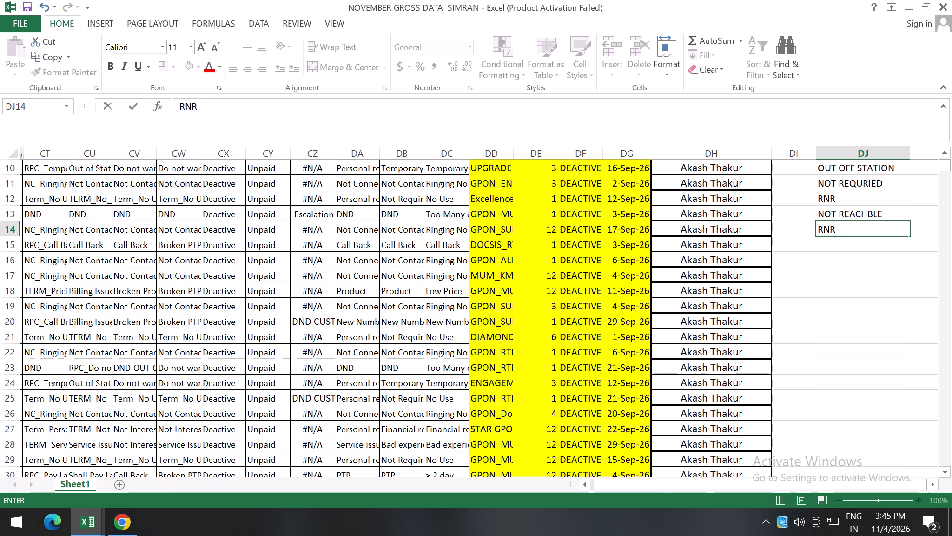
{"action": "key", "text": "Down"}
Copy the account number from cell A15 of the workbook and look it up by Account Number in OAP.
{"action": "key", "text": "Left"}
{"action": "key", "text": "Left"}
{"action": "key", "text": "Left"}
{"action": "key", "text": "Left"}
{"action": "key", "text": "Left"}
{"action": "key", "text": "Left"}
{"action": "key", "text": "Left"}
{"action": "key", "text": "Left"}
{"action": "key", "text": "Left"}
{"action": "key", "text": "Left"}
{"action": "key", "text": "Left"}
{"action": "key", "text": "Left"}
{"action": "key", "text": "Left"}
{"action": "key", "text": "Left"}
{"action": "key", "text": "Left"}
{"action": "key", "text": "Left"}
{"action": "key", "text": "Left"}
{"action": "key", "text": "Left"}
{"action": "key", "text": "Left"}
{"action": "key", "text": "Left"}
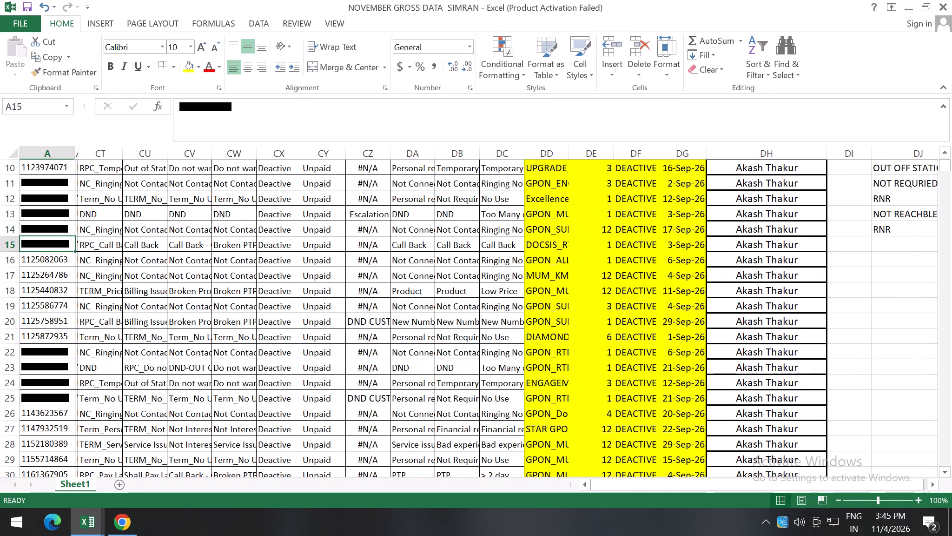
{"action": "key", "text": "ctrl+c"}
{"action": "left_click", "coordinate": [119, 527]}
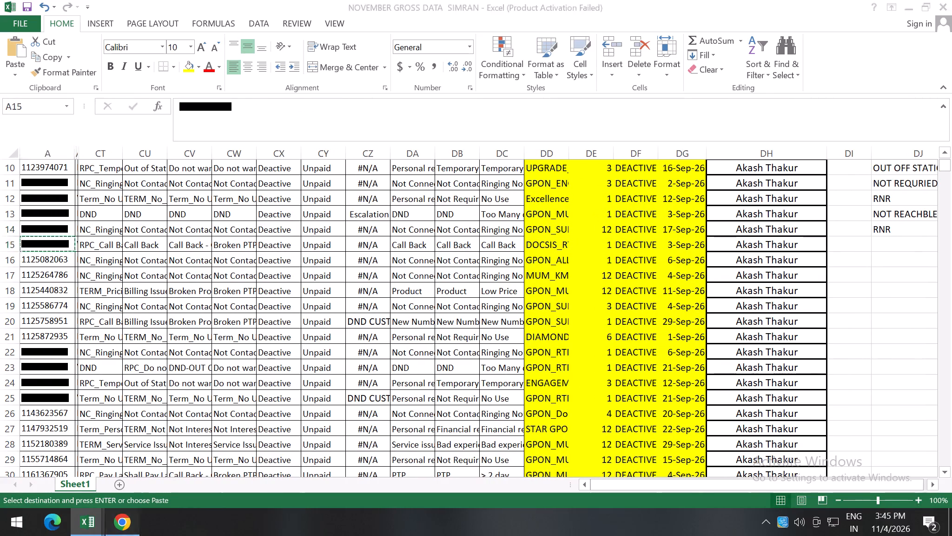
{"action": "left_click", "coordinate": [464, 0]}
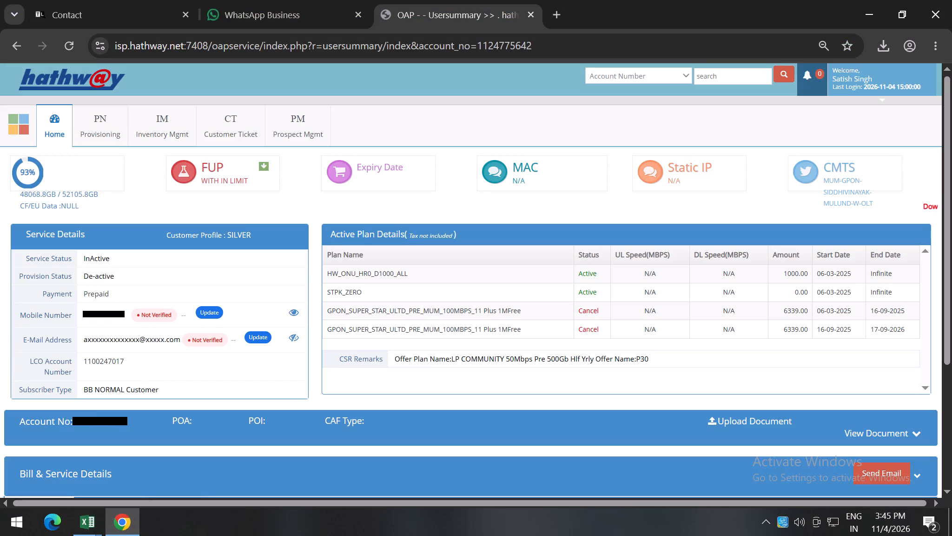
{"action": "left_click", "coordinate": [722, 68]}
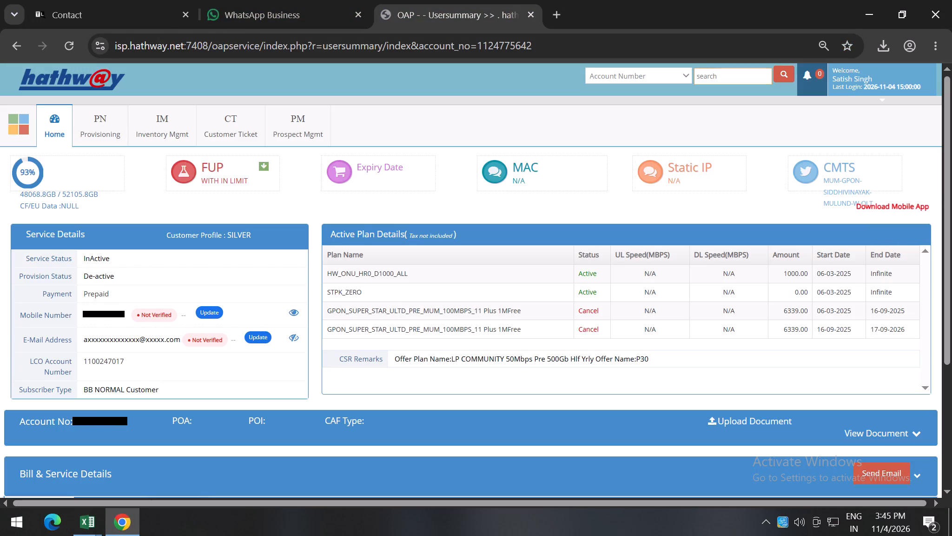
{"action": "left_click", "coordinate": [726, 76]}
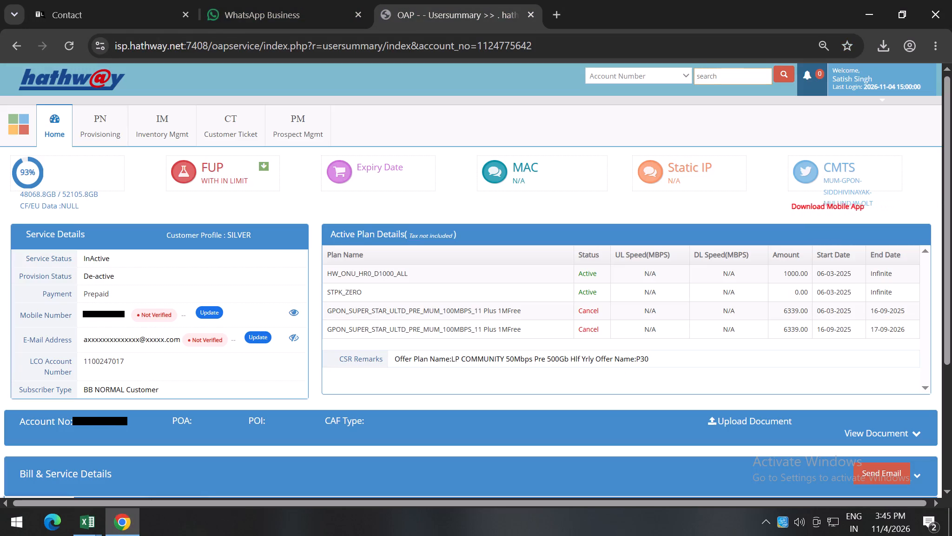
{"action": "key", "text": "ctrl+v"}
{"action": "left_click", "coordinate": [781, 73]}
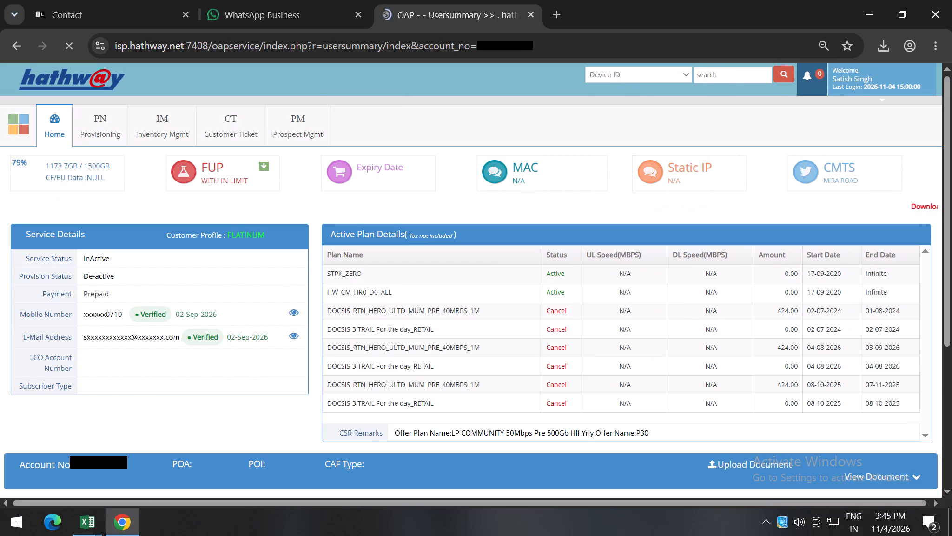
{"action": "left_click", "coordinate": [781, 73]}
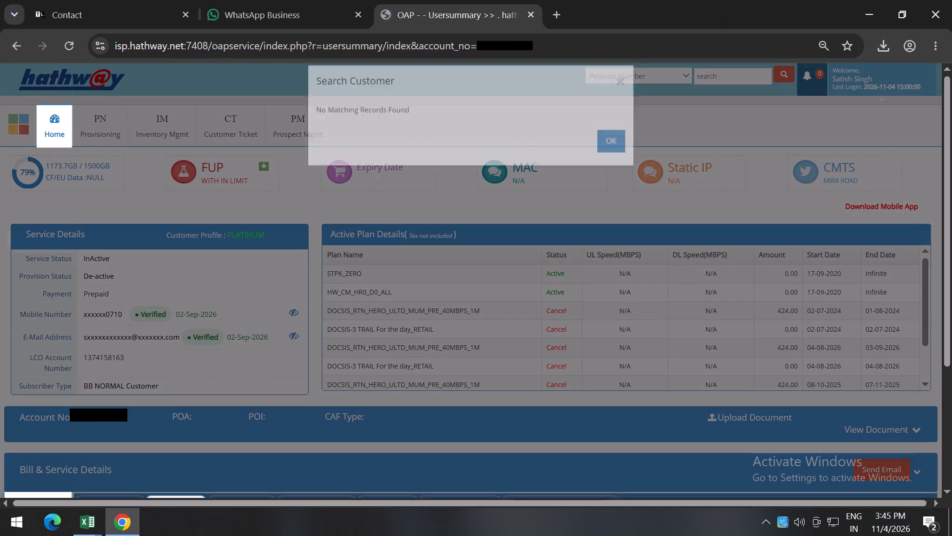
{"action": "left_click", "coordinate": [624, 101]}
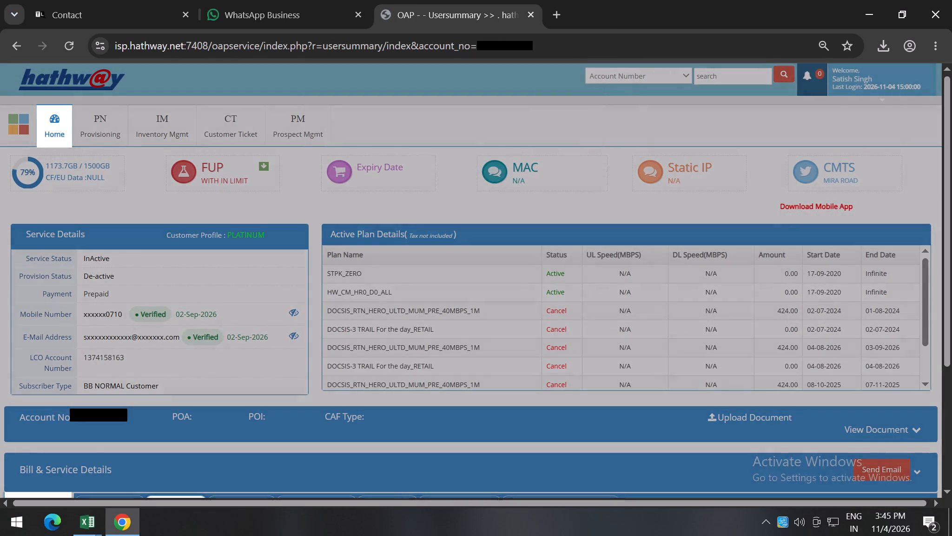
Reveal the looked-up account's mobile number and review its past plans and its bill and service details.
{"action": "left_click", "coordinate": [290, 310]}
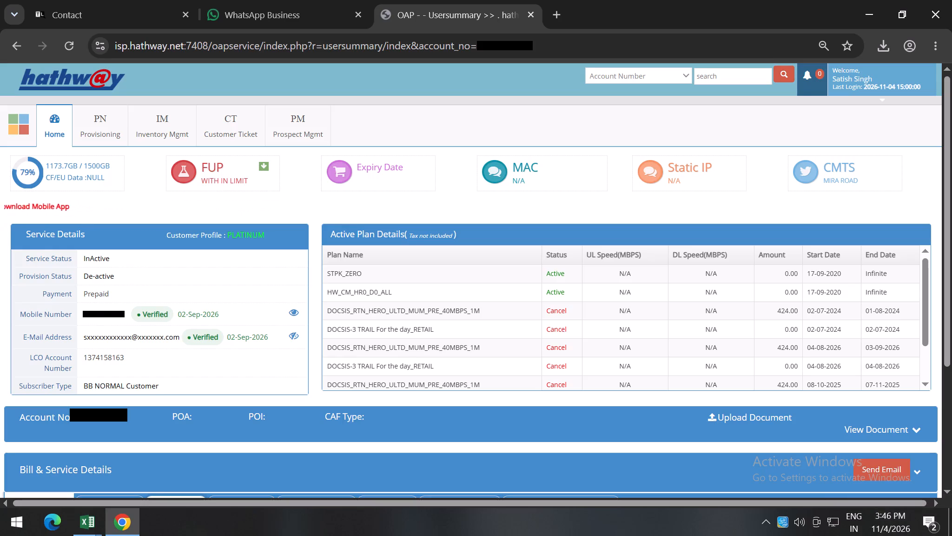
{"action": "left_click_drag", "start_coordinate": [910, 296], "coordinate": [454, 535]}
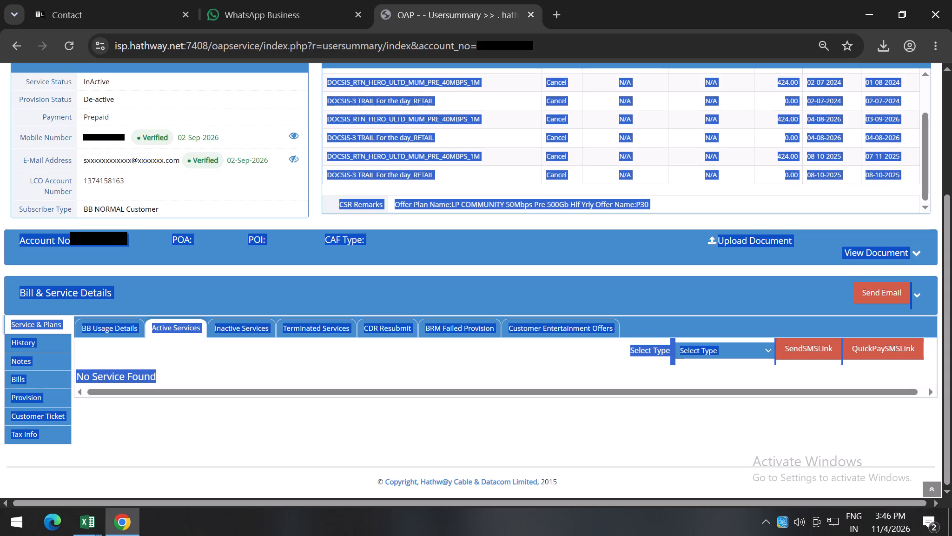
{"action": "scroll", "coordinate": [320, 238], "scroll_direction": "up", "scroll_amount": 4}
{"action": "scroll", "coordinate": [459, 166], "scroll_direction": "up", "scroll_amount": 1}
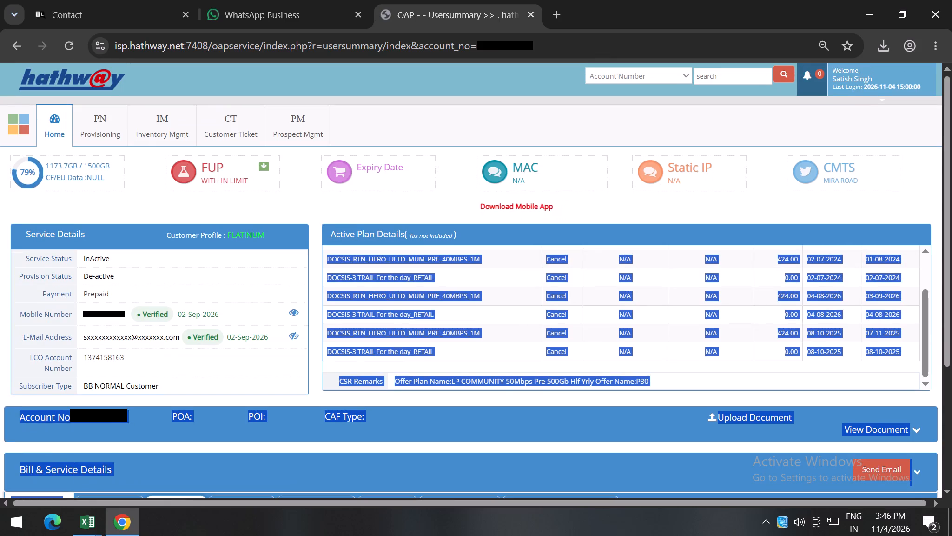
{"action": "left_click", "coordinate": [728, 81]}
{"action": "left_click", "coordinate": [716, 72]}
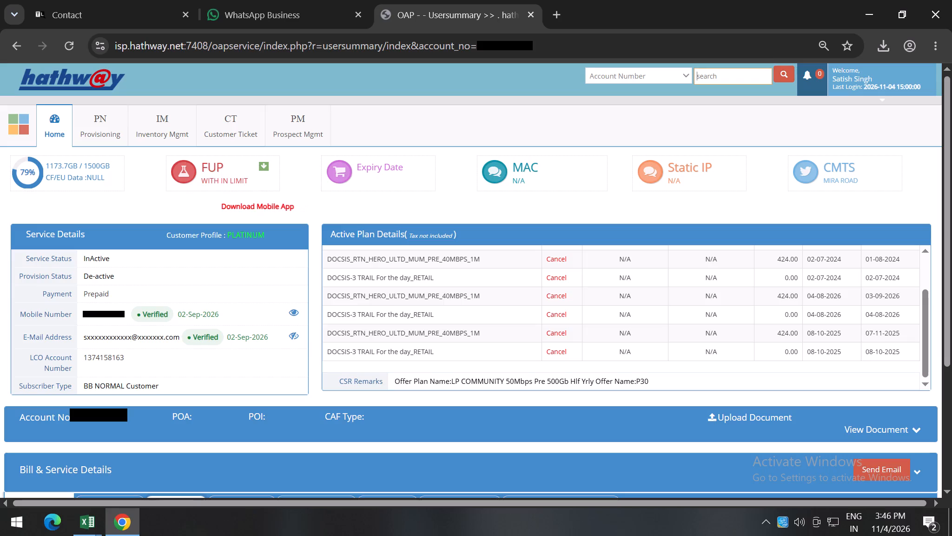
Check the follow-up list of remarks and numbers in the simran workbook and return to the Tubelight dialpad.
{"action": "left_click", "coordinate": [86, 520]}
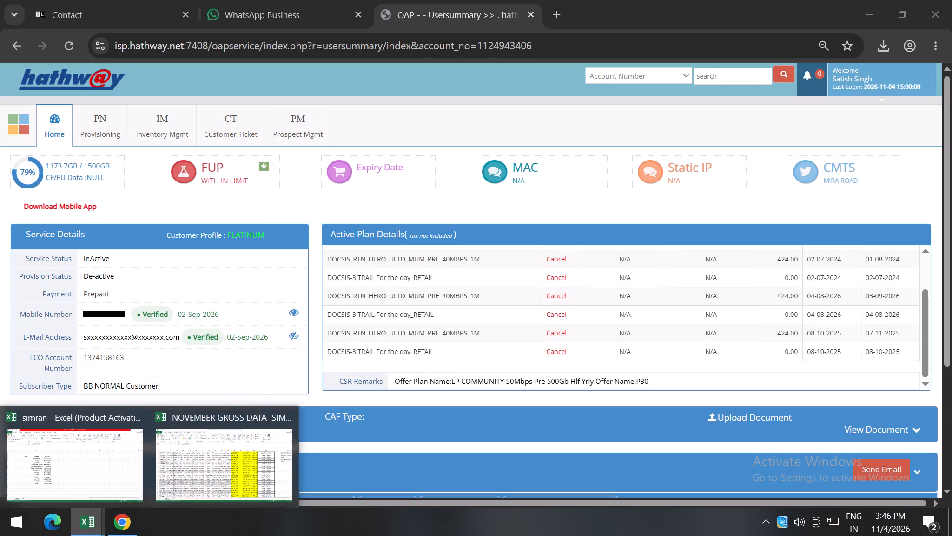
{"action": "left_click", "coordinate": [228, 381]}
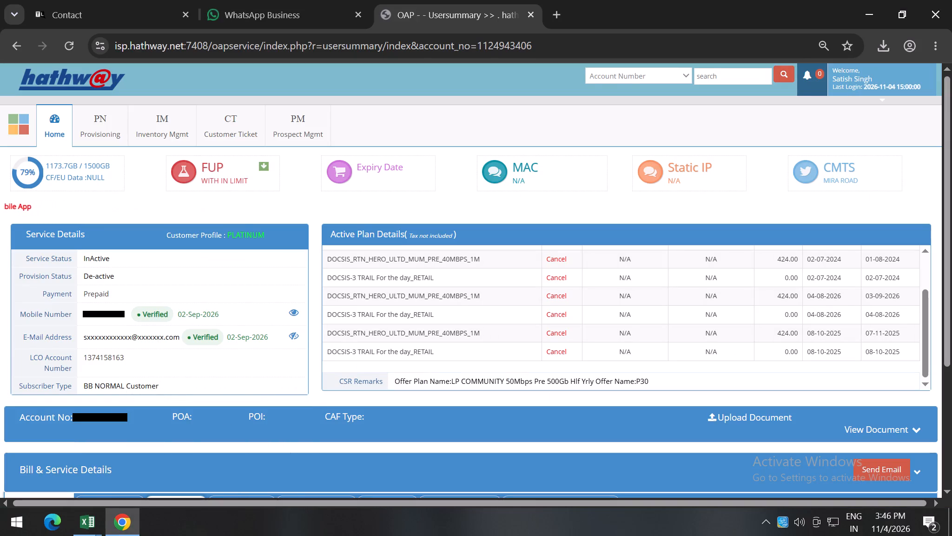
{"action": "left_click", "coordinate": [60, 0]}
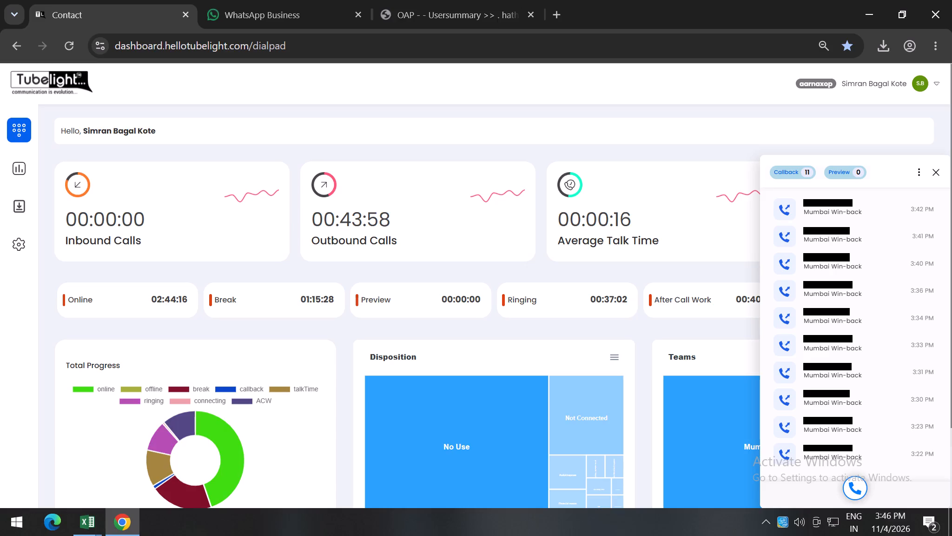
{"action": "left_click", "coordinate": [84, 521]}
{"action": "left_click", "coordinate": [69, 467]}
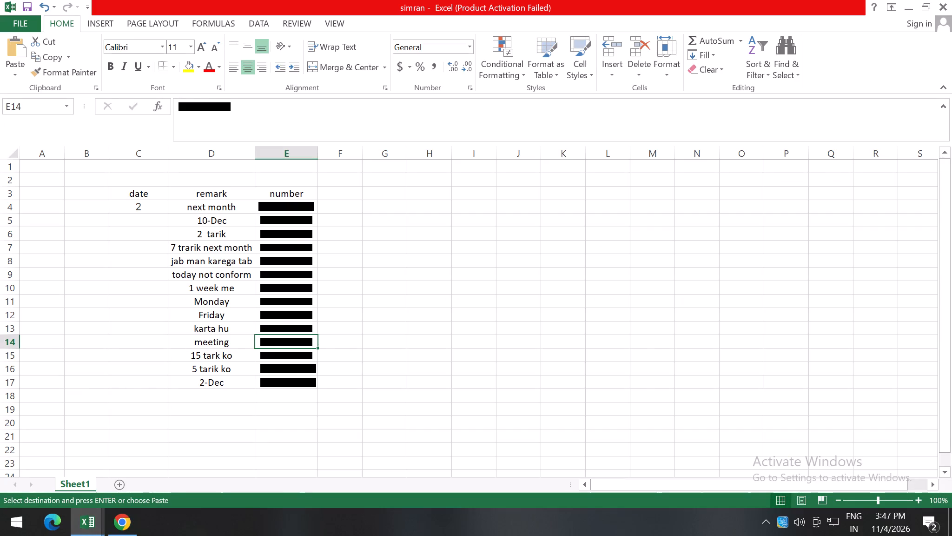
{"action": "left_click", "coordinate": [370, 407]}
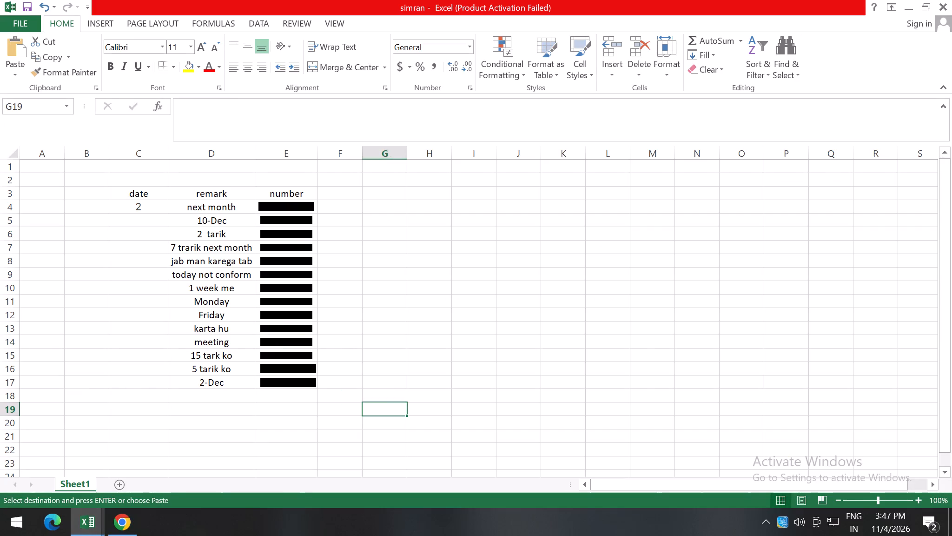
{"action": "left_click", "coordinate": [135, 524]}
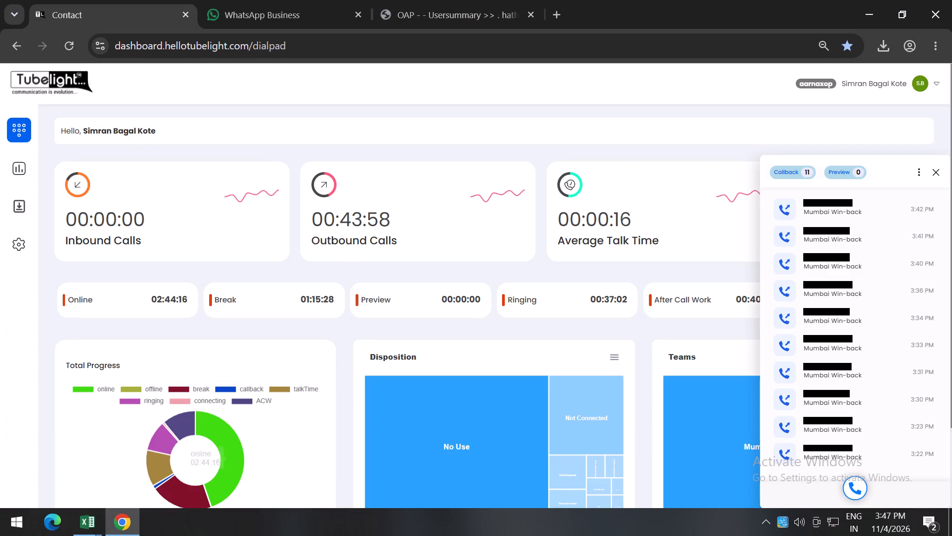
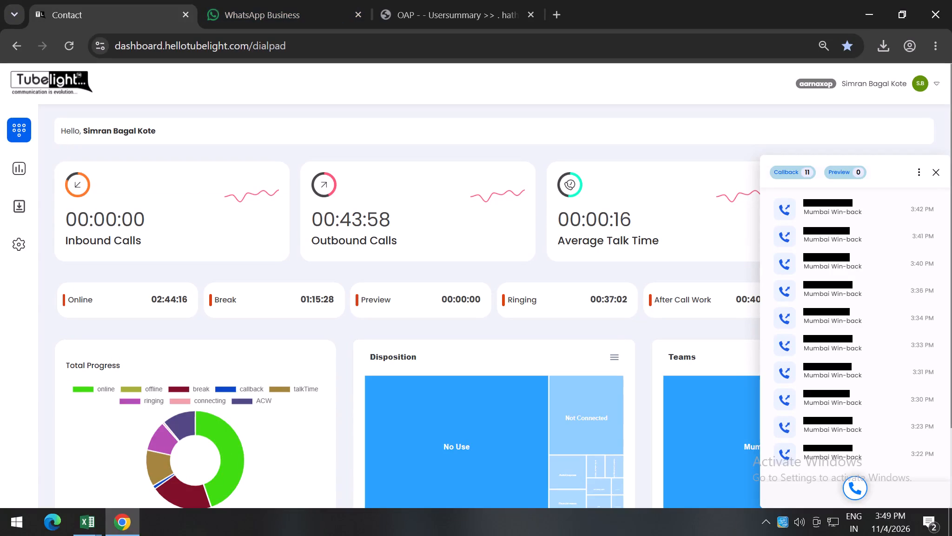
Switch to the NOVEMBER GROSS DATA SIMRAN workbook and review row 15's status, disposition and plan details across to column DH.
{"action": "left_click", "coordinate": [81, 517]}
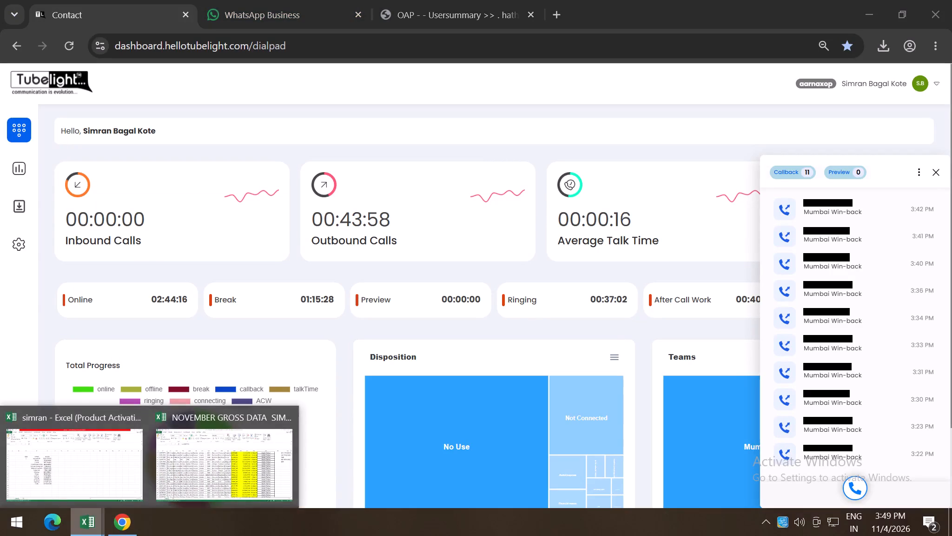
{"action": "left_click", "coordinate": [182, 477]}
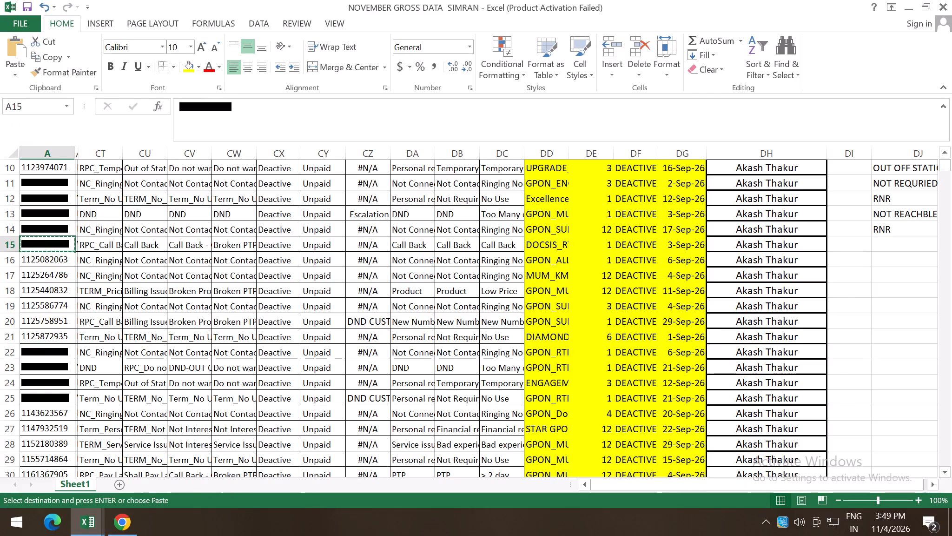
{"action": "key", "text": "Right"}
{"action": "key", "text": "Right"}
{"action": "key", "text": "Right"}
{"action": "key", "text": "Right"}
{"action": "key", "text": "Right"}
{"action": "key", "text": "Right"}
{"action": "key", "text": "Right"}
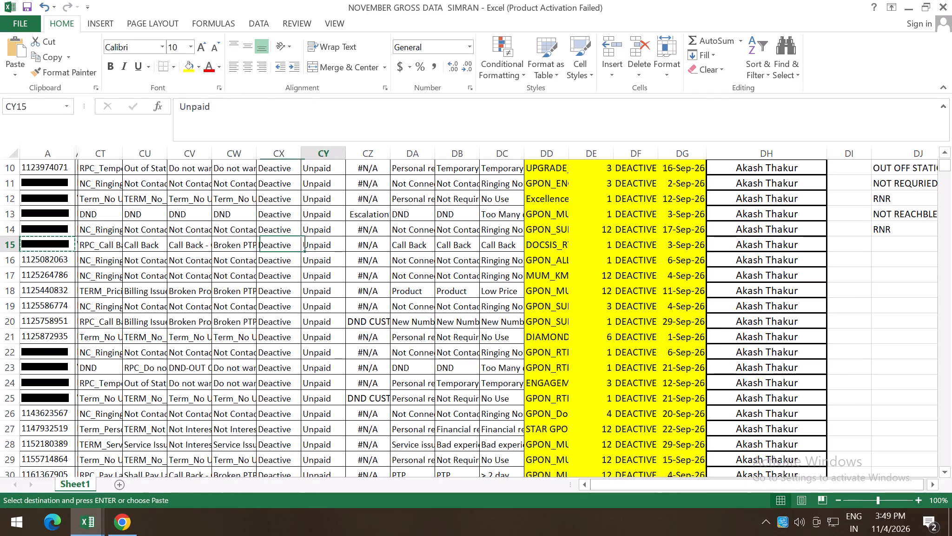
{"action": "key", "text": "Right"}
{"action": "key", "text": "Right"}
{"action": "key", "text": "Right"}
{"action": "key", "text": "Right"}
{"action": "key", "text": "Right"}
{"action": "key", "text": "Right"}
{"action": "key", "text": "Right"}
{"action": "key", "text": "Right"}
{"action": "key", "text": "Right"}
{"action": "key", "text": "Right"}
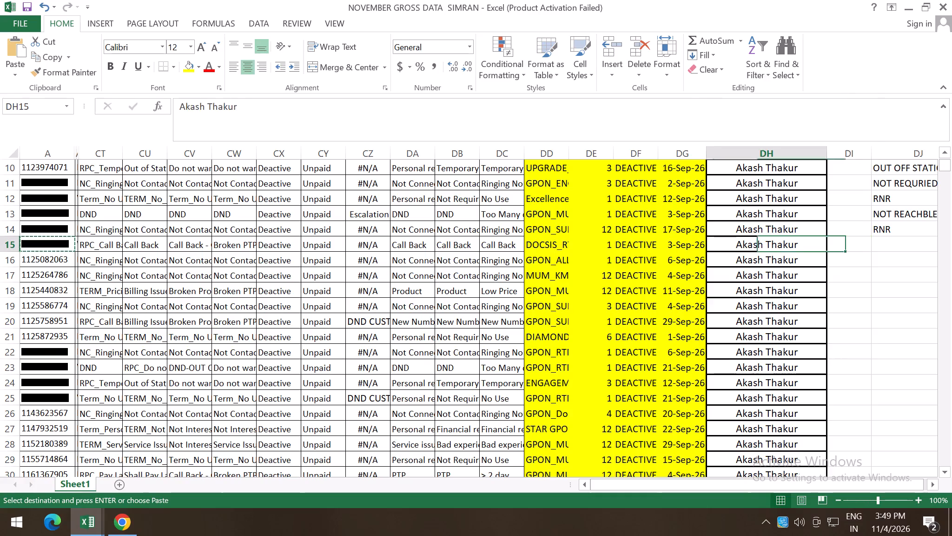
{"action": "key", "text": "Left"}
{"action": "key", "text": "Left"}
{"action": "key", "text": "Left"}
{"action": "key", "text": "Left"}
{"action": "key", "text": "Left"}
{"action": "key", "text": "Left"}
{"action": "key", "text": "Left"}
{"action": "key", "text": "Left"}
{"action": "key", "text": "Left"}
{"action": "key", "text": "Left"}
{"action": "key", "text": "Left"}
{"action": "key", "text": "Left"}
{"action": "key", "text": "Left"}
{"action": "key", "text": "Left"}
{"action": "key", "text": "Left"}
{"action": "key", "text": "Left"}
{"action": "key", "text": "Left"}
{"action": "key", "text": "Left"}
{"action": "key", "text": "Left"}
{"action": "key", "text": "Left"}
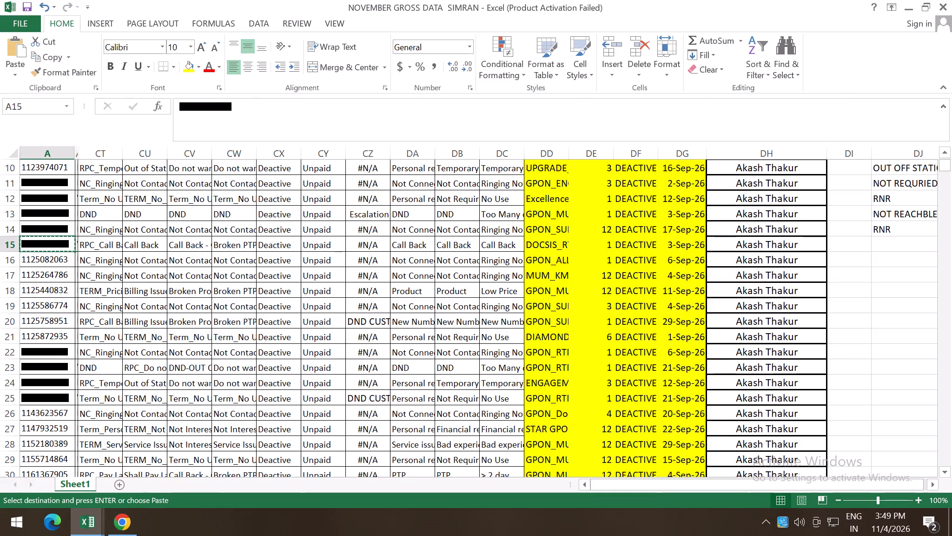
Return to Tubelight and reload the dialpad page so the softphone registers again.
{"action": "left_click", "coordinate": [115, 520]}
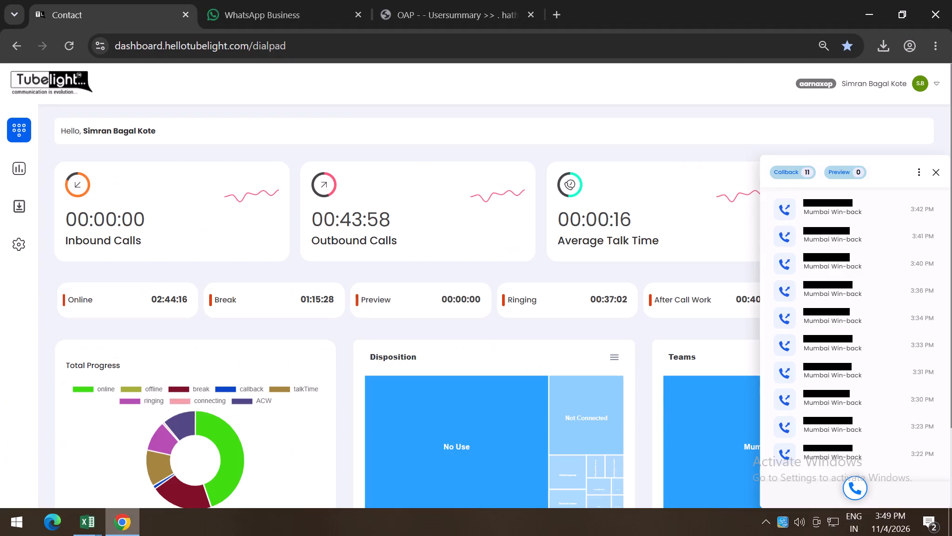
{"action": "key", "text": "F5"}
{"action": "left_click", "coordinate": [860, 315]}
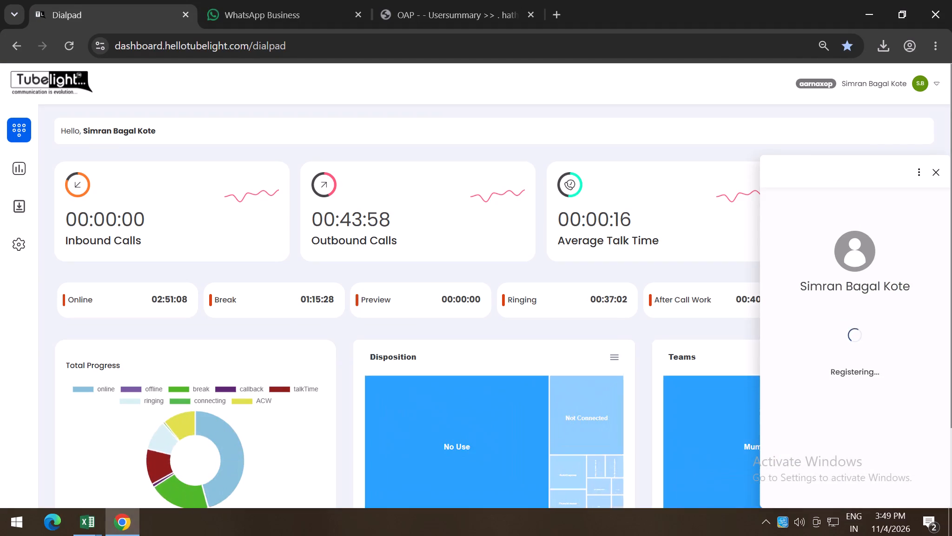
Switch to OAP and look up the account number copied from cell A15 again by Account Number.
{"action": "left_click", "coordinate": [430, 0]}
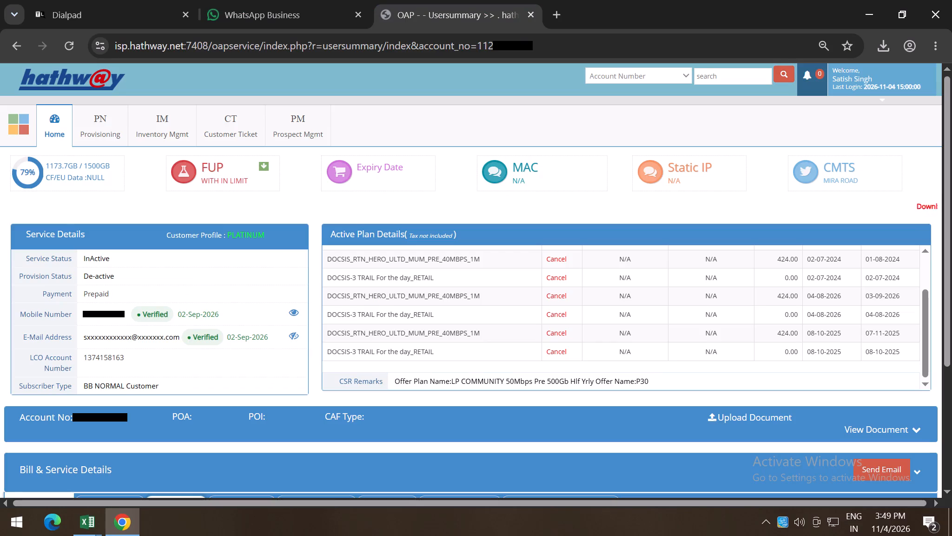
{"action": "left_click", "coordinate": [756, 75]}
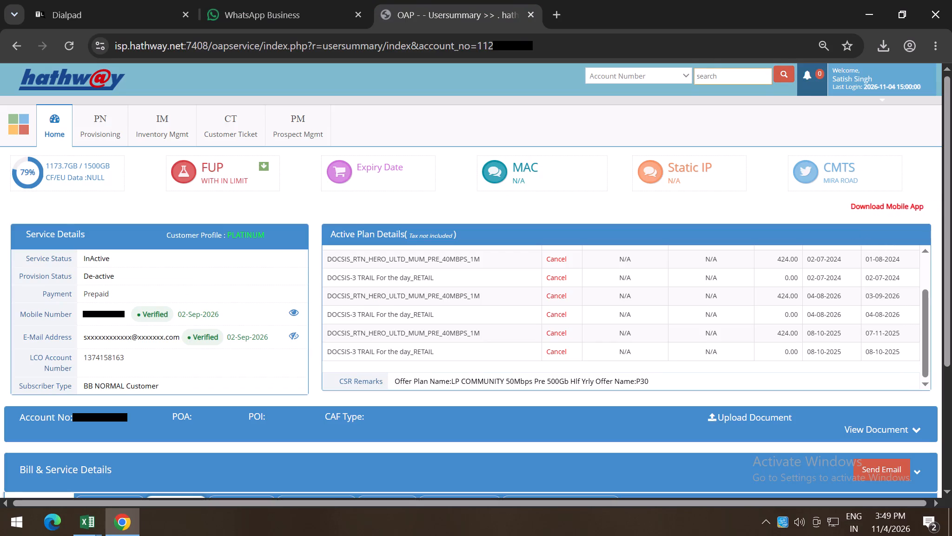
{"action": "key", "text": "ctrl+v"}
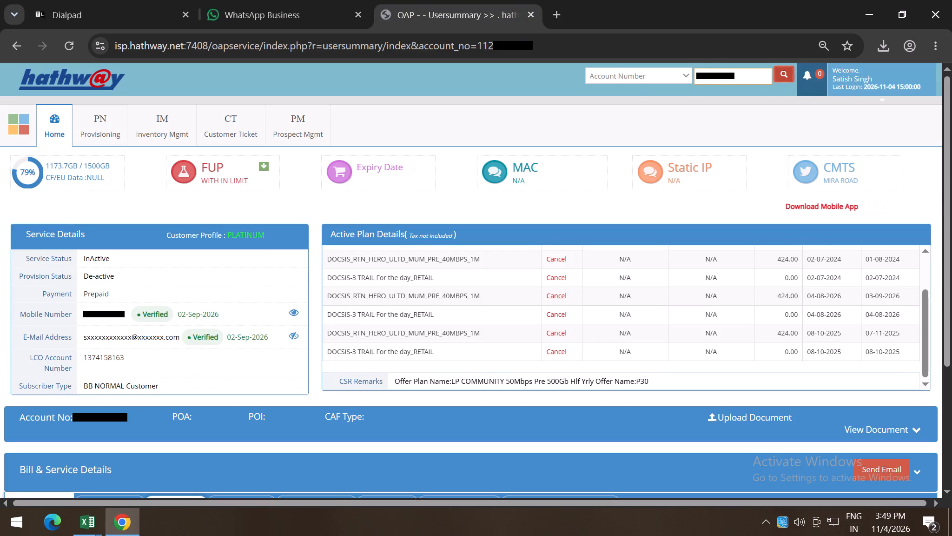
{"action": "left_click", "coordinate": [782, 67]}
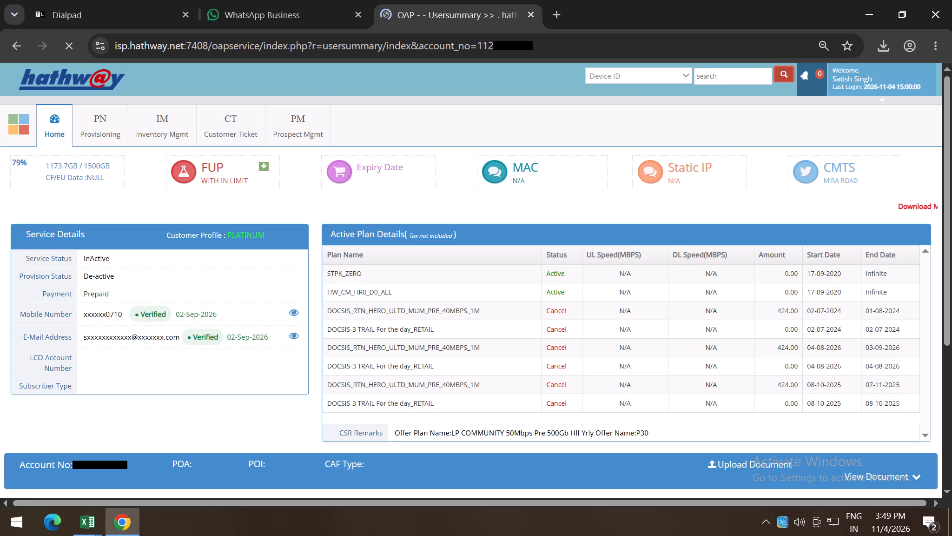
{"action": "left_click", "coordinate": [779, 75]}
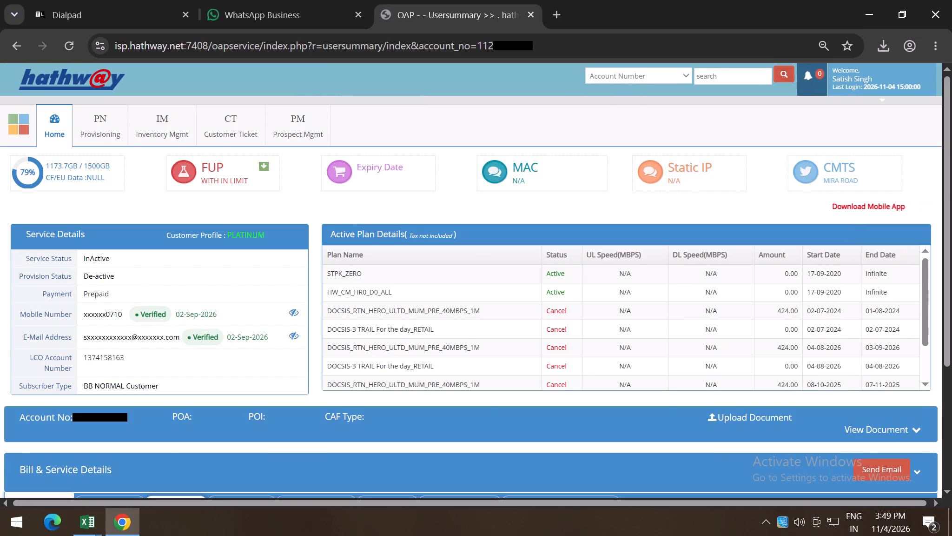
Reveal the account's masked mobile number and e-mail address in the Service Details.
{"action": "left_click", "coordinate": [296, 312]}
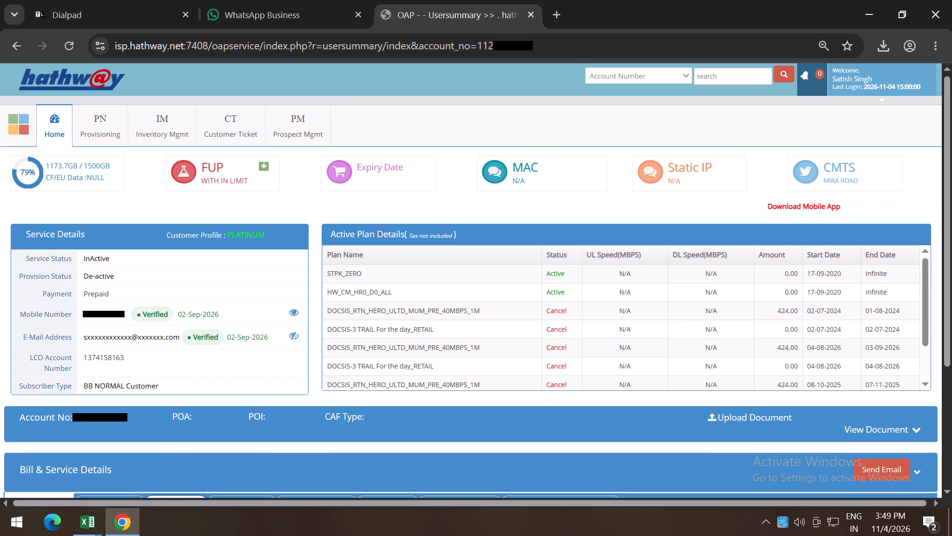
{"action": "left_click", "coordinate": [291, 335]}
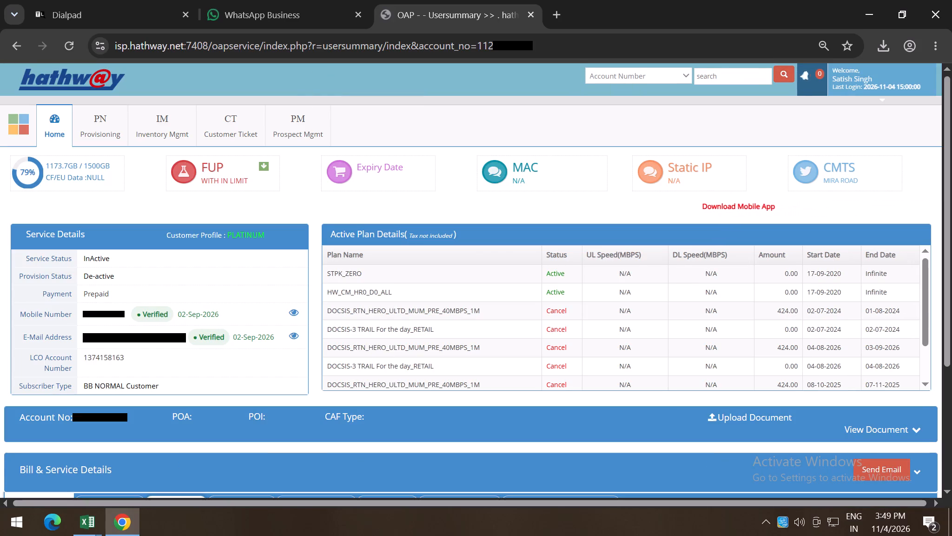
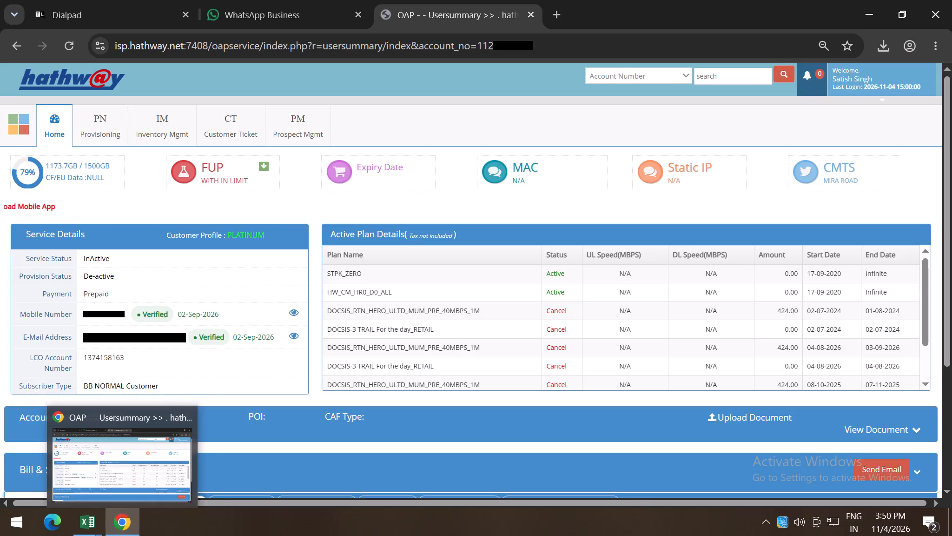
Switch to the NOVEMBER GROSS DATA SIMRAN workbook and enter NOT REACHBLE as row 15's call outcome in column DJ.
{"action": "left_click", "coordinate": [39, 0]}
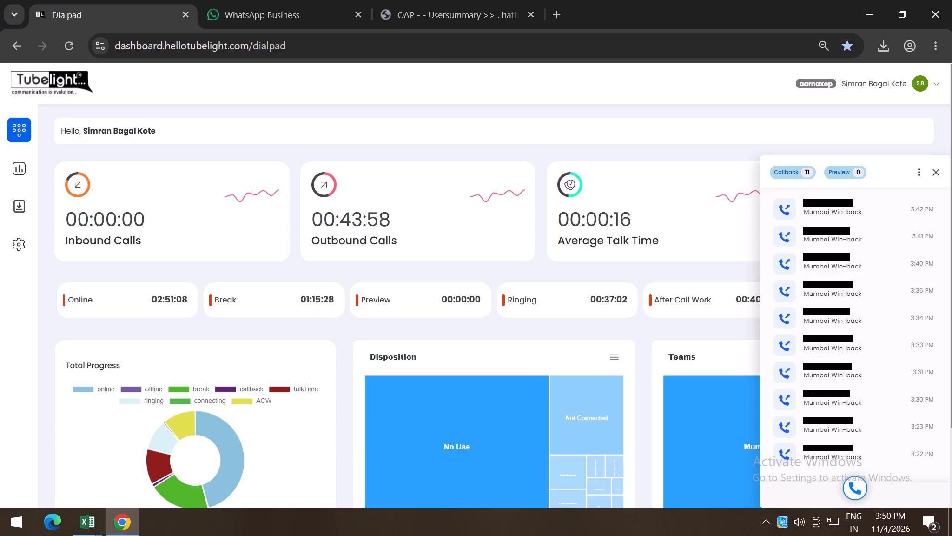
{"action": "left_click", "coordinate": [87, 512]}
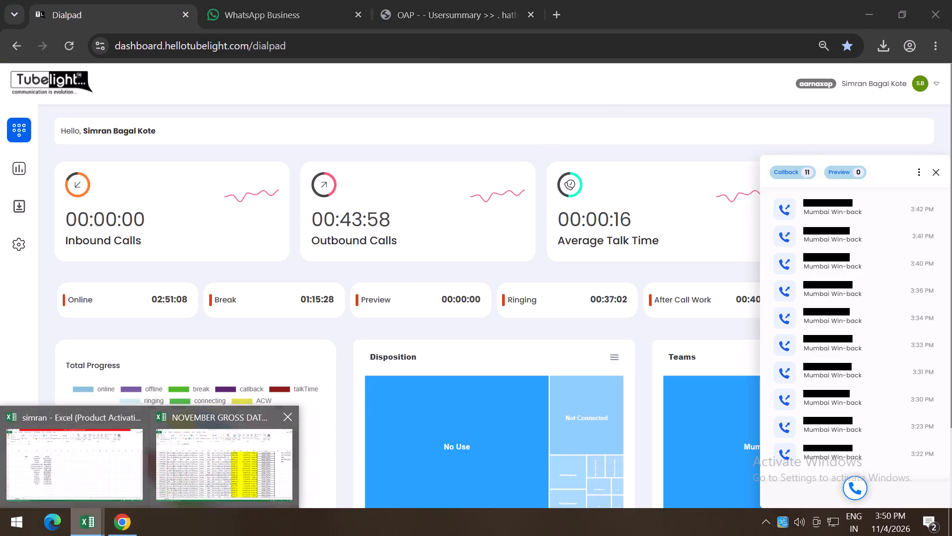
{"action": "left_click", "coordinate": [181, 462]}
{"action": "key", "text": "Right"}
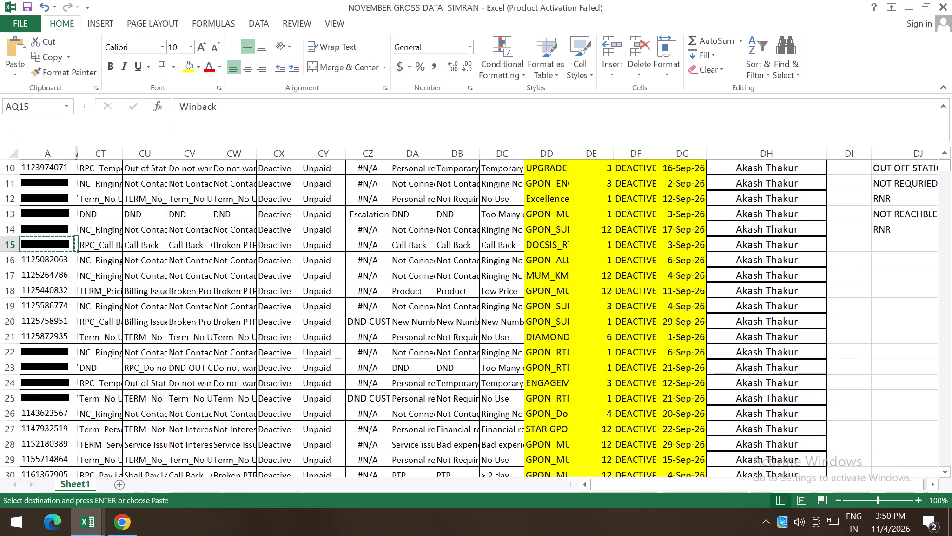
{"action": "key", "text": "Right"}
{"action": "key", "text": "Right"}
{"action": "key", "text": "Right"}
{"action": "key", "text": "Right"}
{"action": "key", "text": "Right"}
{"action": "key", "text": "Right"}
{"action": "key", "text": "Right"}
{"action": "key", "text": "Right"}
{"action": "key", "text": "Right"}
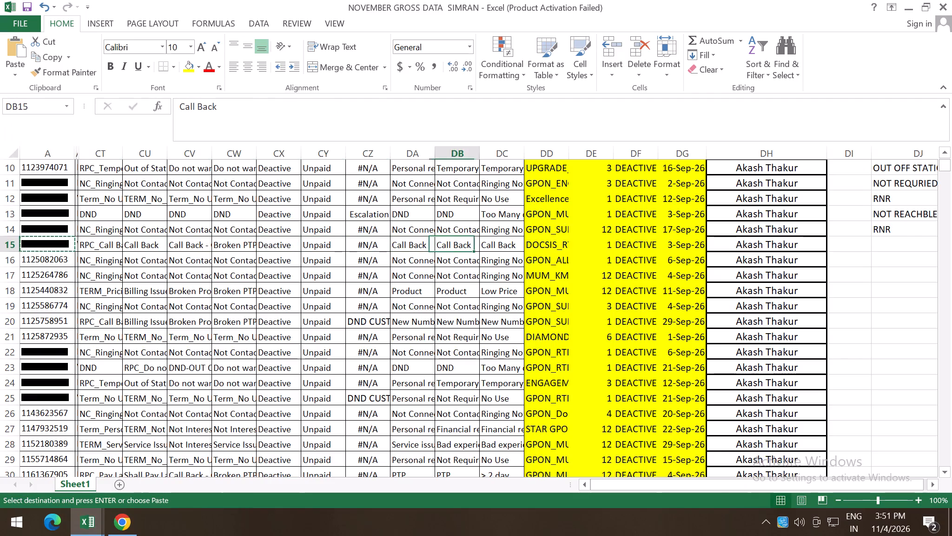
{"action": "key", "text": "Right"}
{"action": "key", "text": "Right"}
{"action": "key", "text": "Right"}
{"action": "key", "text": "Right"}
{"action": "key", "text": "Right"}
{"action": "key", "text": "Right"}
{"action": "key", "text": "Right"}
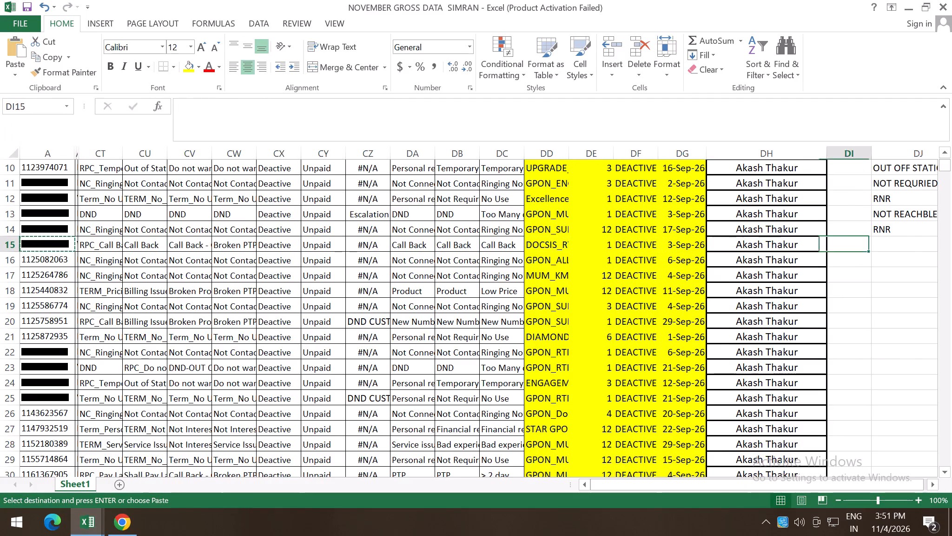
{"action": "key", "text": "Right"}
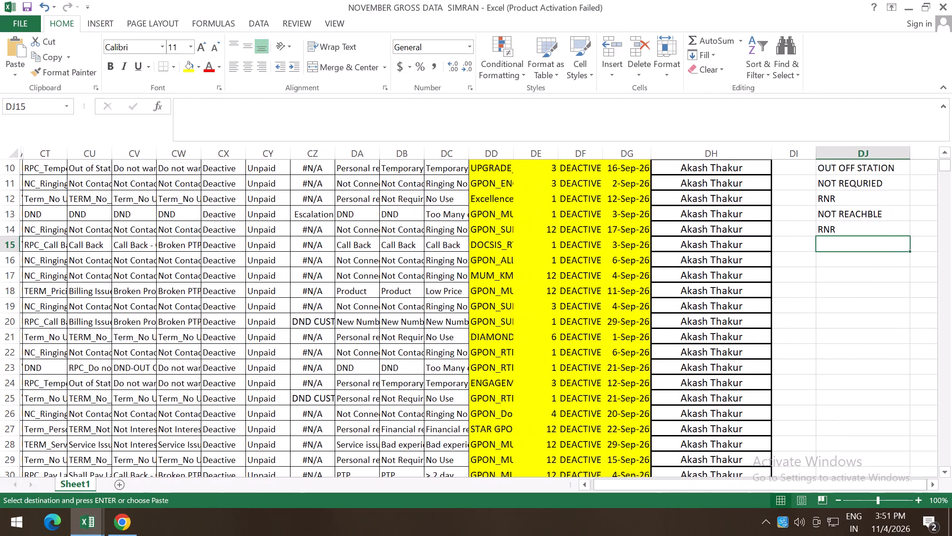
{"action": "key", "text": "n"}
{"action": "type", "text": "OT"}
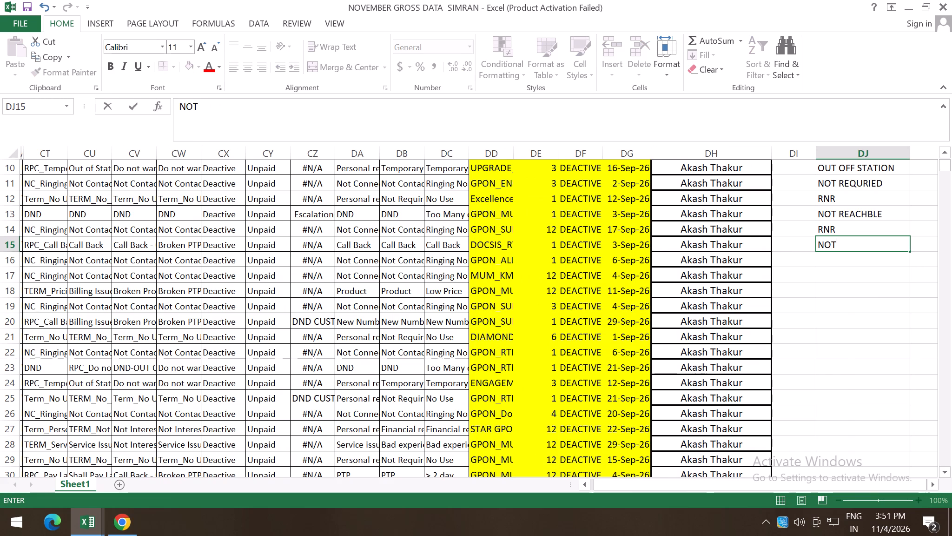
{"action": "key", "text": "space"}
{"action": "type", "text": "RE"}
{"action": "type", "text": "ACHBL"}
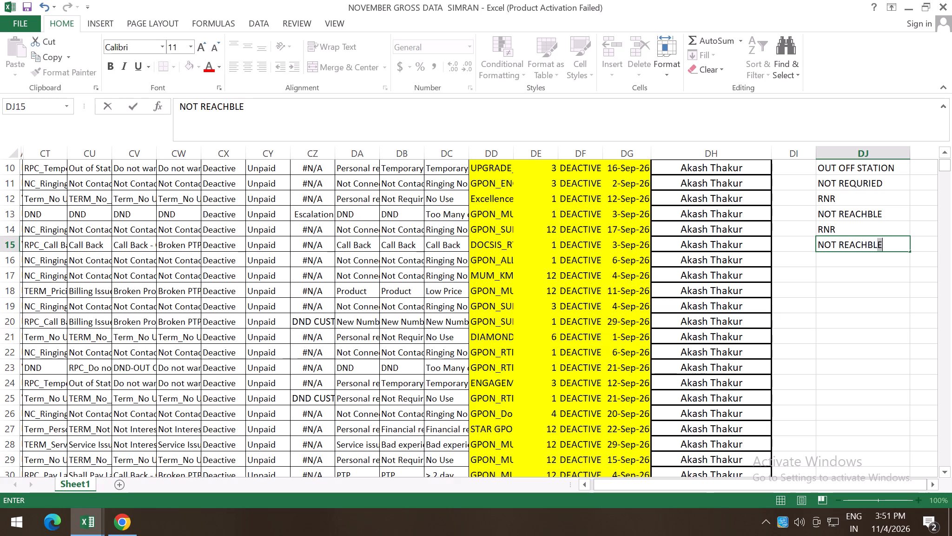
{"action": "key", "text": "e"}
{"action": "scroll", "coordinate": [858, 239], "scroll_direction": "down", "scroll_amount": 1}
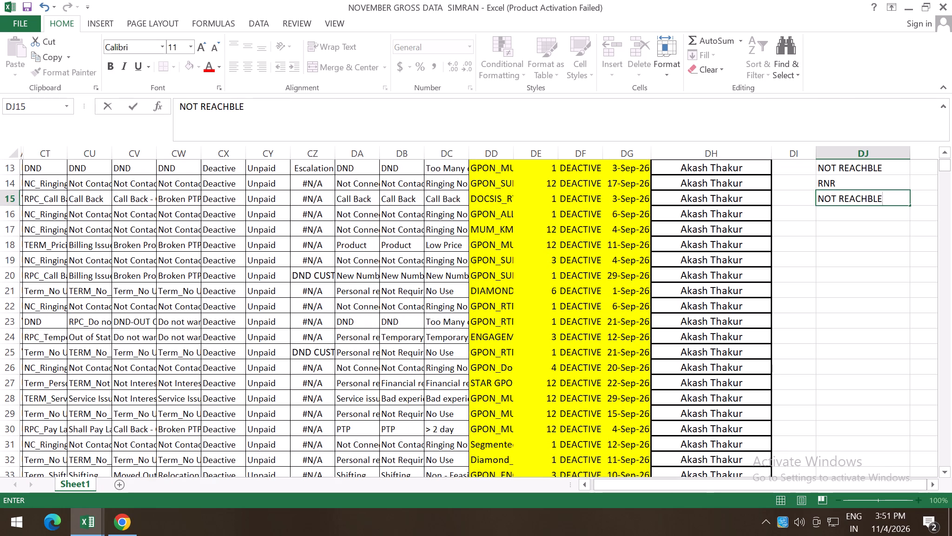
{"action": "left_click", "coordinate": [833, 210]}
Copy the account number in cell A16 of the workbook.
{"action": "key", "text": "Left"}
{"action": "key", "text": "Left"}
{"action": "key", "text": "Left"}
{"action": "key", "text": "Left"}
{"action": "key", "text": "Left"}
{"action": "key", "text": "Left"}
{"action": "key", "text": "Left"}
{"action": "key", "text": "Left"}
{"action": "key", "text": "Left"}
{"action": "key", "text": "Left"}
{"action": "key", "text": "Left"}
{"action": "key", "text": "Left"}
{"action": "key", "text": "Left"}
{"action": "key", "text": "Left"}
{"action": "key", "text": "Left"}
{"action": "key", "text": "Left"}
{"action": "key", "text": "Left"}
{"action": "key", "text": "Left"}
{"action": "key", "text": "Left"}
{"action": "key", "text": "Left"}
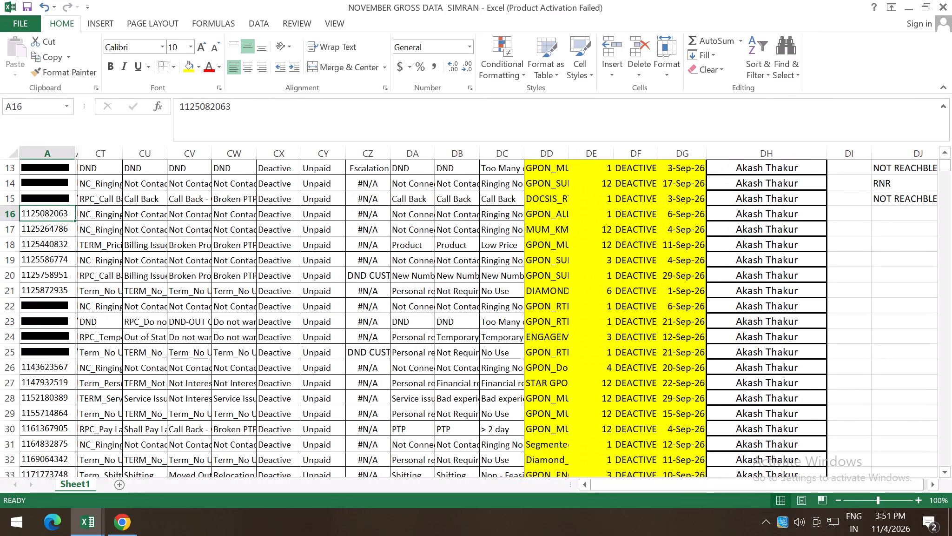
{"action": "key", "text": "ctrl+c"}
{"action": "key", "text": "ctrl+c"}
{"action": "key", "text": "ctrl+c"}
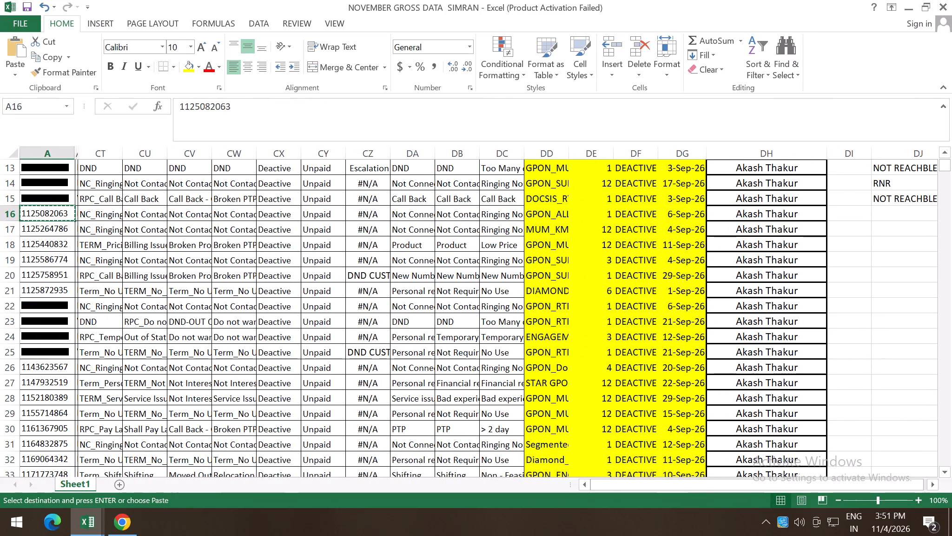
Switch to OAP and look up the account number copied from cell A16 by Account Number.
{"action": "left_click", "coordinate": [129, 515]}
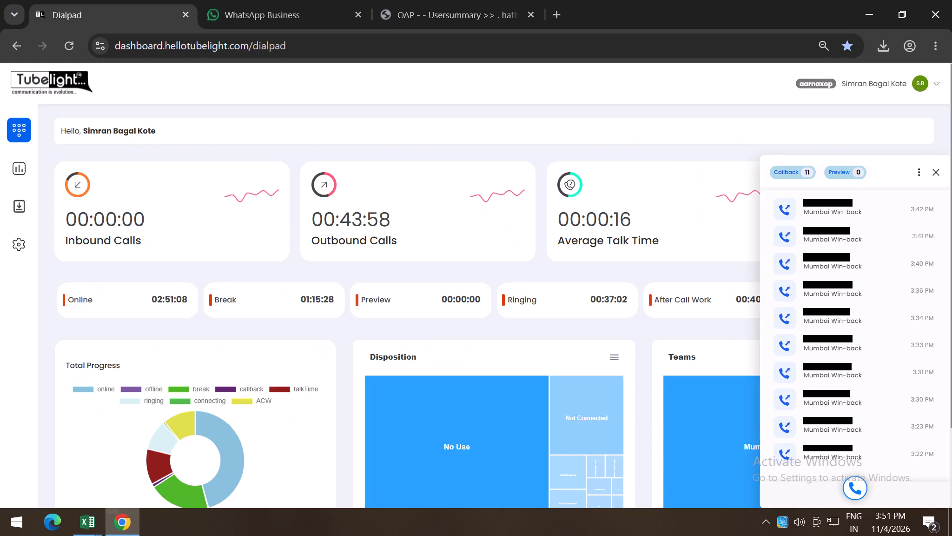
{"action": "left_click", "coordinate": [424, 0]}
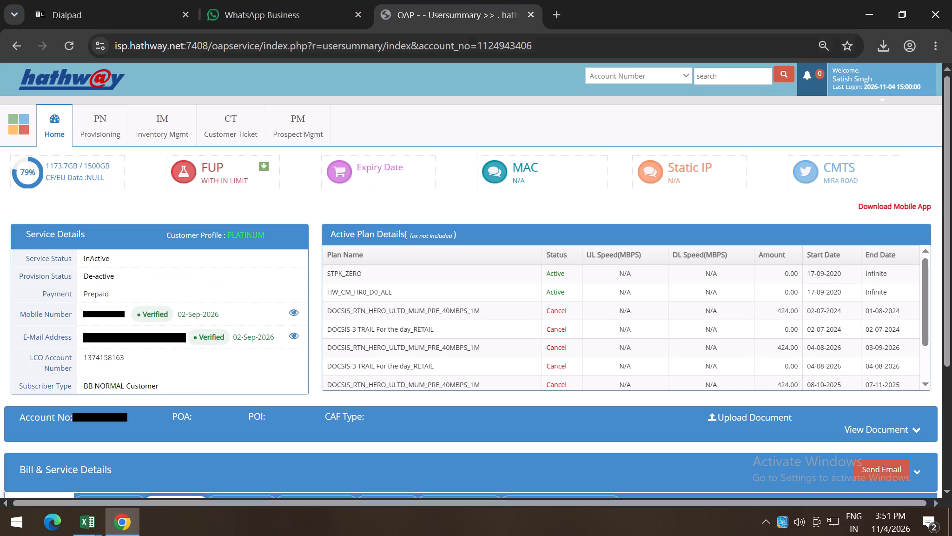
{"action": "left_click", "coordinate": [735, 75]}
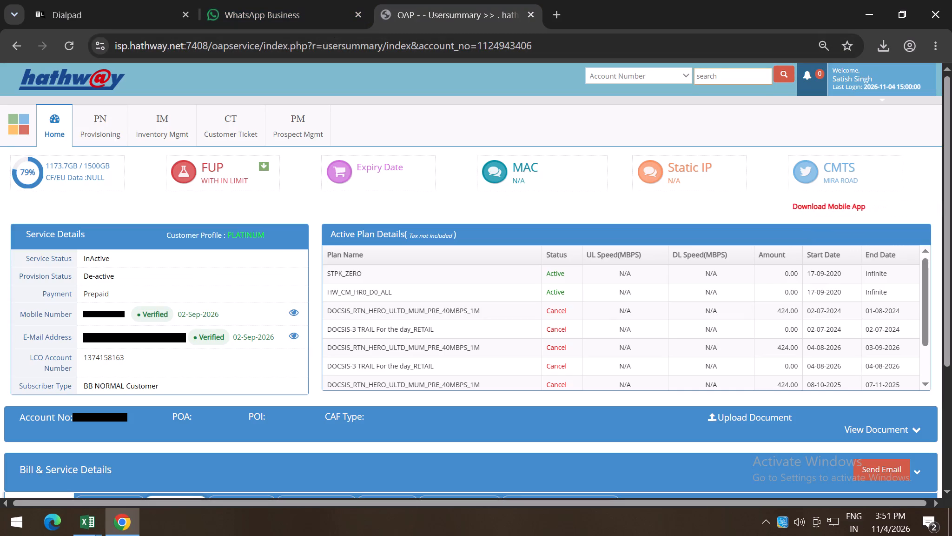
{"action": "key", "text": "ctrl+v"}
{"action": "left_click", "coordinate": [787, 74]}
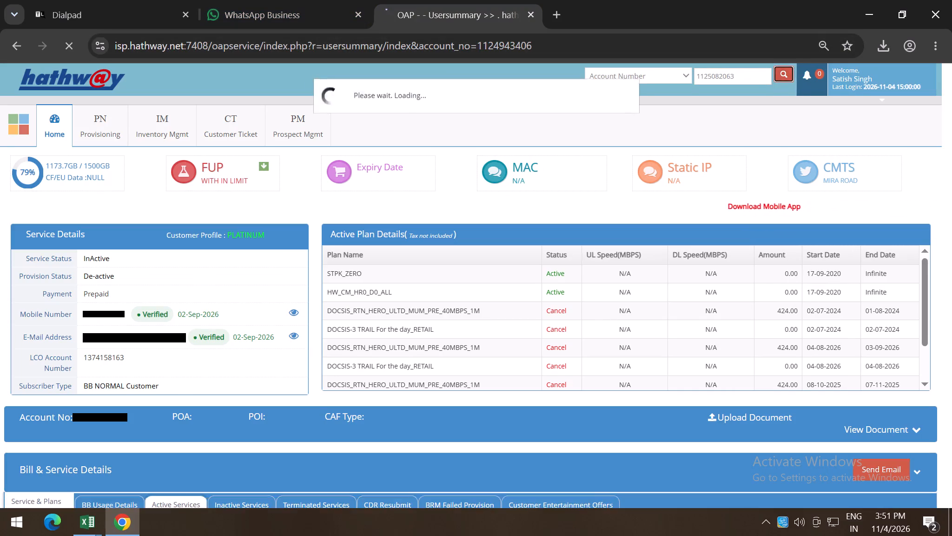
{"action": "left_click", "coordinate": [787, 74]}
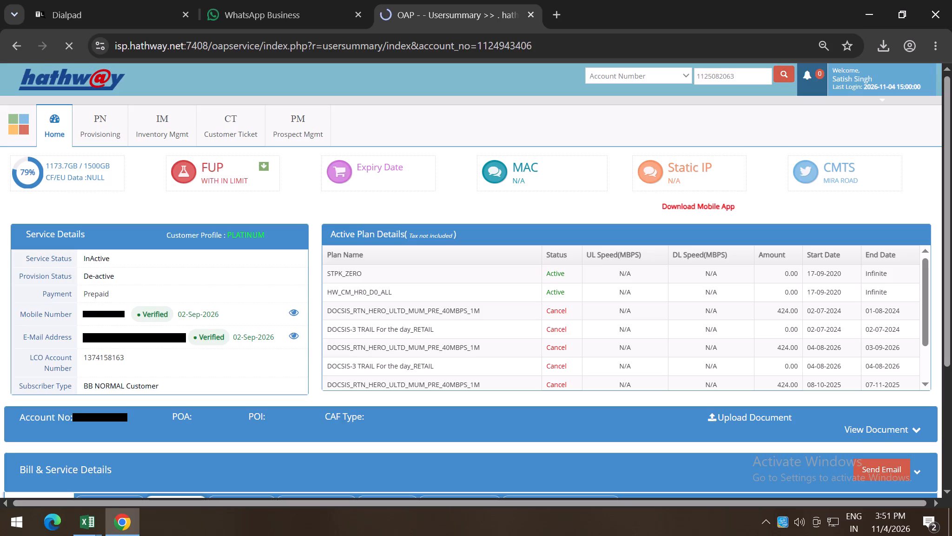
Reveal the account's masked mobile number in the Service Details.
{"action": "left_click", "coordinate": [299, 311]}
{"action": "left_click", "coordinate": [287, 313]}
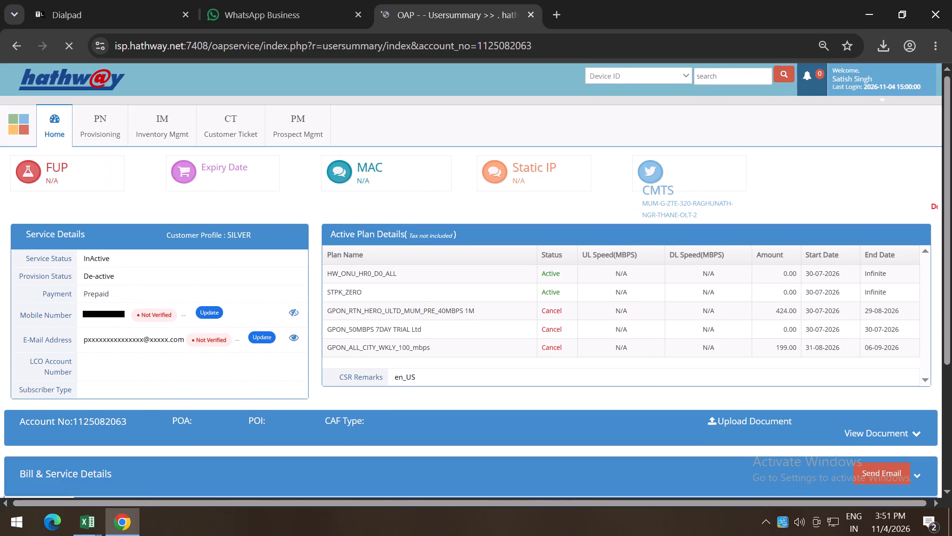
{"action": "left_click", "coordinate": [290, 311]}
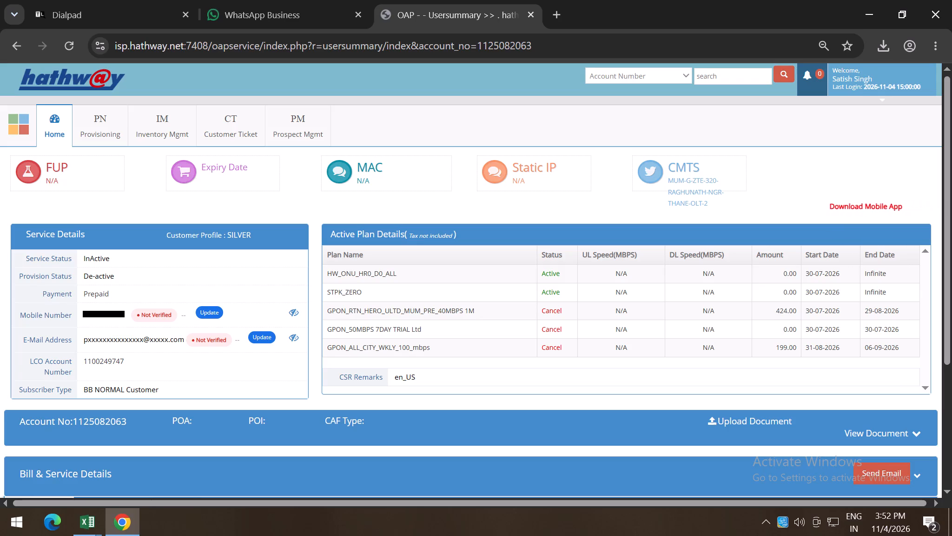
Switch to Tubelight, put the dialpad on a Meeting break, and end the break to return to the callback list.
{"action": "left_click", "coordinate": [86, 4]}
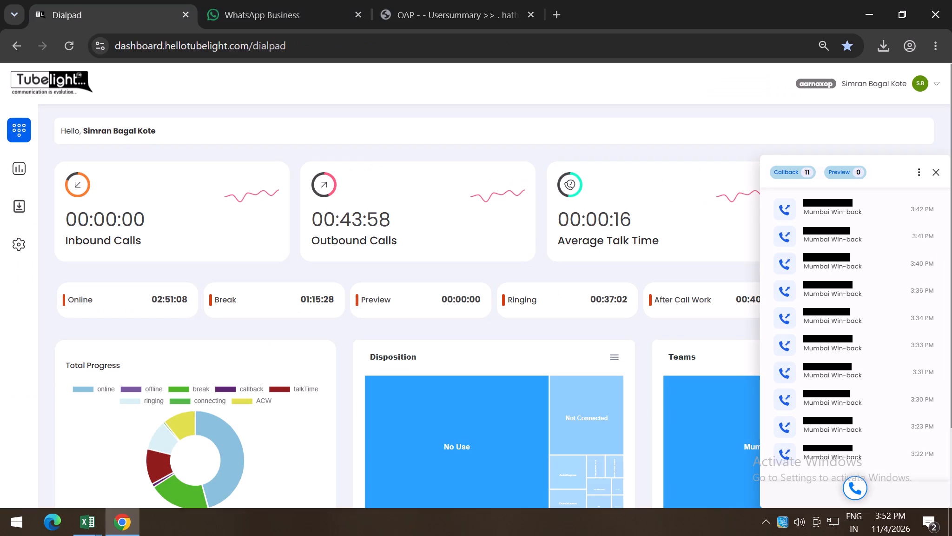
{"action": "left_click", "coordinate": [914, 172]}
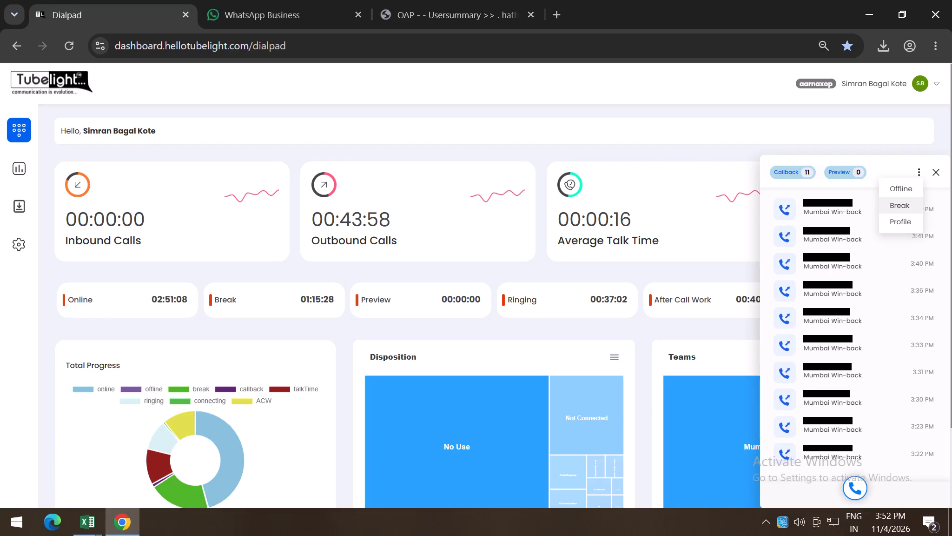
{"action": "left_click", "coordinate": [907, 208]}
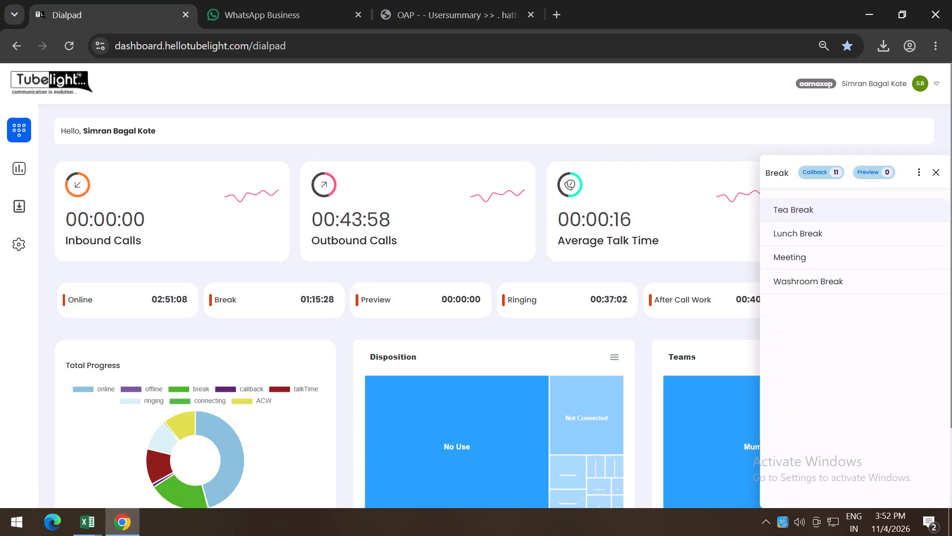
{"action": "left_click", "coordinate": [711, 207]}
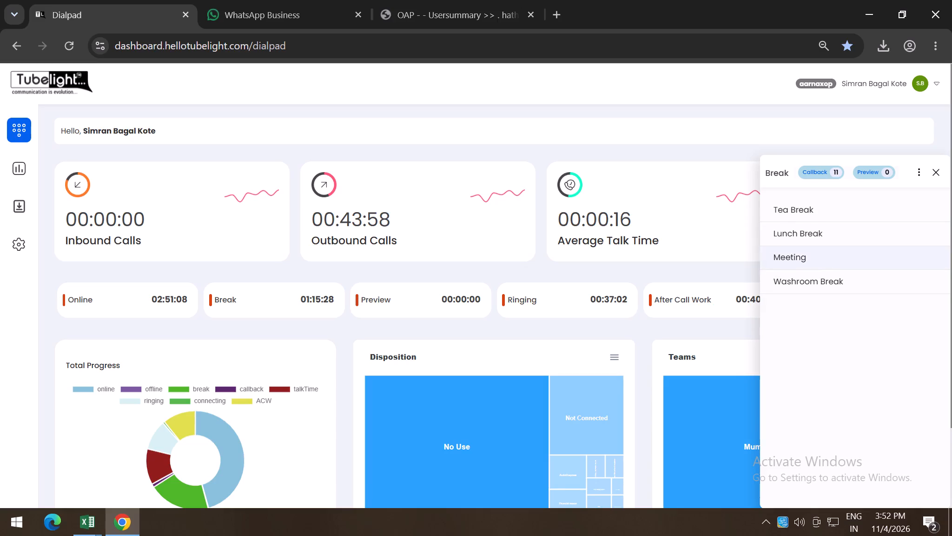
{"action": "left_click", "coordinate": [810, 260]}
{"action": "left_click", "coordinate": [876, 339]}
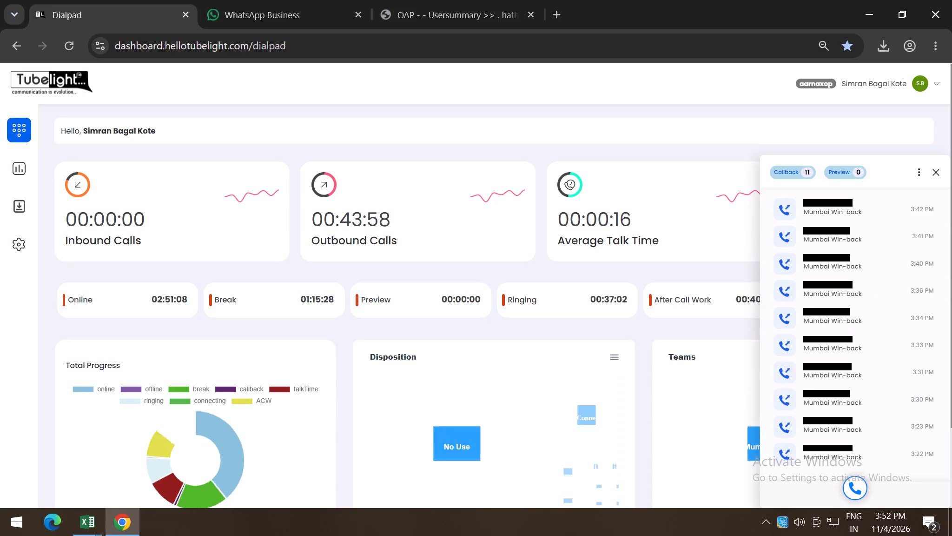
{"action": "scroll", "coordinate": [729, 258], "scroll_direction": "up", "scroll_amount": 1}
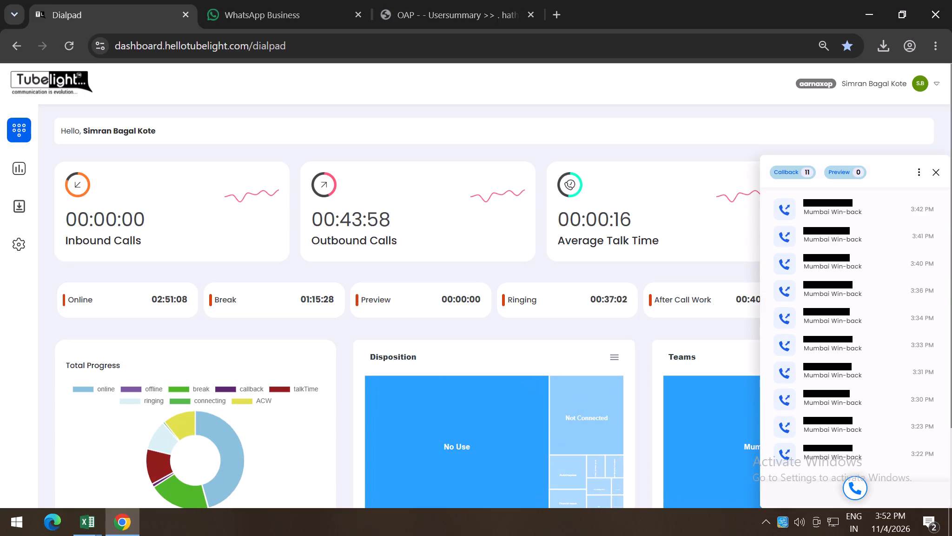
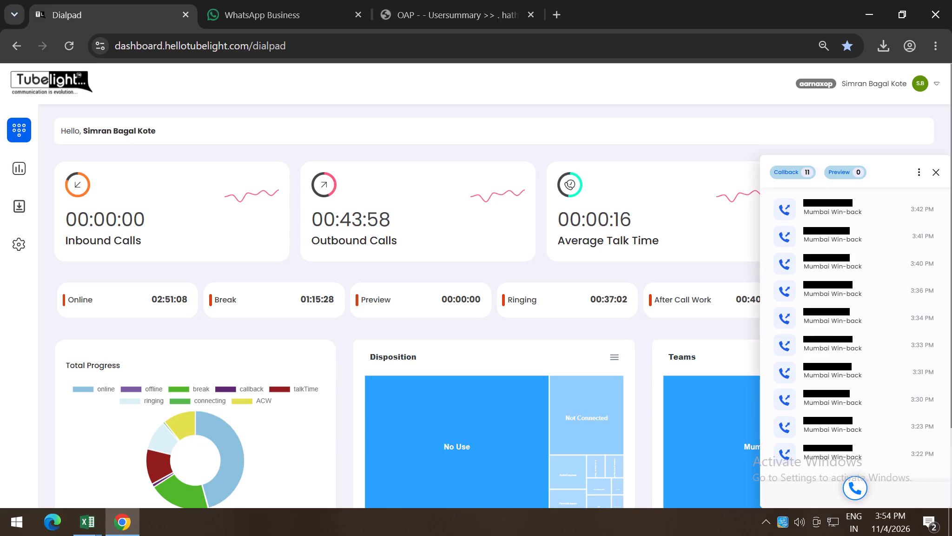
Switch to the NOVEMBER GROSS DATA workbook and examine row 16's disposition, plan and deactivation date entries through column DG.
{"action": "left_click", "coordinate": [81, 520]}
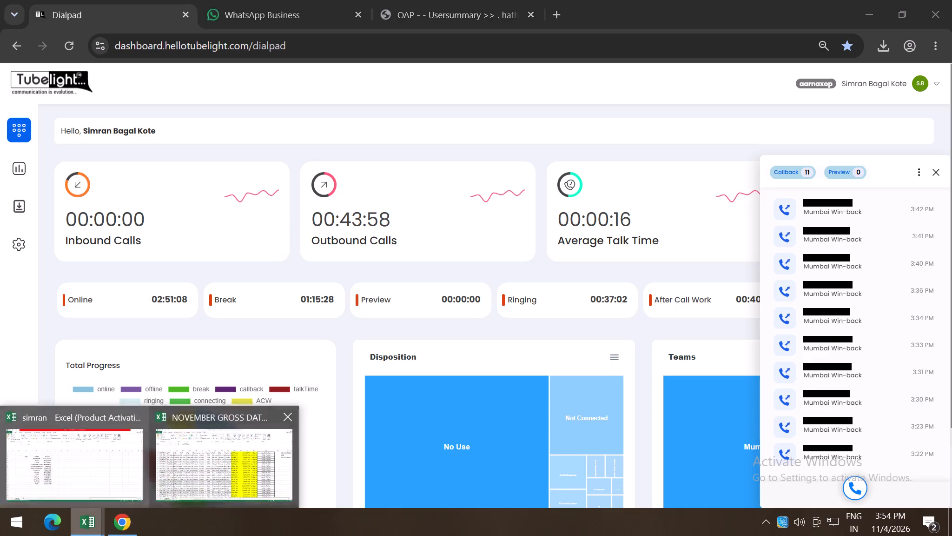
{"action": "left_click", "coordinate": [196, 458]}
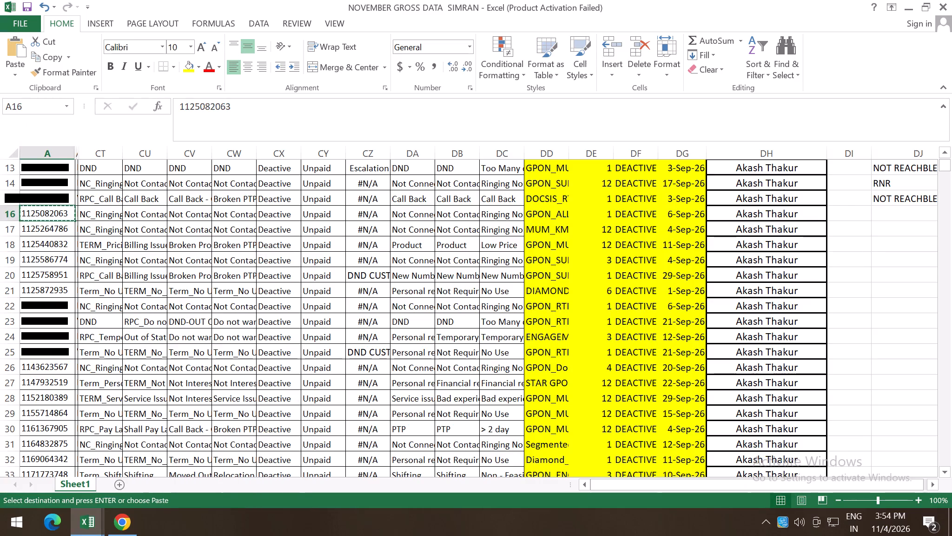
{"action": "key", "text": "Right"}
{"action": "key", "text": "Right"}
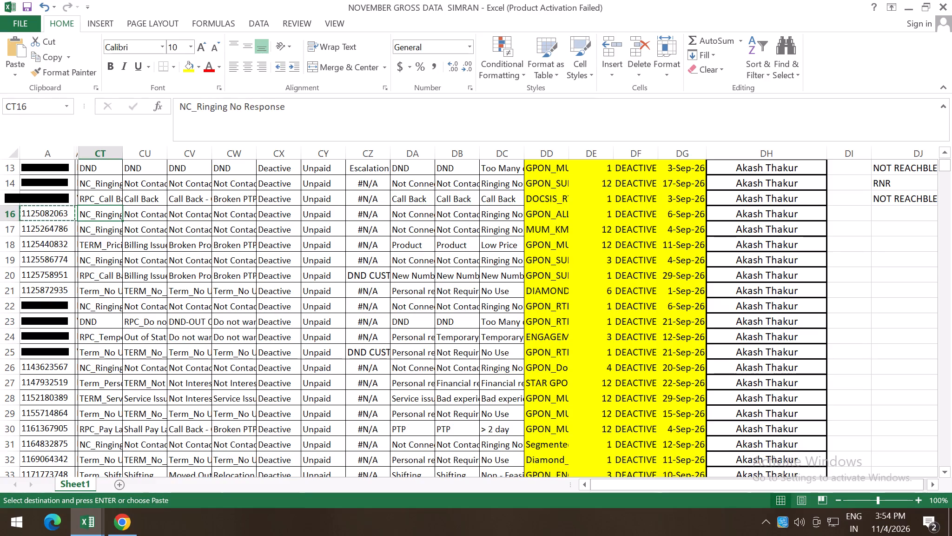
{"action": "key", "text": "Right"}
{"action": "key", "text": "Right"}
{"action": "key", "text": "Right"}
{"action": "key", "text": "Right"}
{"action": "key", "text": "Right"}
{"action": "key", "text": "Right"}
{"action": "key", "text": "Right"}
{"action": "key", "text": "Right"}
{"action": "key", "text": "Right"}
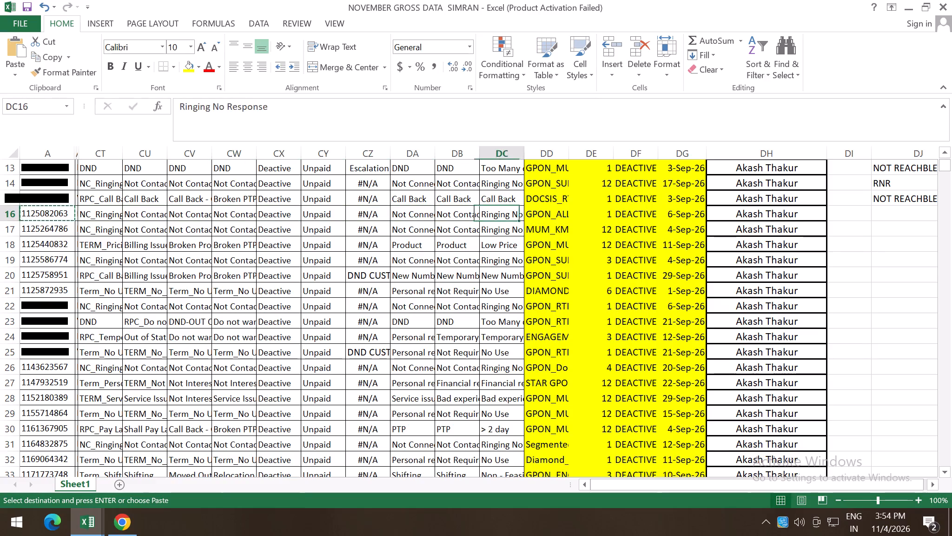
{"action": "key", "text": "Right"}
{"action": "key", "text": "Right"}
{"action": "key", "text": "Right"}
{"action": "key", "text": "Right"}
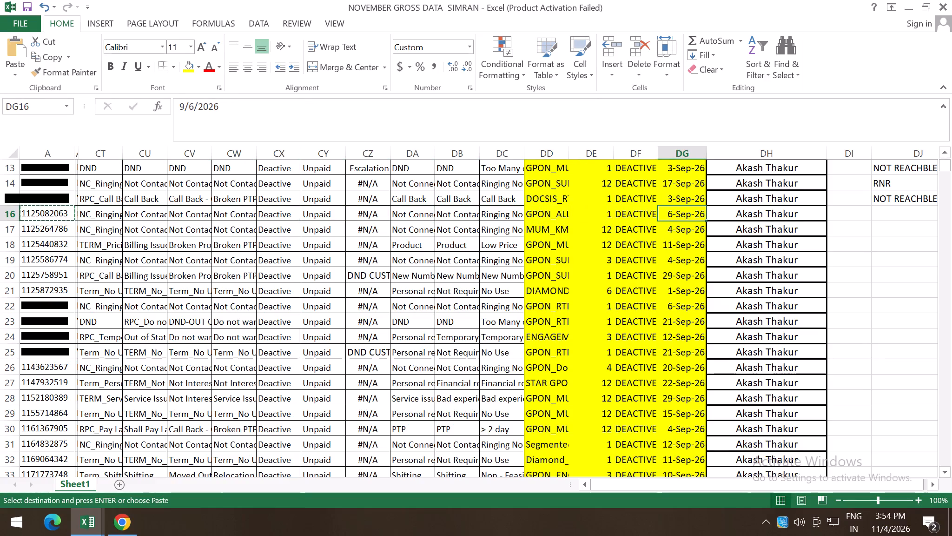
Return to cell A16 and copy its account number.
{"action": "key", "text": "Left"}
{"action": "key", "text": "Left"}
{"action": "key", "text": "Left"}
{"action": "key", "text": "Left"}
{"action": "key", "text": "Left"}
{"action": "key", "text": "Left"}
{"action": "key", "text": "Left"}
{"action": "key", "text": "Left"}
{"action": "key", "text": "Left"}
{"action": "key", "text": "Left"}
{"action": "key", "text": "Left"}
{"action": "key", "text": "Left"}
{"action": "key", "text": "Left"}
{"action": "key", "text": "Left"}
{"action": "key", "text": "Left"}
{"action": "key", "text": "Left"}
{"action": "key", "text": "Left"}
{"action": "key", "text": "Left"}
{"action": "key", "text": "Left"}
{"action": "key", "text": "Left"}
{"action": "key", "text": "Left"}
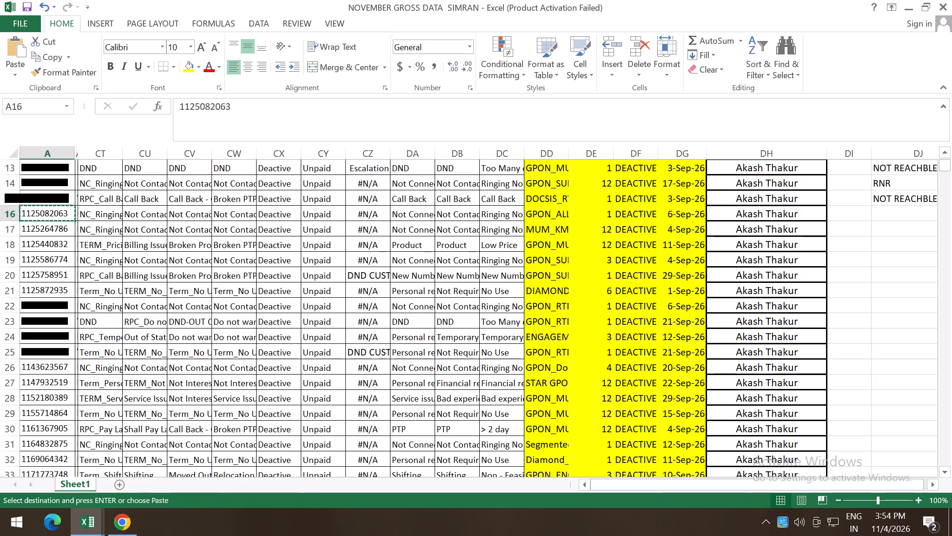
{"action": "key", "text": "ctrl+c"}
Switch to OAP in Chrome and look up the account number copied from cell A16 by Account Number.
{"action": "left_click", "coordinate": [122, 513]}
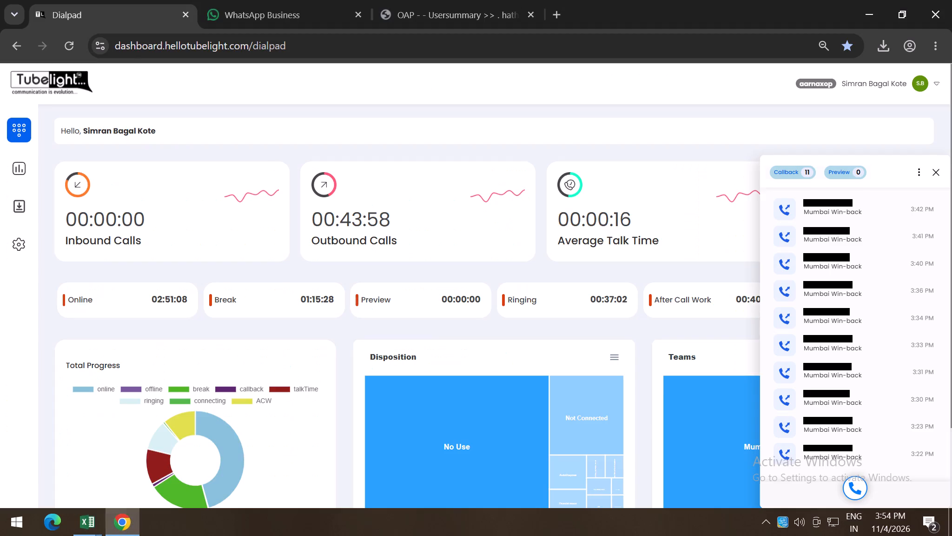
{"action": "left_click", "coordinate": [442, 0]}
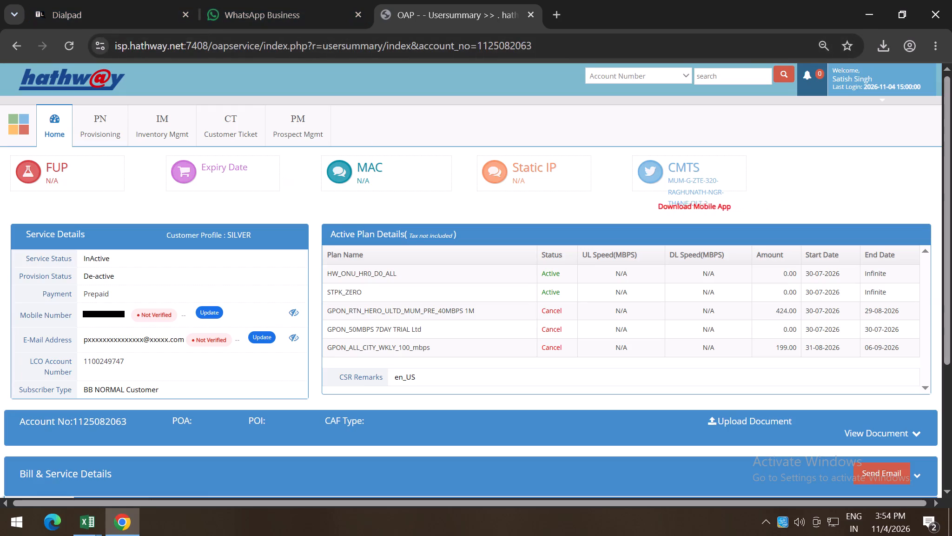
{"action": "left_click", "coordinate": [724, 76]}
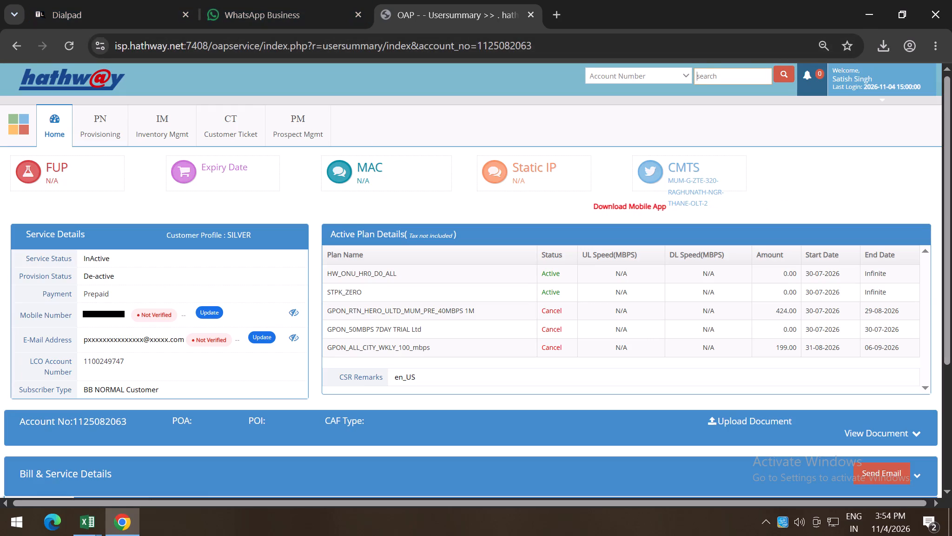
{"action": "right_click", "coordinate": [724, 76]}
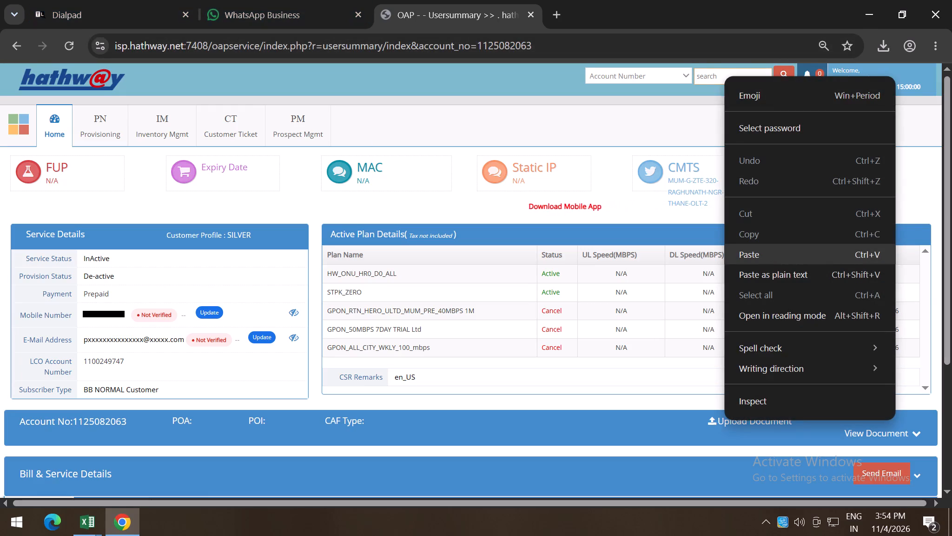
{"action": "left_click", "coordinate": [750, 257]}
{"action": "left_click", "coordinate": [781, 73]}
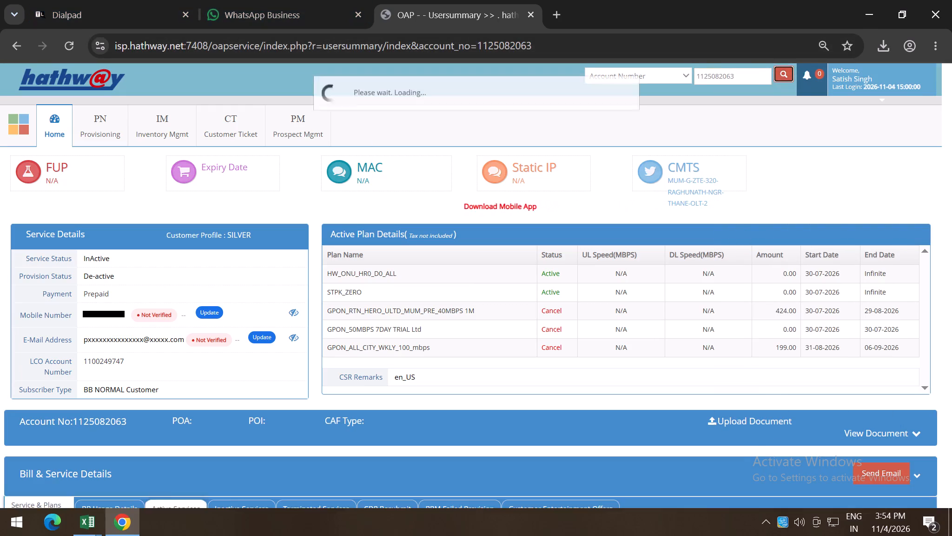
{"action": "left_click", "coordinate": [781, 73]}
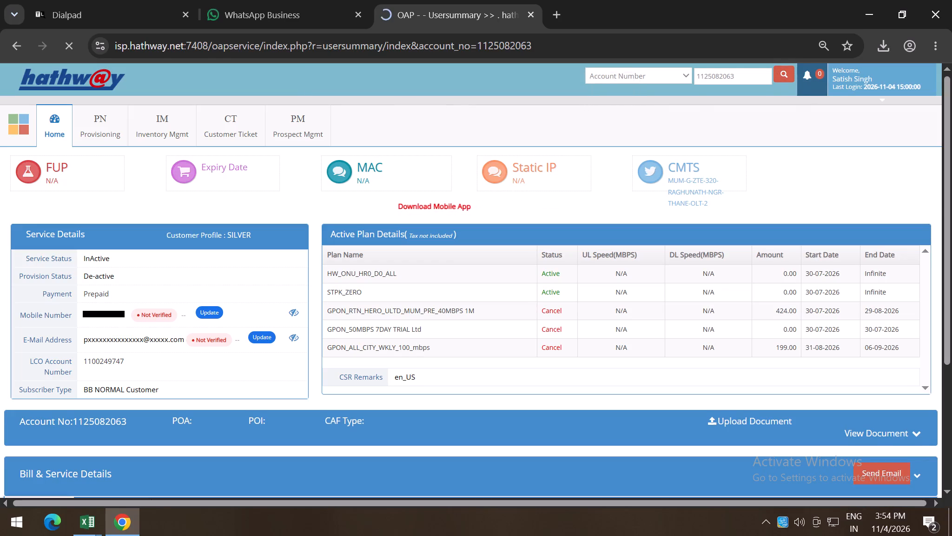
Reveal the account's masked mobile number and e-mail address in the Service Details.
{"action": "left_click", "coordinate": [293, 309]}
{"action": "left_click", "coordinate": [293, 309]}
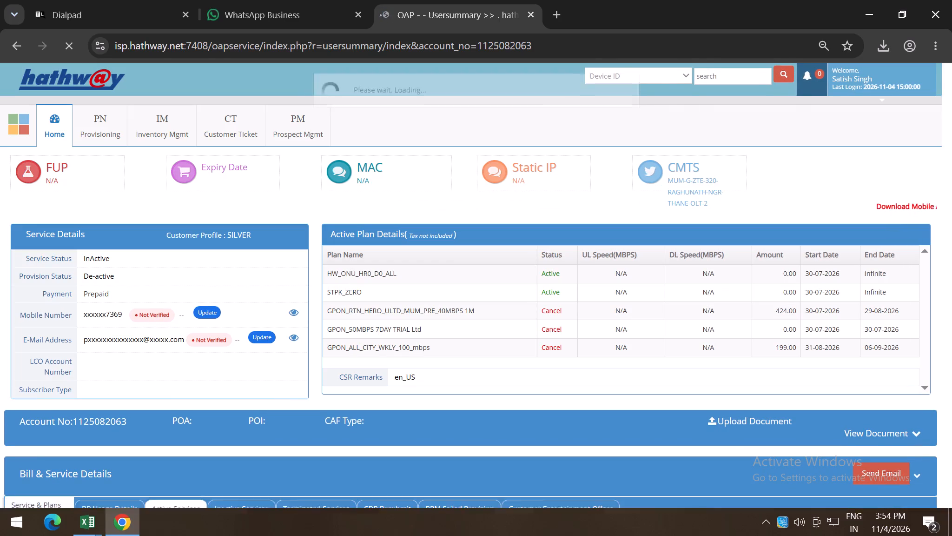
{"action": "left_click", "coordinate": [293, 309]}
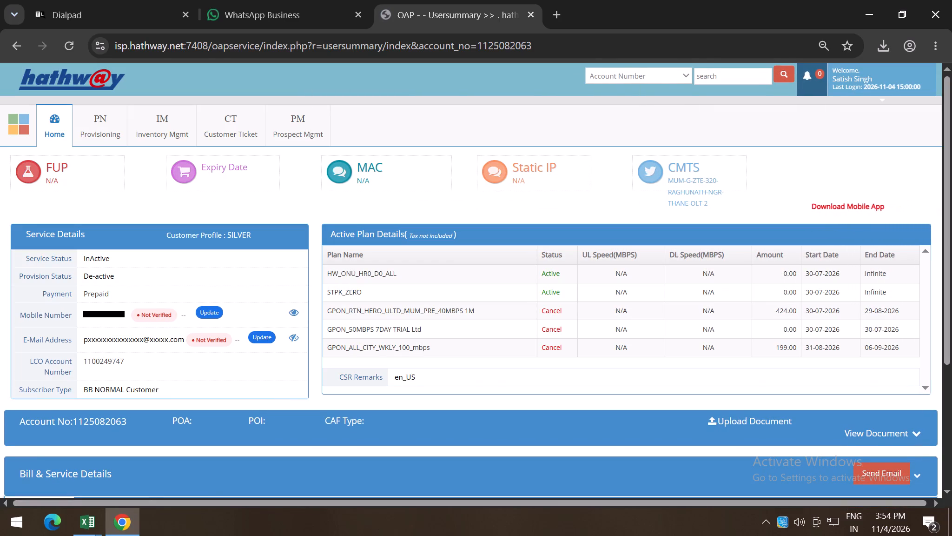
{"action": "left_click", "coordinate": [290, 338]}
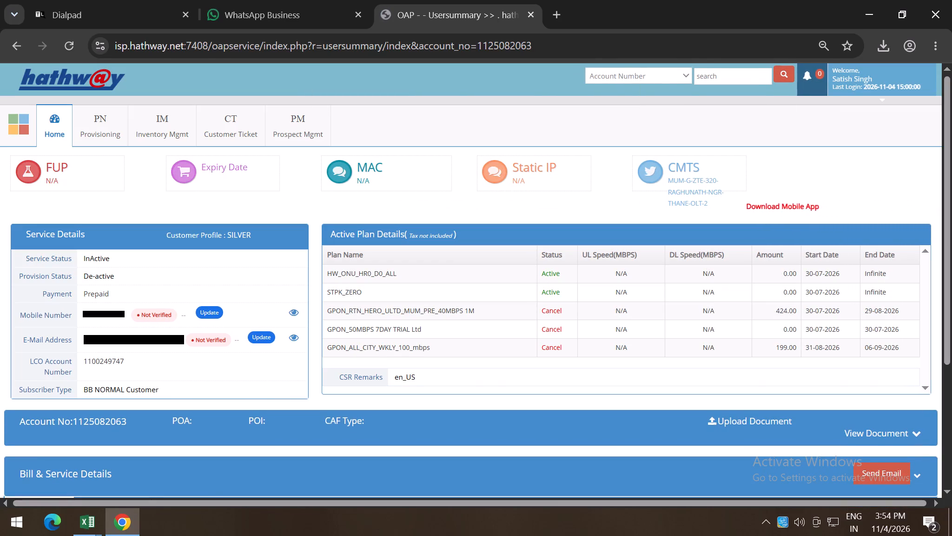
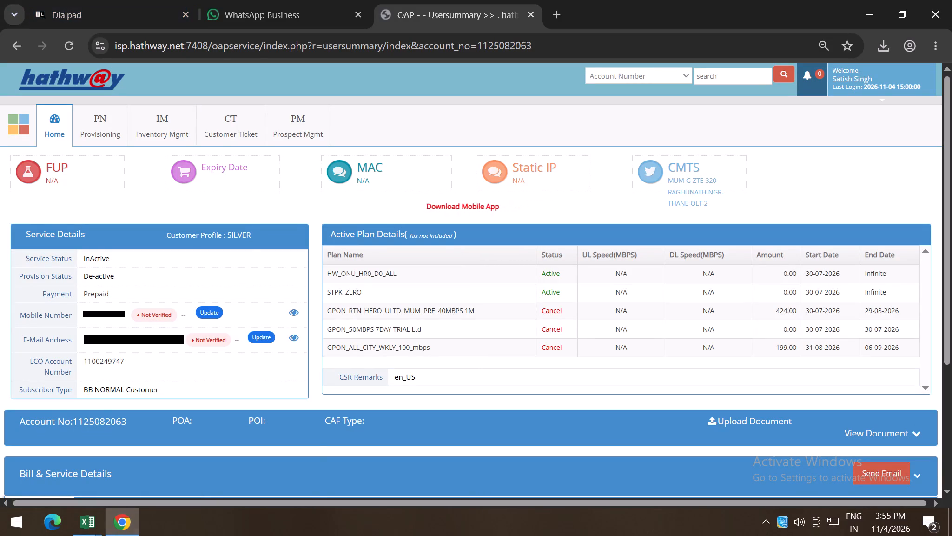
Switch to the NOVEMBER GROSS DATA workbook and enter the call outcome NOT REQURIED in cell DJ16.
{"action": "left_click", "coordinate": [80, 523]}
{"action": "left_click", "coordinate": [217, 482]}
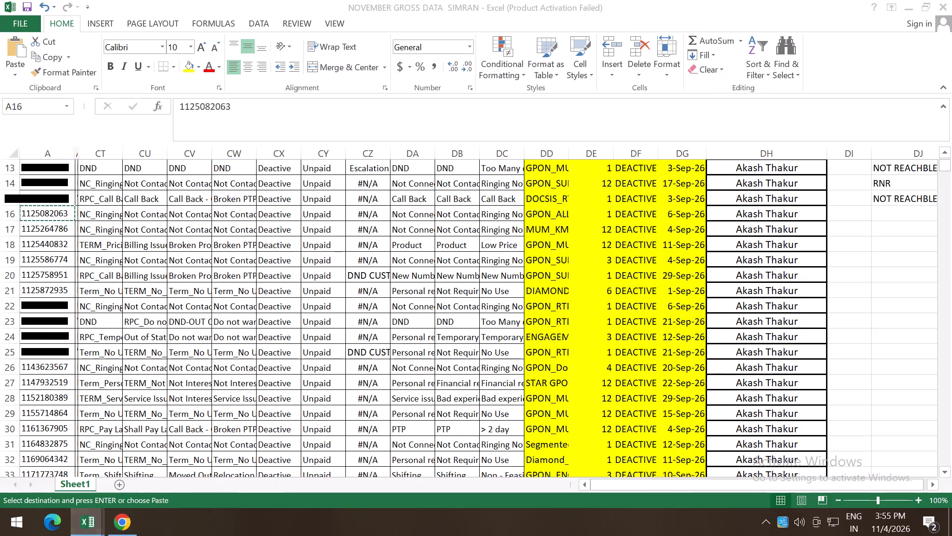
{"action": "key", "text": "Right"}
{"action": "key", "text": "Right"}
{"action": "key", "text": "Right"}
{"action": "key", "text": "Right"}
{"action": "key", "text": "Right"}
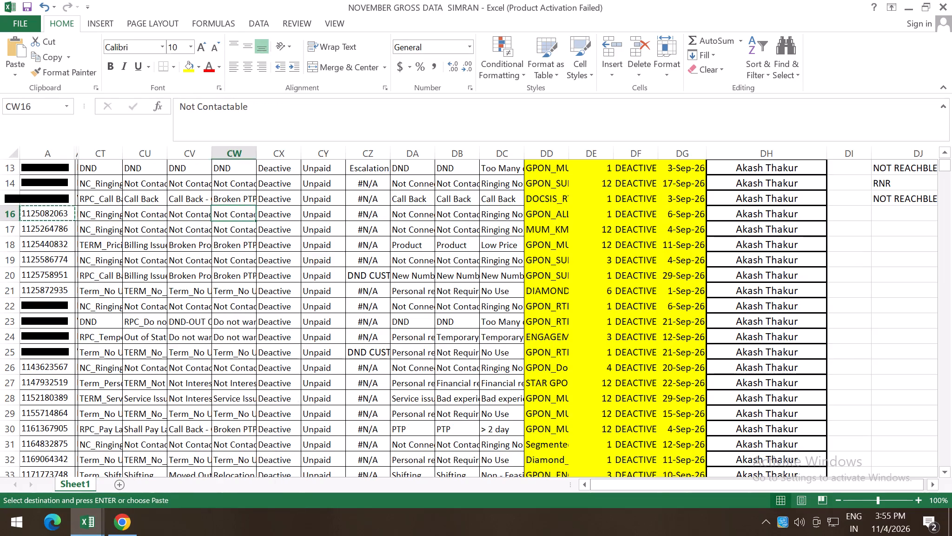
{"action": "key", "text": "Right"}
{"action": "key", "text": "Right"}
{"action": "key", "text": "Right"}
{"action": "key", "text": "Right"}
{"action": "key", "text": "Right"}
{"action": "key", "text": "Right"}
{"action": "key", "text": "Right"}
{"action": "key", "text": "Right"}
{"action": "key", "text": "Right"}
{"action": "key", "text": "Right"}
{"action": "key", "text": "Right"}
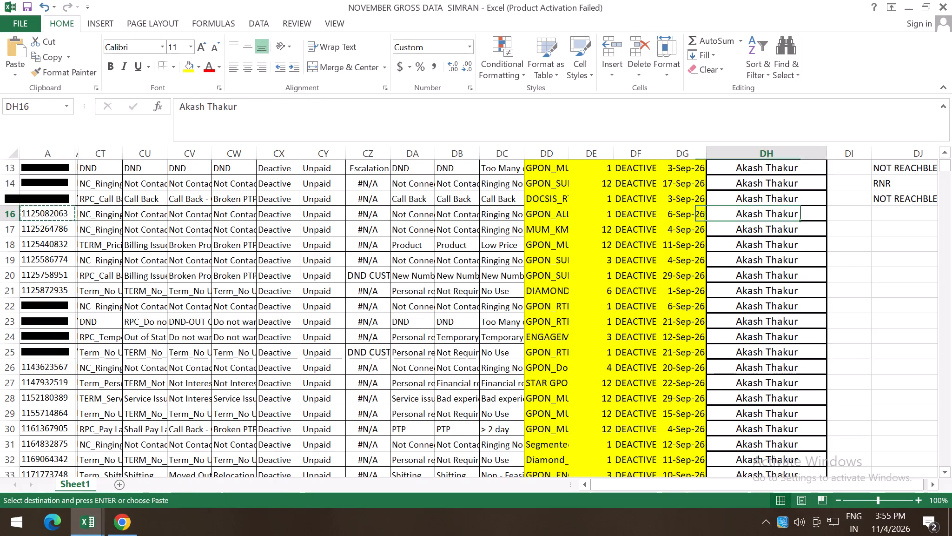
{"action": "key", "text": "Right"}
{"action": "key", "text": "Right"}
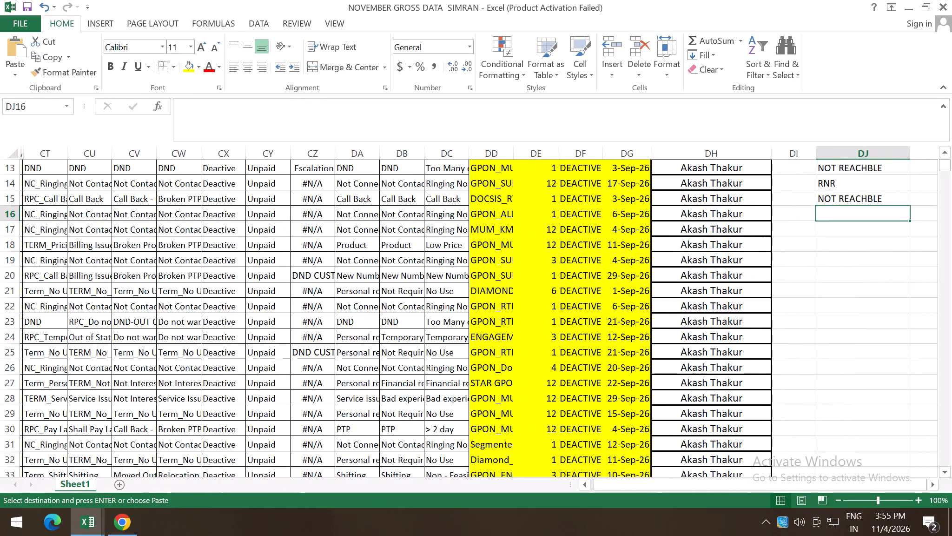
{"action": "key", "text": "n"}
{"action": "key", "text": "n"}
{"action": "key", "text": "BackSpace"}
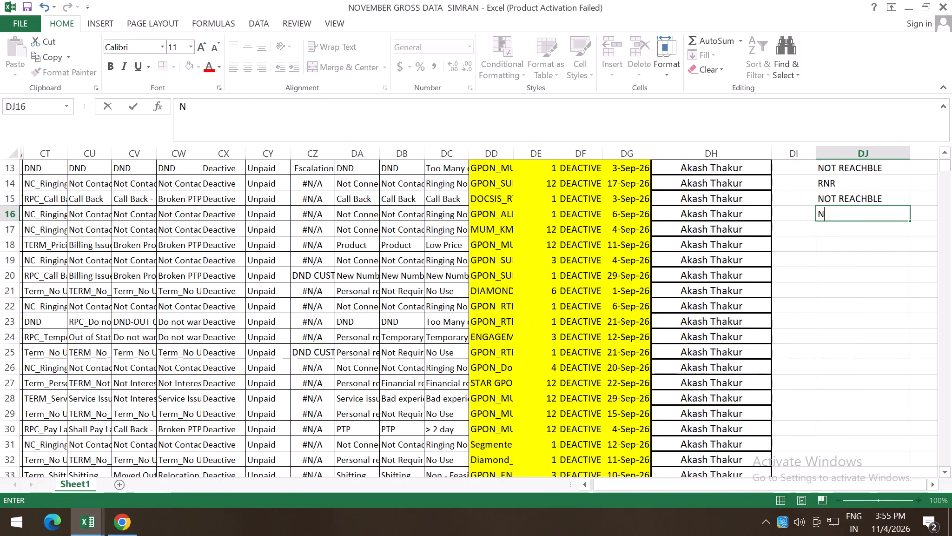
{"action": "key", "text": "o"}
{"action": "type", "text": "T"}
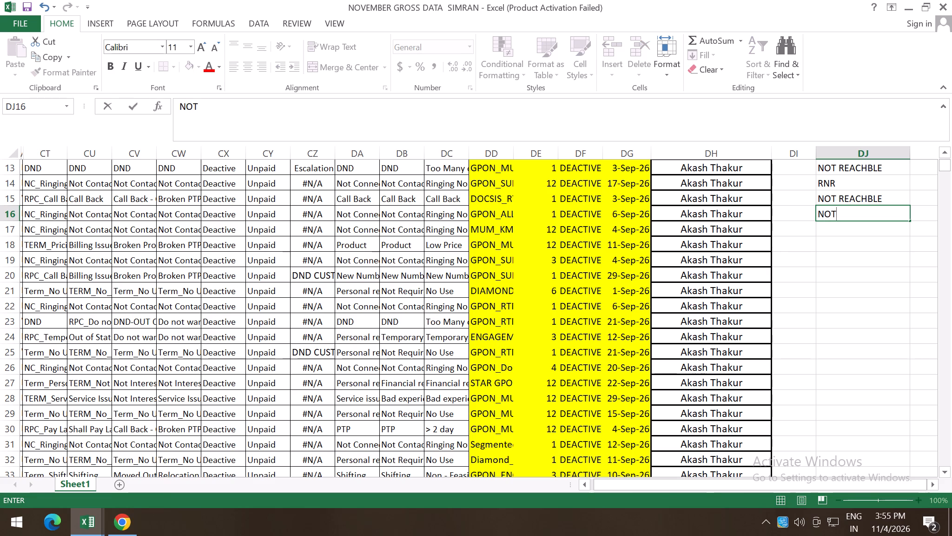
{"action": "key", "text": "space"}
{"action": "type", "text": "RE"}
{"action": "type", "text": "QUR"}
{"action": "key", "text": "i"}
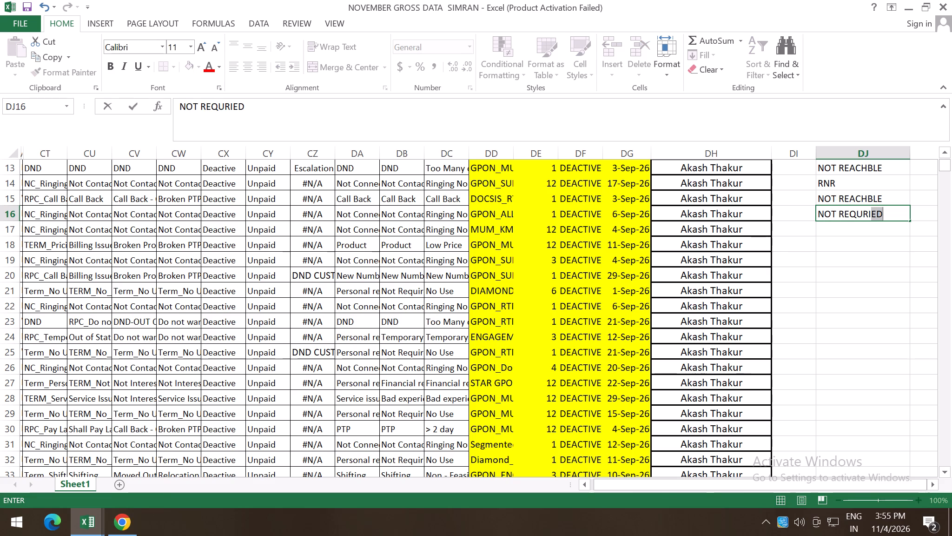
{"action": "type", "text": "ED"}
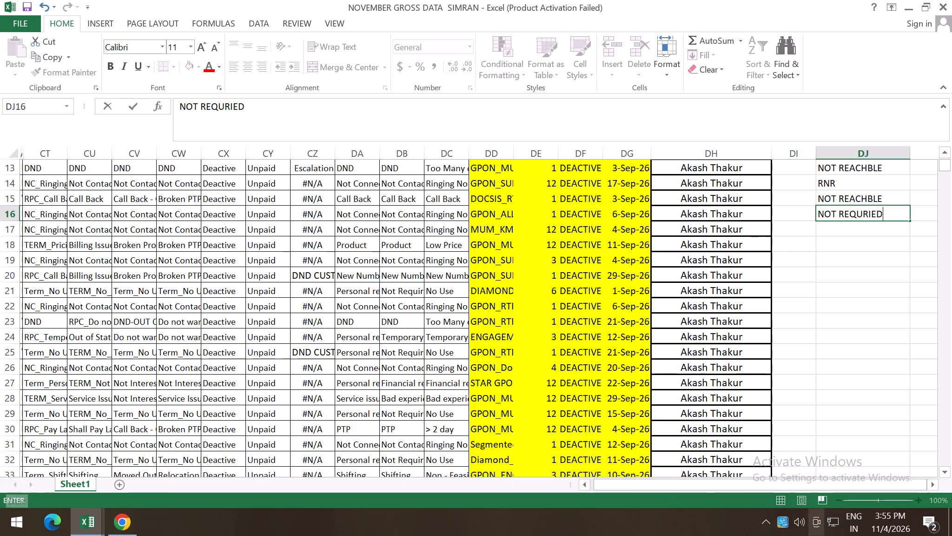
{"action": "left_click", "coordinate": [859, 232]}
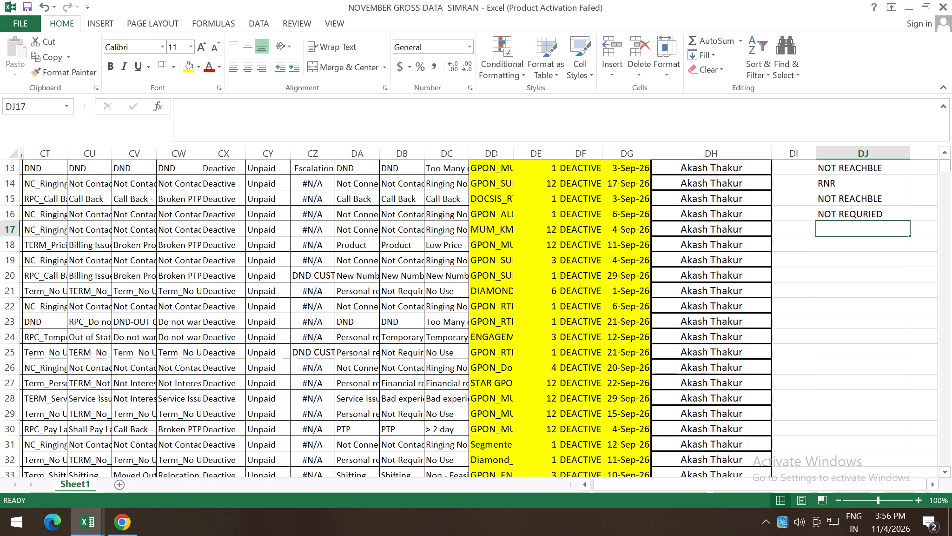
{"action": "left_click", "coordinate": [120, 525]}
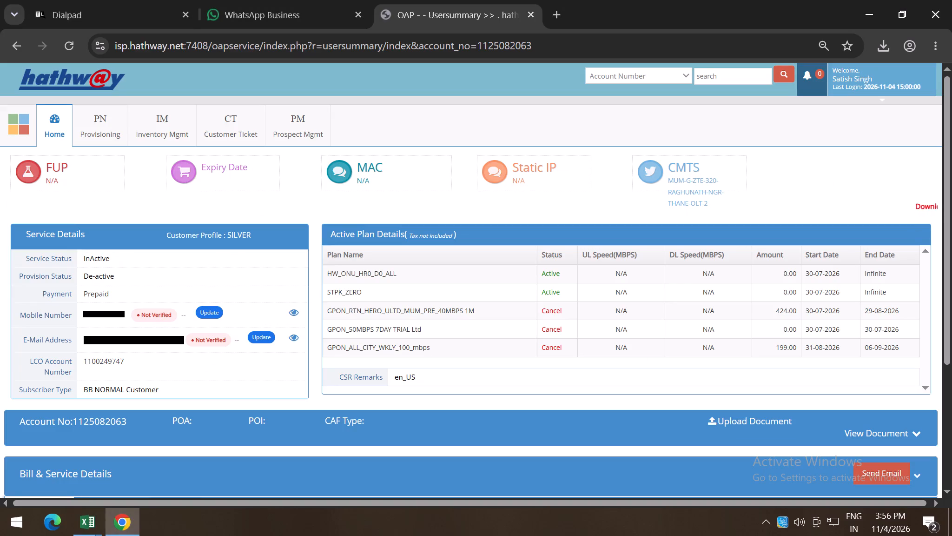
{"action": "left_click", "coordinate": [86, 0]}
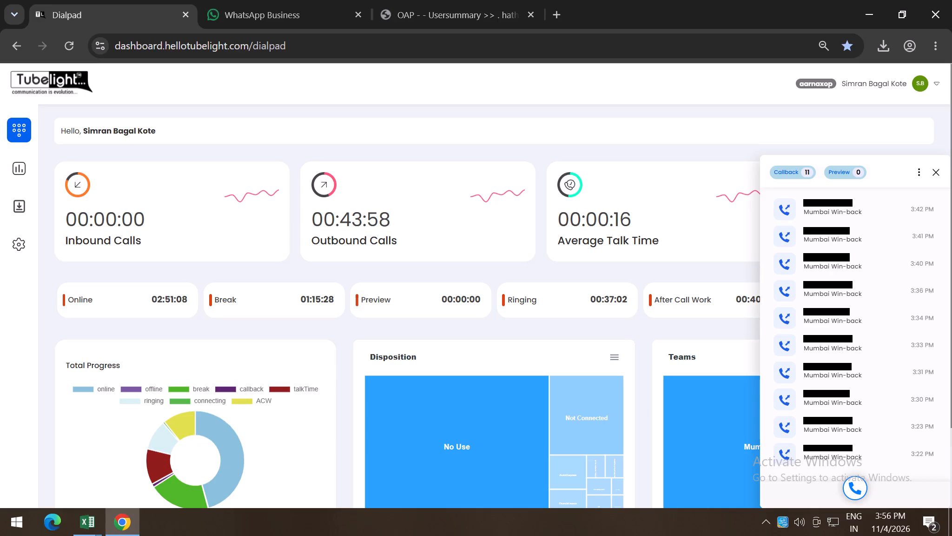
In the NOVEMBER GROSS DATA workbook, go to cell A17 and copy its account number.
{"action": "left_click", "coordinate": [89, 523]}
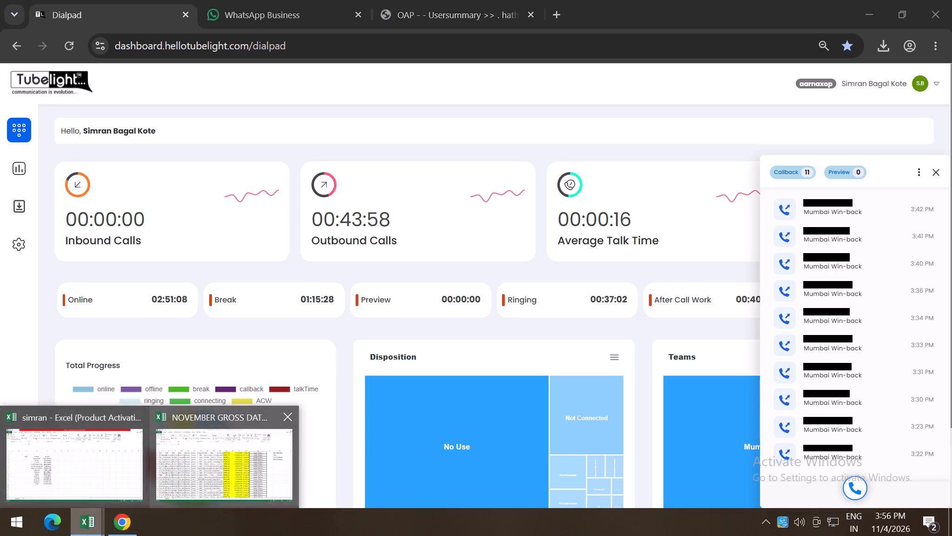
{"action": "left_click", "coordinate": [258, 466]}
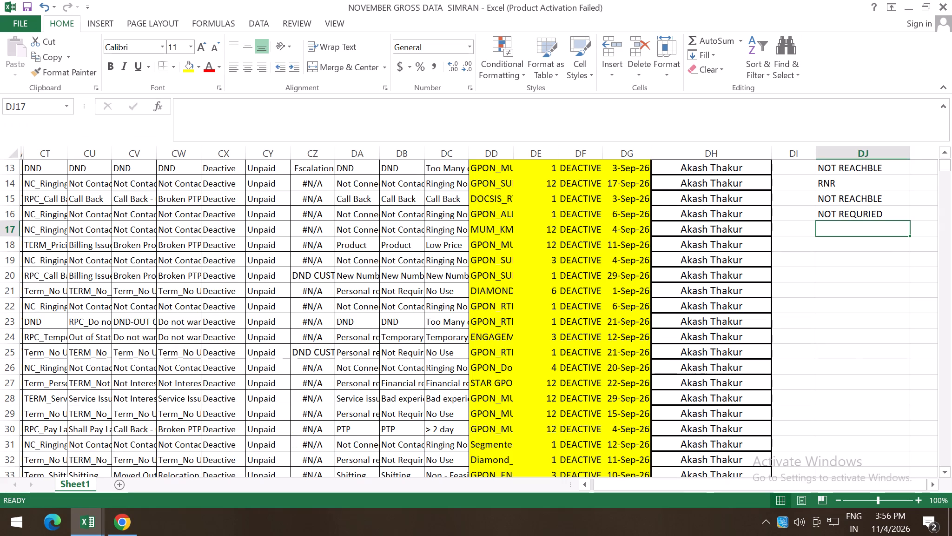
{"action": "key", "text": "Right"}
{"action": "key", "text": "Right"}
{"action": "key", "text": "Left"}
{"action": "key", "text": "Left"}
{"action": "key", "text": "Left"}
{"action": "key", "text": "Left"}
{"action": "key", "text": "Left"}
{"action": "key", "text": "Left"}
{"action": "key", "text": "Left"}
{"action": "key", "text": "Left"}
{"action": "key", "text": "Left"}
{"action": "key", "text": "Left"}
{"action": "key", "text": "Left"}
{"action": "key", "text": "Left"}
{"action": "key", "text": "Left"}
{"action": "key", "text": "Left"}
{"action": "key", "text": "Left"}
{"action": "key", "text": "Left"}
{"action": "key", "text": "Left"}
{"action": "key", "text": "Left"}
{"action": "key", "text": "Left"}
{"action": "key", "text": "Left"}
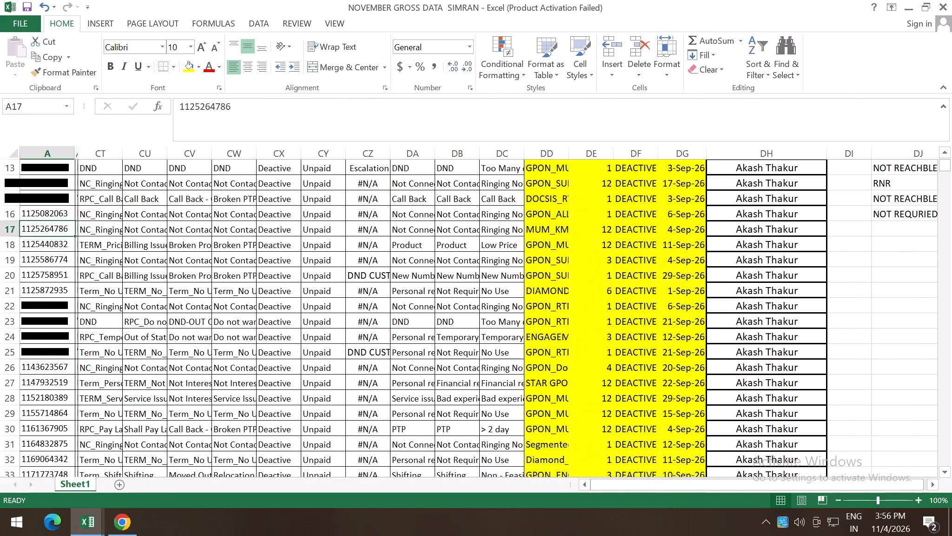
{"action": "key", "text": "ctrl+c"}
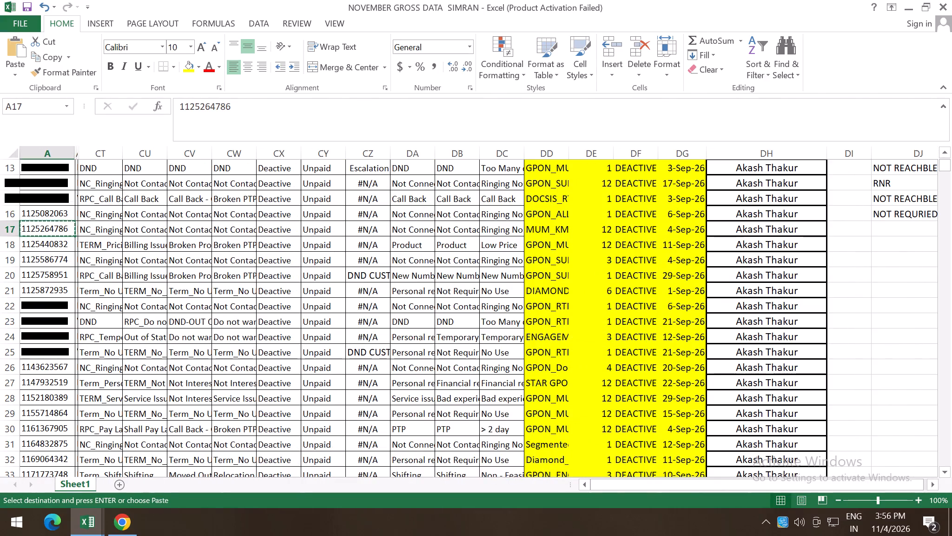
Switch to OAP in Chrome and look up the account number copied from cell A17 by Account Number.
{"action": "left_click", "coordinate": [130, 525]}
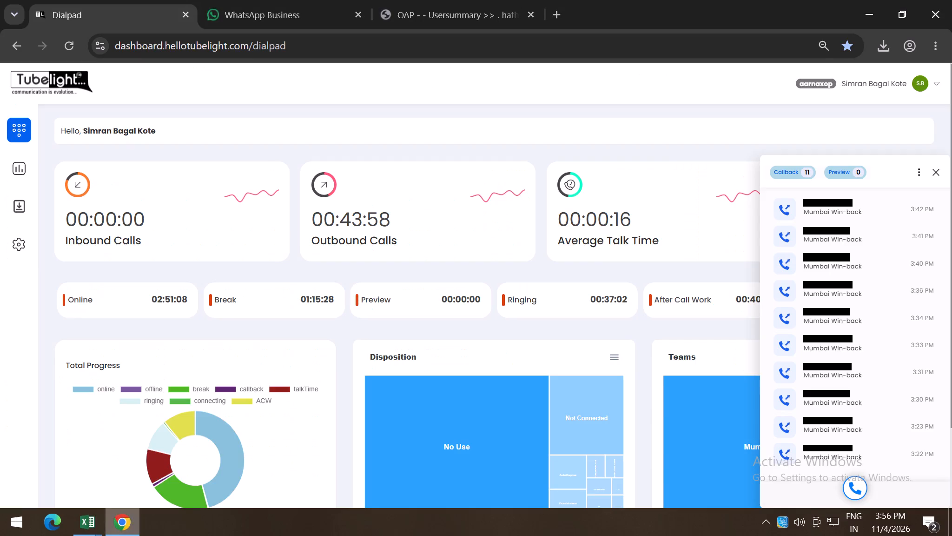
{"action": "left_click", "coordinate": [441, 0]}
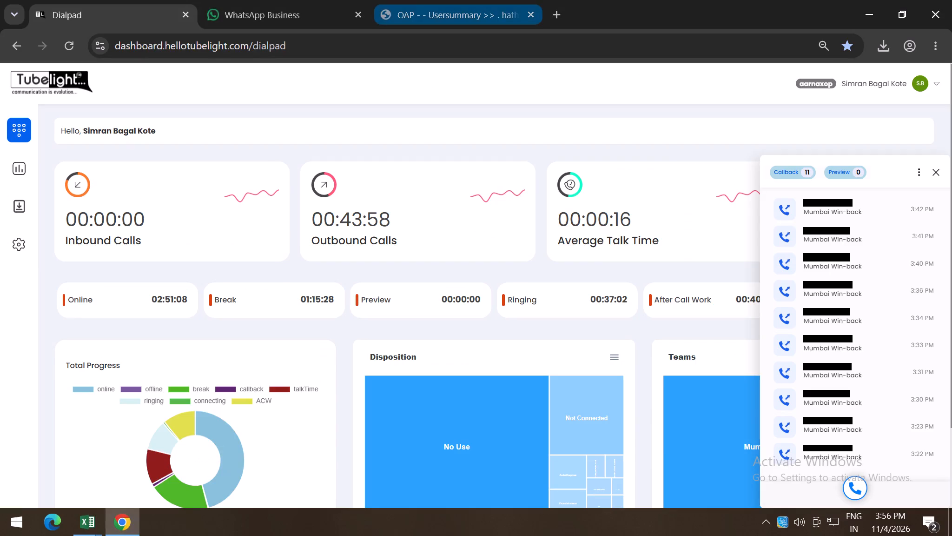
{"action": "left_click", "coordinate": [711, 68]}
{"action": "right_click", "coordinate": [714, 70]}
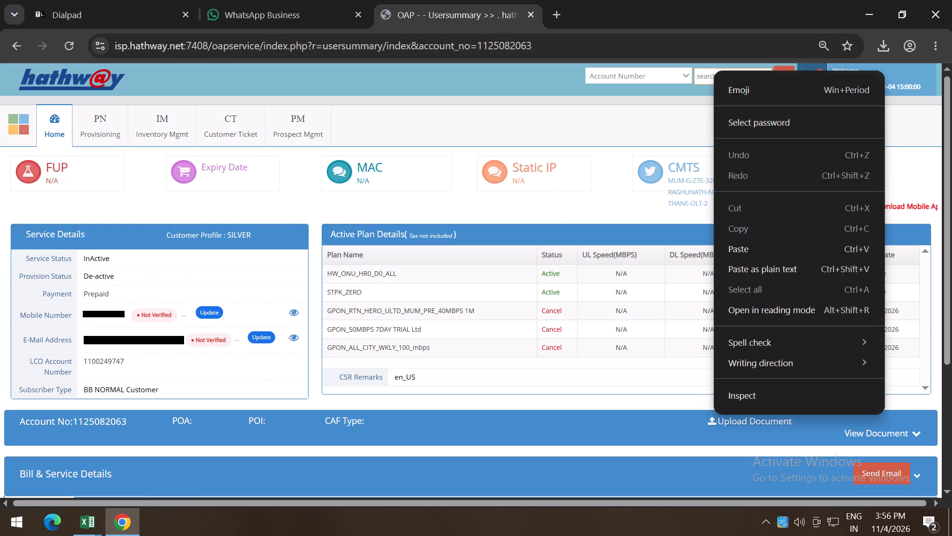
{"action": "left_click", "coordinate": [739, 249]}
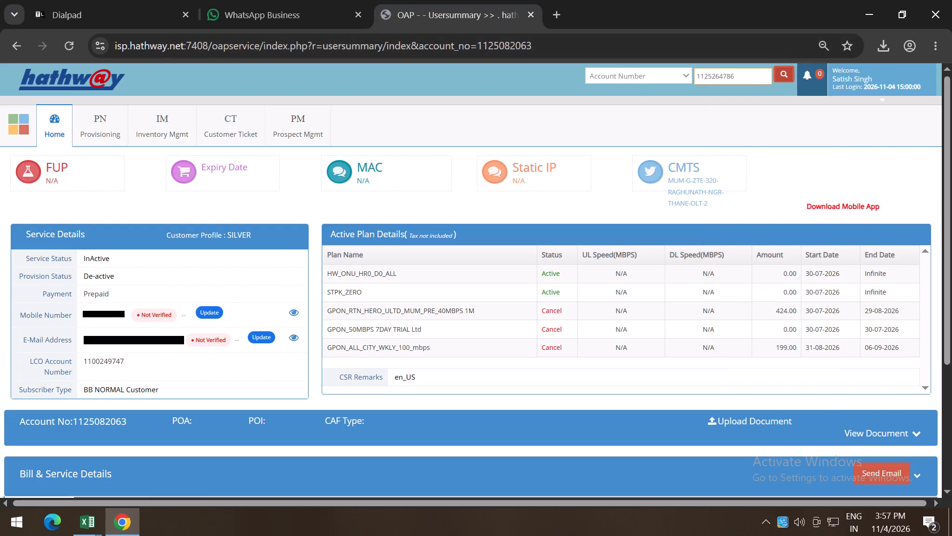
{"action": "left_click", "coordinate": [787, 74]}
{"action": "left_click", "coordinate": [786, 74]}
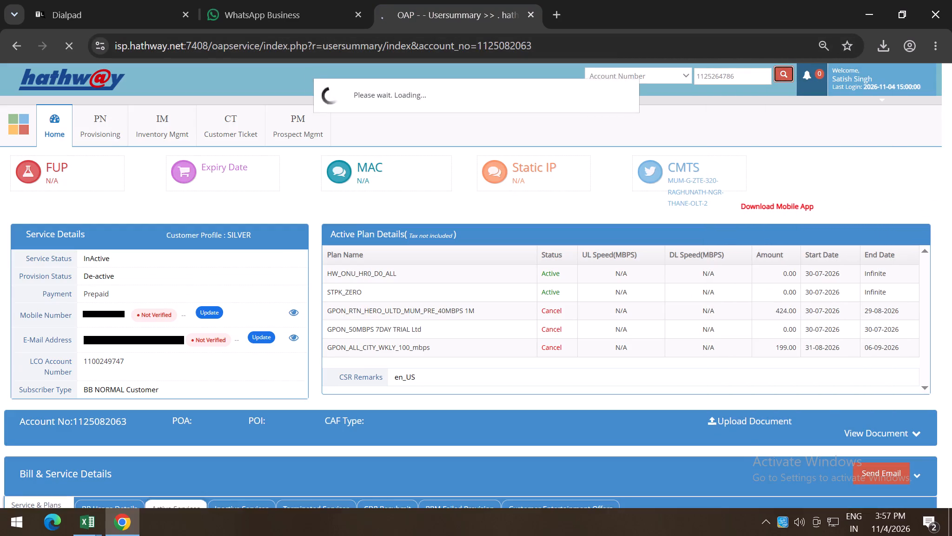
Reveal the account's masked mobile number and e-mail address in the Service Details.
{"action": "left_click", "coordinate": [293, 314]}
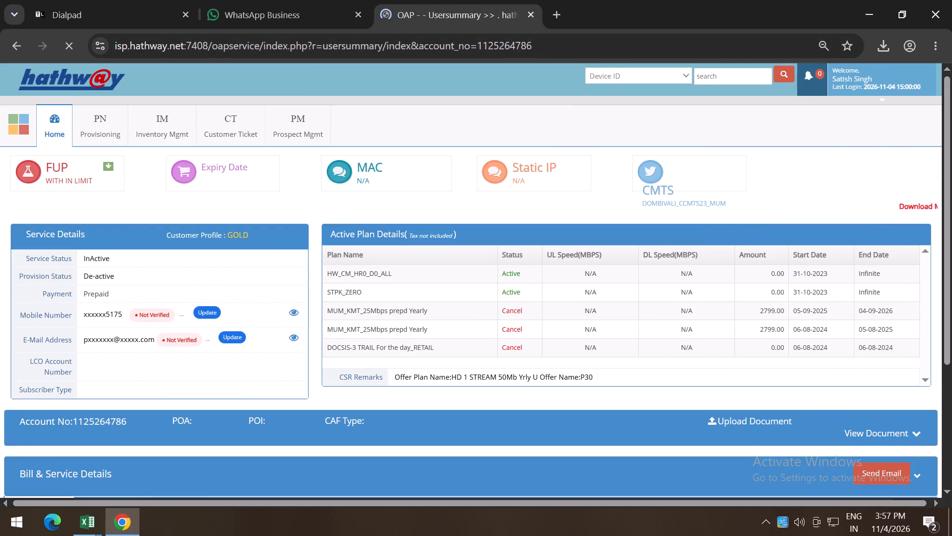
{"action": "left_click", "coordinate": [292, 314]}
{"action": "left_click", "coordinate": [294, 311]}
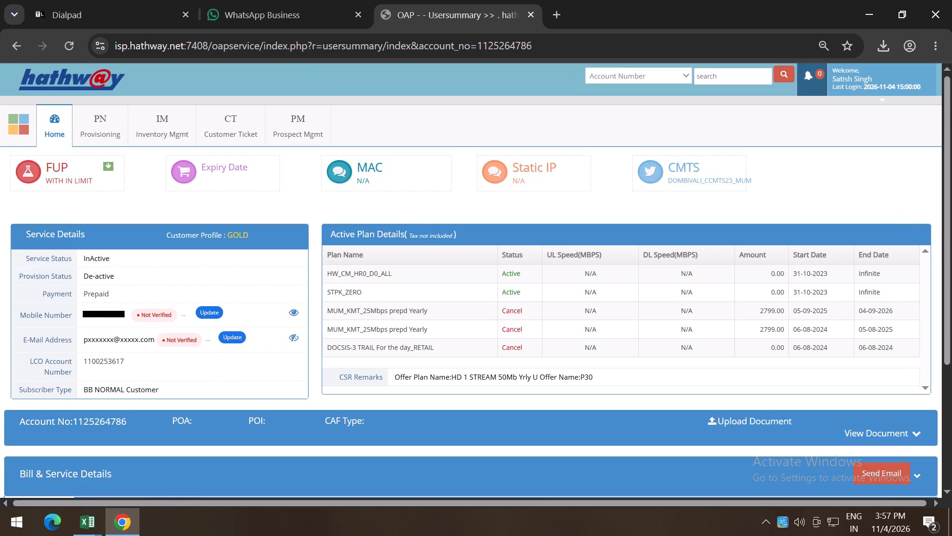
{"action": "left_click", "coordinate": [294, 330]}
{"action": "left_click", "coordinate": [289, 338]}
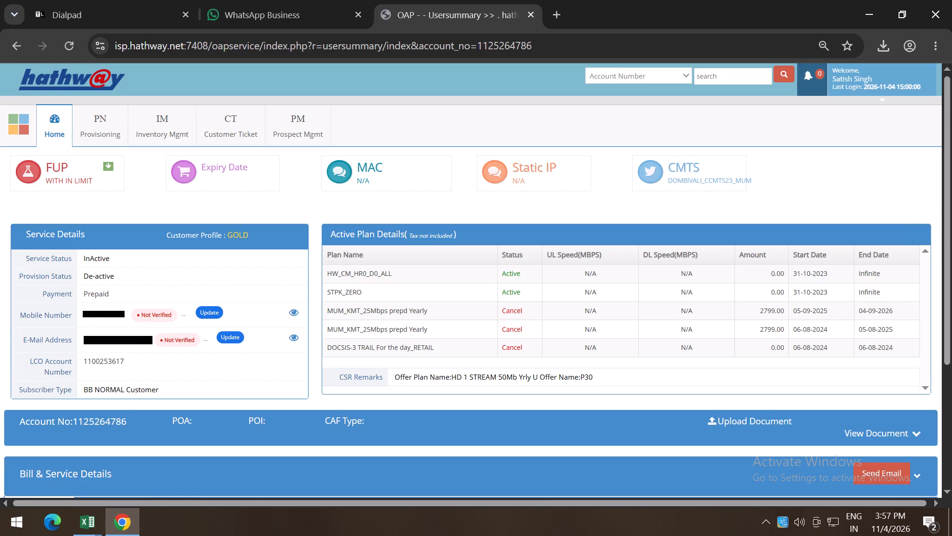
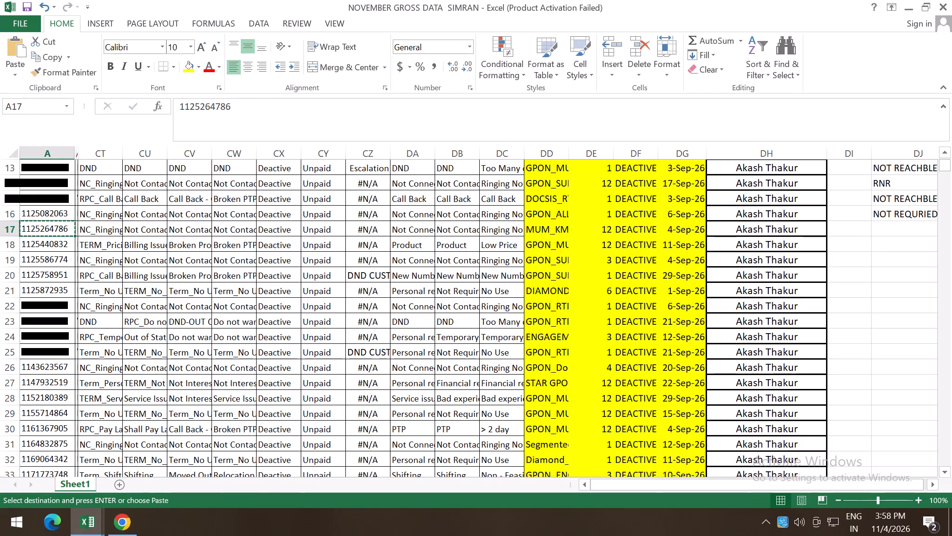
Record the call remark VOICEMAIL in column DJ for the row 17 account.
{"action": "key", "text": "Right"}
{"action": "key", "text": "Right"}
{"action": "key", "text": "Right"}
{"action": "key", "text": "Right"}
{"action": "key", "text": "Right"}
{"action": "key", "text": "Right"}
{"action": "key", "text": "Right"}
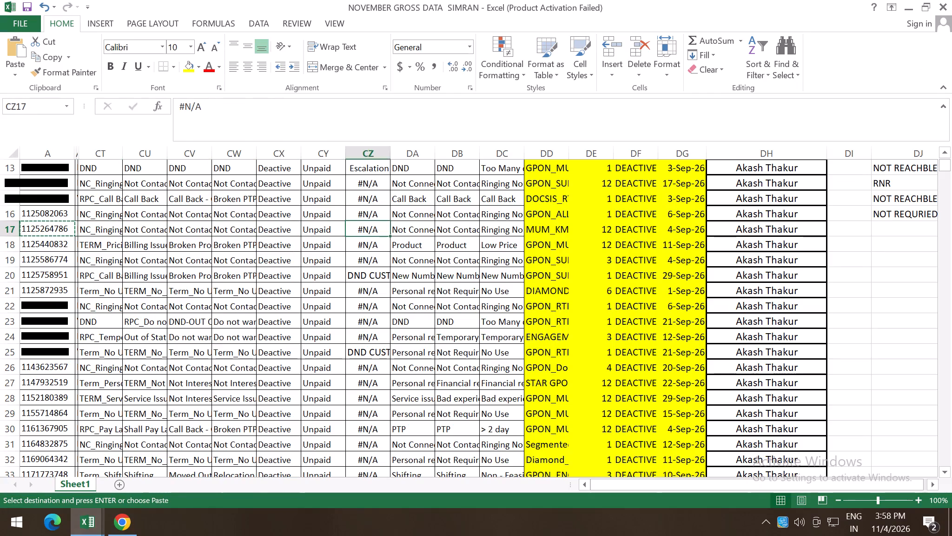
{"action": "key", "text": "Right"}
{"action": "key", "text": "Right"}
{"action": "key", "text": "Right"}
{"action": "key", "text": "Right"}
{"action": "key", "text": "Right"}
{"action": "key", "text": "Right"}
{"action": "key", "text": "Right"}
{"action": "key", "text": "Right"}
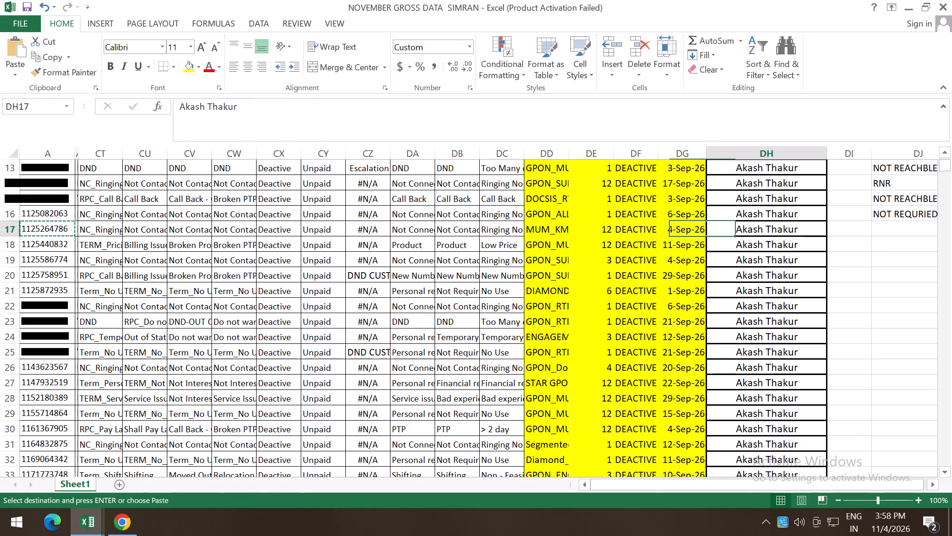
{"action": "key", "text": "Right"}
{"action": "key", "text": "Right"}
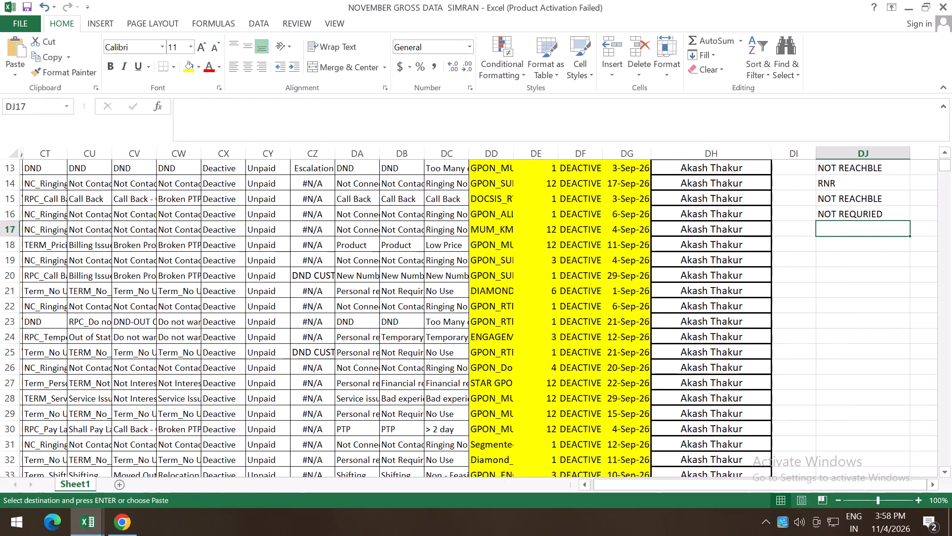
{"action": "key", "text": "v"}
{"action": "type", "text": "OICE"}
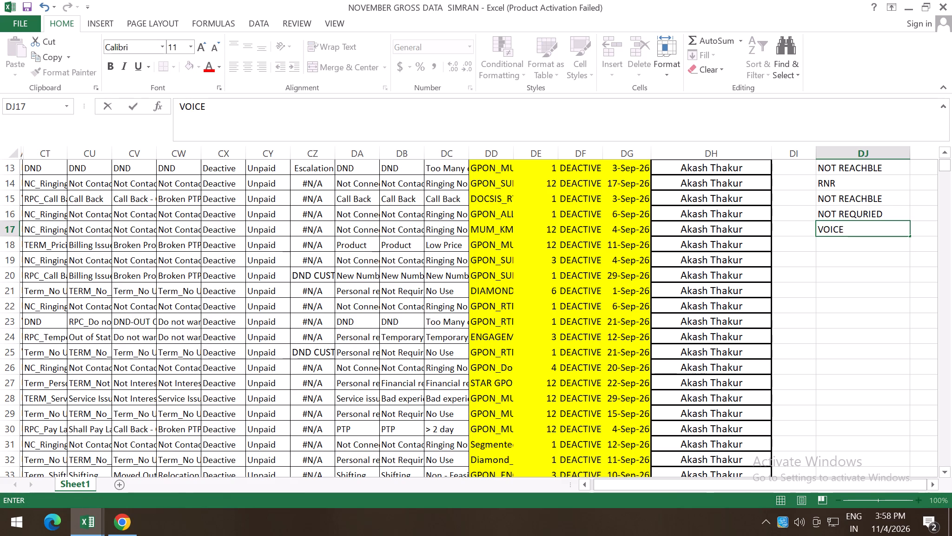
{"action": "key", "text": "m"}
{"action": "key", "text": "a"}
{"action": "type", "text": "IL"}
{"action": "left_click", "coordinate": [850, 243]}
Copy the account number in column A of row 18.
{"action": "key", "text": "Left"}
{"action": "key", "text": "Left"}
{"action": "key", "text": "Left"}
{"action": "key", "text": "Left"}
{"action": "key", "text": "Left"}
{"action": "key", "text": "Left"}
{"action": "key", "text": "Left"}
{"action": "key", "text": "Left"}
{"action": "key", "text": "Left"}
{"action": "key", "text": "Left"}
{"action": "key", "text": "Left"}
{"action": "key", "text": "Left"}
{"action": "key", "text": "Left"}
{"action": "key", "text": "Left"}
{"action": "key", "text": "Left"}
{"action": "key", "text": "Left"}
{"action": "key", "text": "Left"}
{"action": "key", "text": "Left"}
{"action": "key", "text": "Left"}
{"action": "key", "text": "Left"}
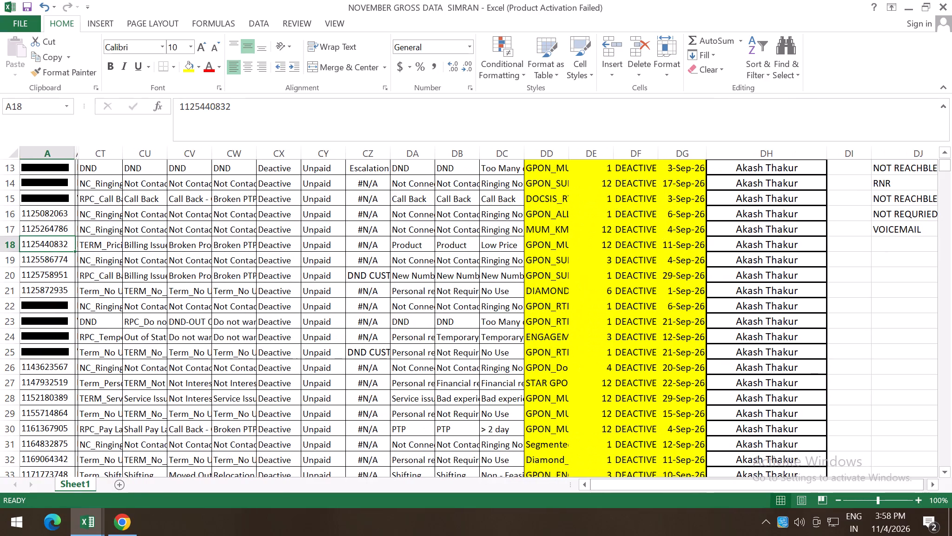
{"action": "key", "text": "ctrl+c"}
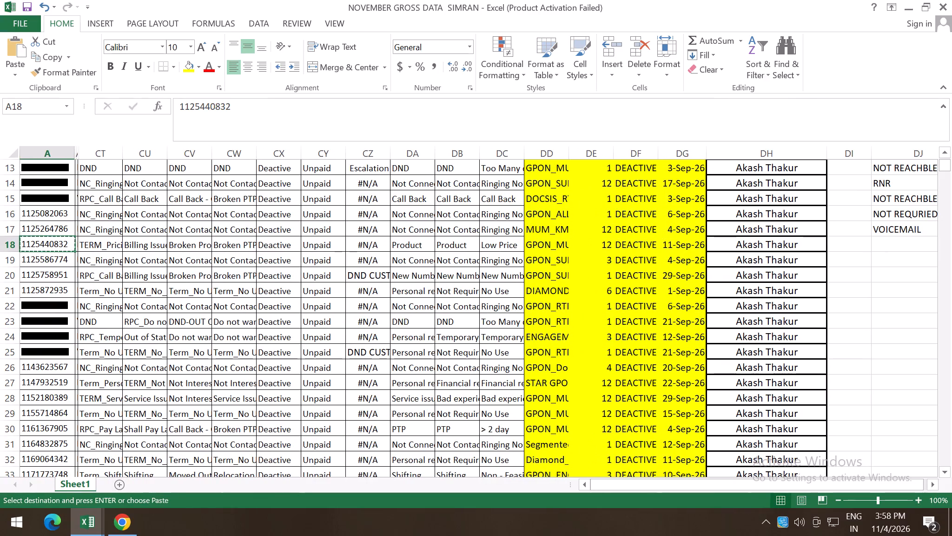
Switch to Chrome, reload the Tubelight Dialpad page and go online as an agent.
{"action": "left_click", "coordinate": [120, 528]}
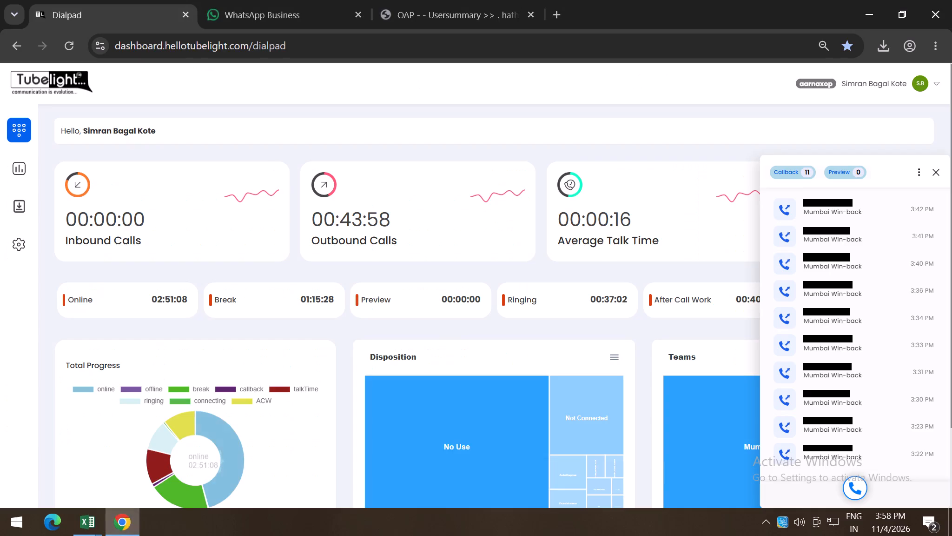
{"action": "key", "text": "F5"}
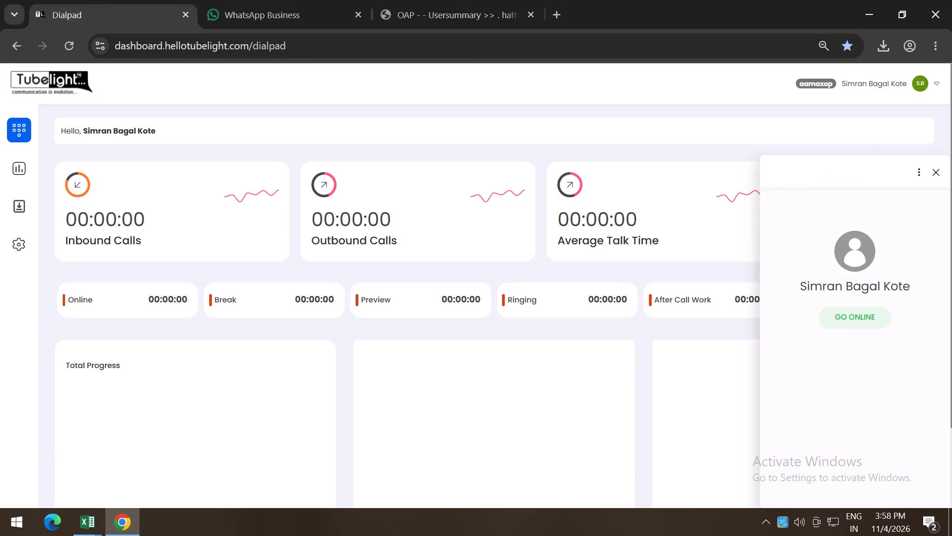
{"action": "left_click", "coordinate": [859, 323]}
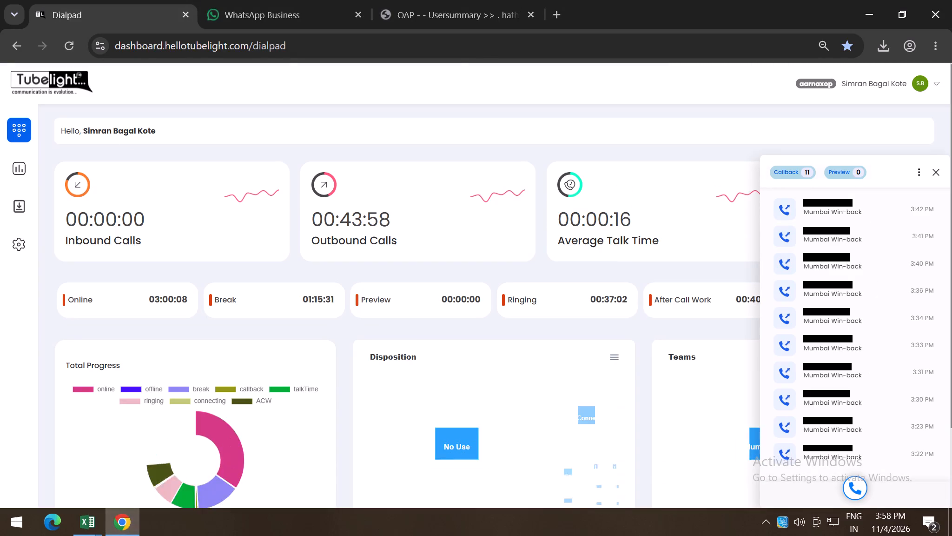
Search the Hathway customer portal by account number, using the number copied from row 18.
{"action": "left_click", "coordinate": [460, 0]}
{"action": "left_click", "coordinate": [743, 68]}
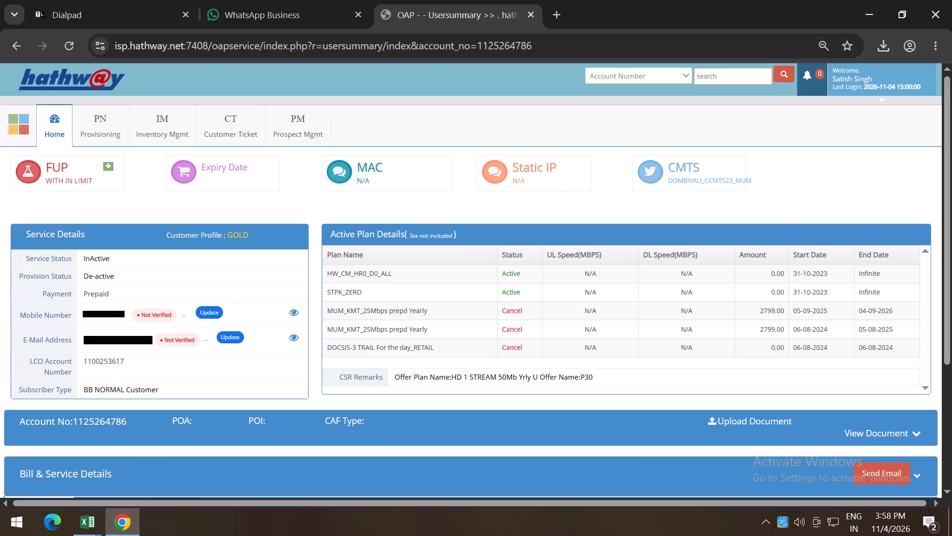
{"action": "right_click", "coordinate": [743, 68]}
{"action": "left_click", "coordinate": [779, 245]}
{"action": "left_click", "coordinate": [781, 72]}
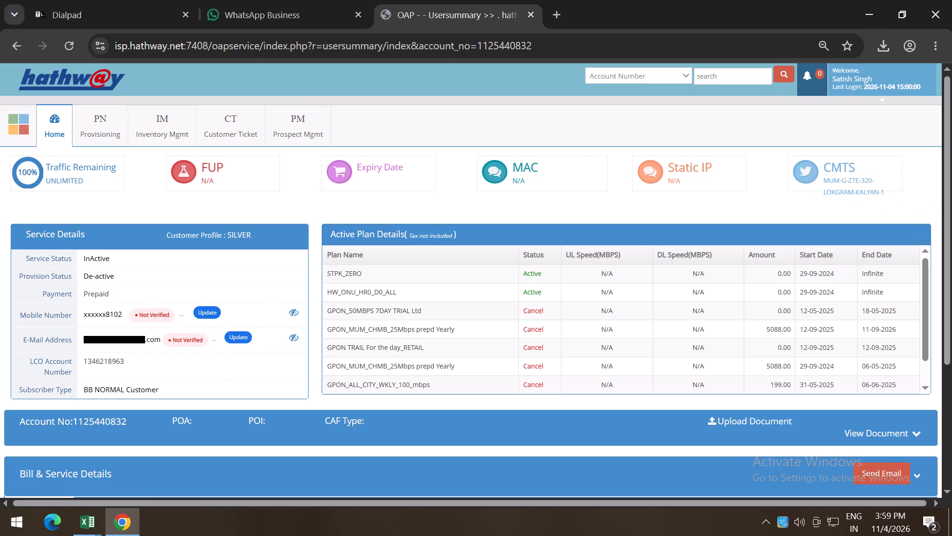
{"action": "left_click", "coordinate": [781, 72]}
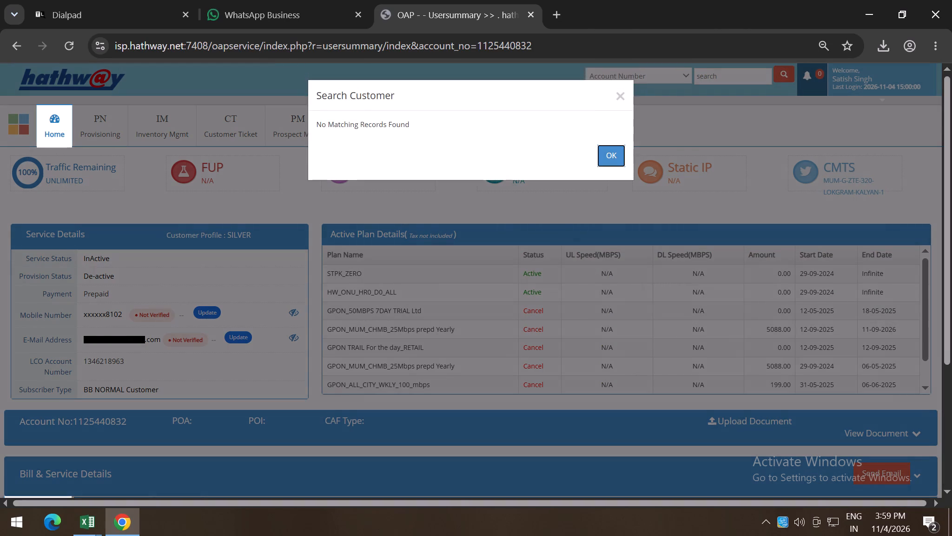
{"action": "left_click", "coordinate": [619, 92]}
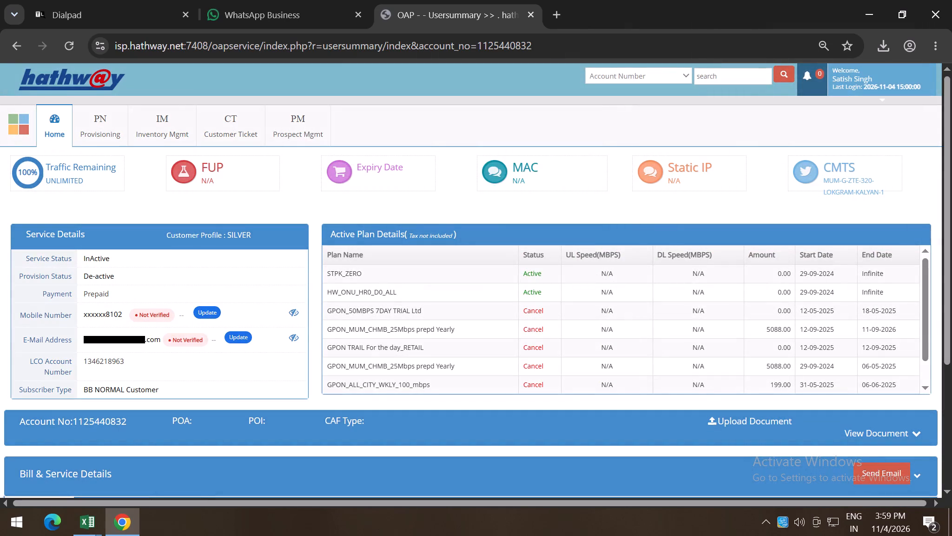
Reveal the customer's masked mobile number and e-mail address, and return to the Dialpad page.
{"action": "left_click", "coordinate": [299, 308]}
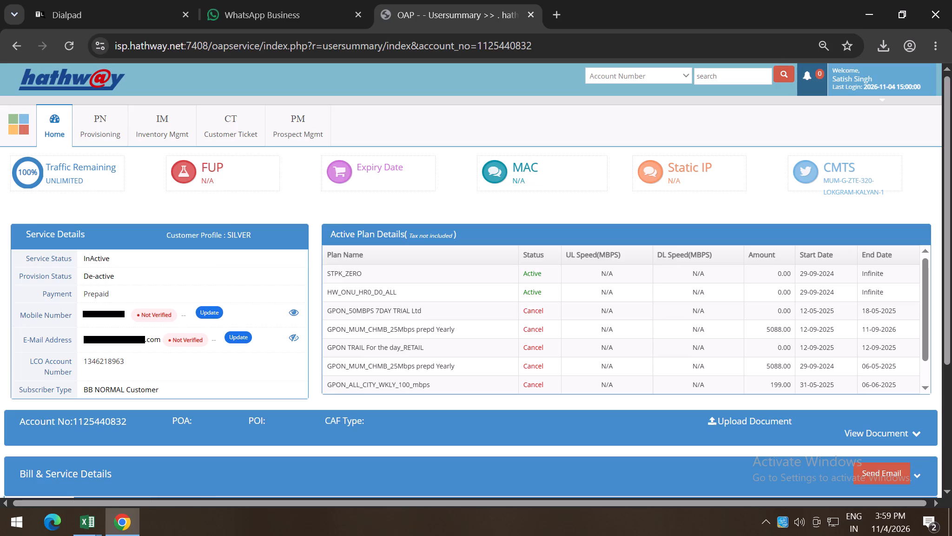
{"action": "left_click", "coordinate": [293, 334]}
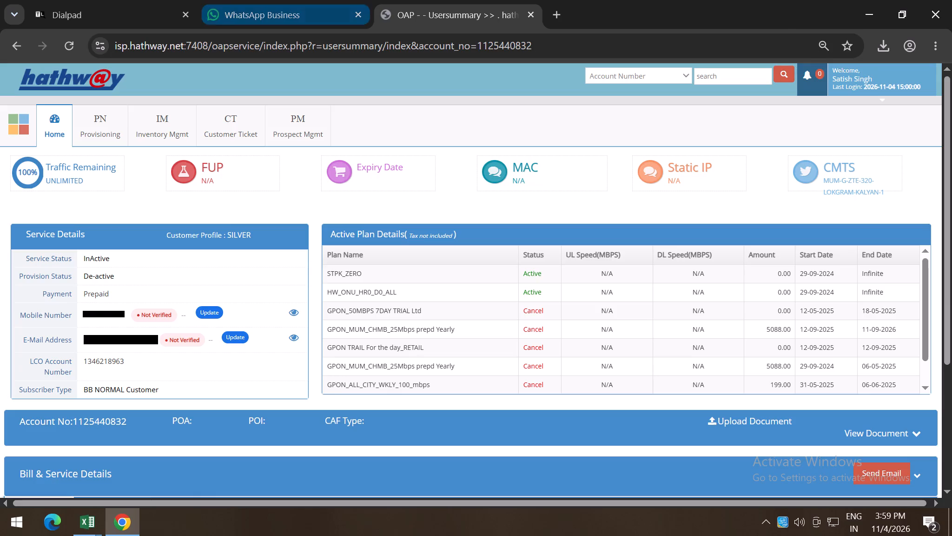
{"action": "left_click", "coordinate": [80, 6]}
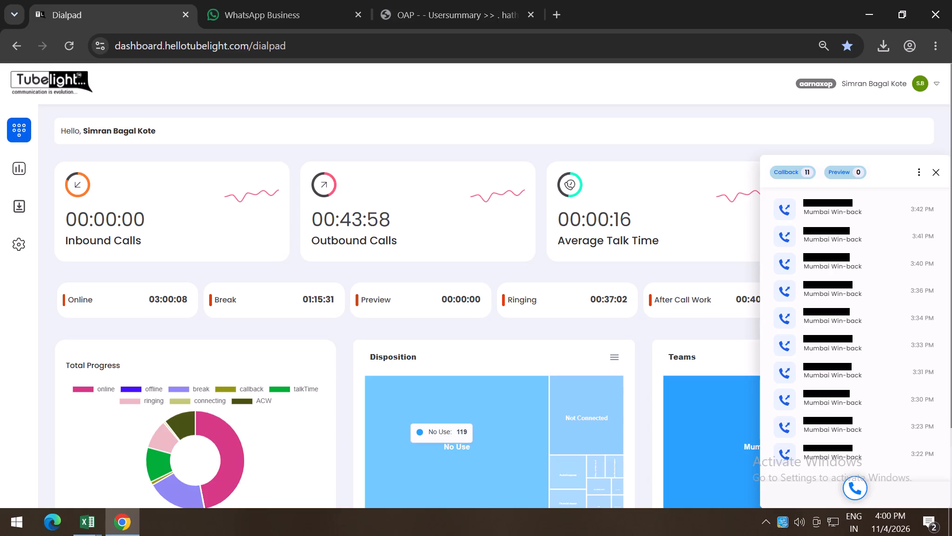
Switch to the Excel workbook and record the call remark RNR in column DJ for the row 18 account.
{"action": "left_click", "coordinate": [94, 516]}
{"action": "left_click", "coordinate": [242, 468]}
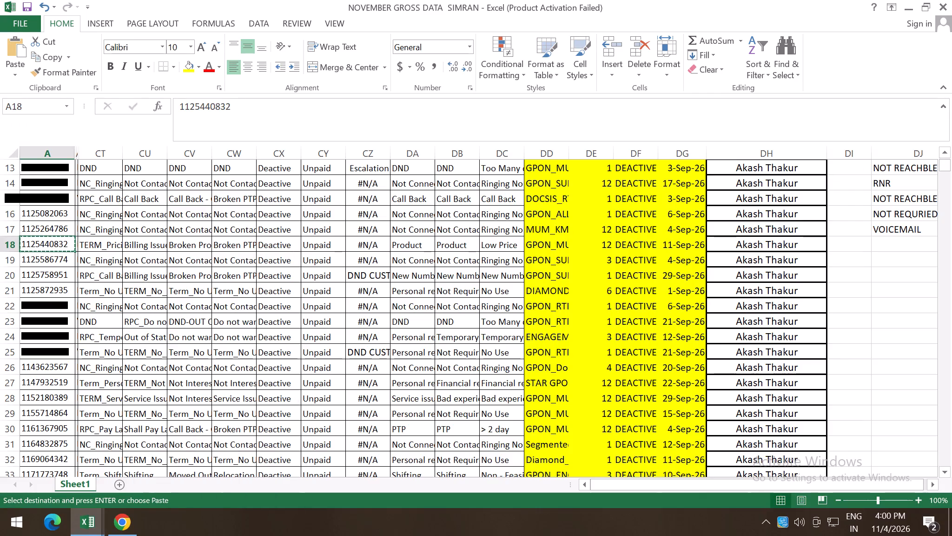
{"action": "key", "text": "Right"}
{"action": "key", "text": "Right"}
{"action": "key", "text": "Right"}
{"action": "key", "text": "Right"}
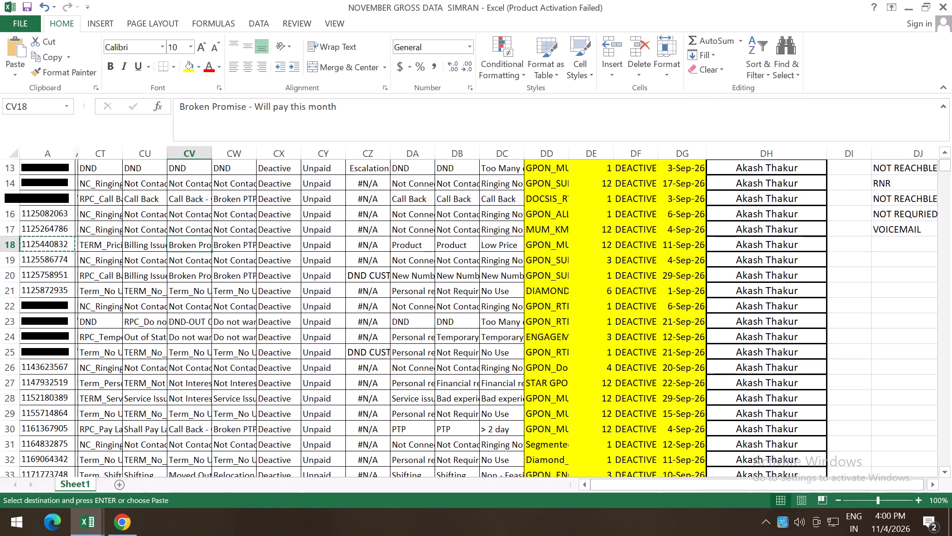
{"action": "key", "text": "Right"}
{"action": "key", "text": "Right"}
{"action": "key", "text": "Right"}
{"action": "key", "text": "Right"}
{"action": "key", "text": "Right"}
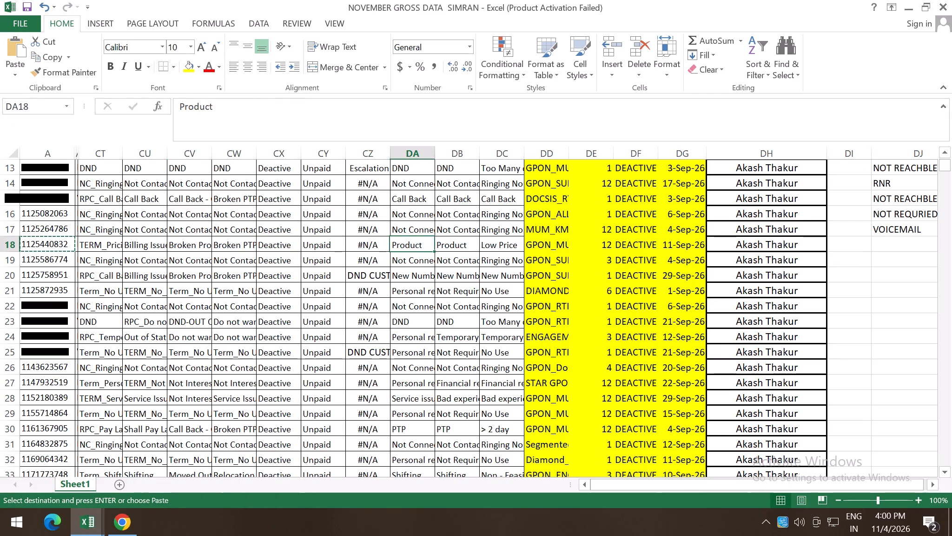
{"action": "key", "text": "Right"}
{"action": "key", "text": "Right"}
{"action": "key", "text": "Right"}
{"action": "key", "text": "Right"}
{"action": "key", "text": "Right"}
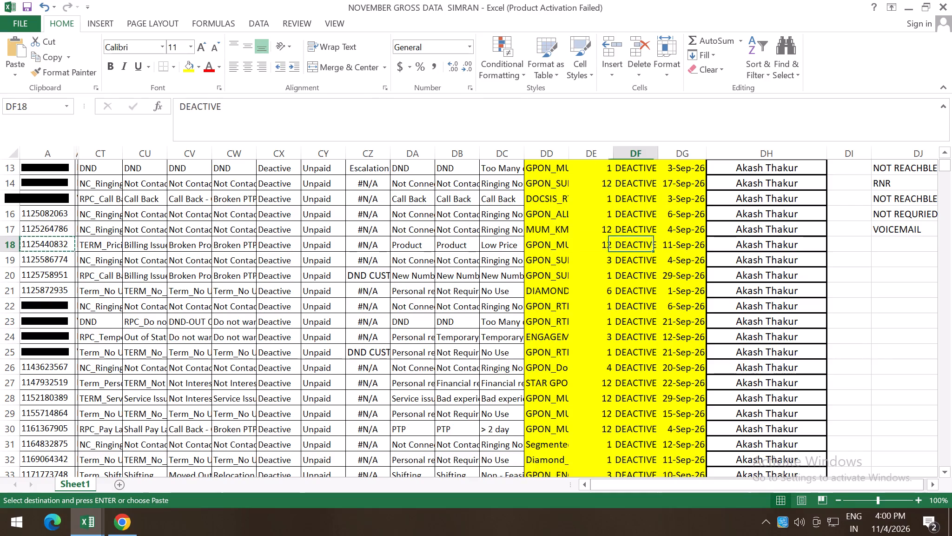
{"action": "key", "text": "Right"}
{"action": "key", "text": "Right"}
{"action": "key", "text": "Right"}
{"action": "key", "text": "Right"}
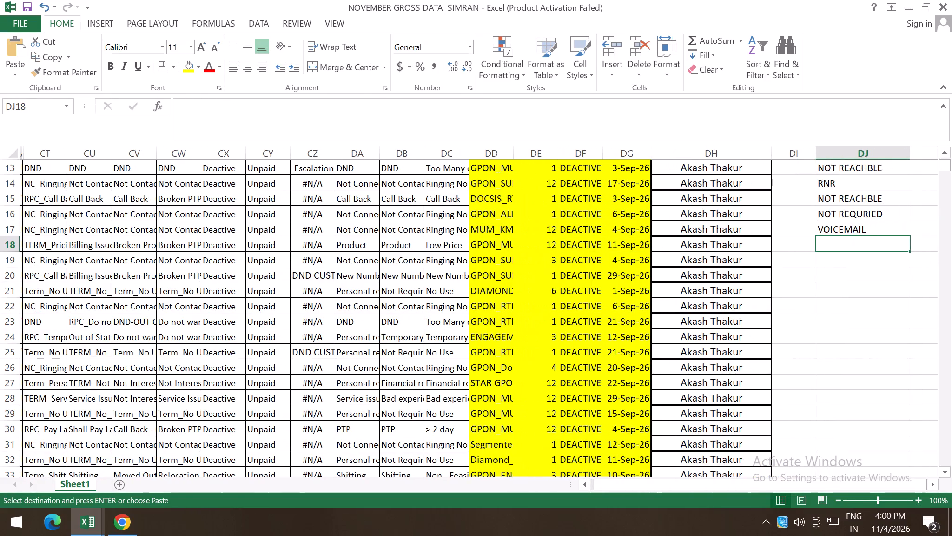
{"action": "key", "text": "r"}
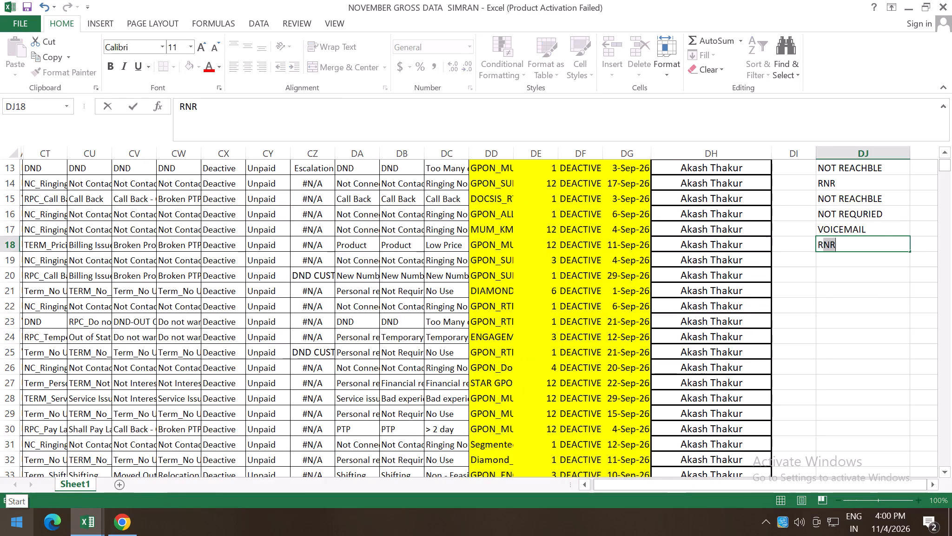
{"action": "key", "text": "Down"}
Copy the account number in column A of row 19.
{"action": "key", "text": "Left"}
{"action": "key", "text": "Left"}
{"action": "key", "text": "Left"}
{"action": "key", "text": "Left"}
{"action": "key", "text": "Left"}
{"action": "key", "text": "Left"}
{"action": "key", "text": "Left"}
{"action": "key", "text": "Left"}
{"action": "key", "text": "Left"}
{"action": "key", "text": "Left"}
{"action": "key", "text": "Left"}
{"action": "key", "text": "Left"}
{"action": "key", "text": "Left"}
{"action": "key", "text": "Left"}
{"action": "key", "text": "Left"}
{"action": "key", "text": "Left"}
{"action": "key", "text": "Left"}
{"action": "key", "text": "Left"}
{"action": "key", "text": "Left"}
{"action": "key", "text": "Left"}
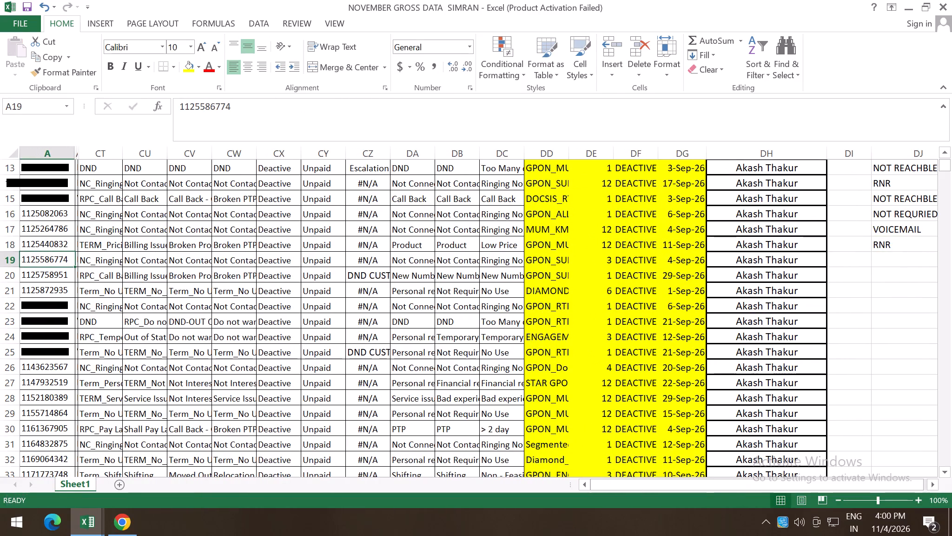
{"action": "scroll", "coordinate": [199, 220], "scroll_direction": "down", "scroll_amount": 1}
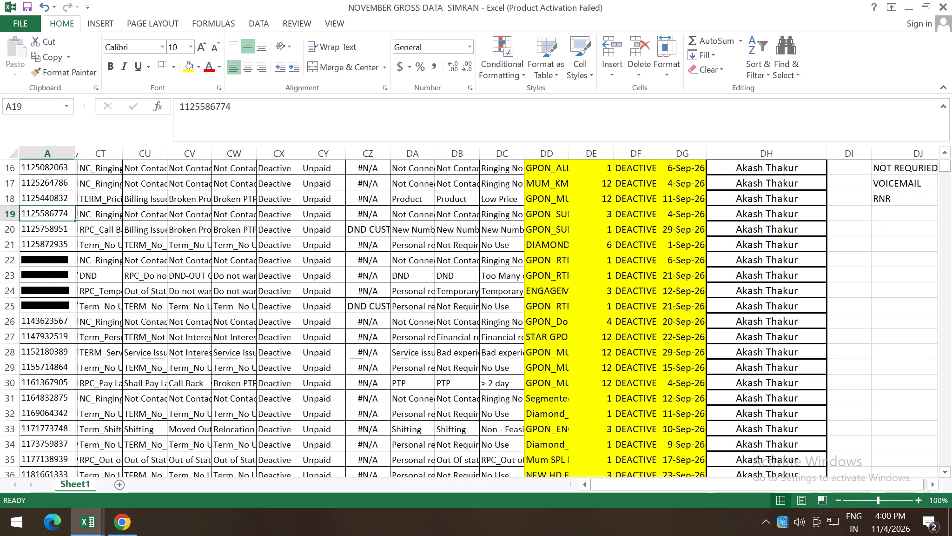
{"action": "key", "text": "ctrl+c"}
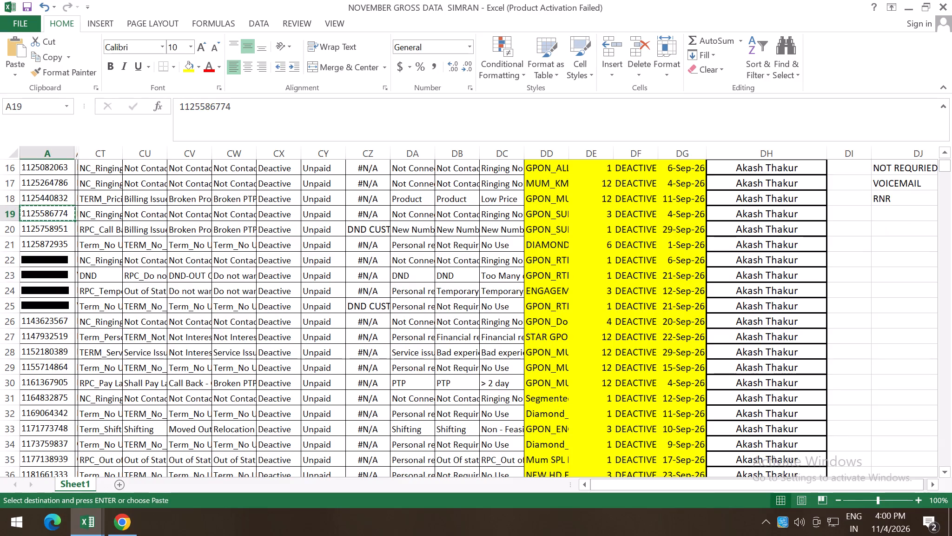
Switch to Chrome and search the Hathway customer portal for the account number copied from row 19.
{"action": "left_click", "coordinate": [123, 523]}
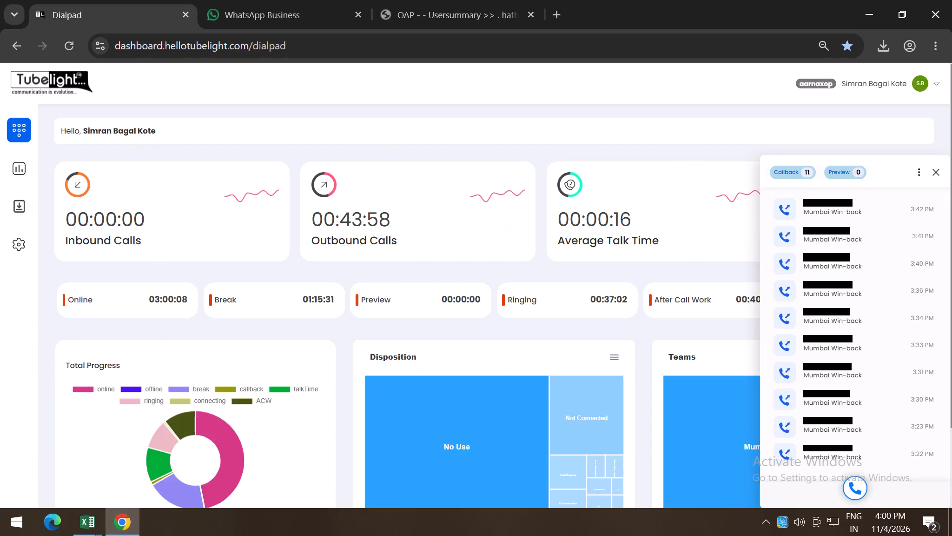
{"action": "left_click", "coordinate": [447, 0]}
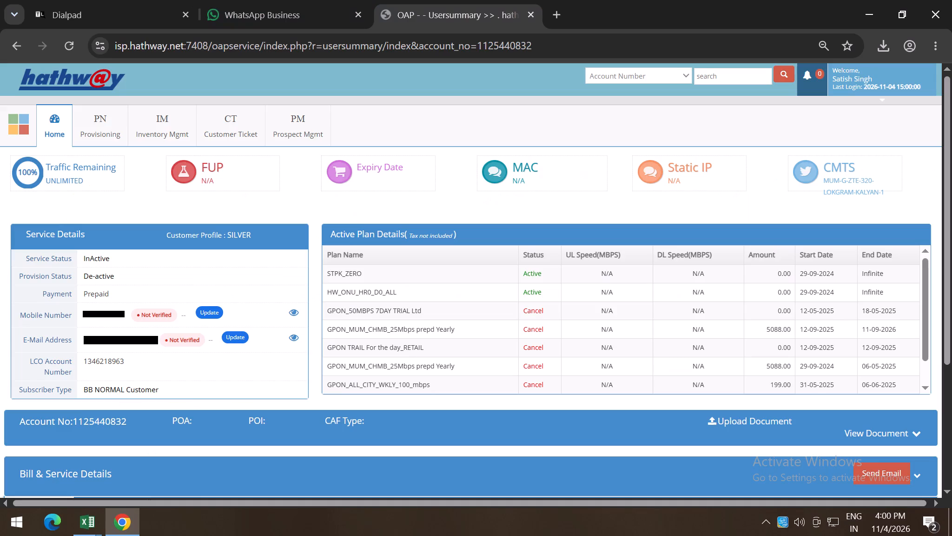
{"action": "left_click", "coordinate": [742, 79]}
{"action": "right_click", "coordinate": [742, 79]}
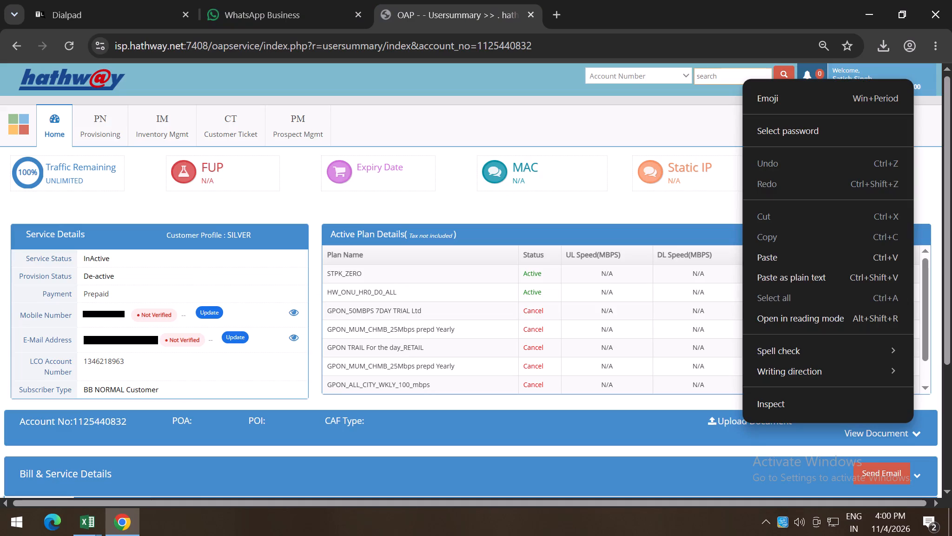
{"action": "left_click", "coordinate": [770, 257]}
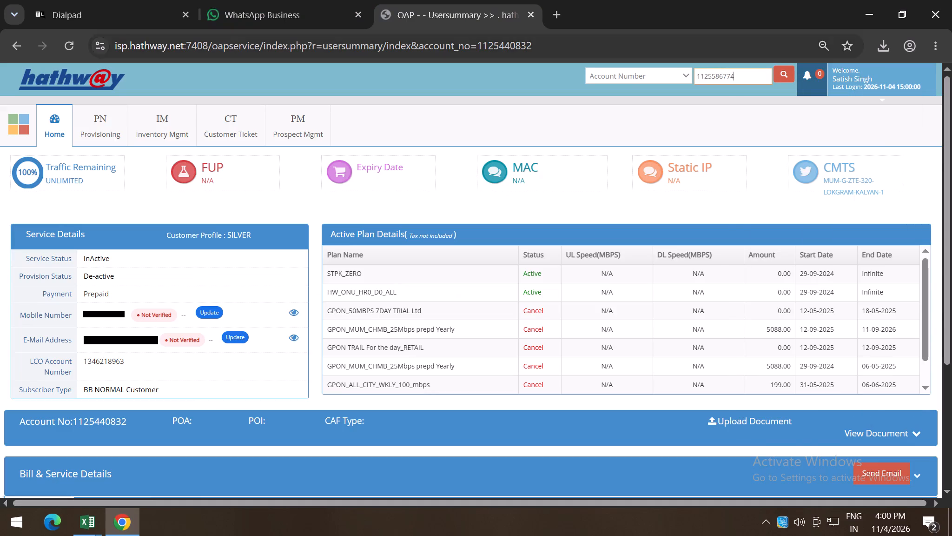
{"action": "left_click", "coordinate": [785, 72]}
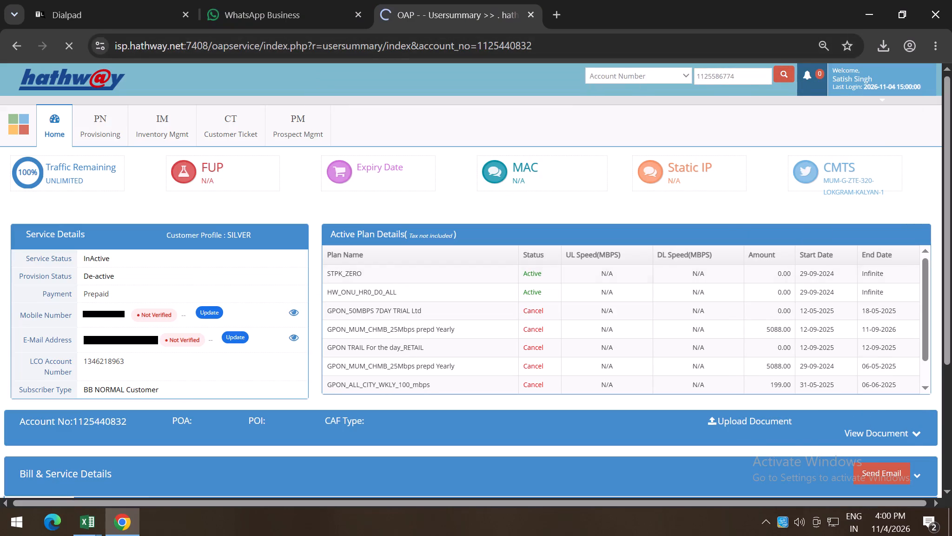
Reveal the masked mobile number and e-mail address for the row 19 customer account in the Hathway portal.
{"action": "left_click", "coordinate": [293, 307]}
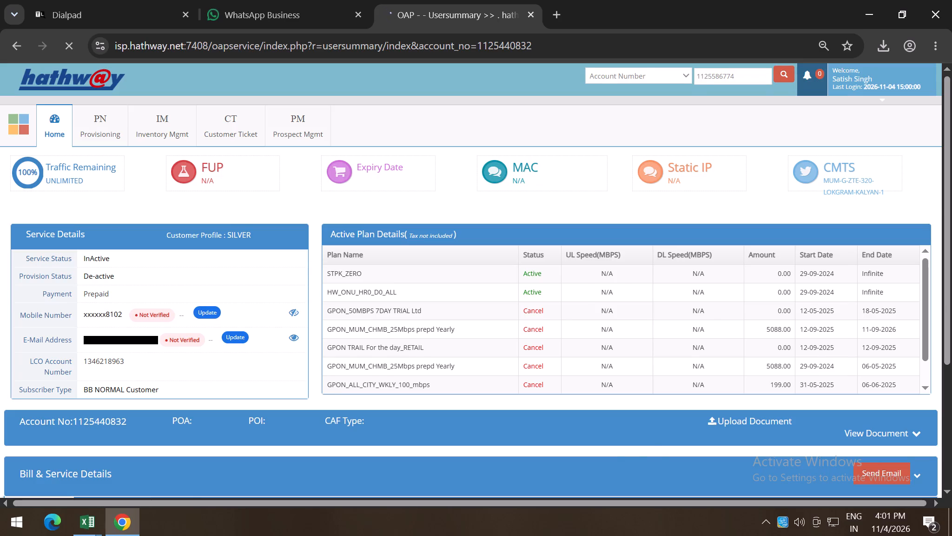
{"action": "left_click", "coordinate": [295, 308]}
{"action": "left_click", "coordinate": [295, 314]}
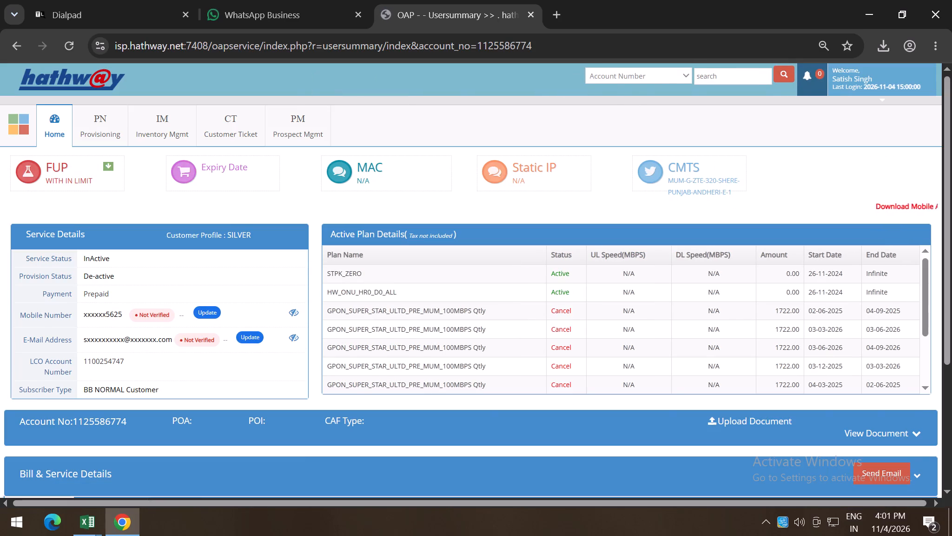
{"action": "left_click", "coordinate": [297, 311]}
{"action": "left_click", "coordinate": [290, 336]}
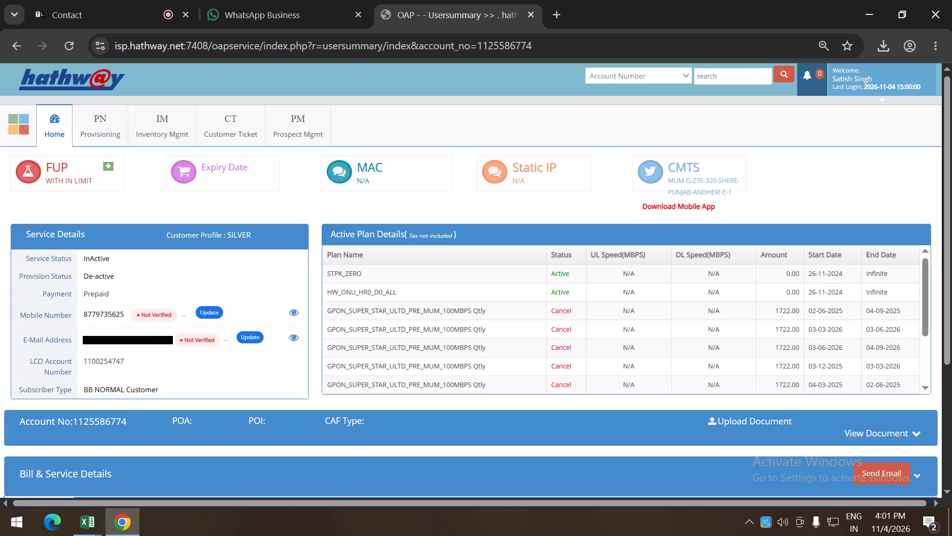
Return to the Tubelight dialpad page and end the ongoing Mumbai Win-back call.
{"action": "left_click", "coordinate": [18, 0]}
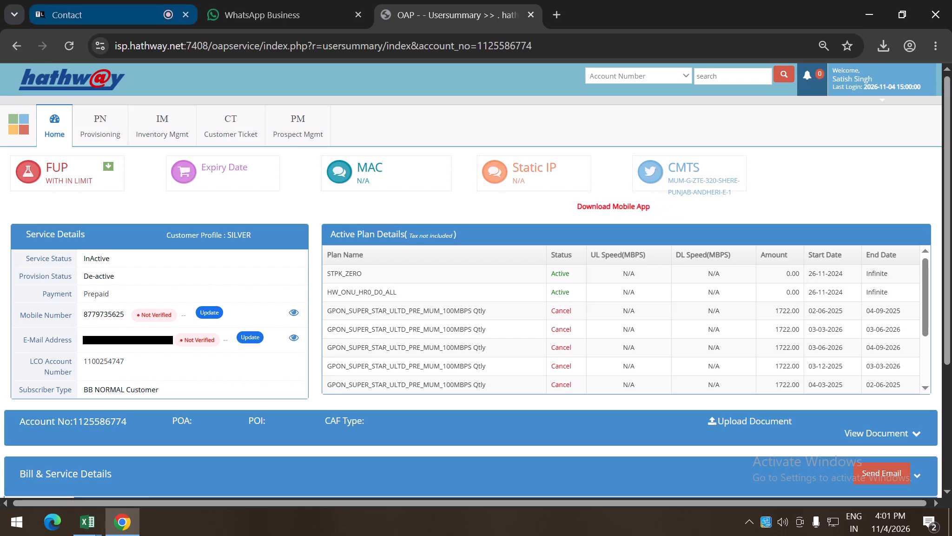
{"action": "left_click", "coordinate": [59, 0]}
{"action": "left_click", "coordinate": [833, 473]}
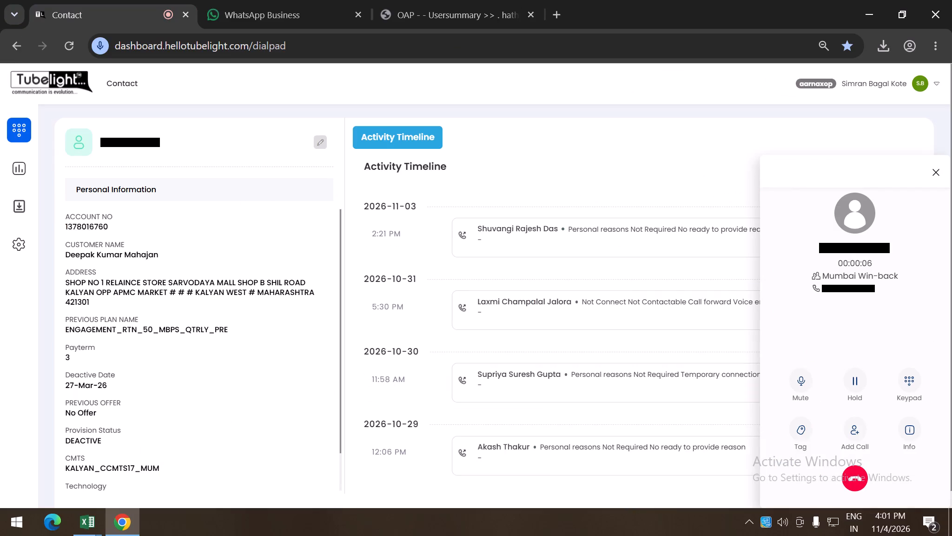
{"action": "left_click", "coordinate": [868, 481]}
Tag the ended call as Not Connect, Not Contactable and Not Connected, and submit the disposition.
{"action": "left_click", "coordinate": [840, 337]}
{"action": "scroll", "coordinate": [837, 369], "scroll_direction": "down", "scroll_amount": 1}
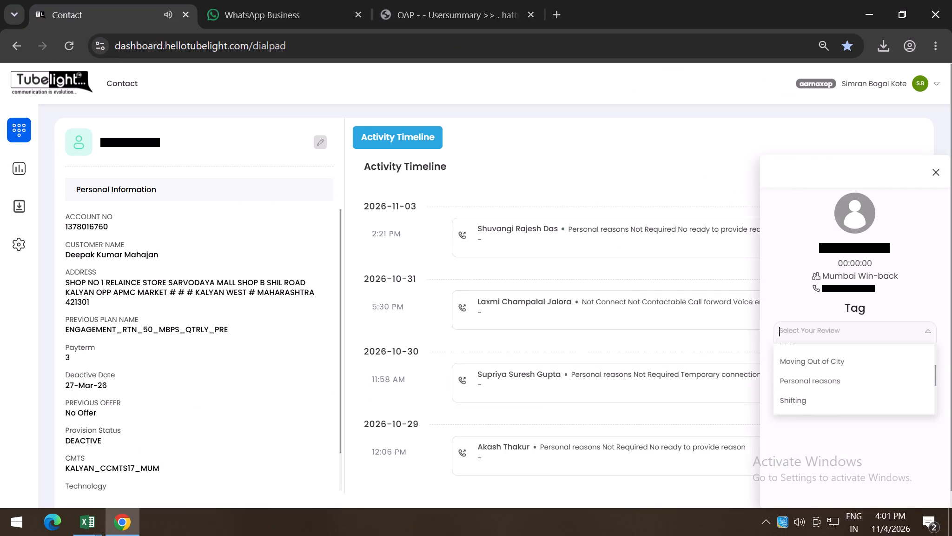
{"action": "scroll", "coordinate": [836, 378], "scroll_direction": "down", "scroll_amount": 1}
{"action": "left_click", "coordinate": [825, 401]}
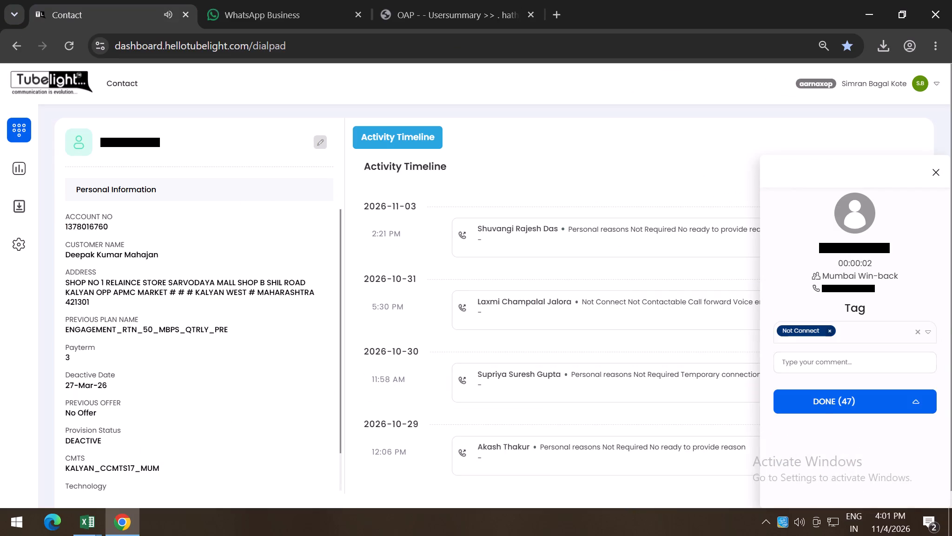
{"action": "left_click", "coordinate": [859, 335]}
{"action": "left_click", "coordinate": [843, 374]}
{"action": "left_click", "coordinate": [872, 339]}
{"action": "scroll", "coordinate": [857, 386], "scroll_direction": "down", "scroll_amount": 1}
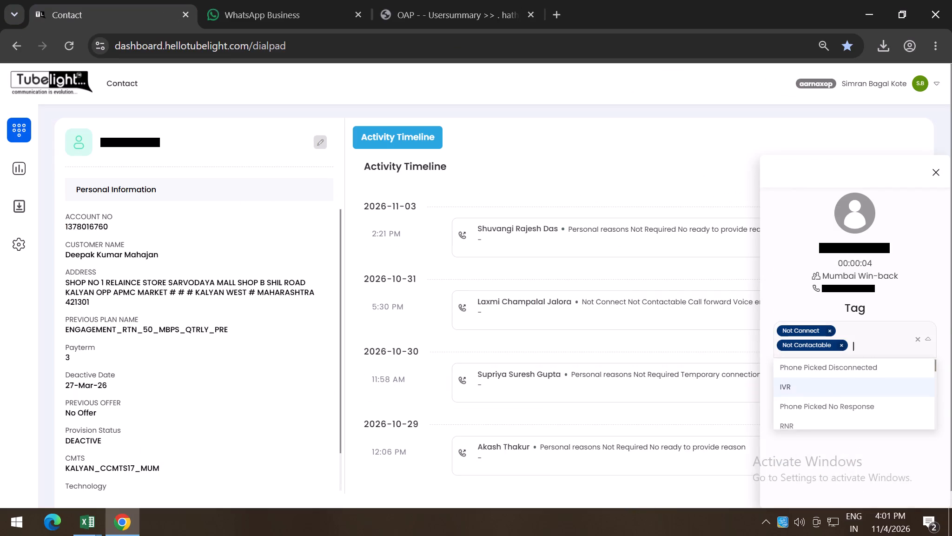
{"action": "scroll", "coordinate": [857, 386], "scroll_direction": "down", "scroll_amount": 1}
{"action": "scroll", "coordinate": [855, 386], "scroll_direction": "up", "scroll_amount": 1}
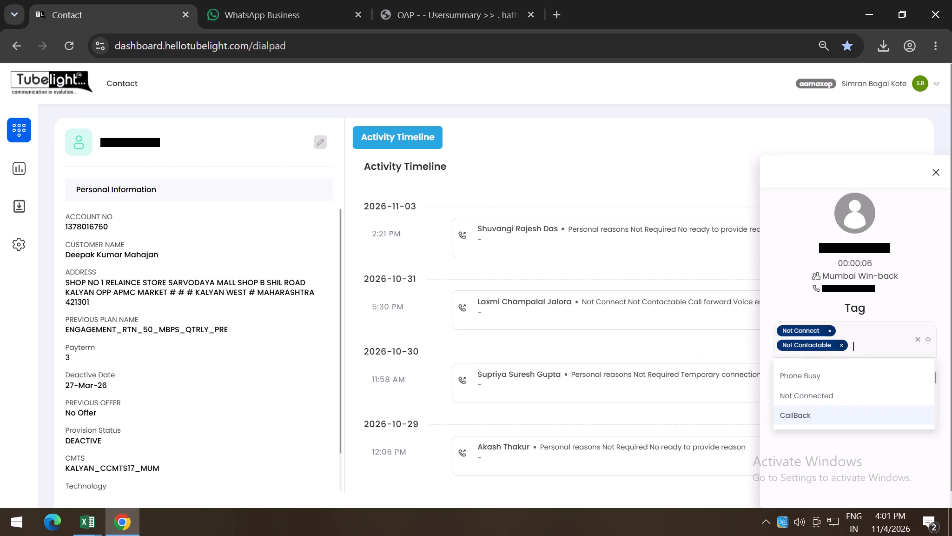
{"action": "left_click", "coordinate": [838, 395]}
{"action": "left_click", "coordinate": [833, 423]}
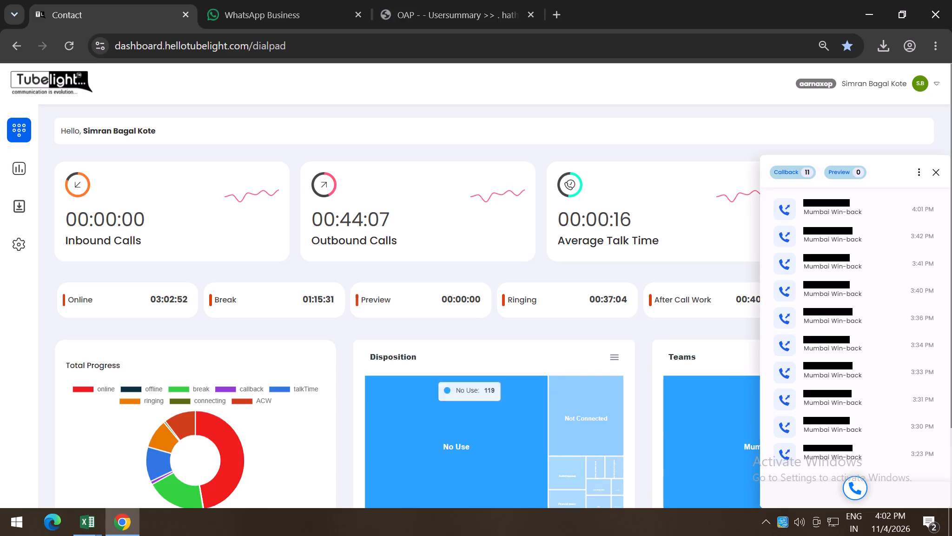
Switch to the November gross data workbook in Excel and select the row 19 remark cell in column DJ.
{"action": "left_click", "coordinate": [82, 528]}
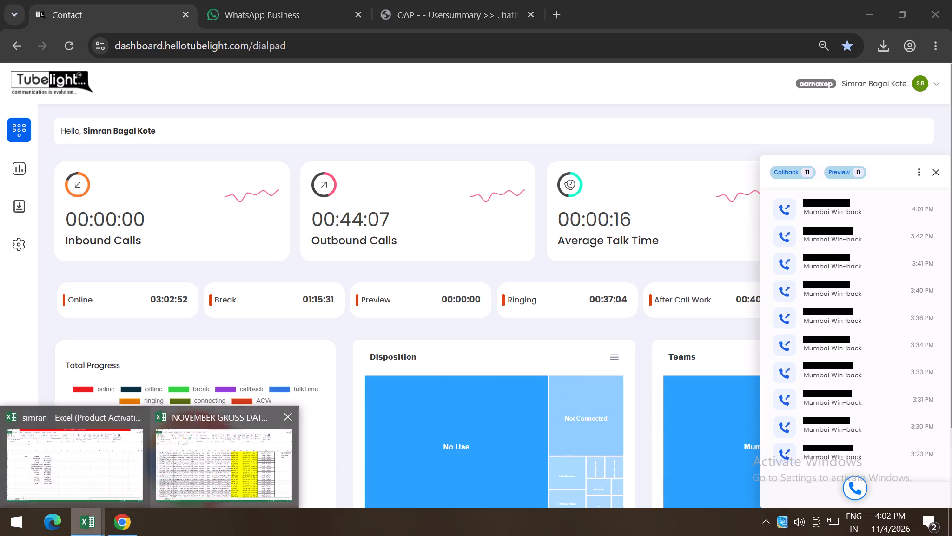
{"action": "left_click", "coordinate": [201, 465]}
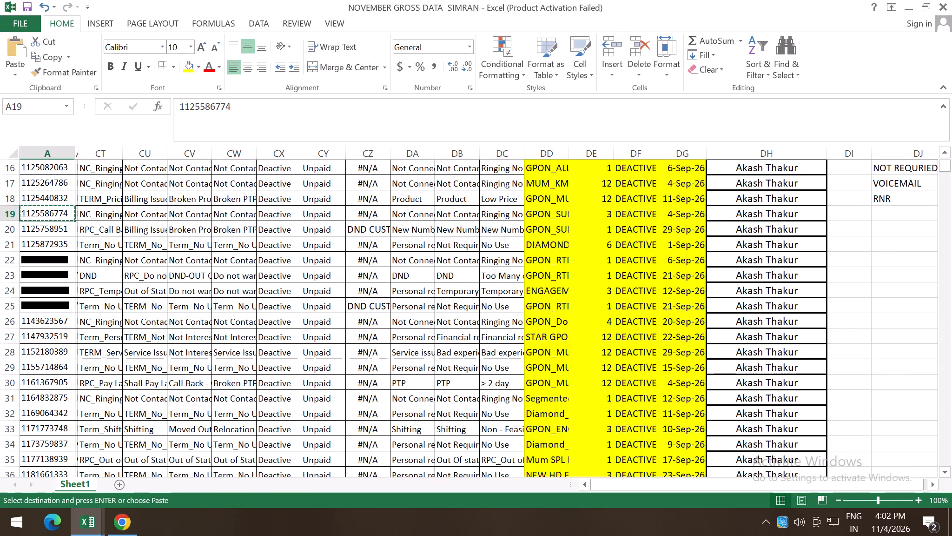
{"action": "key", "text": "Right"}
{"action": "key", "text": "Right"}
{"action": "key", "text": "Right"}
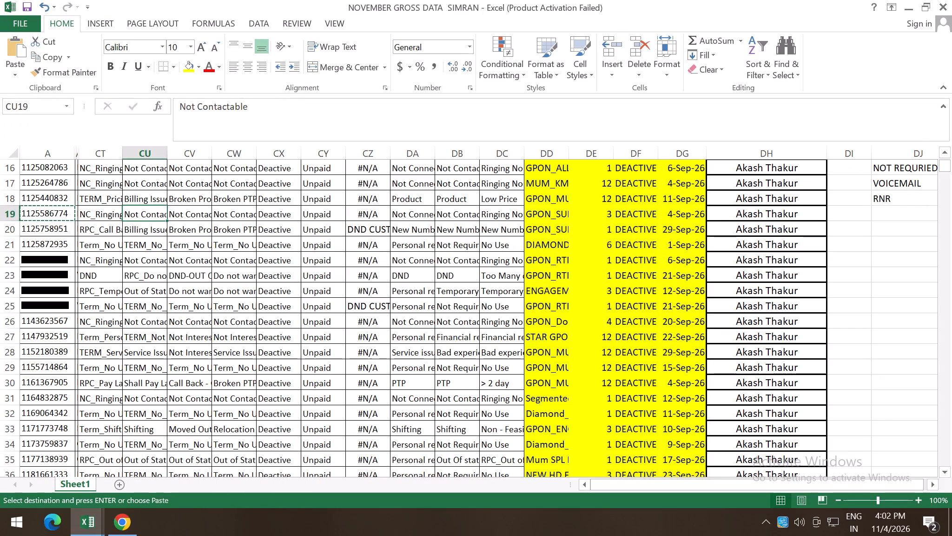
{"action": "key", "text": "Right"}
{"action": "key", "text": "Right"}
{"action": "key", "text": "Right"}
{"action": "key", "text": "Right"}
{"action": "key", "text": "Right"}
{"action": "key", "text": "Right"}
{"action": "key", "text": "Right"}
{"action": "key", "text": "Right"}
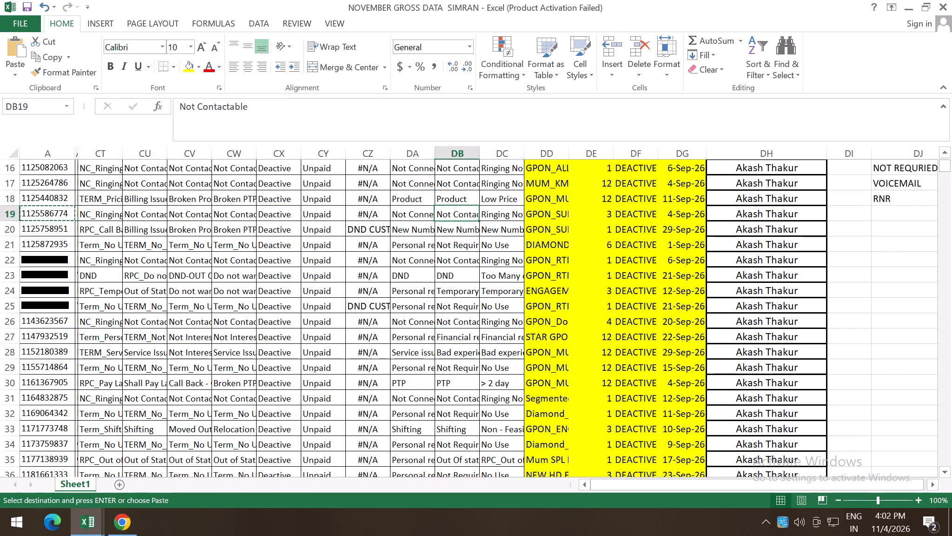
{"action": "key", "text": "Right"}
{"action": "key", "text": "Right"}
{"action": "key", "text": "Right"}
{"action": "key", "text": "Right"}
{"action": "key", "text": "Right"}
{"action": "key", "text": "Right"}
{"action": "key", "text": "Right"}
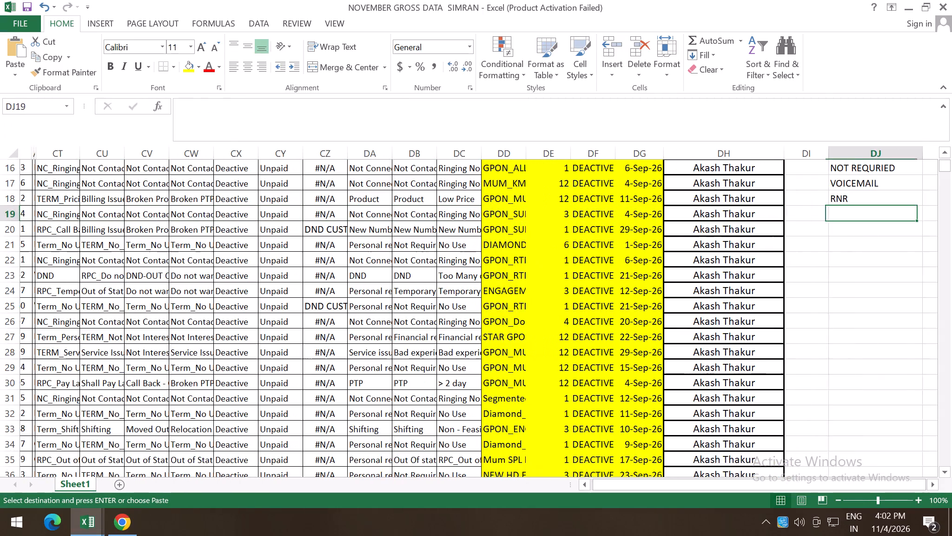
Enter the remark NOT REQURIED in the row 19 cell of column DJ.
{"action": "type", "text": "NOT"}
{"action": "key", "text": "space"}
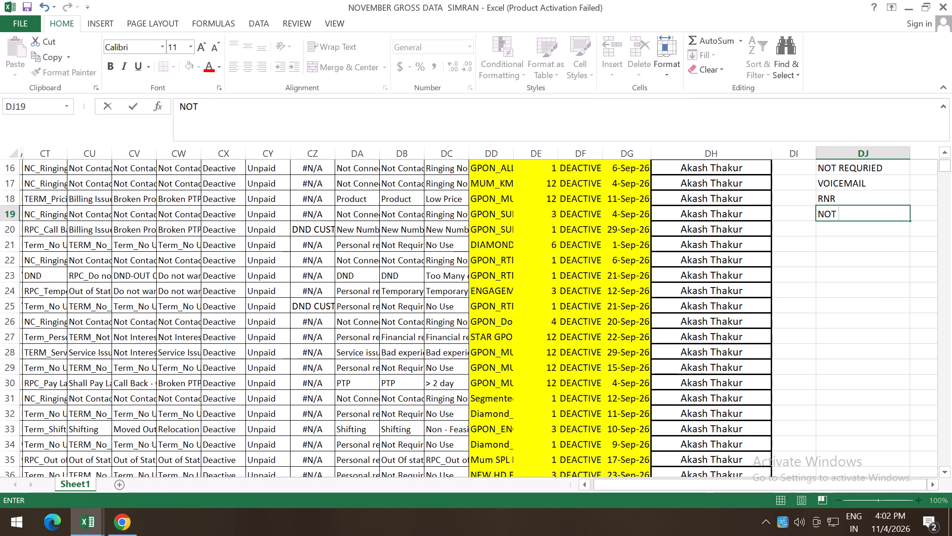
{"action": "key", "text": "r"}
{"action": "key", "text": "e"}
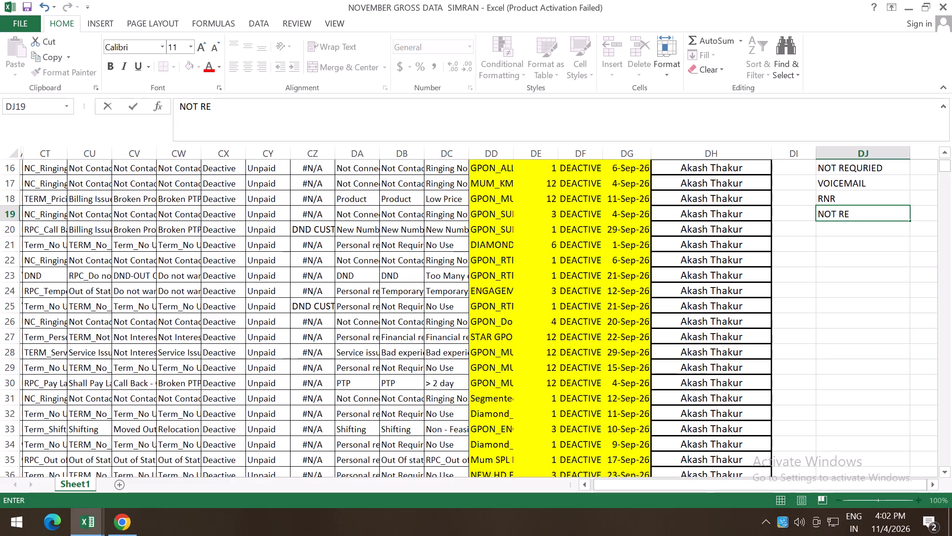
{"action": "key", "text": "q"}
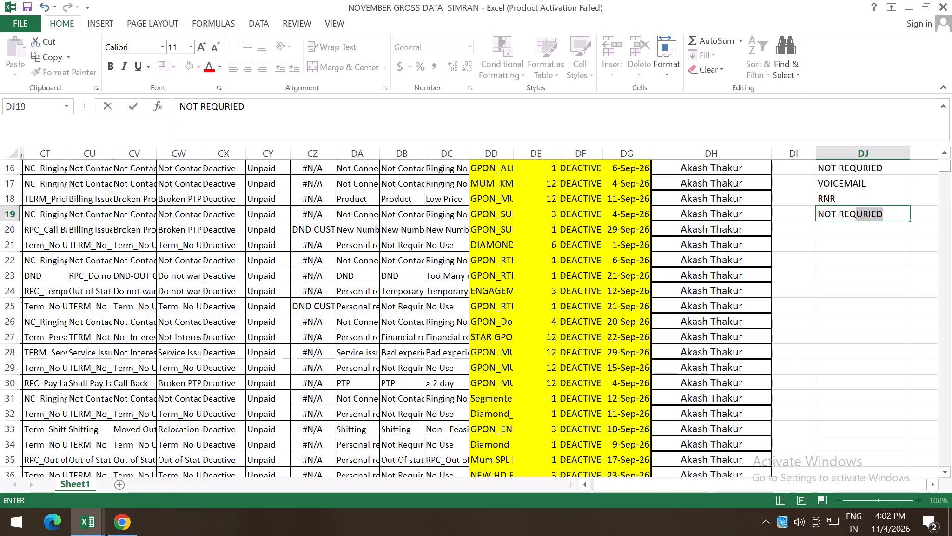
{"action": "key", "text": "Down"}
Go to the row 20 customer's account number cell in column A.
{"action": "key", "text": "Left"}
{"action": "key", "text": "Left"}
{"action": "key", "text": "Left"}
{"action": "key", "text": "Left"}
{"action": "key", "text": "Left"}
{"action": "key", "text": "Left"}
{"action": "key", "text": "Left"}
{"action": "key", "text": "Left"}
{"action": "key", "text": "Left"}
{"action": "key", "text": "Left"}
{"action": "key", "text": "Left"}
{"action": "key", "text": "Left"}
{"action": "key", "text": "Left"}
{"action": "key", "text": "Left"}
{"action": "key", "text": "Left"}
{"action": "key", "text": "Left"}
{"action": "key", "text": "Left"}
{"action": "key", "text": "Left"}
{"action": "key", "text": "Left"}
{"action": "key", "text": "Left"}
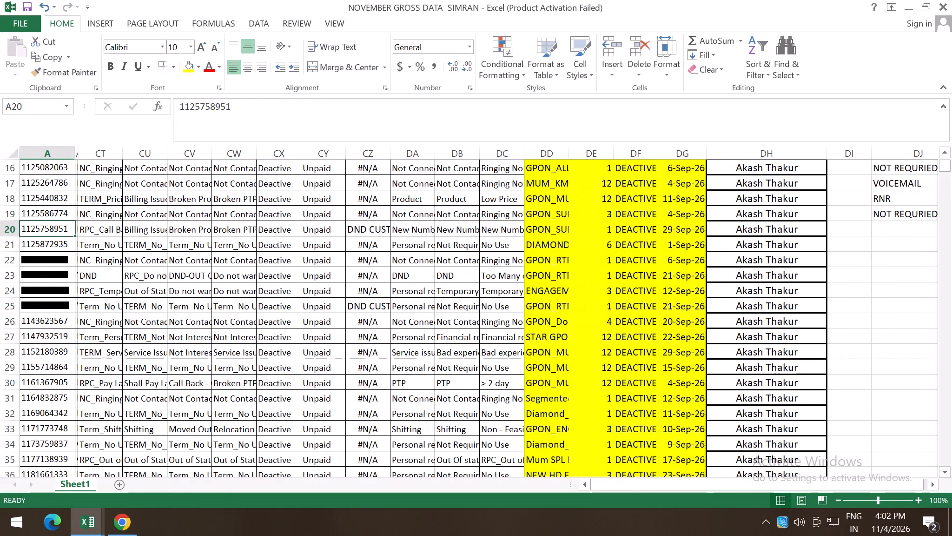
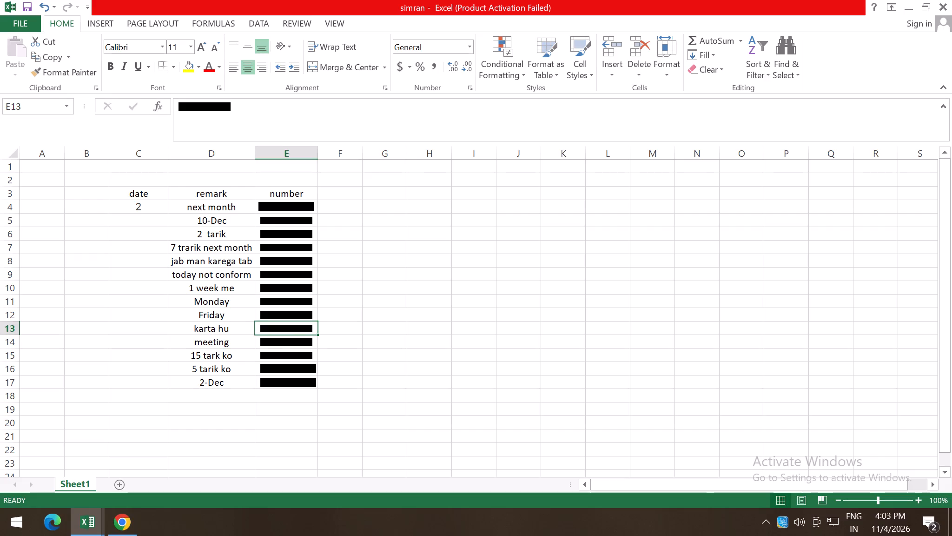
Switch to the Tubelight dialpad in Chrome, reload the page and go online for calls.
{"action": "left_click", "coordinate": [134, 525]}
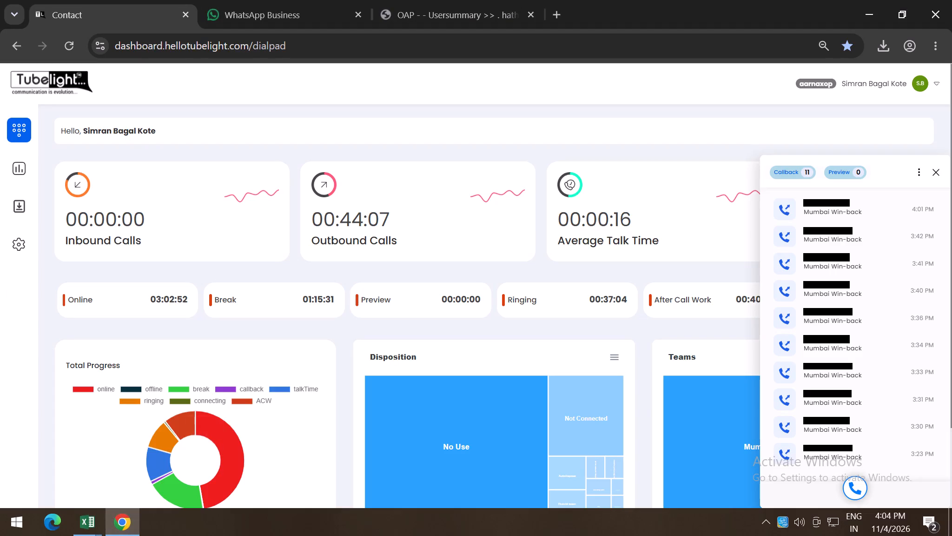
{"action": "key", "text": "F5"}
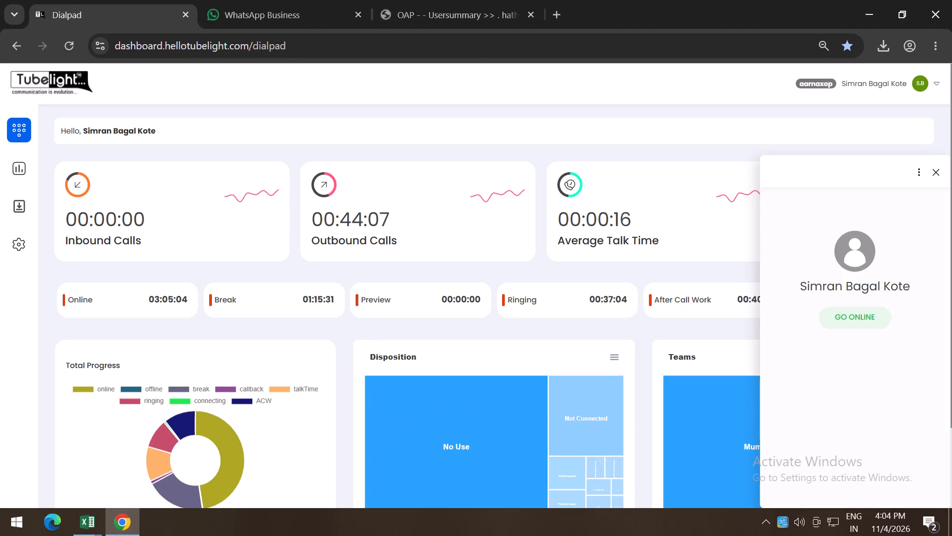
{"action": "left_click", "coordinate": [845, 316]}
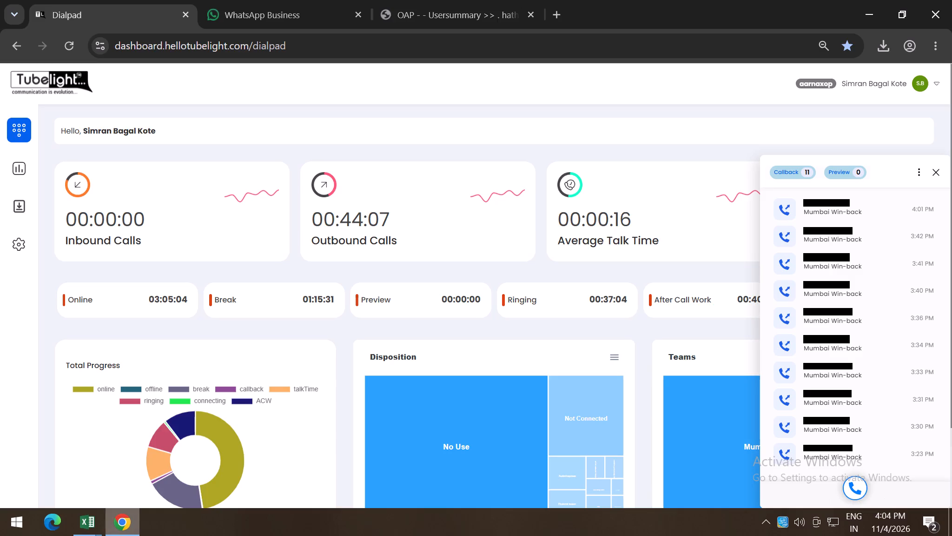
Switch to the simran workbook in Excel and review the follow-up list of dates, remarks and numbers.
{"action": "left_click", "coordinate": [85, 521]}
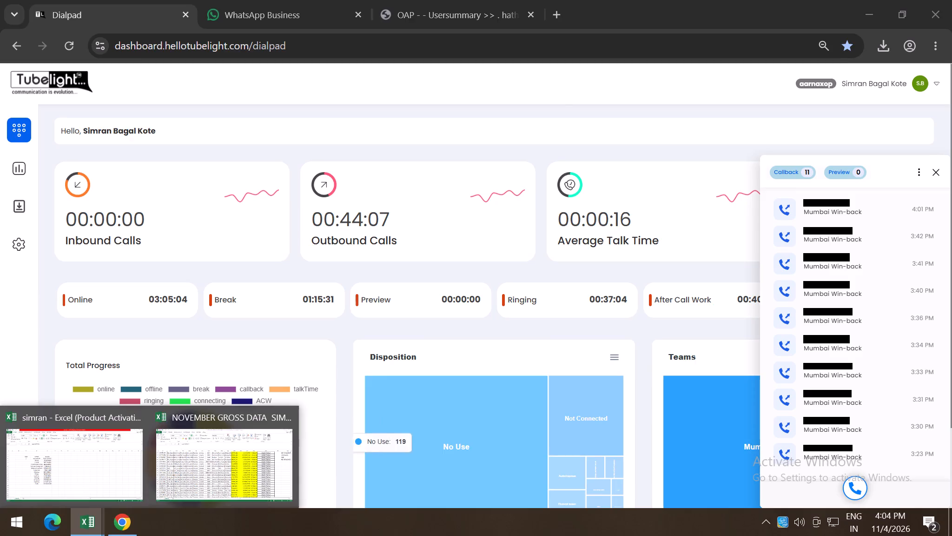
{"action": "left_click", "coordinate": [65, 460]}
{"action": "left_click", "coordinate": [463, 360]}
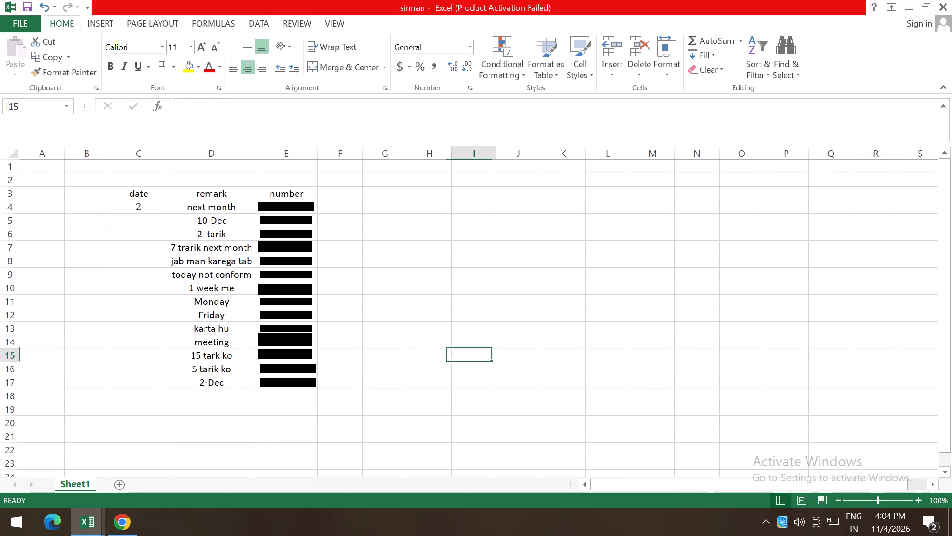
{"action": "scroll", "coordinate": [299, 311], "scroll_direction": "down", "scroll_amount": 1}
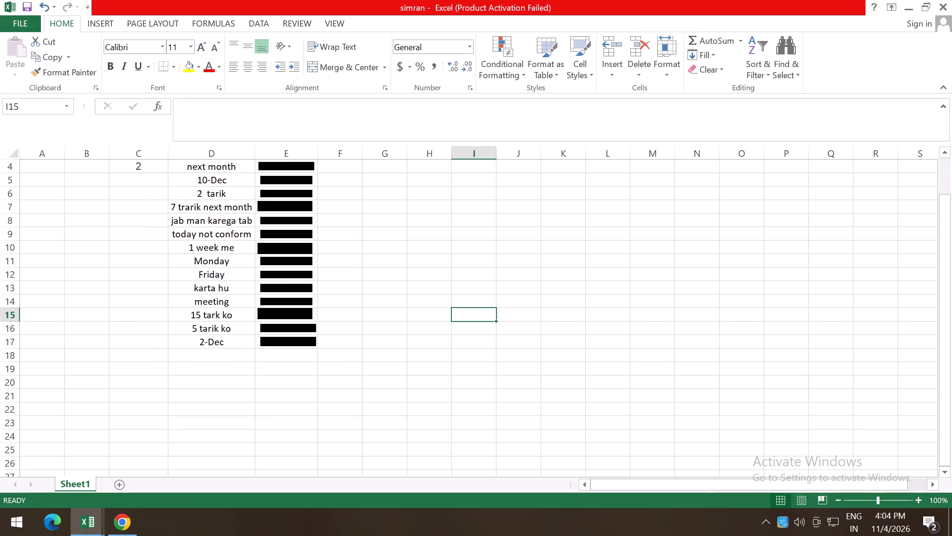
{"action": "left_click", "coordinate": [343, 288]}
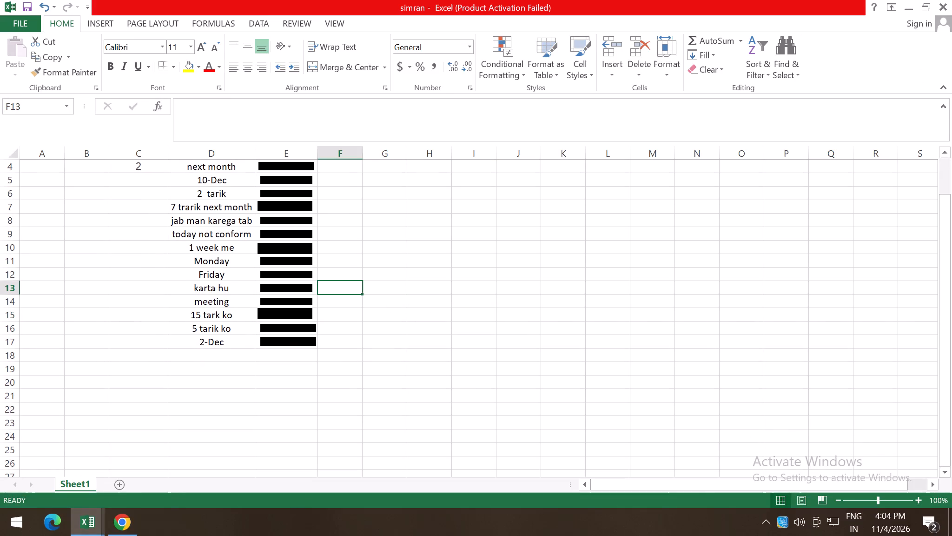
{"action": "left_click", "coordinate": [231, 291]}
{"action": "scroll", "coordinate": [210, 248], "scroll_direction": "up", "scroll_amount": 1}
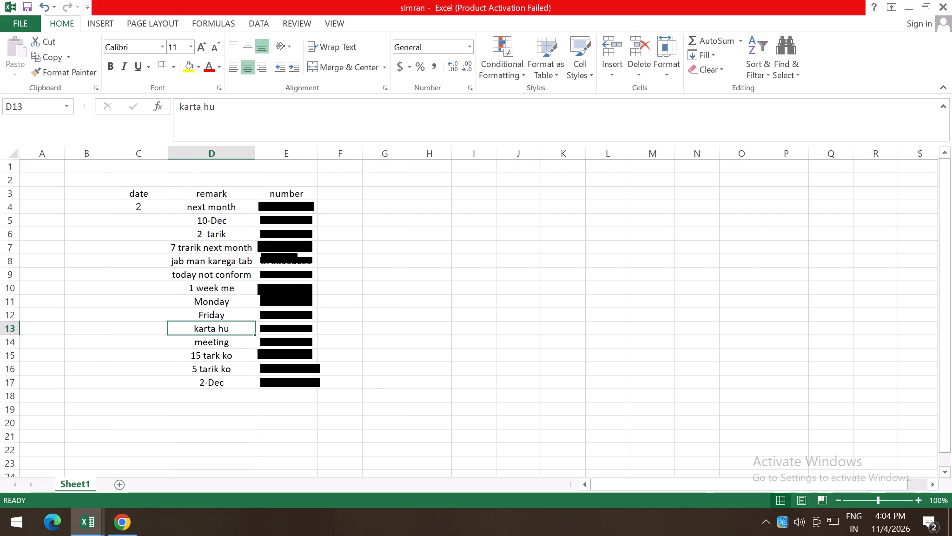
{"action": "left_click_drag", "start_coordinate": [141, 190], "coordinate": [230, 314]}
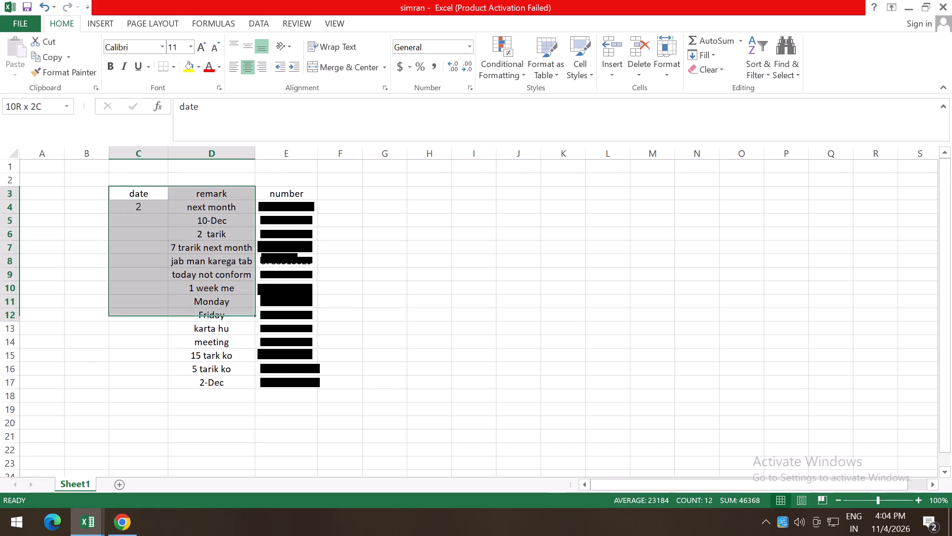
{"action": "left_click_drag", "start_coordinate": [230, 314], "coordinate": [307, 378]}
{"action": "double_click", "coordinate": [307, 378]}
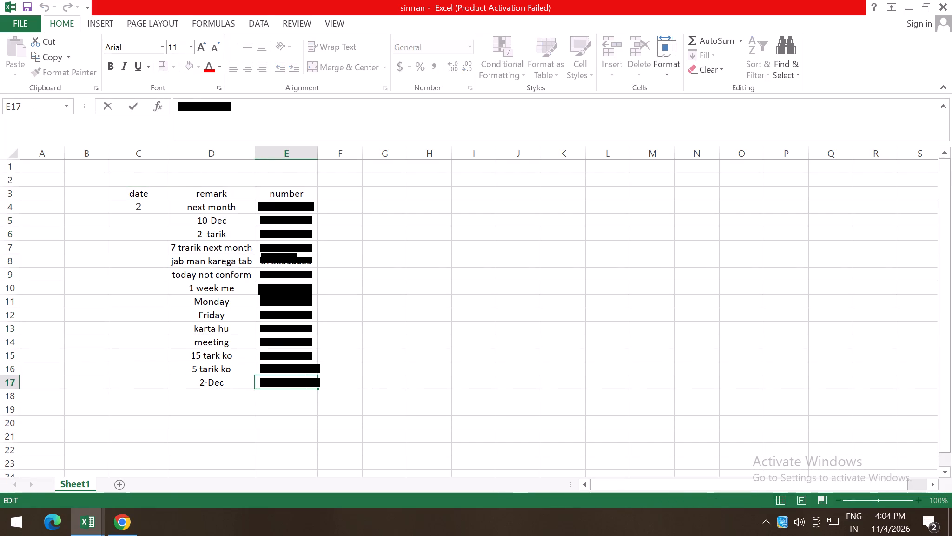
{"action": "left_click", "coordinate": [407, 329]}
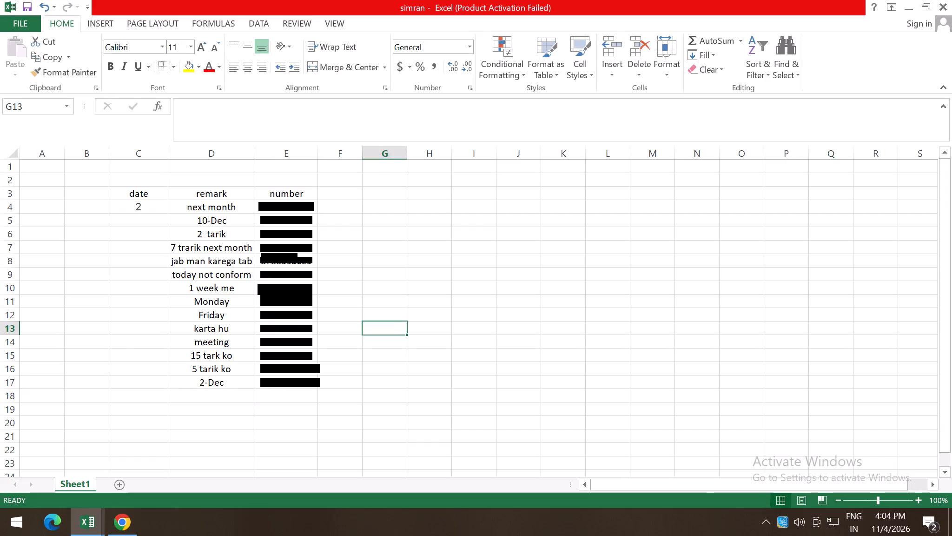
{"action": "left_click_drag", "start_coordinate": [137, 194], "coordinate": [297, 373]}
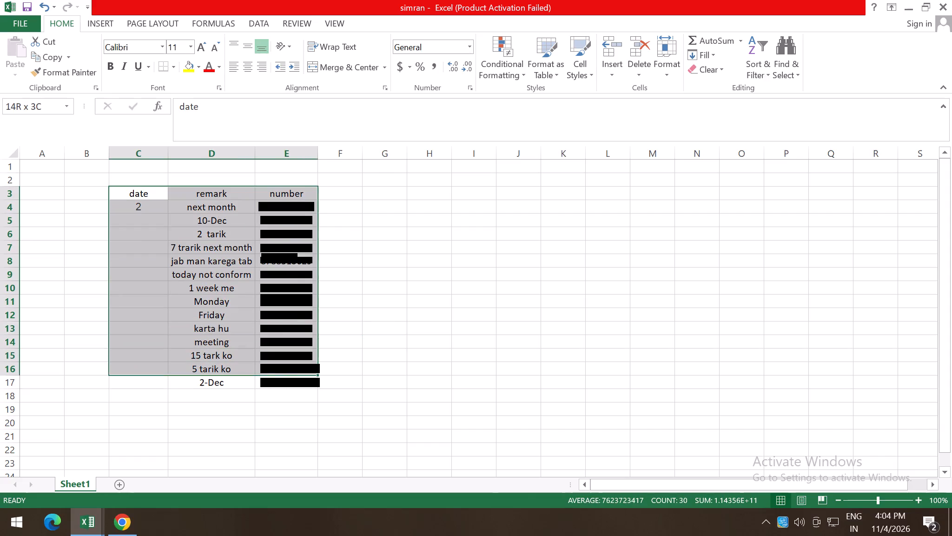
{"action": "left_click_drag", "start_coordinate": [297, 373], "coordinate": [302, 377]}
{"action": "left_click", "coordinate": [363, 363]}
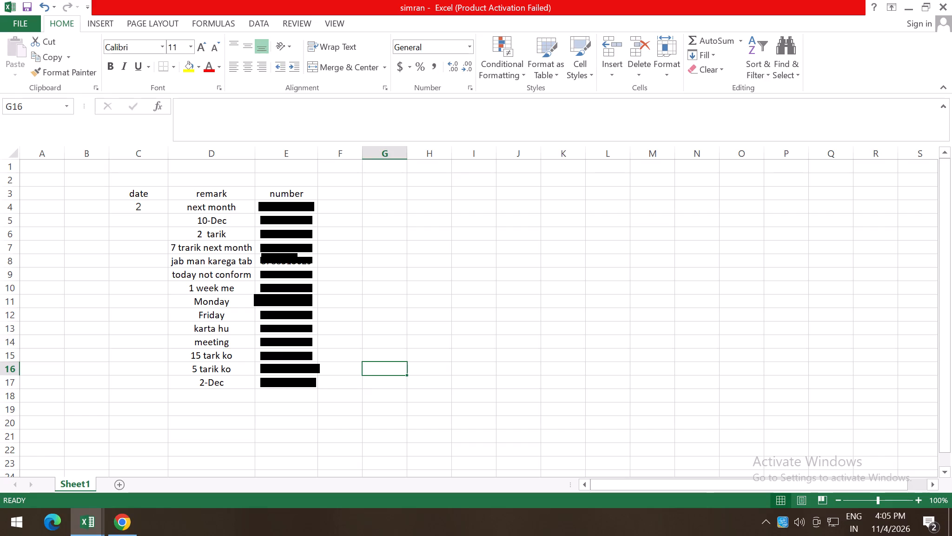
Replace the "karta hu" remark in cell D13 with "5 KO BATAYEGE".
{"action": "left_click", "coordinate": [241, 333]}
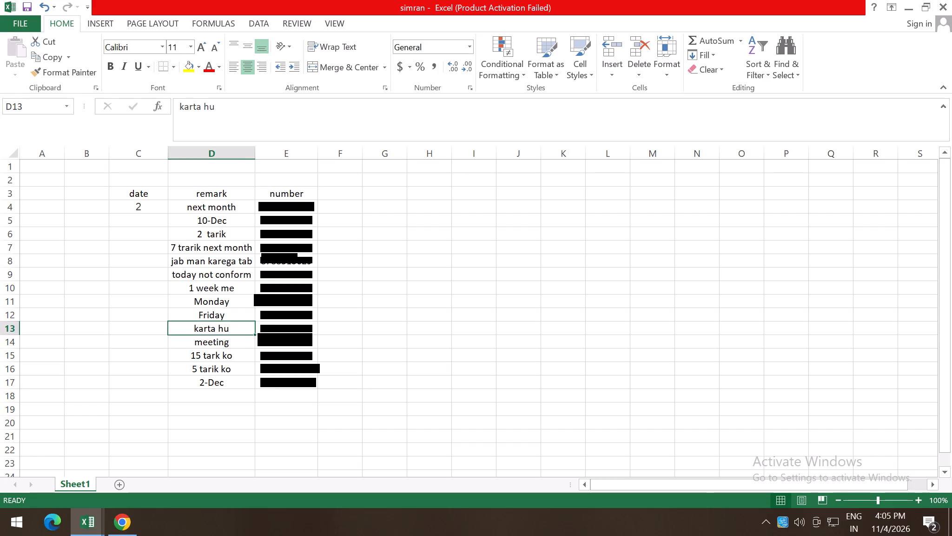
{"action": "key", "text": "BackSpace"}
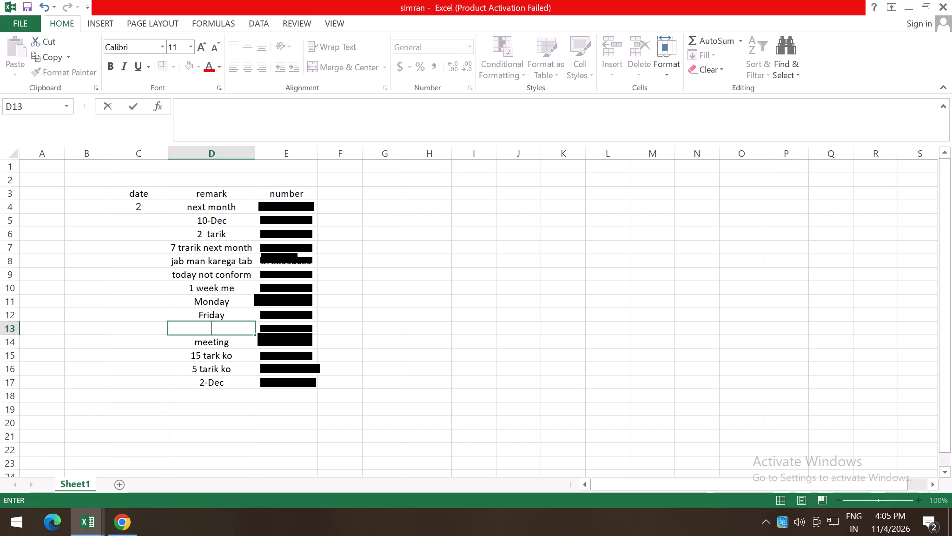
{"action": "key", "text": "Clear"}
{"action": "key", "text": "Clear"}
{"action": "key", "text": "Clear"}
{"action": "key", "text": "Clear"}
{"action": "key", "text": "F5"}
{"action": "key", "text": "5"}
{"action": "key", "text": "space"}
{"action": "key", "text": "k"}
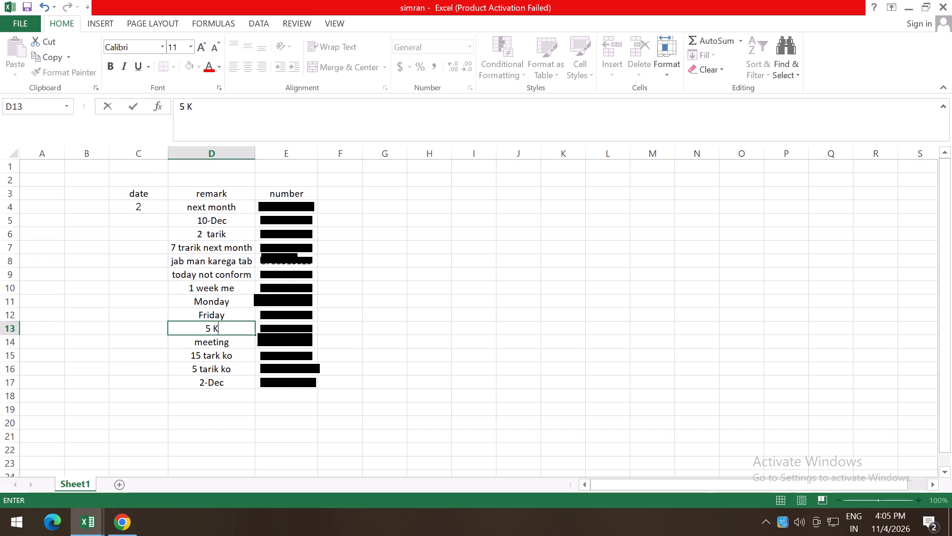
{"action": "key", "text": "o"}
{"action": "key", "text": "space"}
{"action": "key", "text": "b"}
{"action": "type", "text": "AYS"}
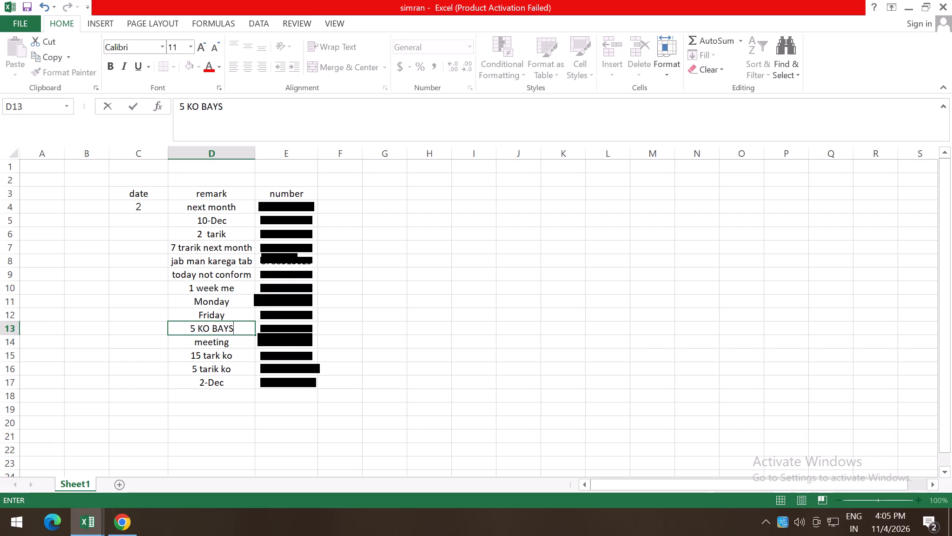
{"action": "key", "text": "BackSpace"}
{"action": "key", "text": "BackSpace"}
{"action": "type", "text": "TAYE"}
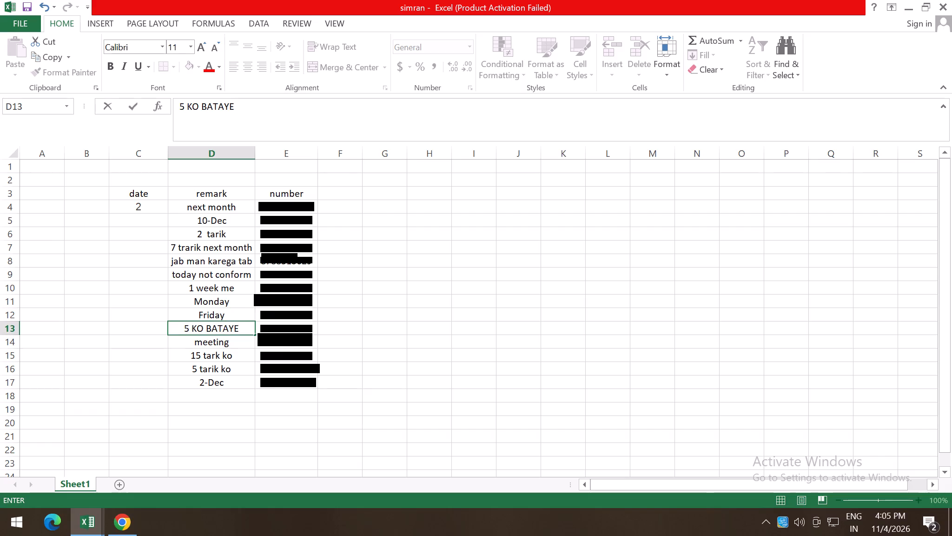
{"action": "type", "text": "GR"}
{"action": "key", "text": "space"}
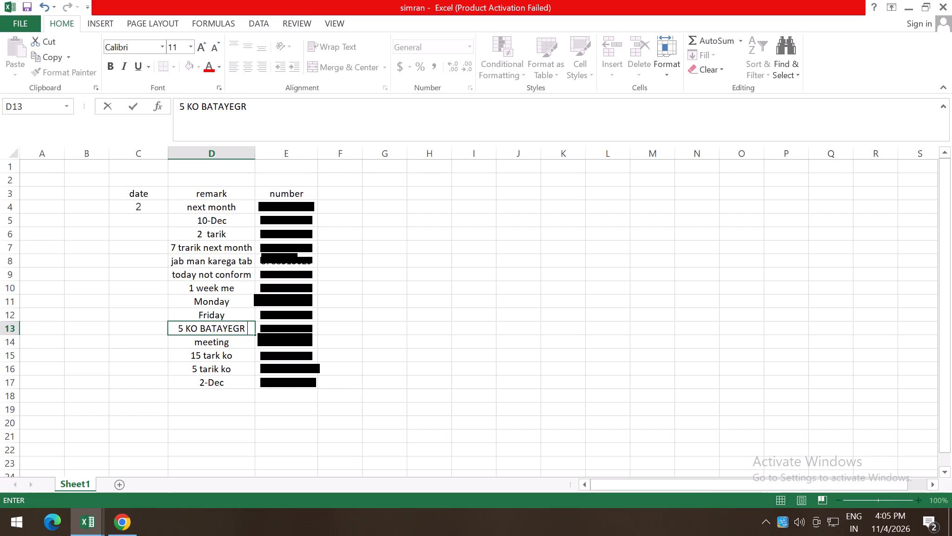
{"action": "key", "text": "BackSpace"}
{"action": "key", "text": "BackSpace"}
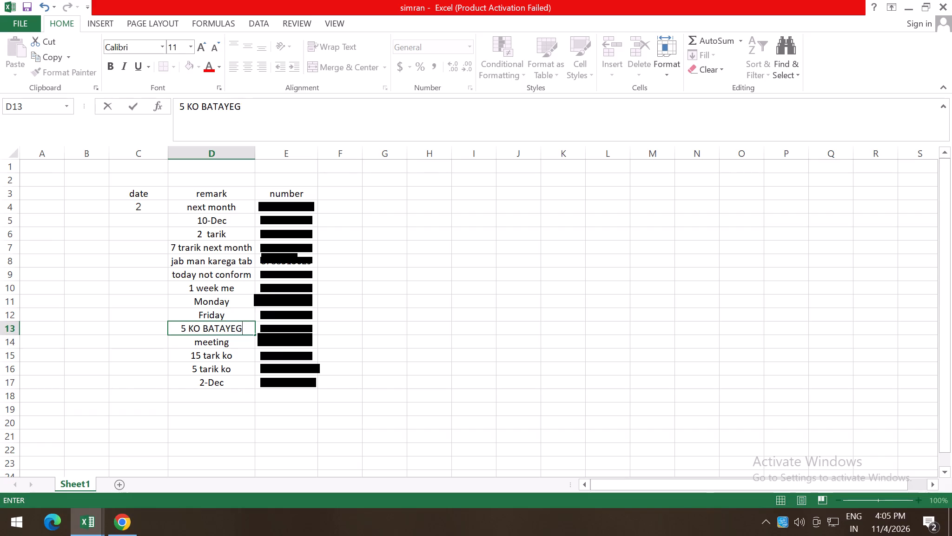
{"action": "type", "text": "E"}
{"action": "key", "text": "space"}
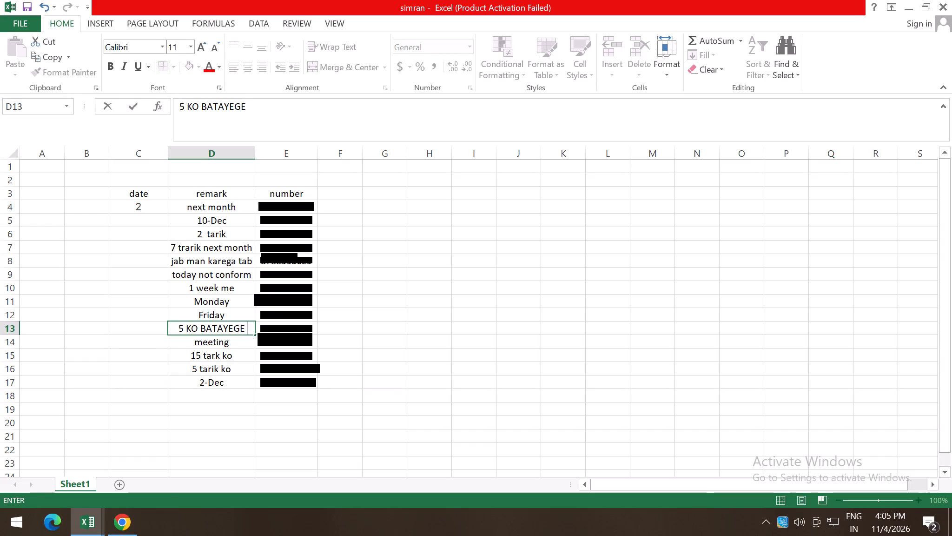
{"action": "left_click", "coordinate": [234, 344]}
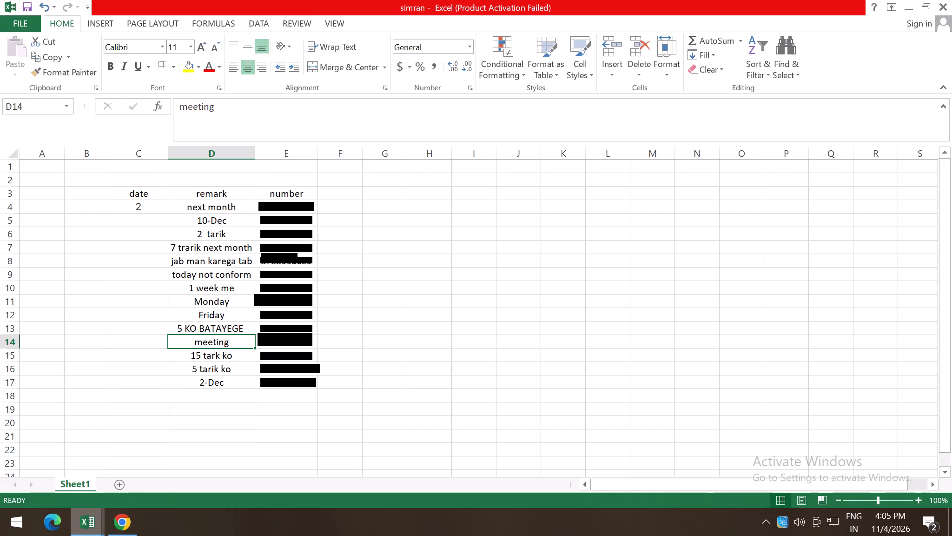
Check the Tubelight dialpad in Chrome, then return to the simran workbook and select the meeting row's number in cell E14.
{"action": "left_click", "coordinate": [105, 522]}
{"action": "left_click", "coordinate": [128, 514]}
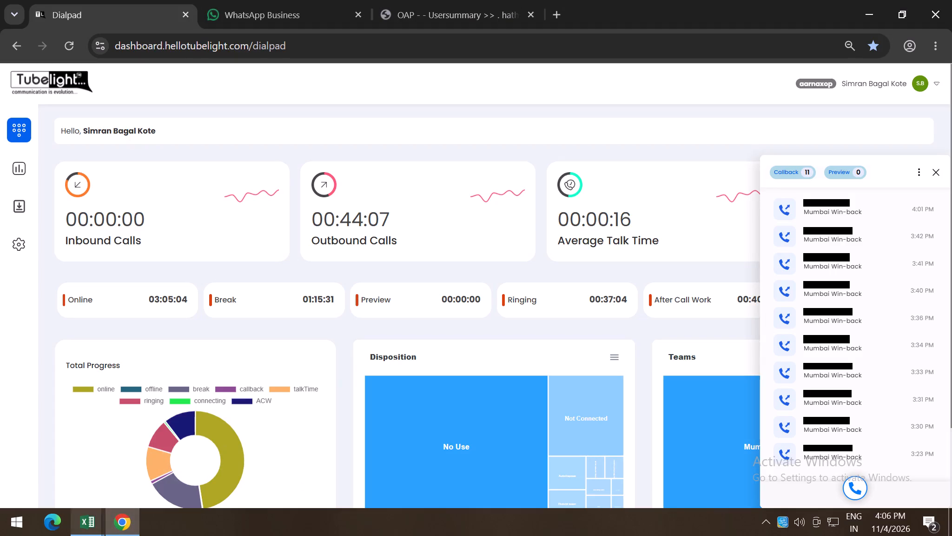
{"action": "left_click", "coordinate": [85, 520]}
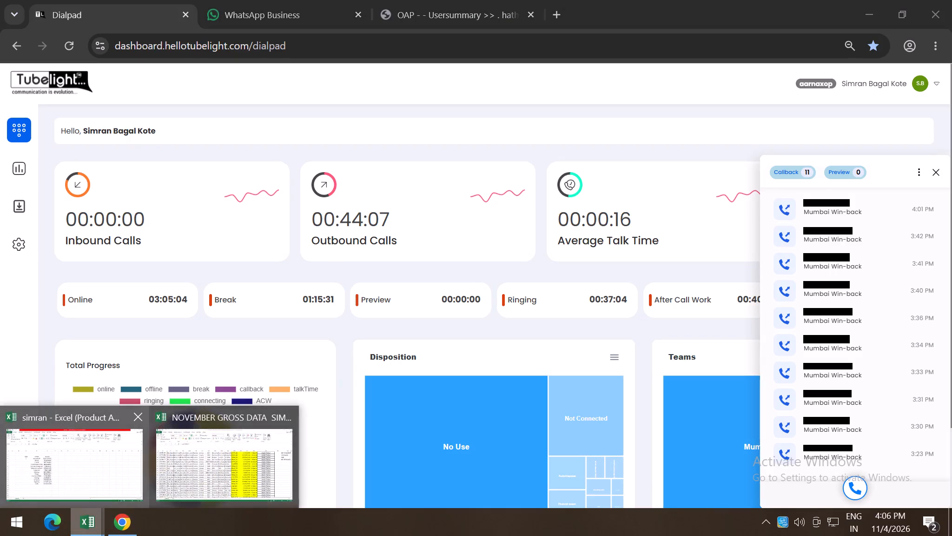
{"action": "left_click", "coordinate": [100, 475]}
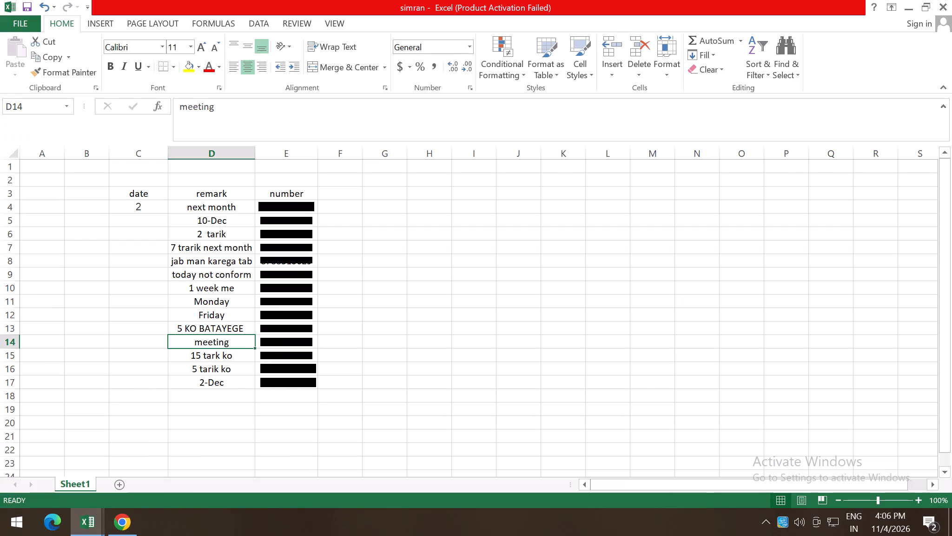
{"action": "left_click", "coordinate": [301, 343]}
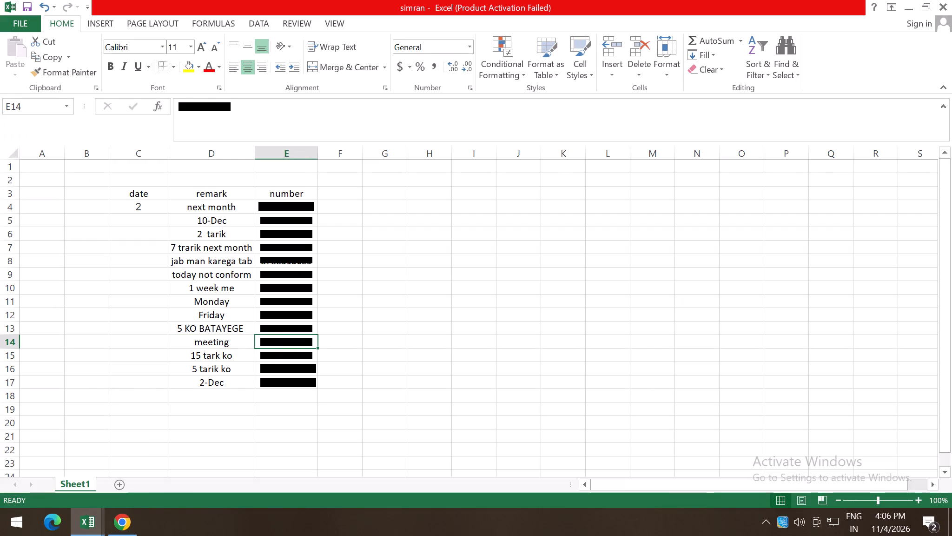
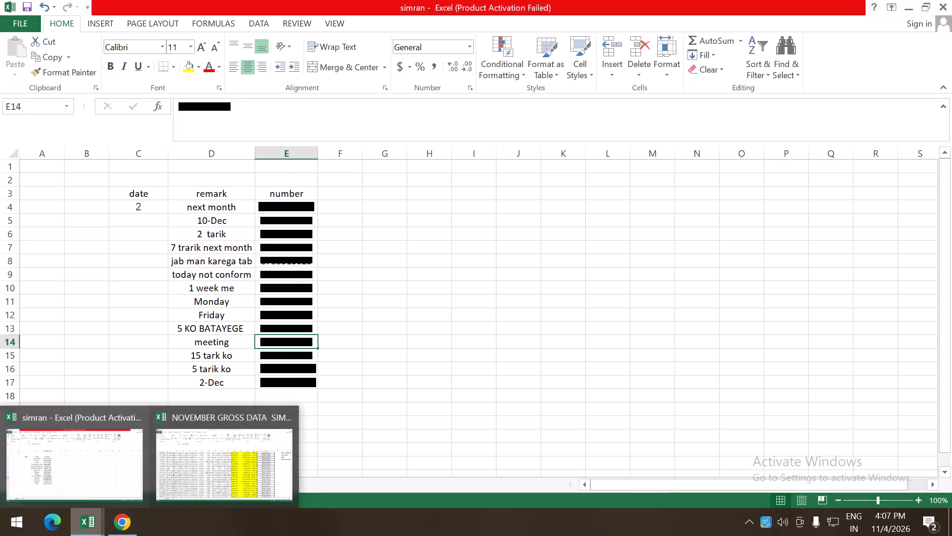
Switch to the Tubelight dialer, end the active call and submit it tagged Personal reasons, Financial reasons, Financial reason.
{"action": "left_click", "coordinate": [112, 524]}
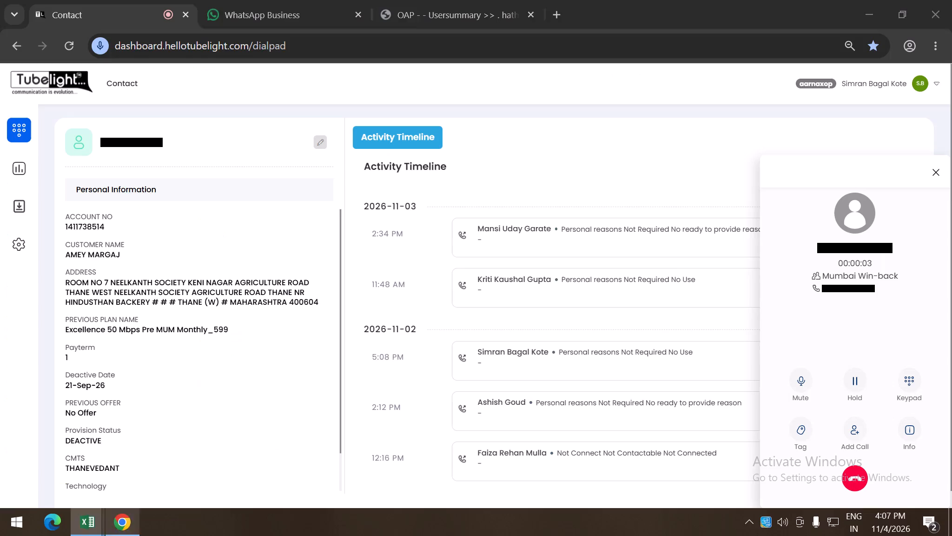
{"action": "left_click", "coordinate": [856, 483]}
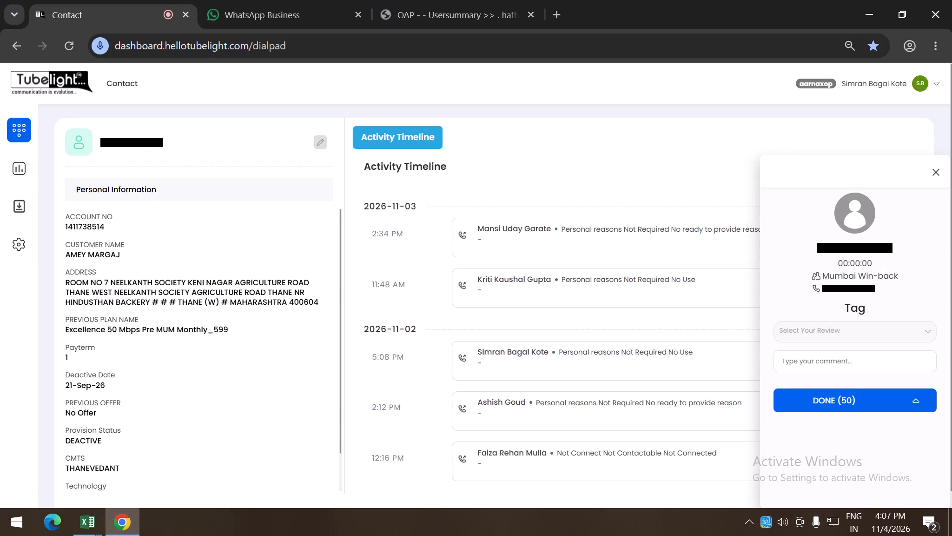
{"action": "left_click", "coordinate": [855, 331]}
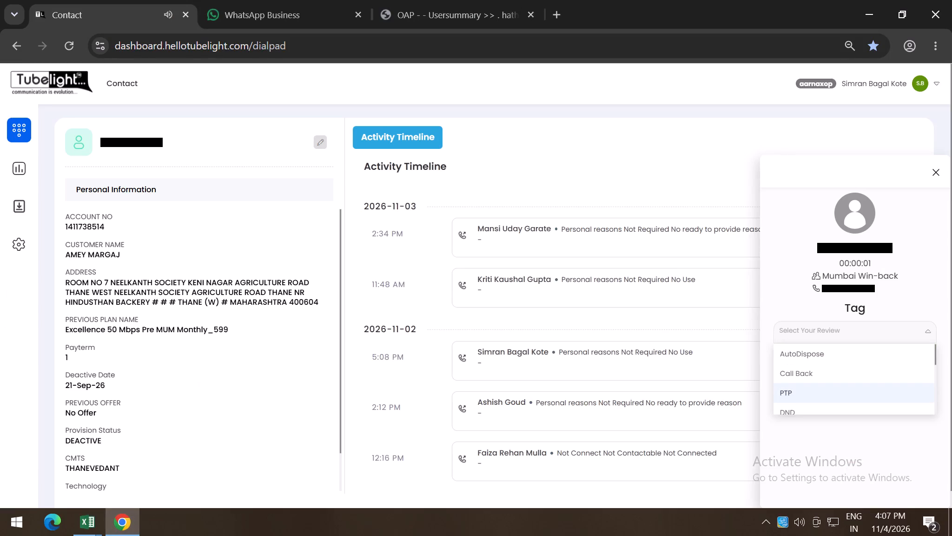
{"action": "scroll", "coordinate": [837, 371], "scroll_direction": "down", "scroll_amount": 1}
{"action": "left_click", "coordinate": [835, 375]}
{"action": "left_click", "coordinate": [857, 322]}
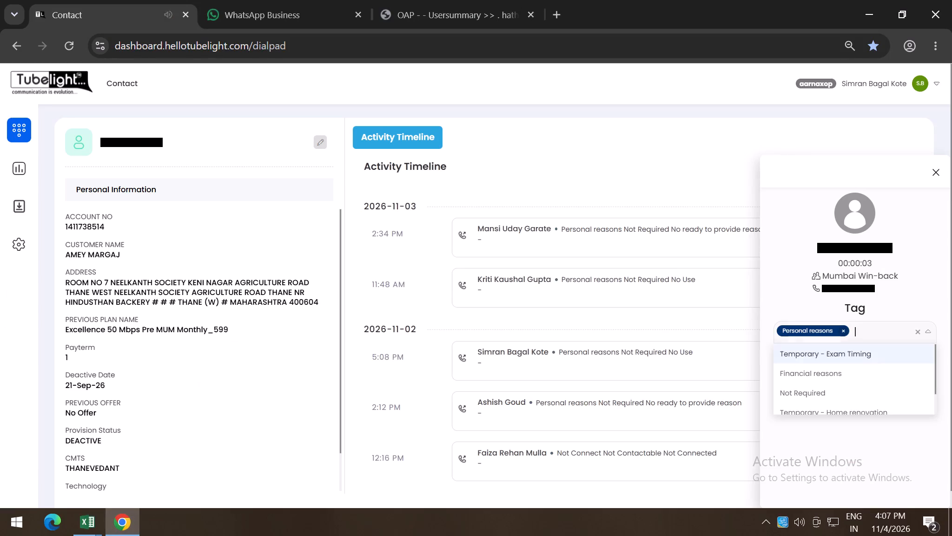
{"action": "left_click", "coordinate": [824, 375]}
{"action": "left_click", "coordinate": [870, 336]}
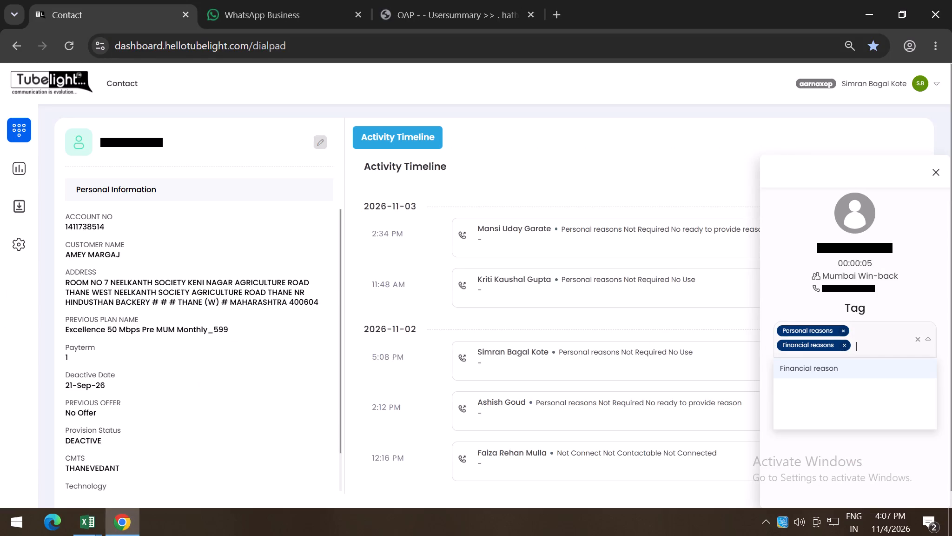
{"action": "left_click", "coordinate": [847, 362]}
{"action": "left_click", "coordinate": [840, 422]}
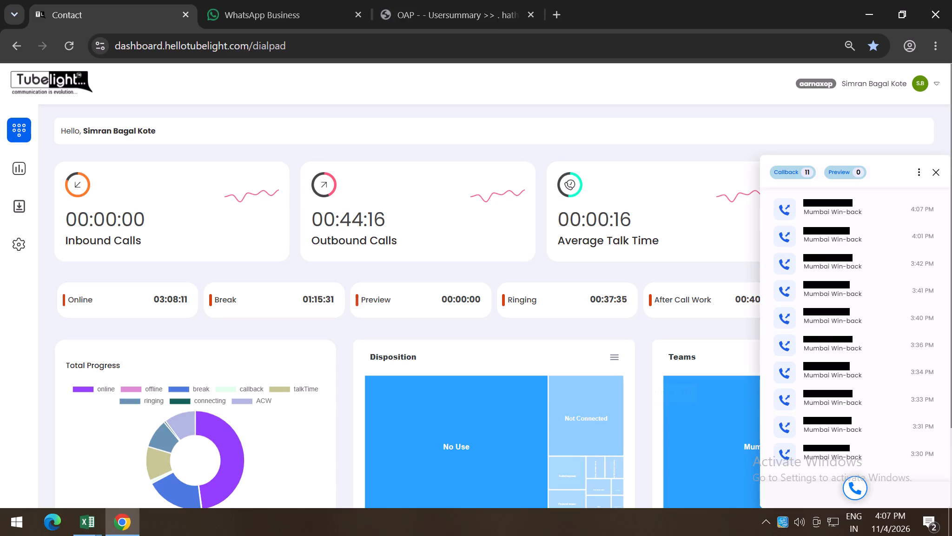
Return to the simran workbook in Excel and clear the Monday remark and its number in cells D11:E11.
{"action": "left_click", "coordinate": [95, 521]}
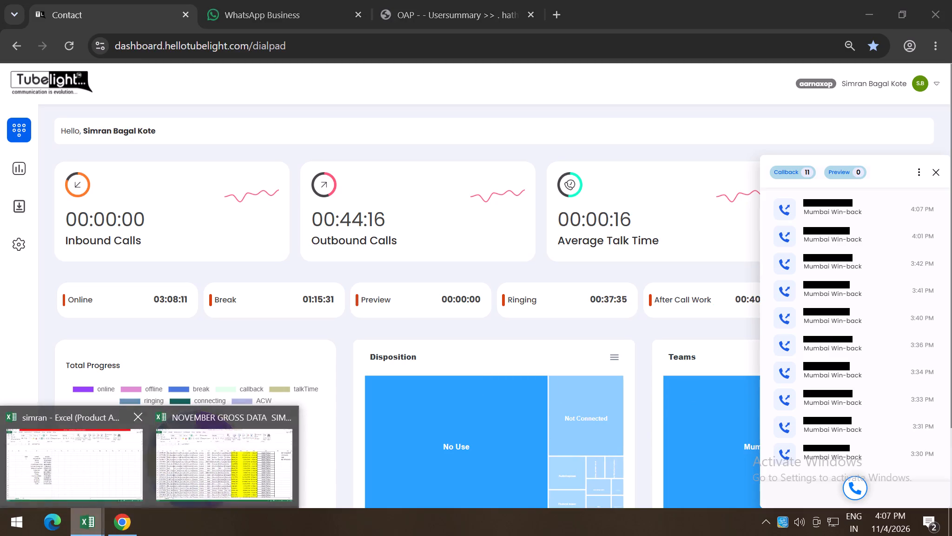
{"action": "left_click", "coordinate": [100, 471]}
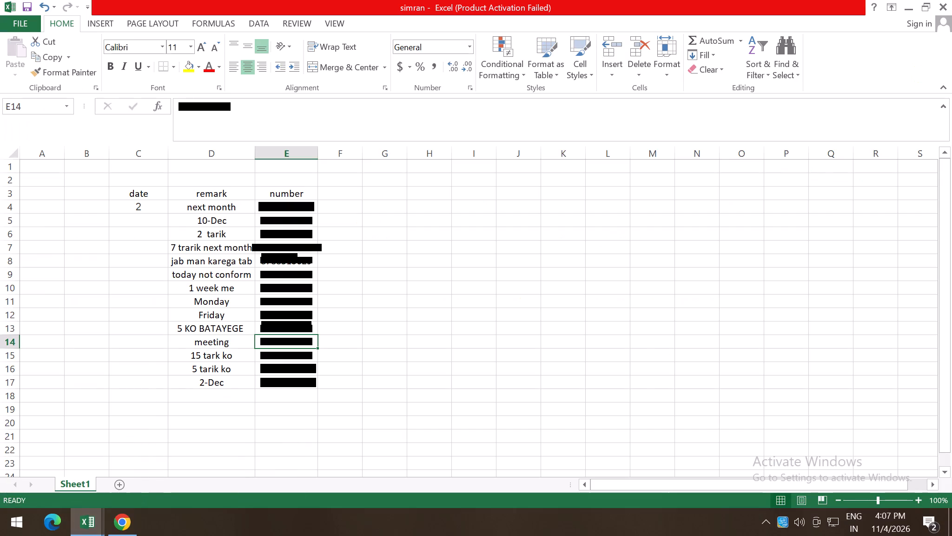
{"action": "left_click", "coordinate": [237, 302]}
{"action": "left_click", "coordinate": [365, 301]}
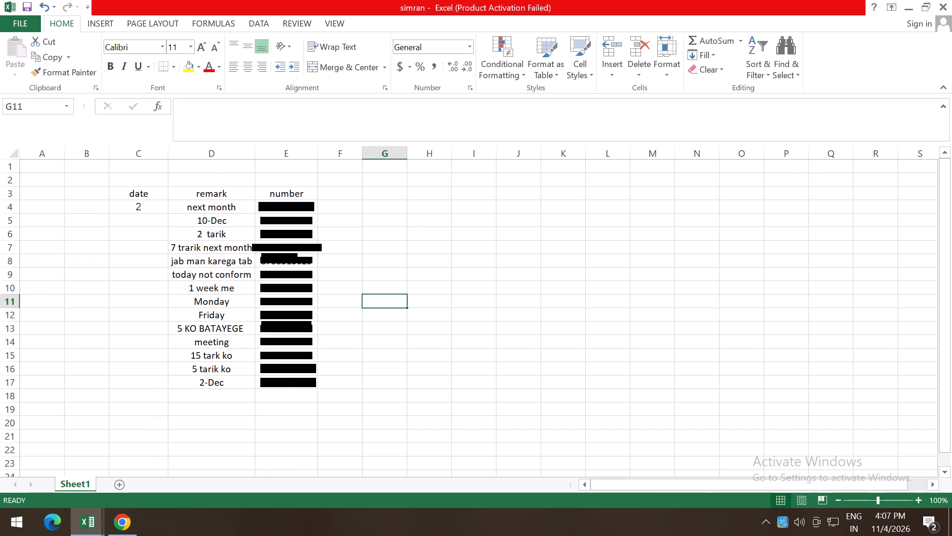
{"action": "left_click_drag", "start_coordinate": [153, 190], "coordinate": [153, 190]}
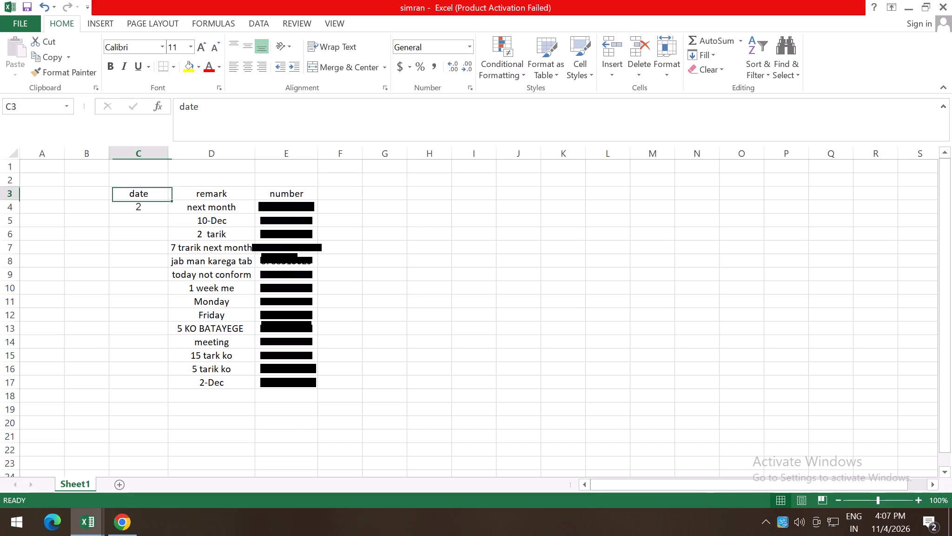
{"action": "left_click_drag", "start_coordinate": [153, 190], "coordinate": [303, 383]}
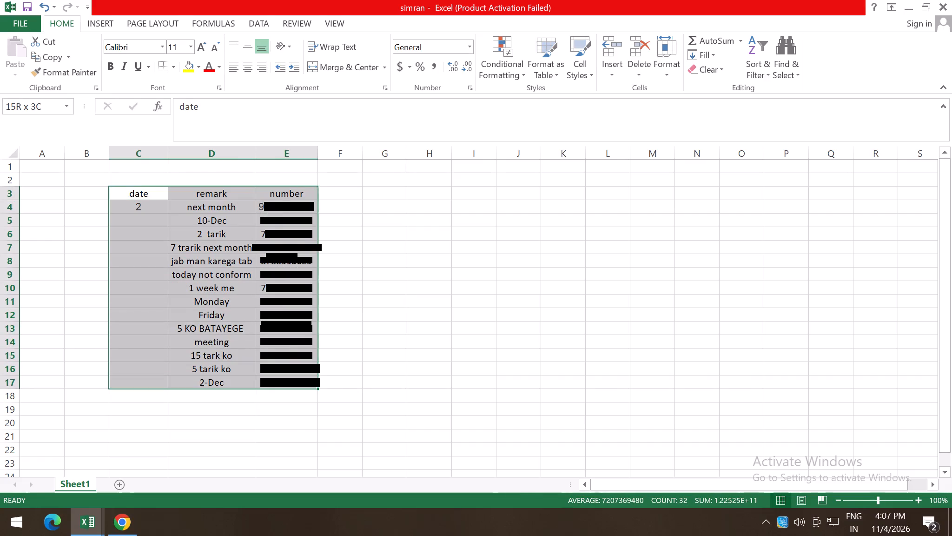
{"action": "left_click", "coordinate": [350, 335]}
{"action": "left_click", "coordinate": [224, 299]}
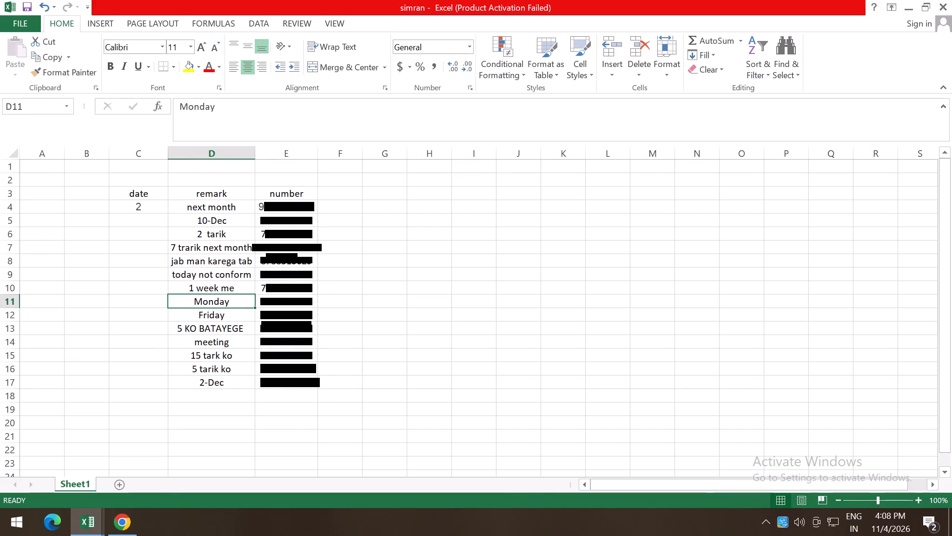
{"action": "left_click", "coordinate": [291, 299]}
{"action": "left_click", "coordinate": [200, 298]}
{"action": "left_click", "coordinate": [287, 300]}
{"action": "left_click_drag", "start_coordinate": [308, 297], "coordinate": [254, 303]}
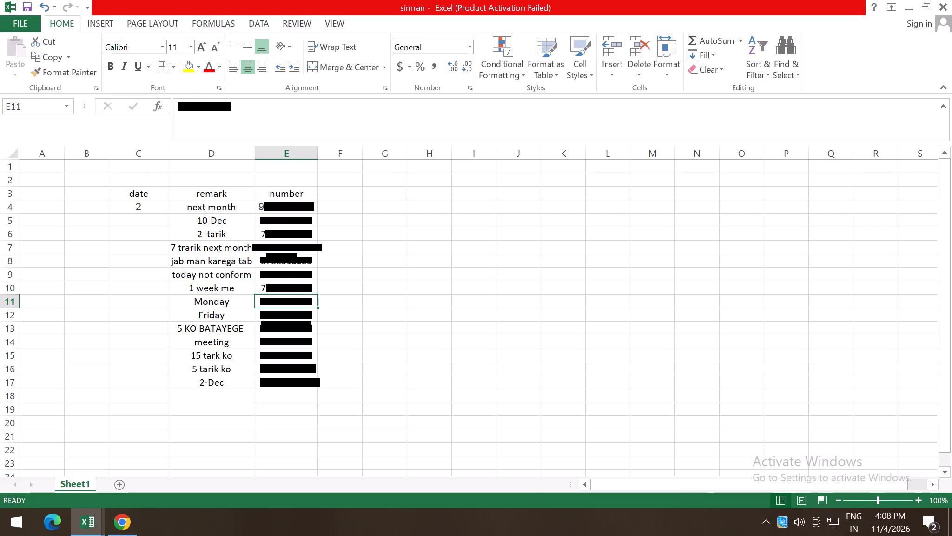
{"action": "left_click_drag", "start_coordinate": [254, 303], "coordinate": [219, 302]}
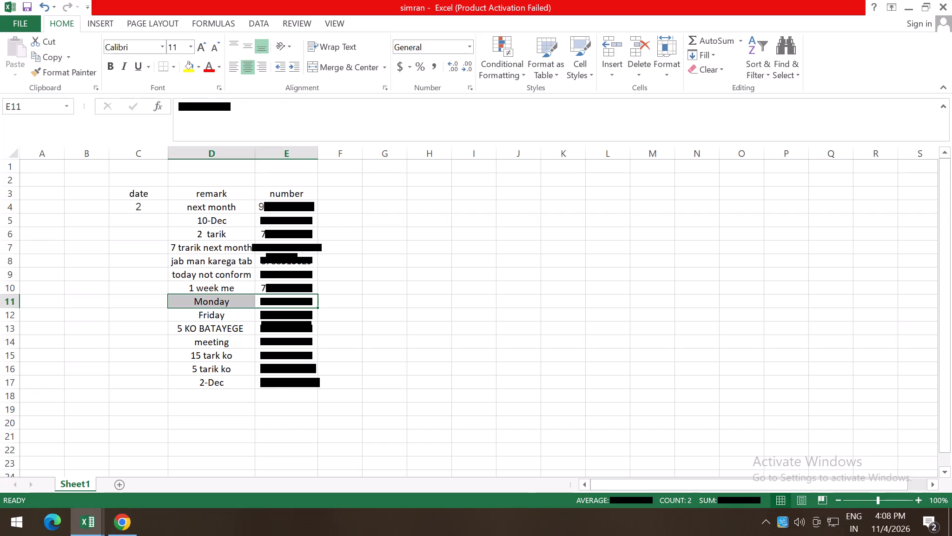
{"action": "key", "text": "Delete"}
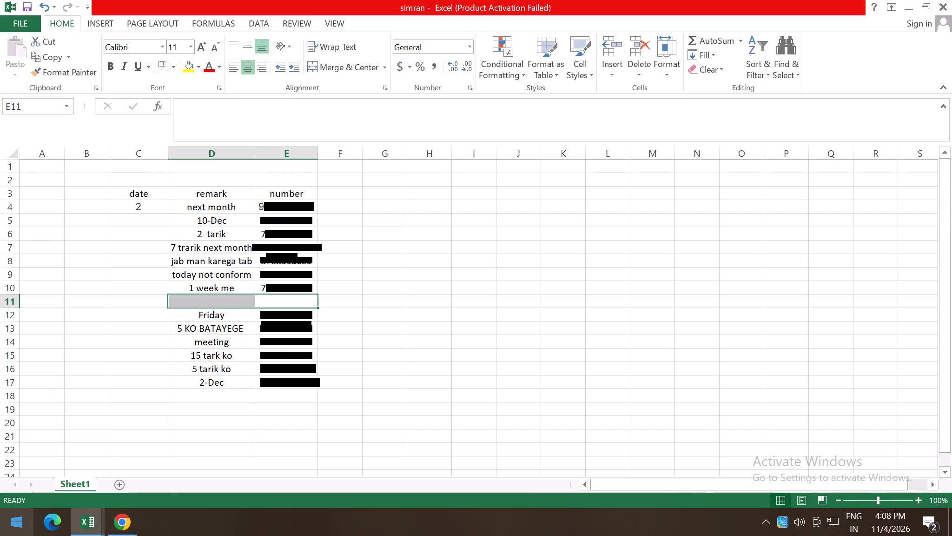
{"action": "left_click", "coordinate": [436, 342]}
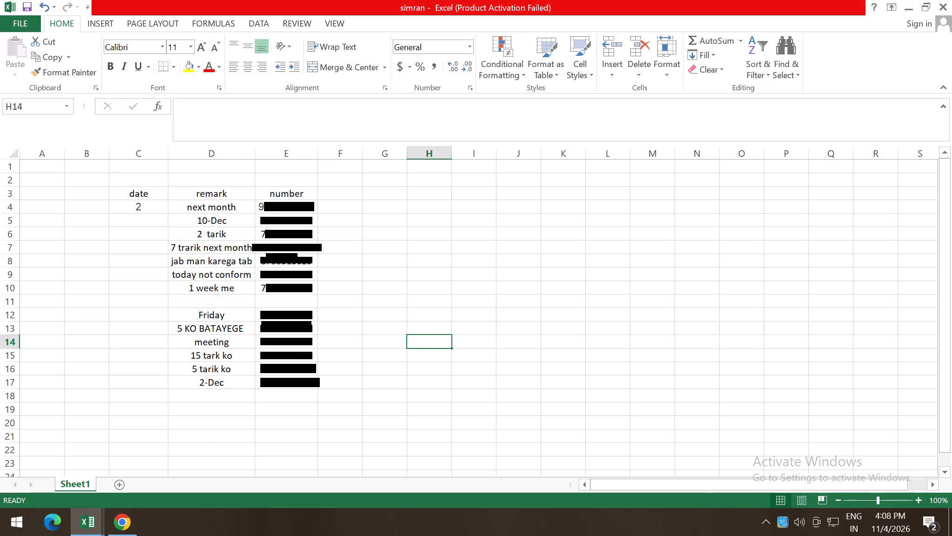
Switch to the Tubelight dialpad in Chrome.
{"action": "left_click", "coordinate": [143, 521]}
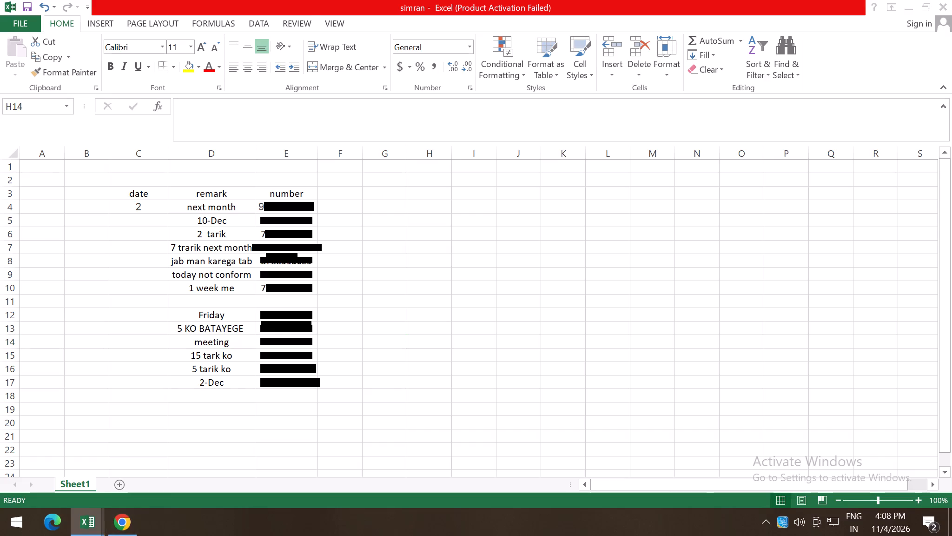
{"action": "left_click", "coordinate": [123, 520]}
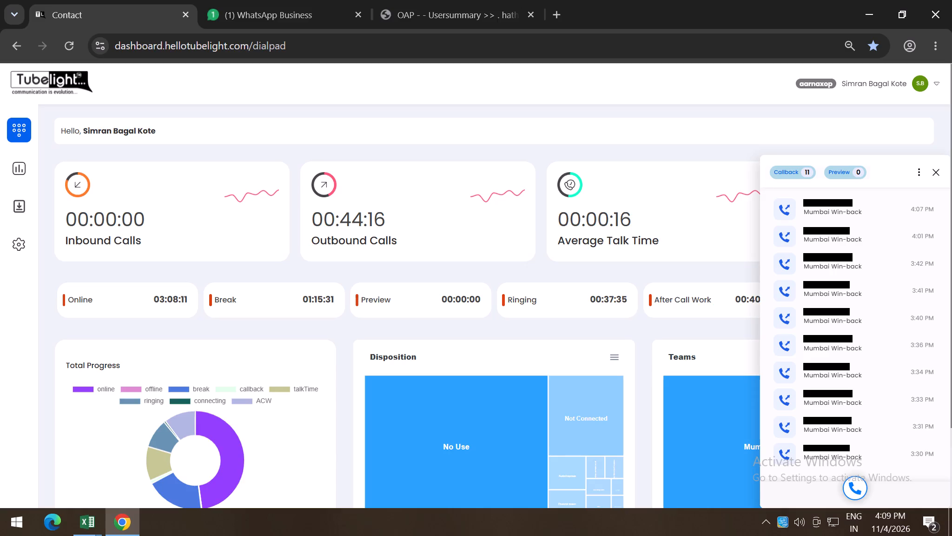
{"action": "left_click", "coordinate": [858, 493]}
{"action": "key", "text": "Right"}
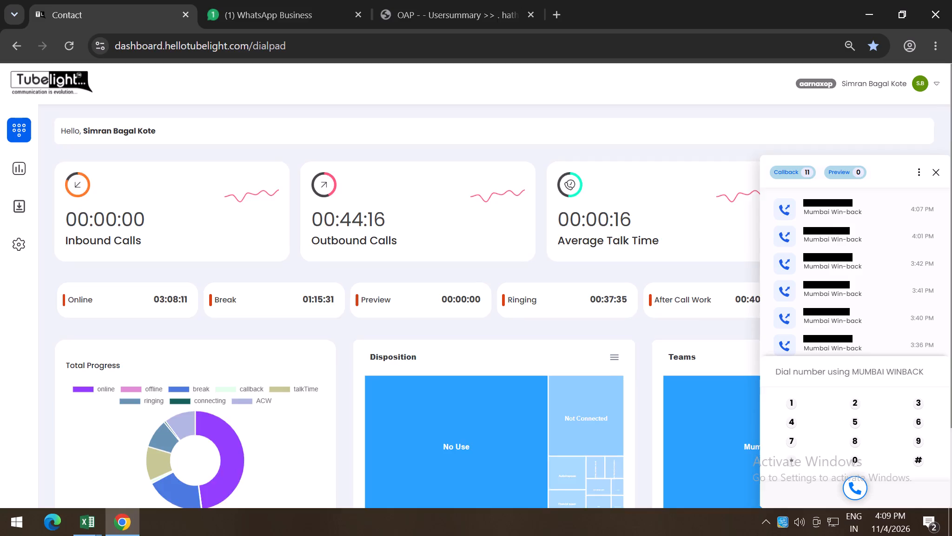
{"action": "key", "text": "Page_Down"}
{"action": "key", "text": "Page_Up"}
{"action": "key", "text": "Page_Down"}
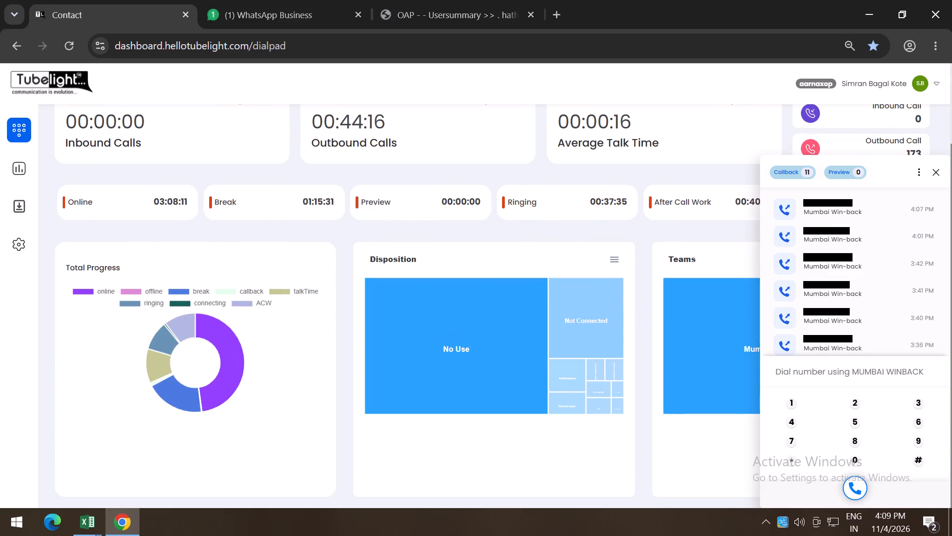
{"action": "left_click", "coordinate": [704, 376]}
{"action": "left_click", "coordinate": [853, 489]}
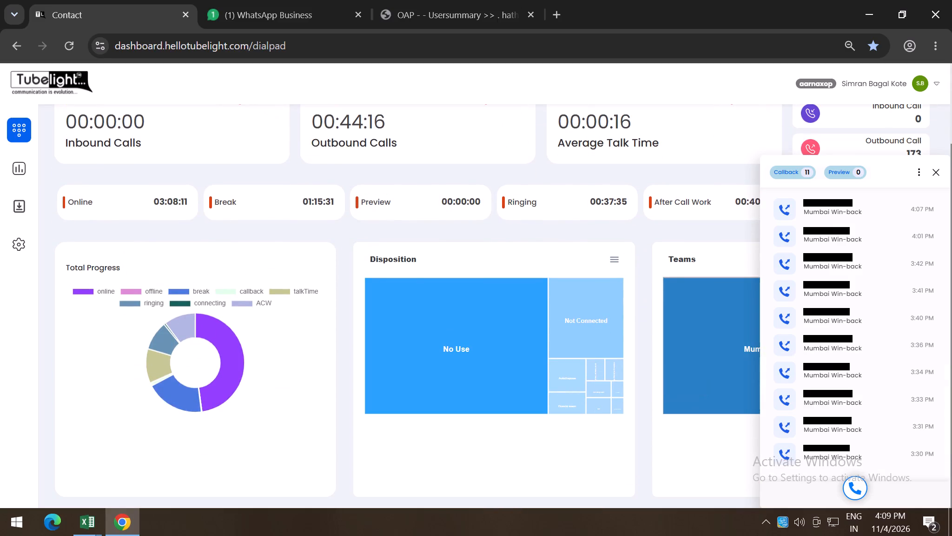
Open the MUMBAI WINBACK dial keypad, pick the suggested customer number and try to place the call.
{"action": "left_click", "coordinate": [853, 488]}
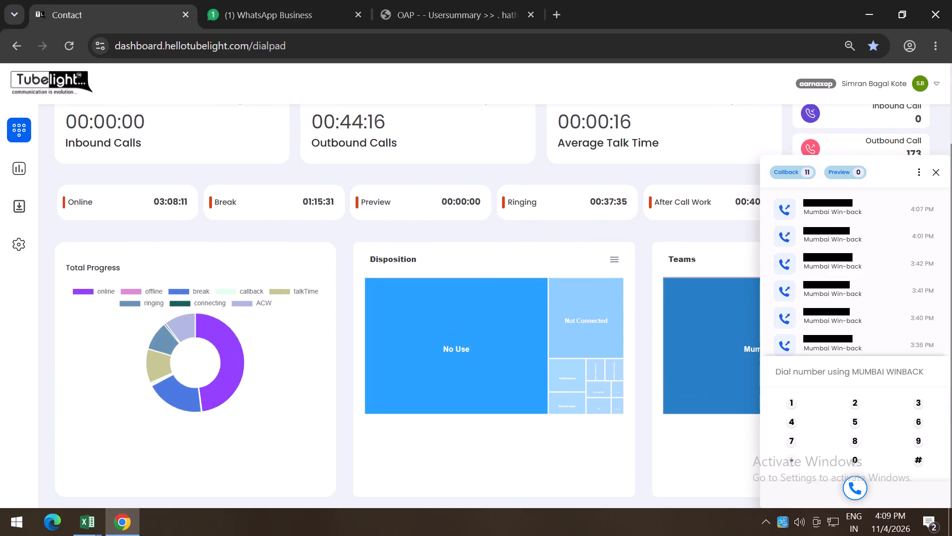
{"action": "key", "text": "Right"}
{"action": "key", "text": "Right"}
{"action": "key", "text": "Right"}
{"action": "key", "text": "Right"}
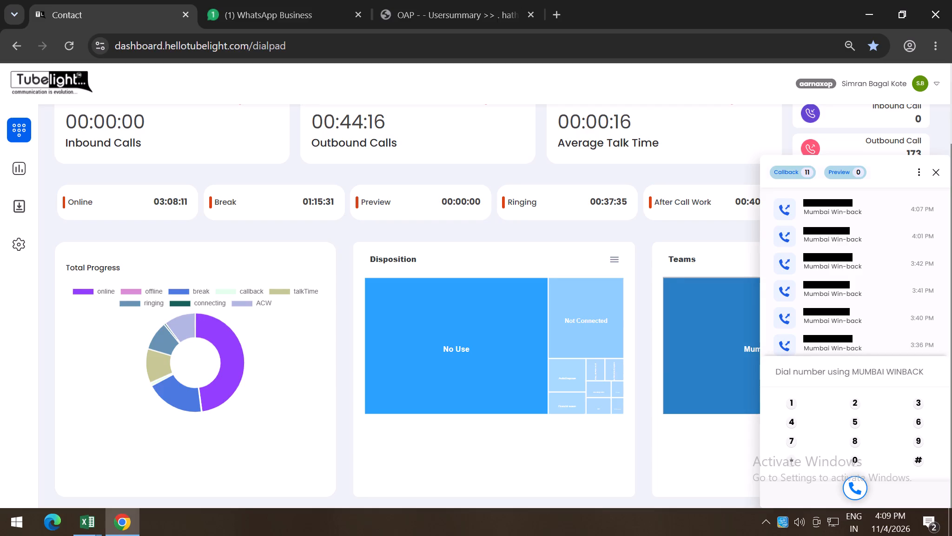
{"action": "key", "text": "6"}
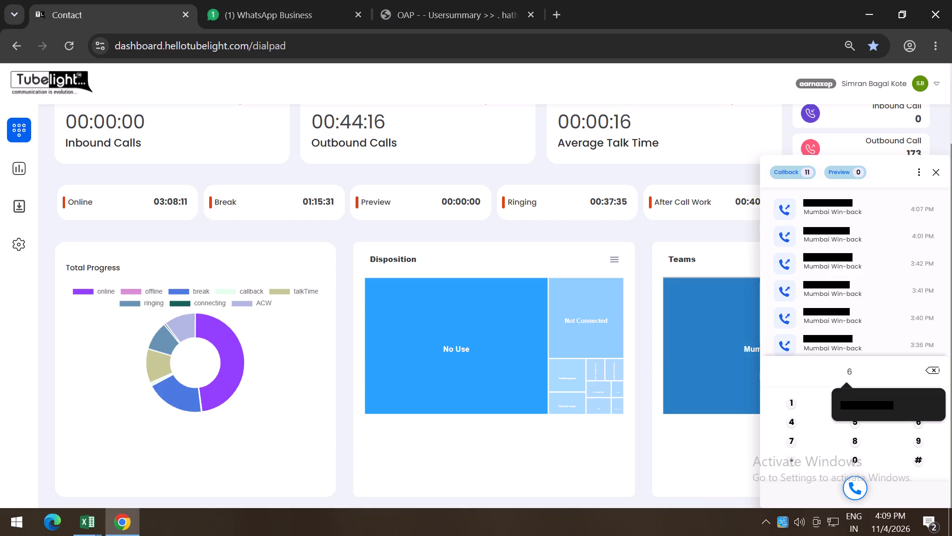
{"action": "left_click", "coordinate": [891, 402]}
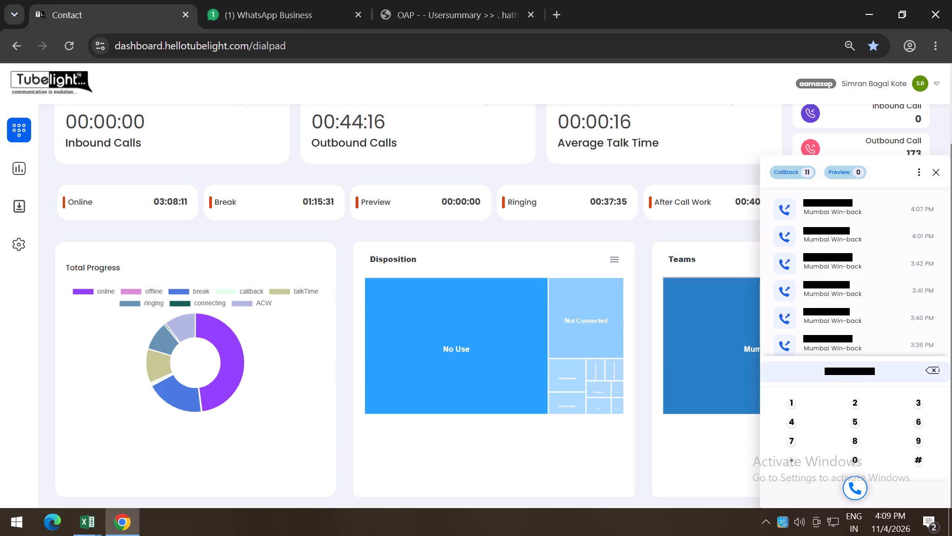
{"action": "left_click", "coordinate": [856, 486]}
{"action": "left_click", "coordinate": [899, 375]}
{"action": "left_click", "coordinate": [856, 489]}
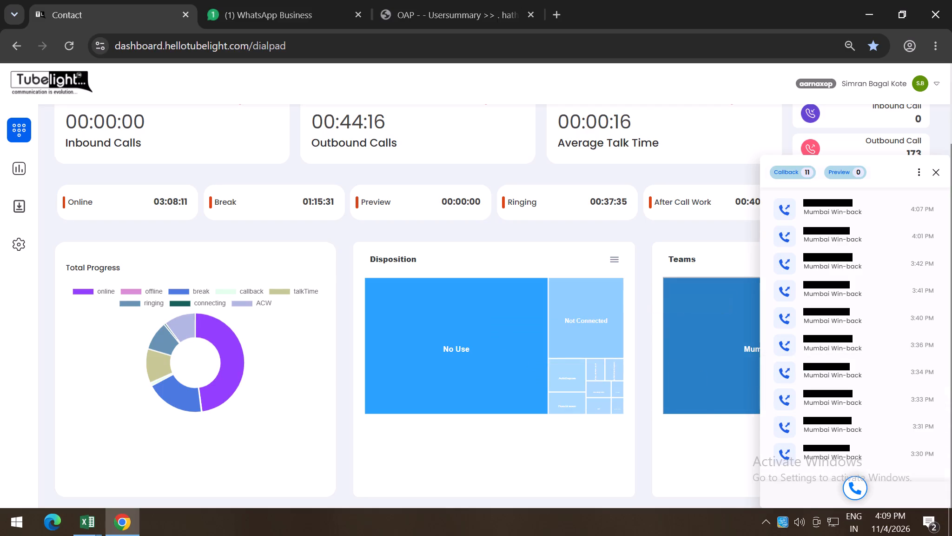
{"action": "scroll", "coordinate": [855, 383], "scroll_direction": "up", "scroll_amount": 2}
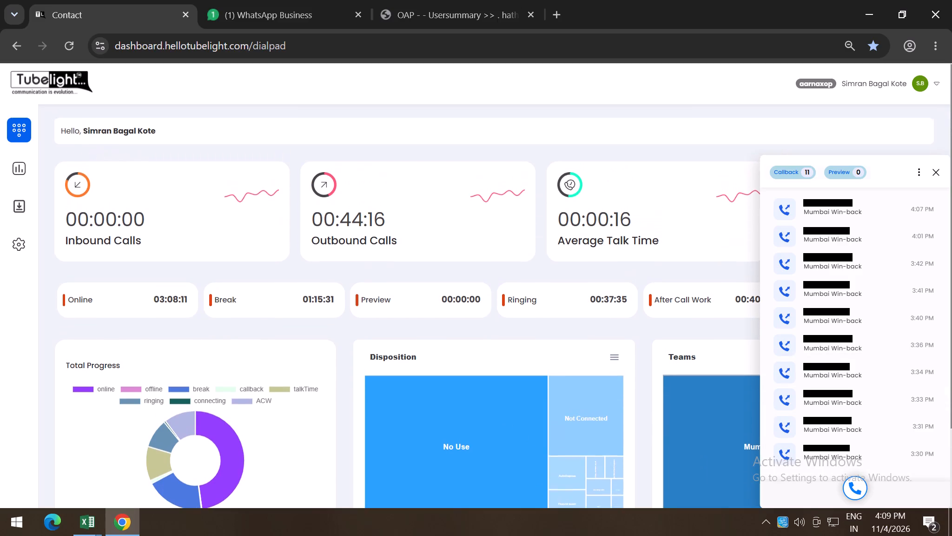
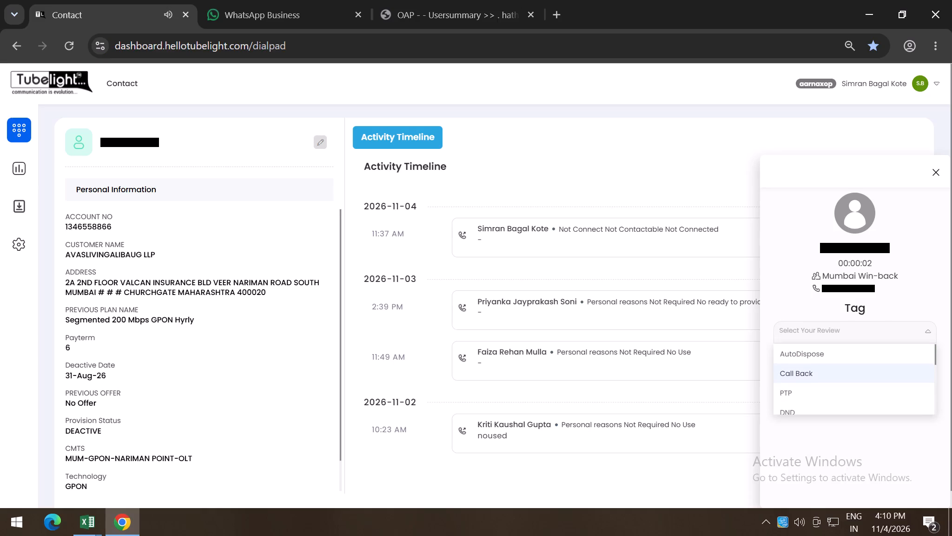
Tag the ended Mumbai Win-back call as Not Connect, Not Contactable, Not Connected and submit the disposition.
{"action": "scroll", "coordinate": [841, 367], "scroll_direction": "down", "scroll_amount": 3}
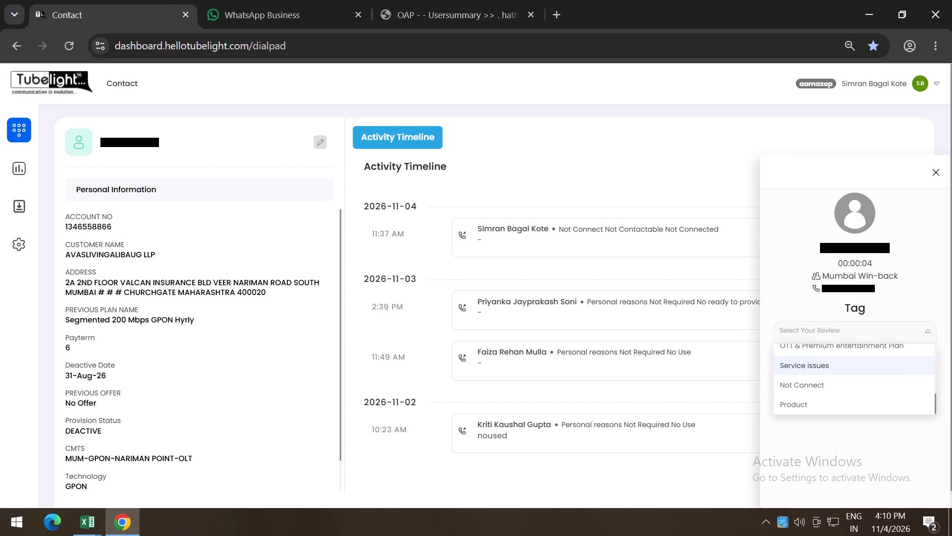
{"action": "scroll", "coordinate": [839, 374], "scroll_direction": "down", "scroll_amount": 1}
{"action": "left_click", "coordinate": [832, 388]}
{"action": "left_click", "coordinate": [863, 340]}
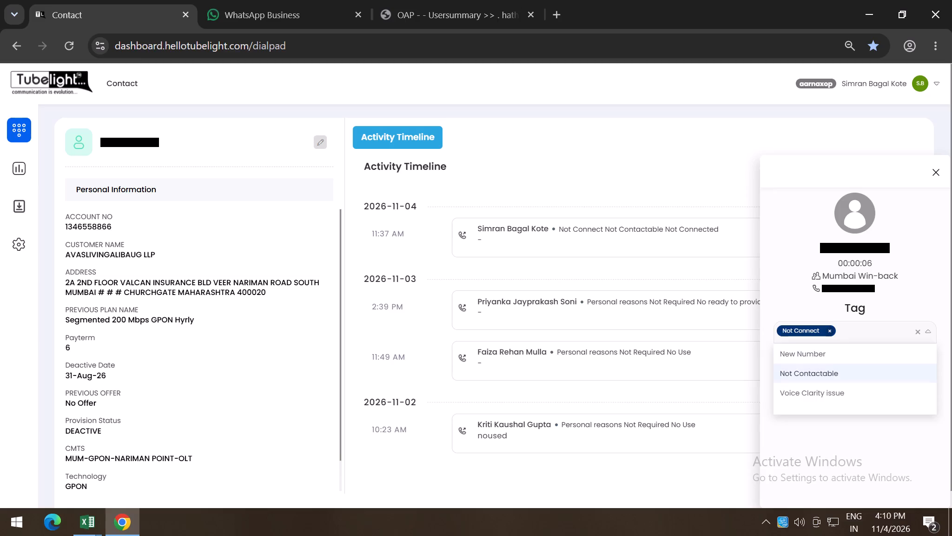
{"action": "left_click", "coordinate": [825, 376]}
{"action": "left_click", "coordinate": [864, 339]}
{"action": "scroll", "coordinate": [856, 384], "scroll_direction": "down", "scroll_amount": 1}
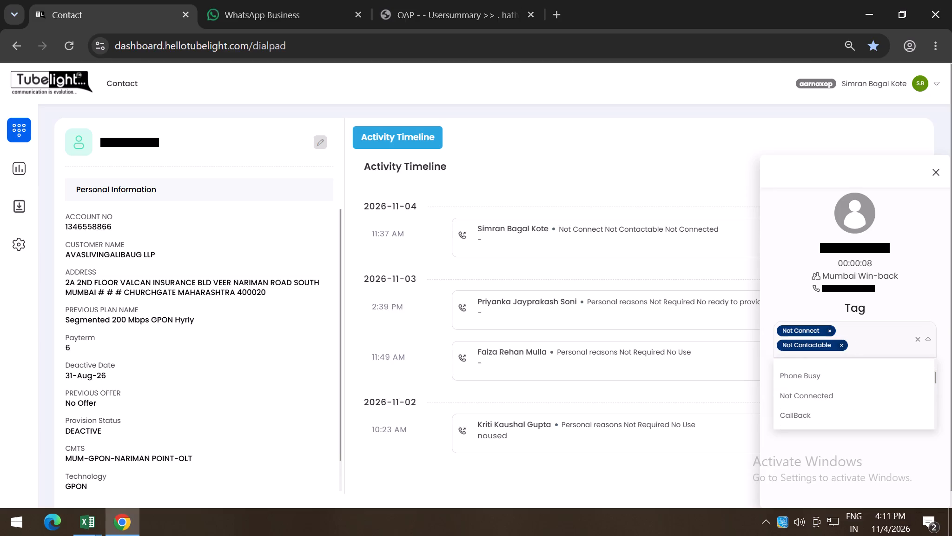
{"action": "left_click", "coordinate": [828, 394]}
{"action": "left_click", "coordinate": [859, 354]}
{"action": "left_click", "coordinate": [874, 359]}
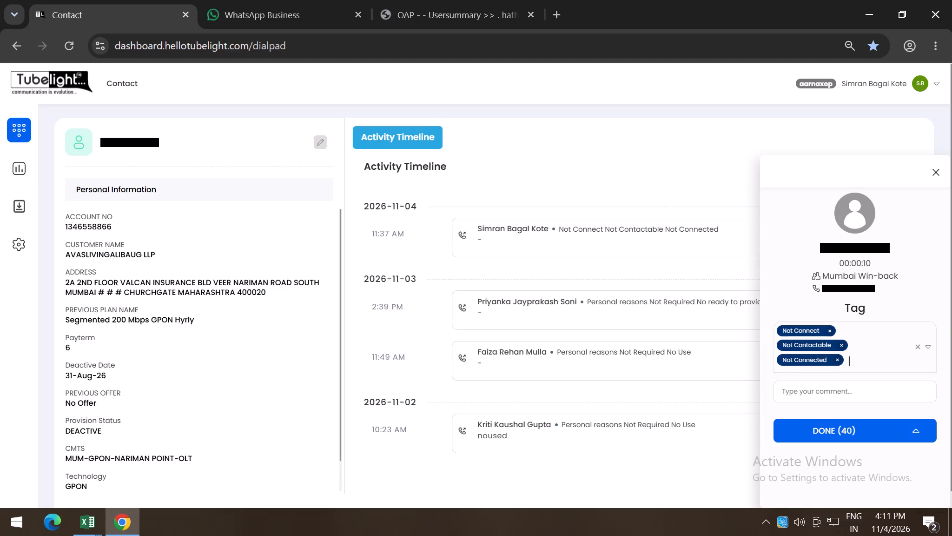
{"action": "left_click", "coordinate": [840, 433]}
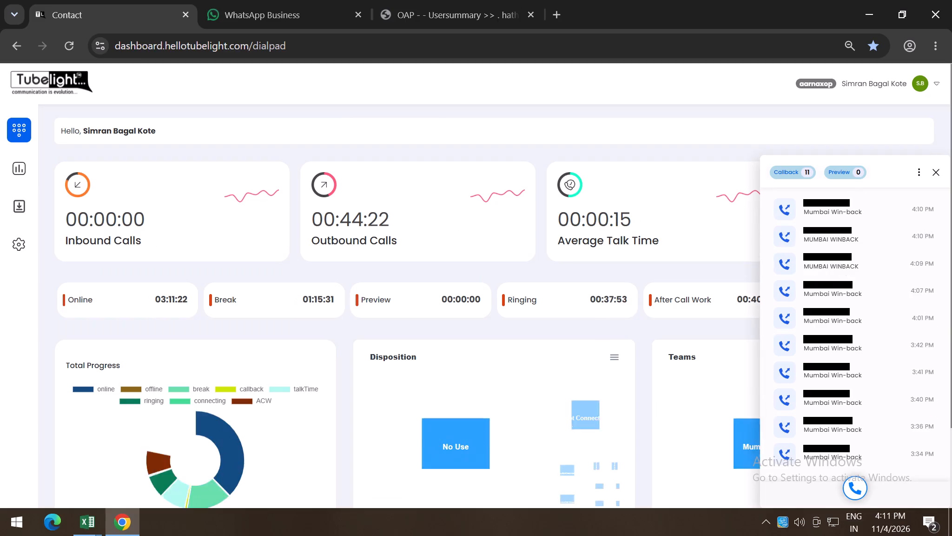
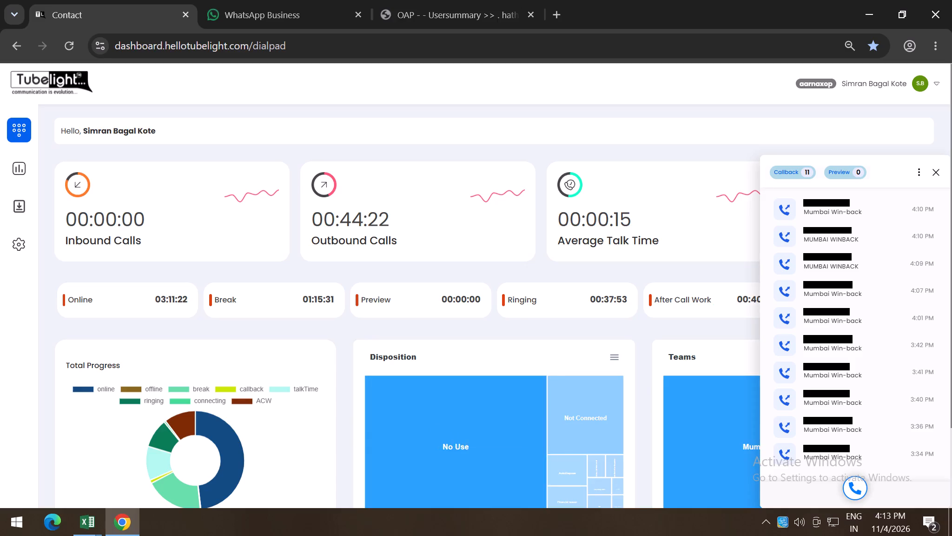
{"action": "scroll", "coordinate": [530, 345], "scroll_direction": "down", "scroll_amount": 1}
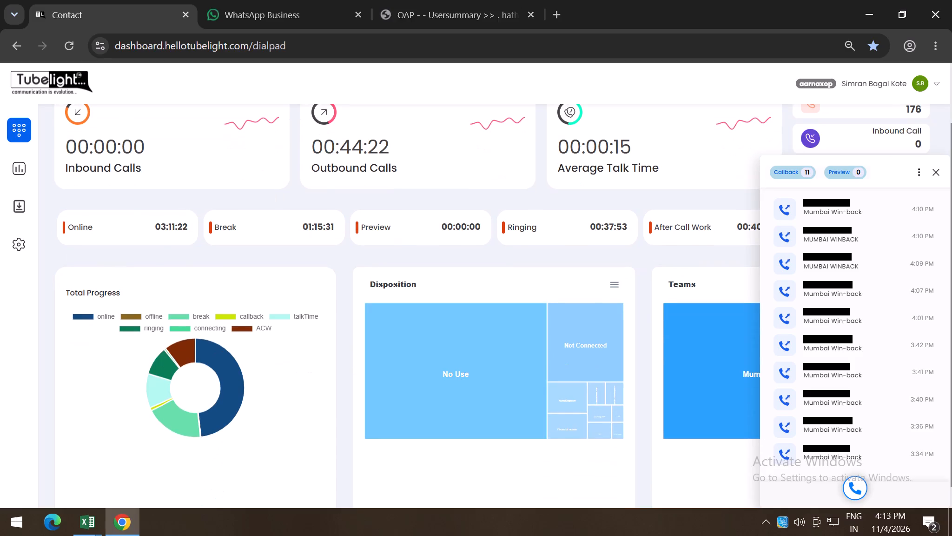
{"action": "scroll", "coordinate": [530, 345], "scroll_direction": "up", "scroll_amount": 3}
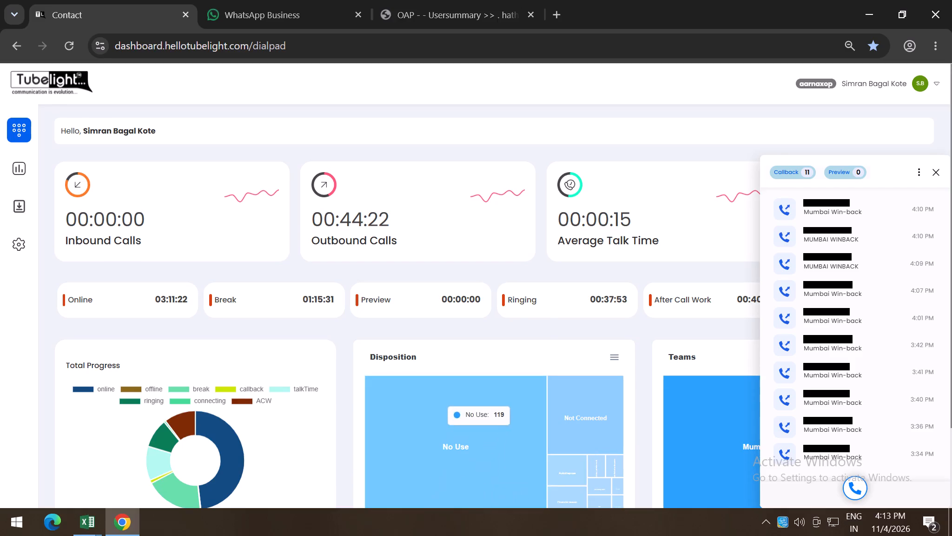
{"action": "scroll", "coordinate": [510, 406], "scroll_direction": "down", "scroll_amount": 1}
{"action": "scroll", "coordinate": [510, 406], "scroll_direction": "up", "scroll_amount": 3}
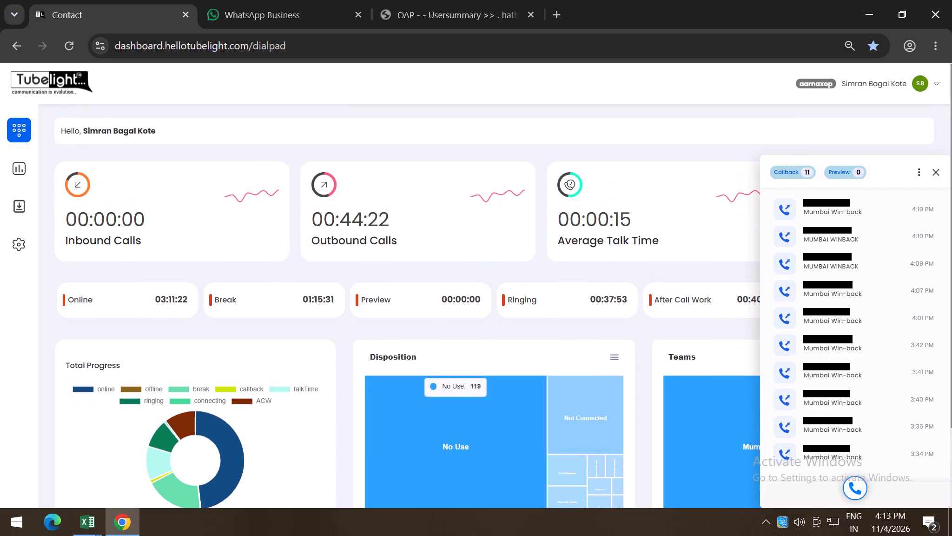
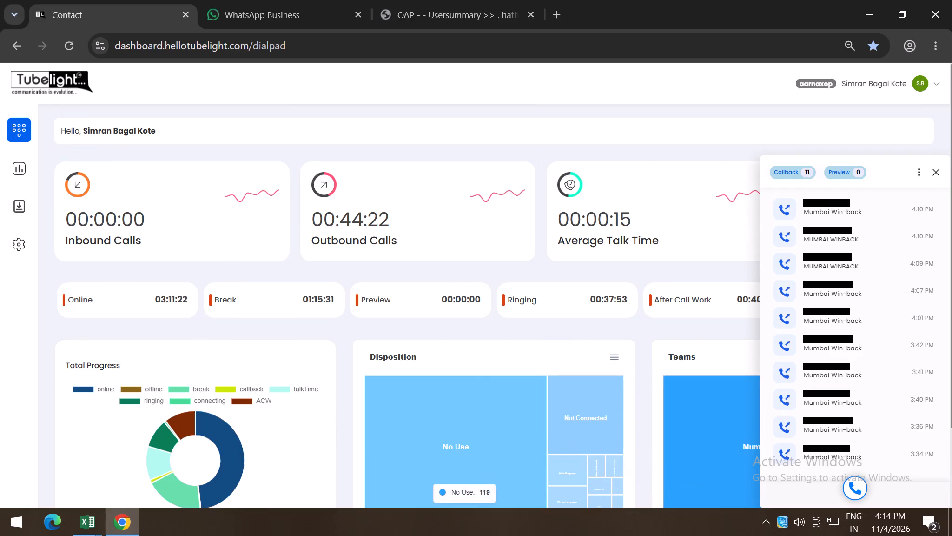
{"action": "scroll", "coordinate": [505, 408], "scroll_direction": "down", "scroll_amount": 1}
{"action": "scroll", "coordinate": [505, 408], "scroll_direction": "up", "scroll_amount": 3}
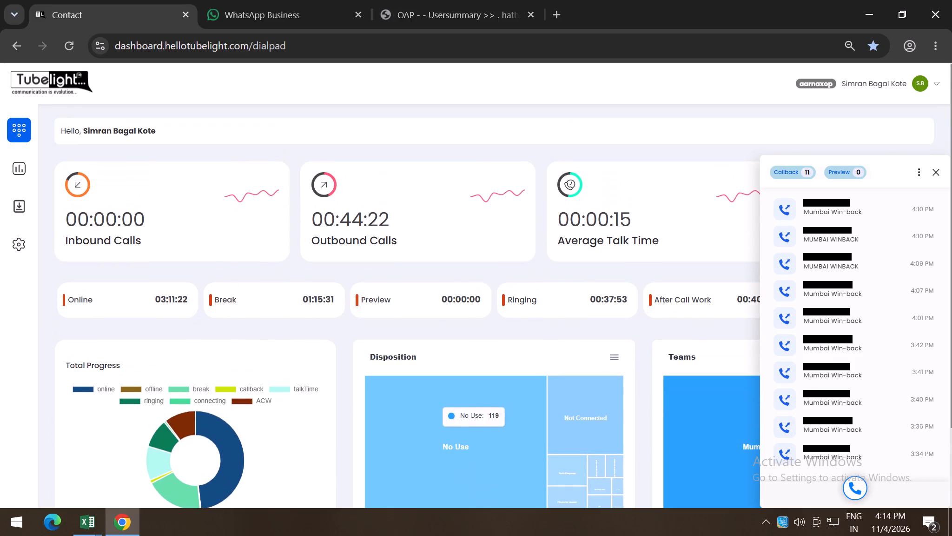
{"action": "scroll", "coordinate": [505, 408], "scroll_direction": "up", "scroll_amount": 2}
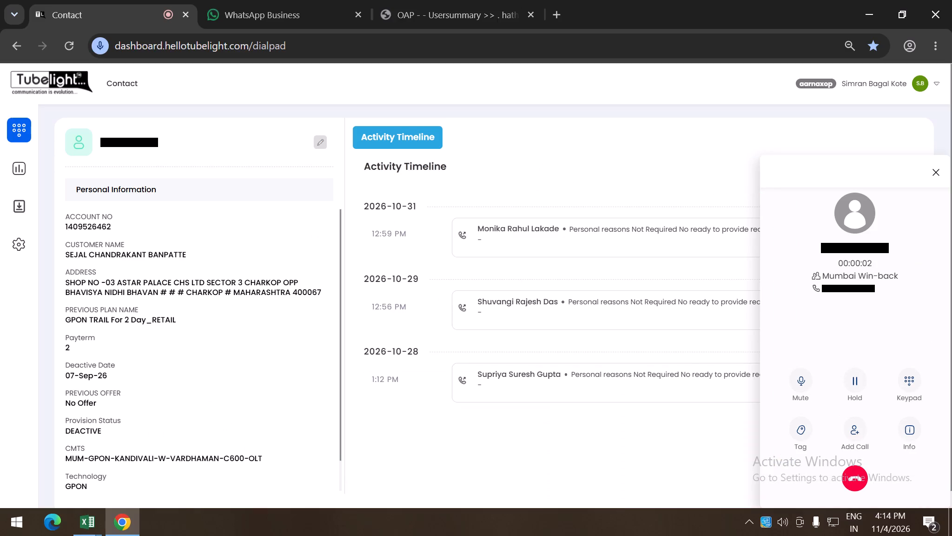
End the active Mumbai Win-back call with the deactivated GPON customer.
{"action": "left_click", "coordinate": [857, 480]}
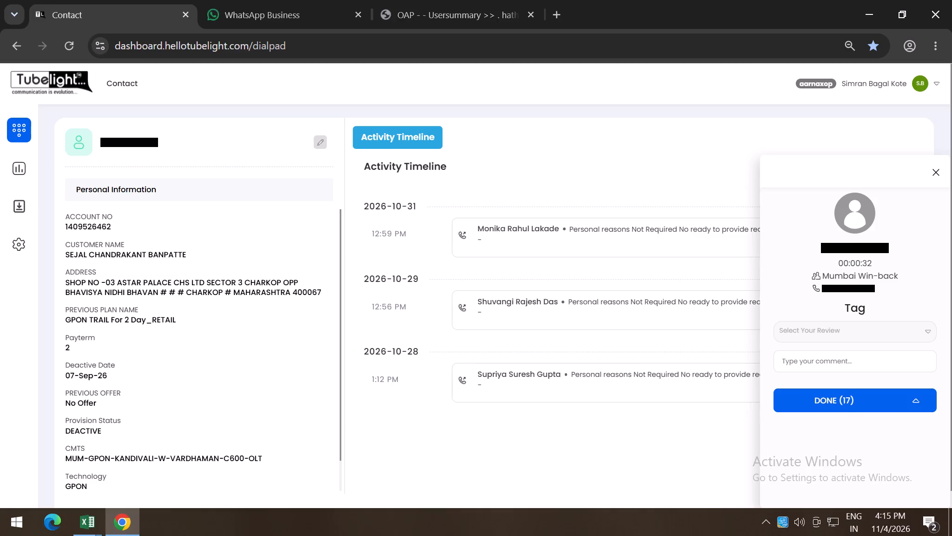
Tag the ended Mumbai Win-back call as Personal reasons, Not Required with a further sub-reason, and submit the disposition.
{"action": "left_click", "coordinate": [861, 328]}
{"action": "scroll", "coordinate": [854, 373], "scroll_direction": "down", "scroll_amount": 1}
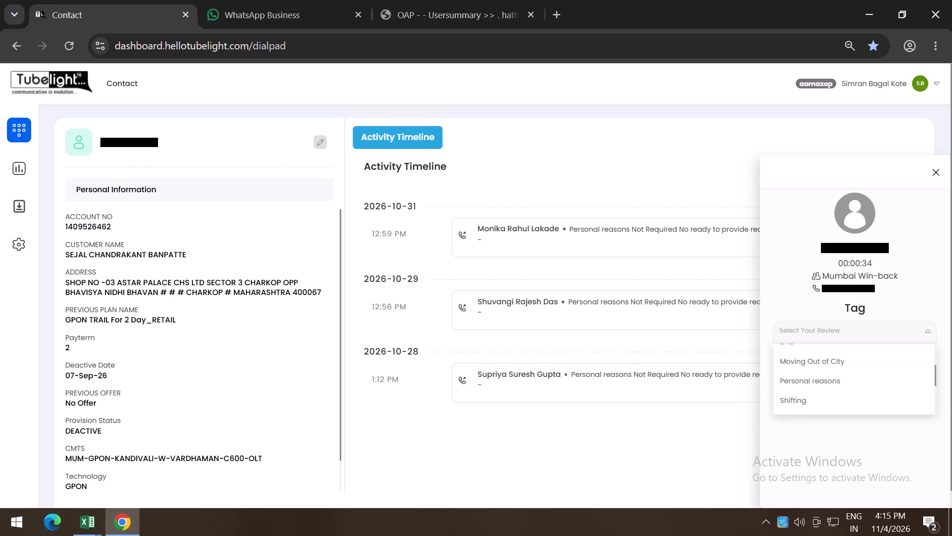
{"action": "left_click", "coordinate": [844, 379]}
{"action": "left_click", "coordinate": [871, 325]}
{"action": "left_click", "coordinate": [831, 386]}
{"action": "left_click", "coordinate": [857, 346]}
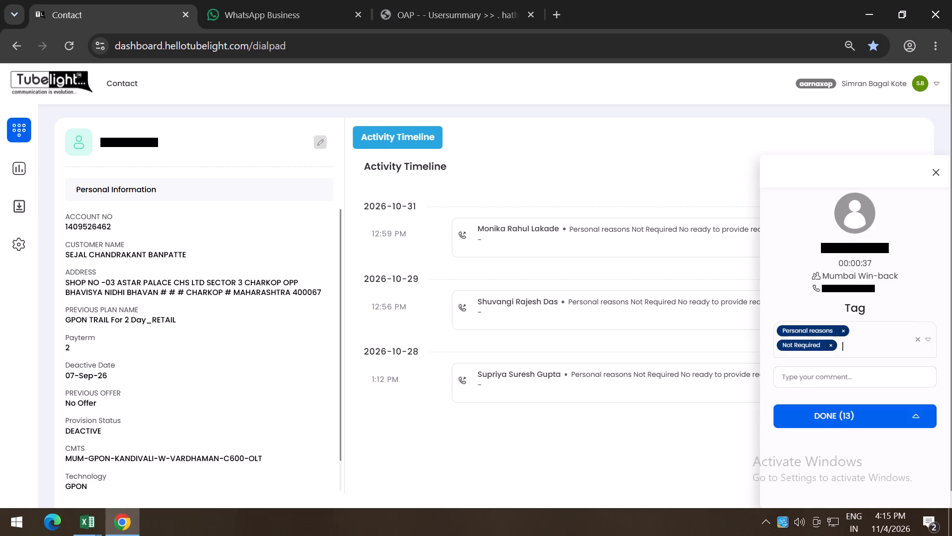
{"action": "left_click", "coordinate": [810, 369]}
{"action": "left_click", "coordinate": [822, 415]}
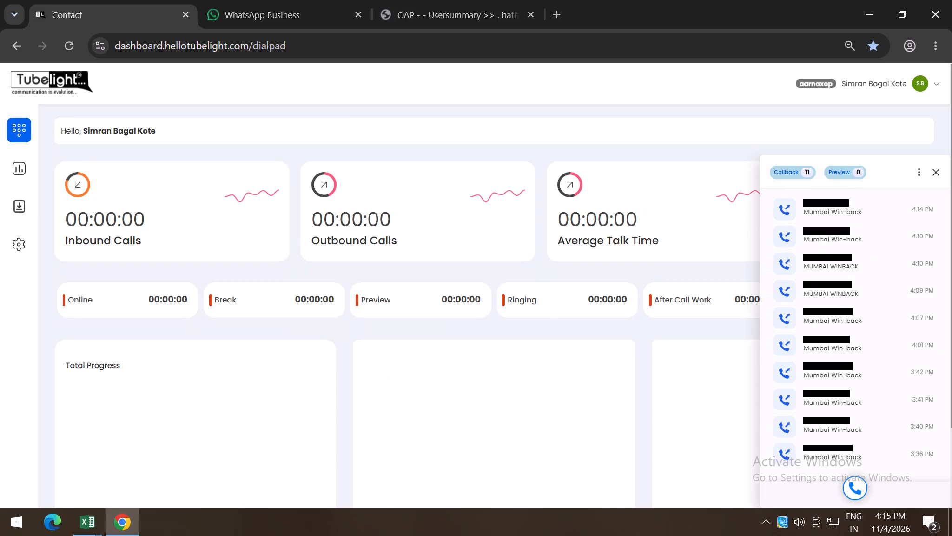
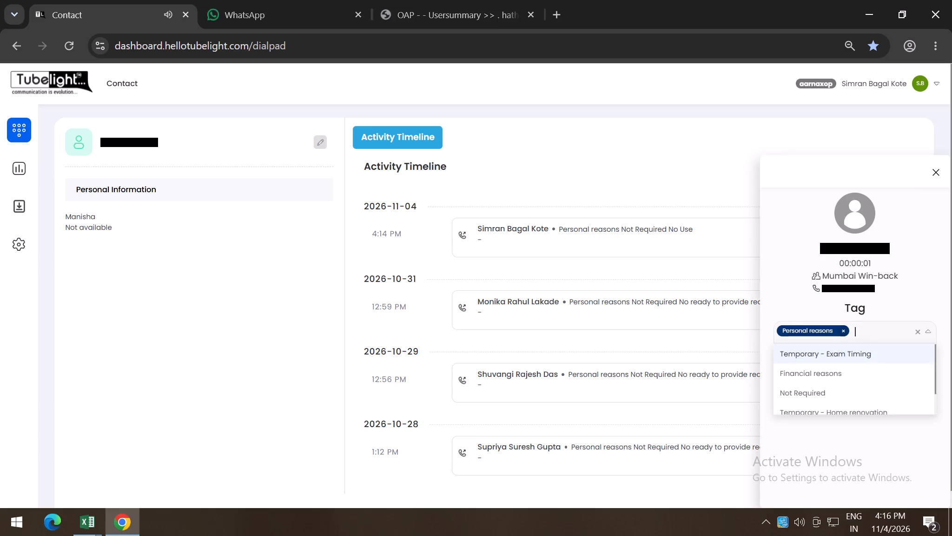
Add Not Required and No Use after Personal reasons in the ended Mumbai Win-back call's disposition tags.
{"action": "left_click", "coordinate": [815, 391]}
{"action": "left_click", "coordinate": [858, 355]}
{"action": "left_click", "coordinate": [786, 365]}
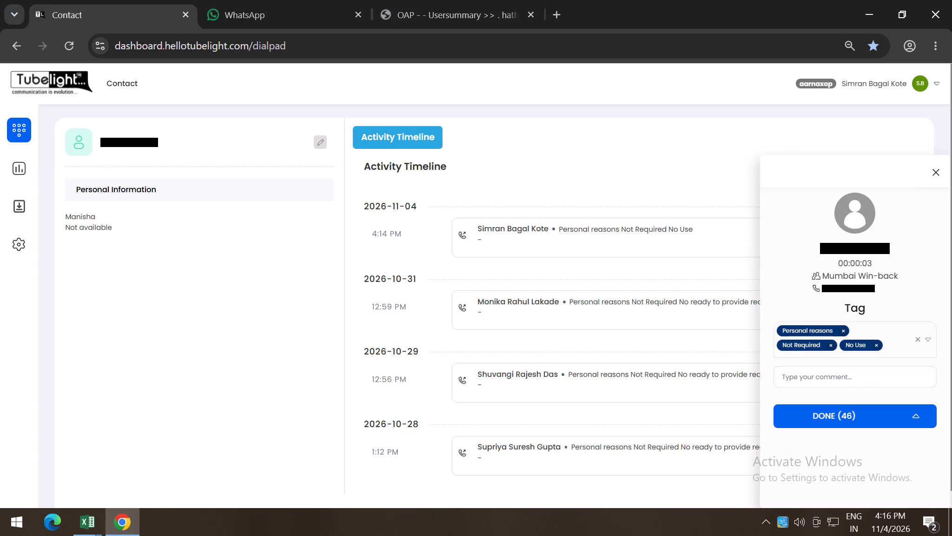
Submit the ended call's disposition tagged Personal reasons, Not Required and No Use.
{"action": "left_click", "coordinate": [803, 413]}
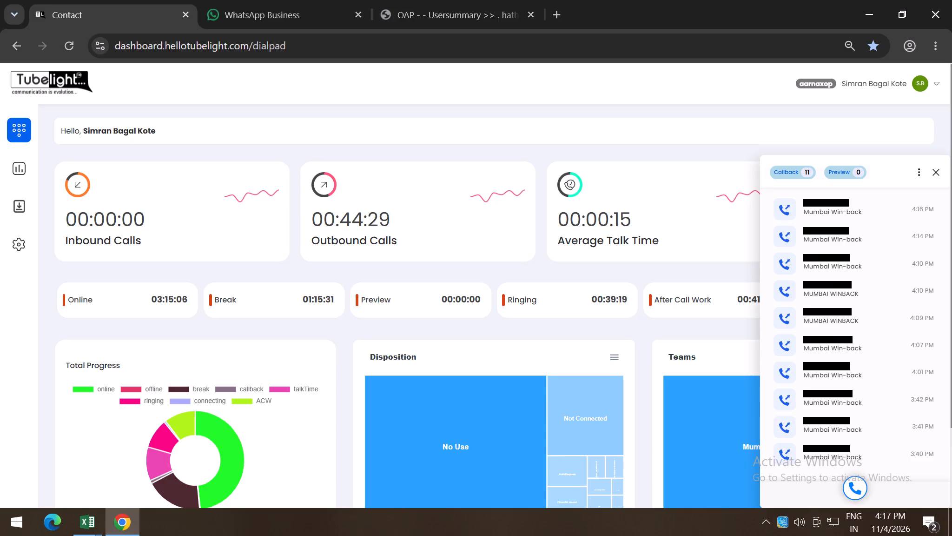
Switch to the simran workbook and review the follow-up numbers against their remarks, from next month down to 2-Dec.
{"action": "left_click", "coordinate": [95, 511]}
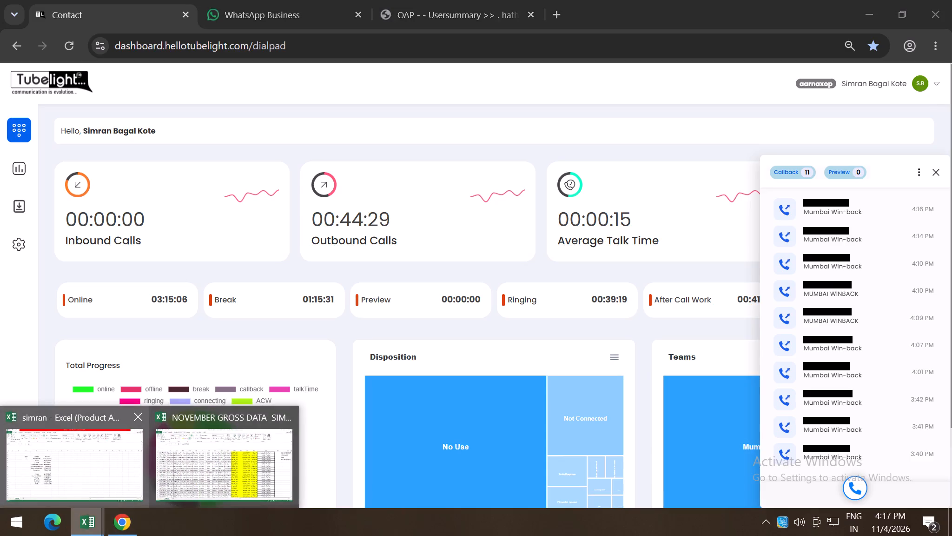
{"action": "left_click", "coordinate": [68, 460]}
{"action": "left_click", "coordinate": [429, 264]}
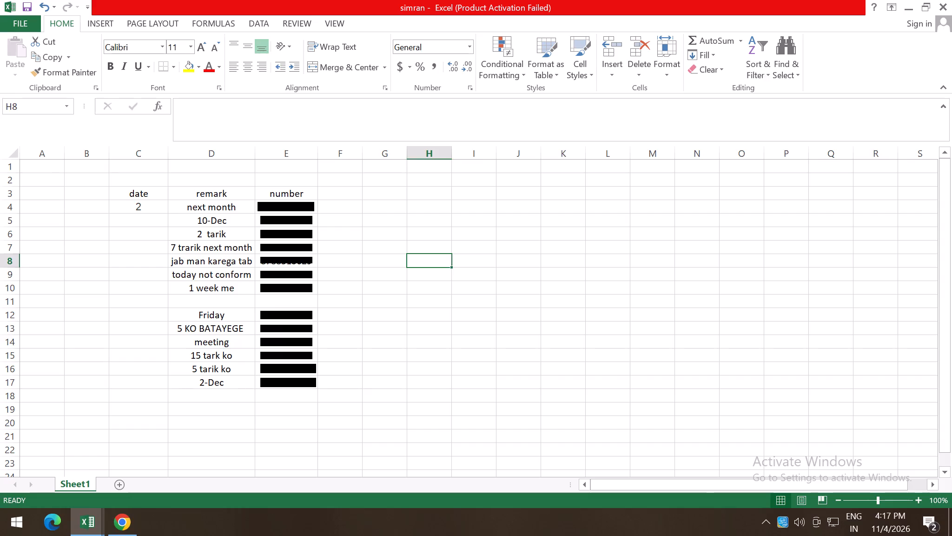
{"action": "left_click", "coordinate": [302, 207]}
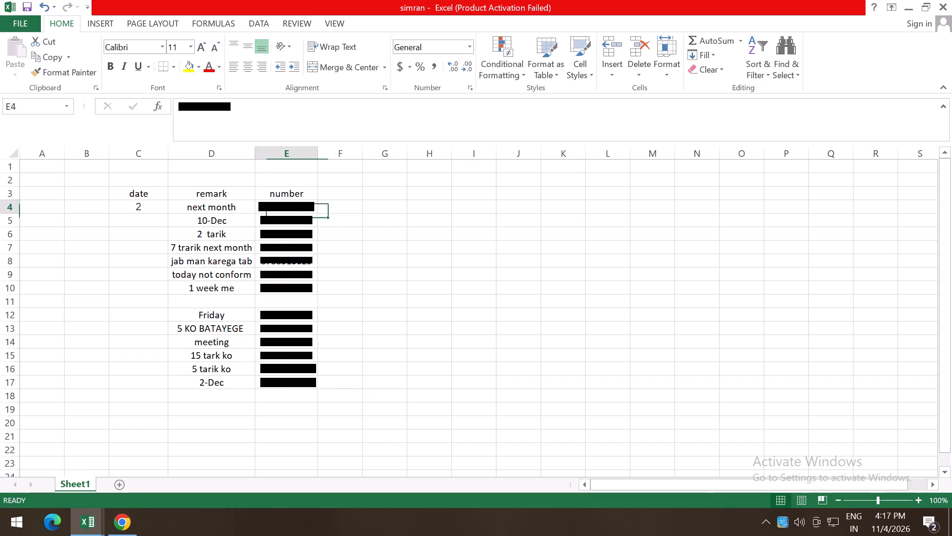
{"action": "left_click", "coordinate": [302, 220]}
{"action": "left_click", "coordinate": [297, 238]}
{"action": "left_click", "coordinate": [301, 242]}
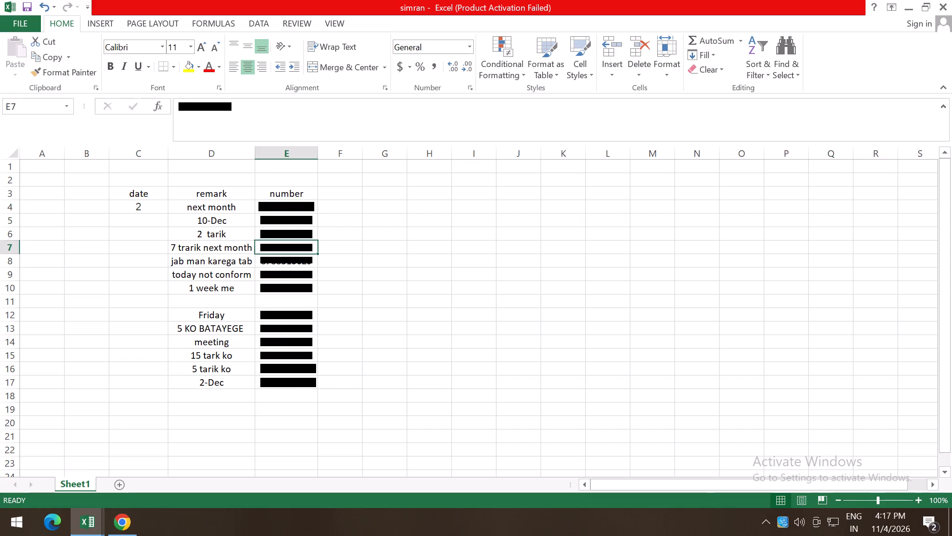
{"action": "left_click", "coordinate": [297, 257]}
{"action": "left_click", "coordinate": [303, 280]}
{"action": "left_click", "coordinate": [303, 282]}
{"action": "left_click", "coordinate": [293, 315]}
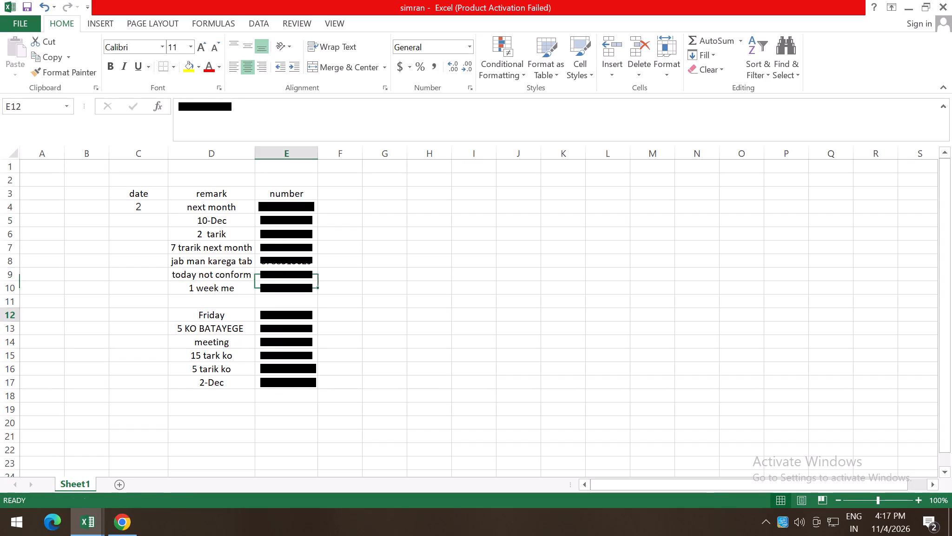
{"action": "left_click", "coordinate": [295, 331]}
{"action": "left_click", "coordinate": [302, 345]}
{"action": "left_click", "coordinate": [303, 356]}
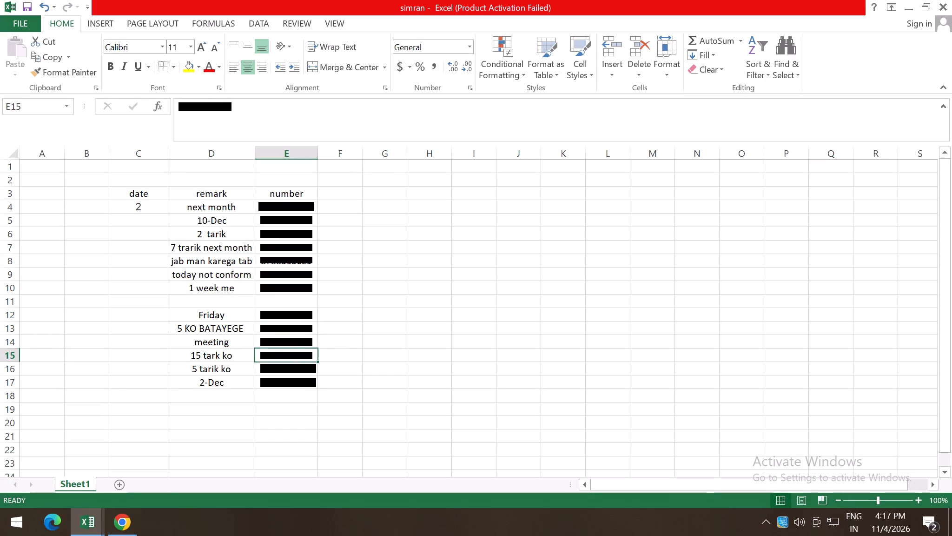
{"action": "left_click", "coordinate": [303, 374]}
{"action": "left_click", "coordinate": [300, 383]}
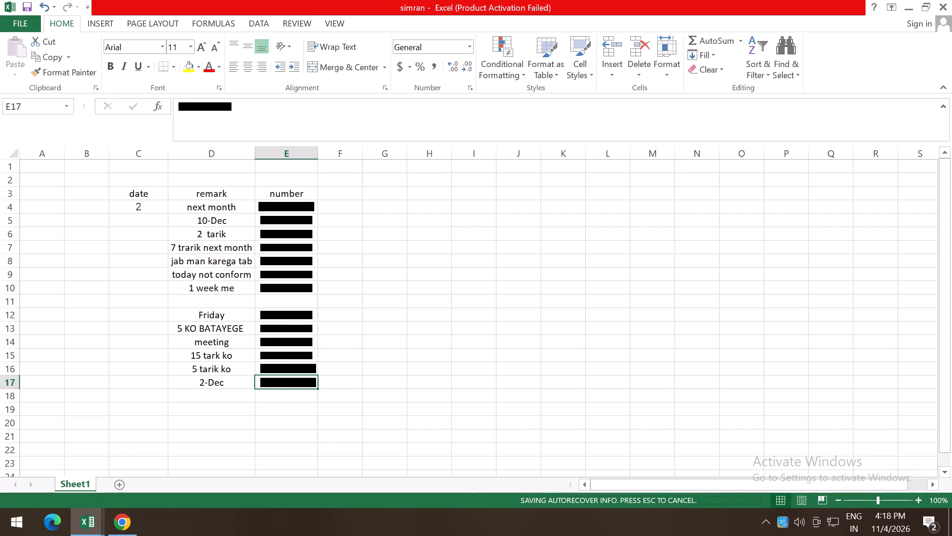
{"action": "left_click", "coordinate": [305, 273]}
{"action": "left_click", "coordinate": [364, 288]}
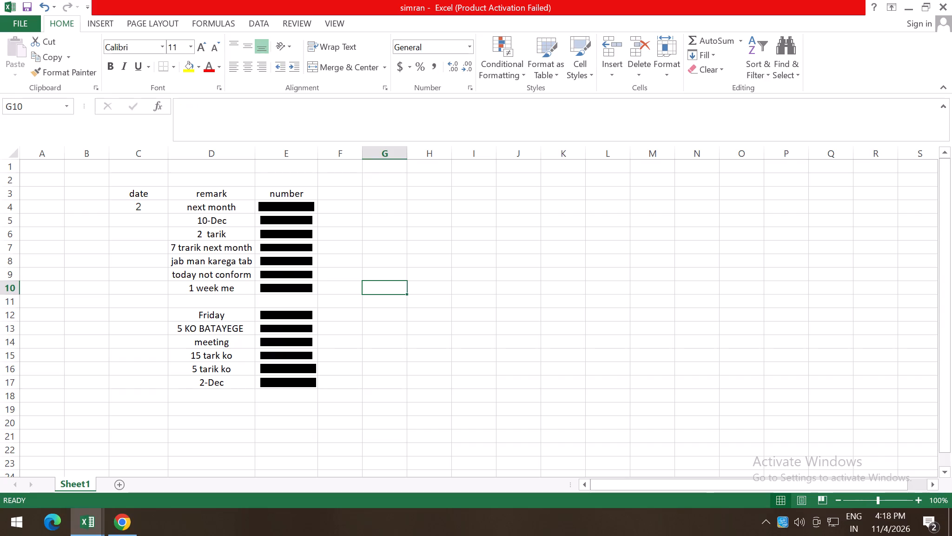
Switch back to the dialer and end the active Mumbai Win-back call.
{"action": "left_click", "coordinate": [118, 517]}
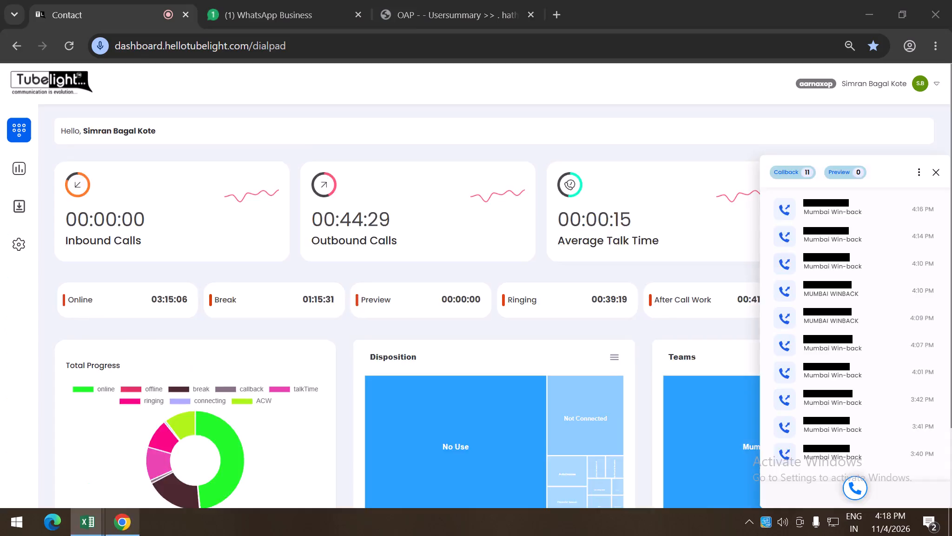
{"action": "left_click", "coordinate": [845, 475]}
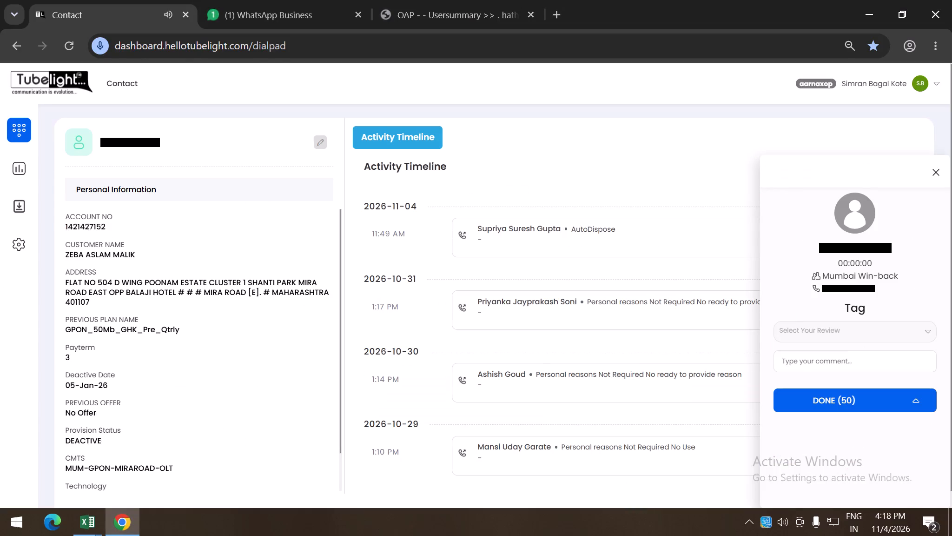
Tag the ended call as Not Connect and Not Contactable with a detailed reason, and submit the disposition.
{"action": "left_click", "coordinate": [824, 325]}
{"action": "scroll", "coordinate": [837, 362], "scroll_direction": "down", "scroll_amount": 2}
{"action": "left_click", "coordinate": [823, 408]}
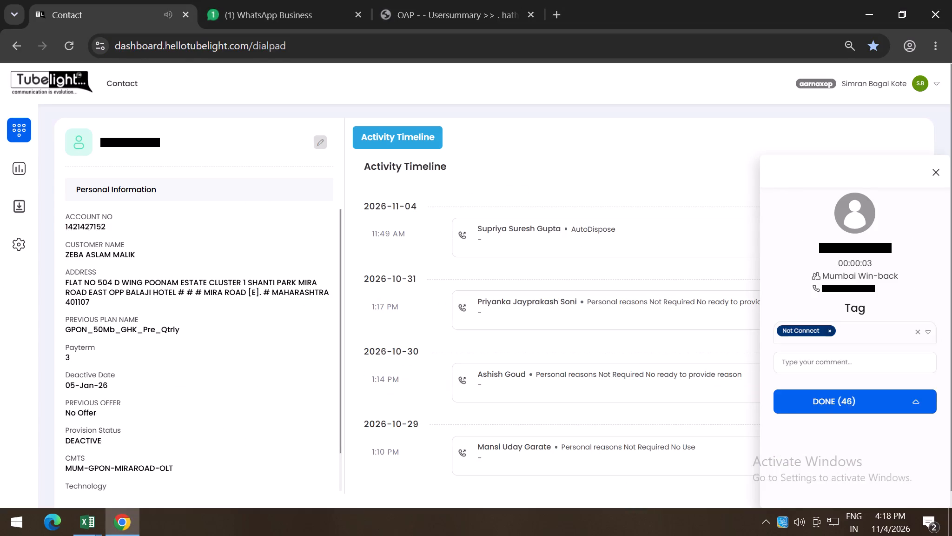
{"action": "left_click", "coordinate": [869, 332]}
{"action": "left_click", "coordinate": [840, 365]}
{"action": "left_click", "coordinate": [850, 345]}
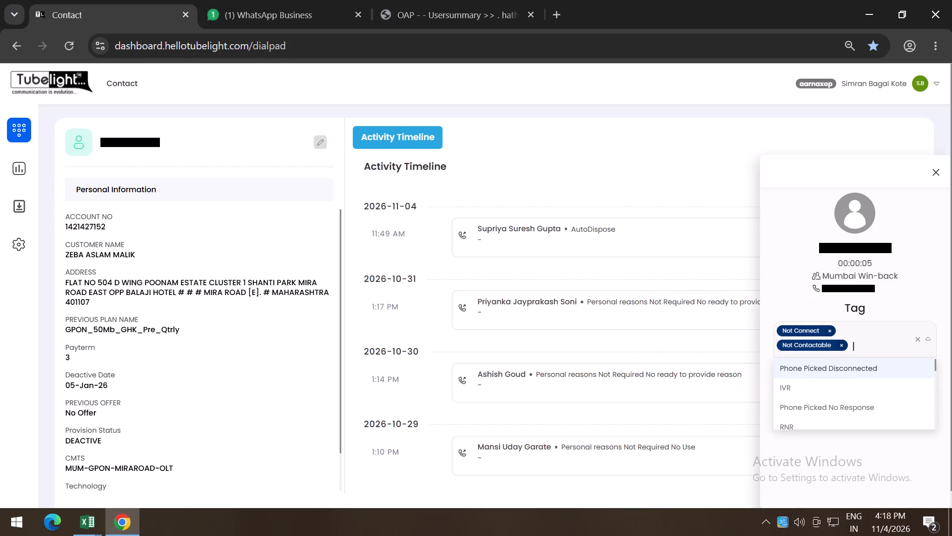
{"action": "scroll", "coordinate": [840, 371], "scroll_direction": "down", "scroll_amount": 1}
{"action": "left_click", "coordinate": [832, 395]}
{"action": "left_click", "coordinate": [823, 428]}
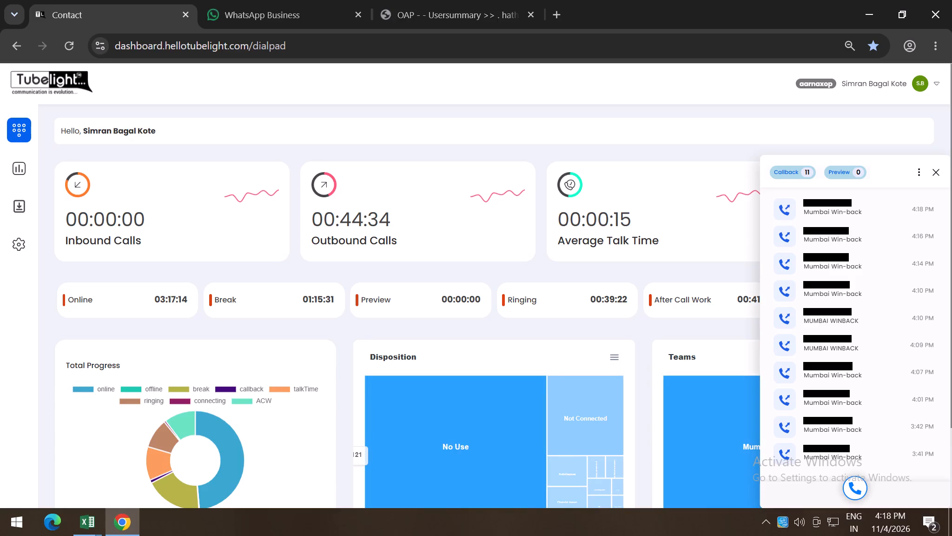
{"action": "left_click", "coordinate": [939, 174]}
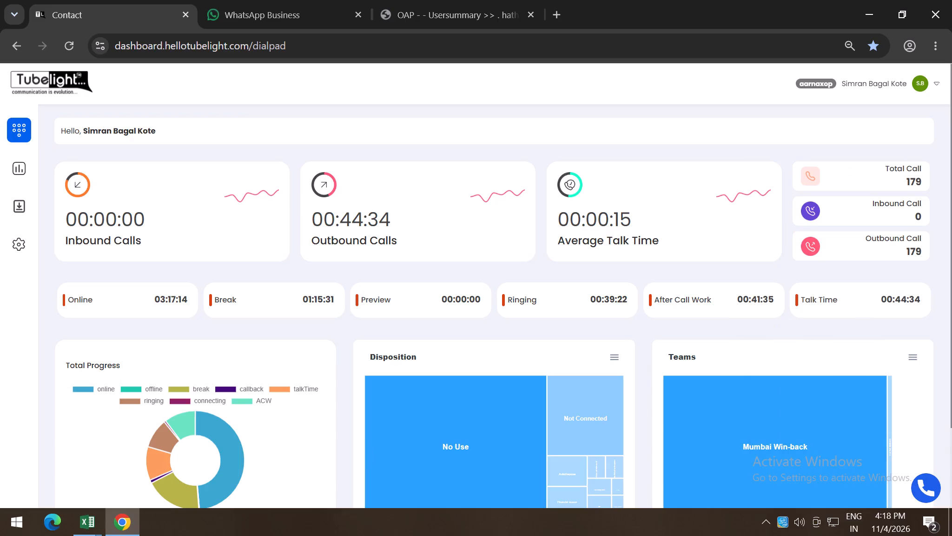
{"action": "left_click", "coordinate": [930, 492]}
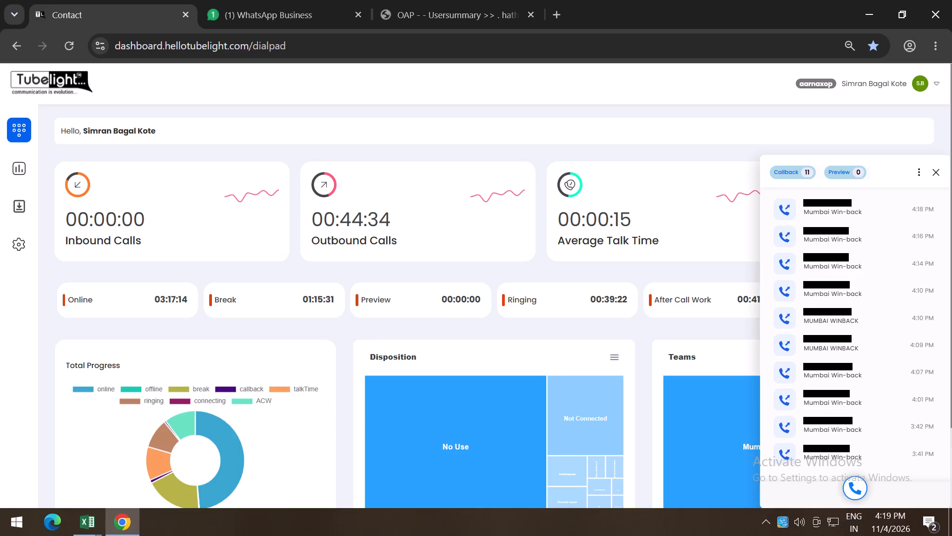
Switch to the simran workbook and check the follow-up entries with the remarks meeting and 5 tarik ko.
{"action": "left_click", "coordinate": [86, 525]}
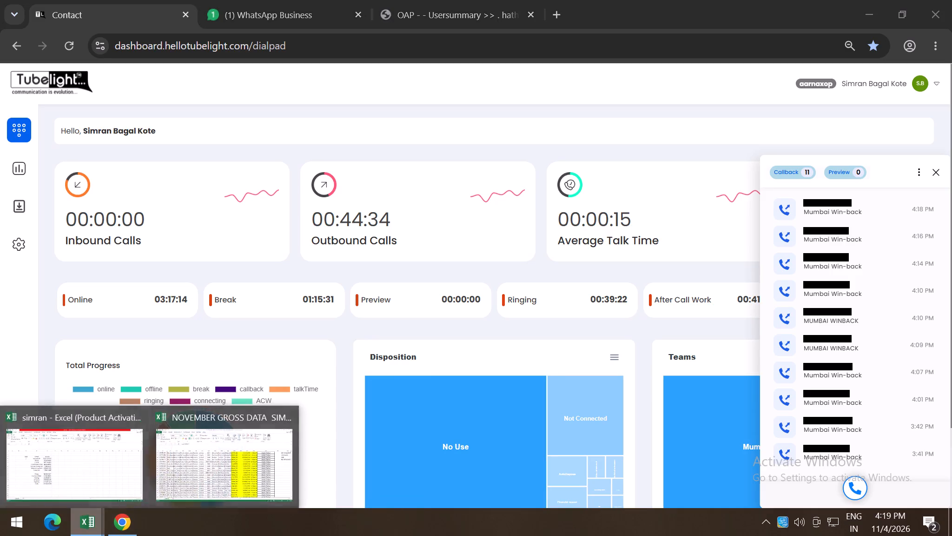
{"action": "left_click", "coordinate": [37, 469]}
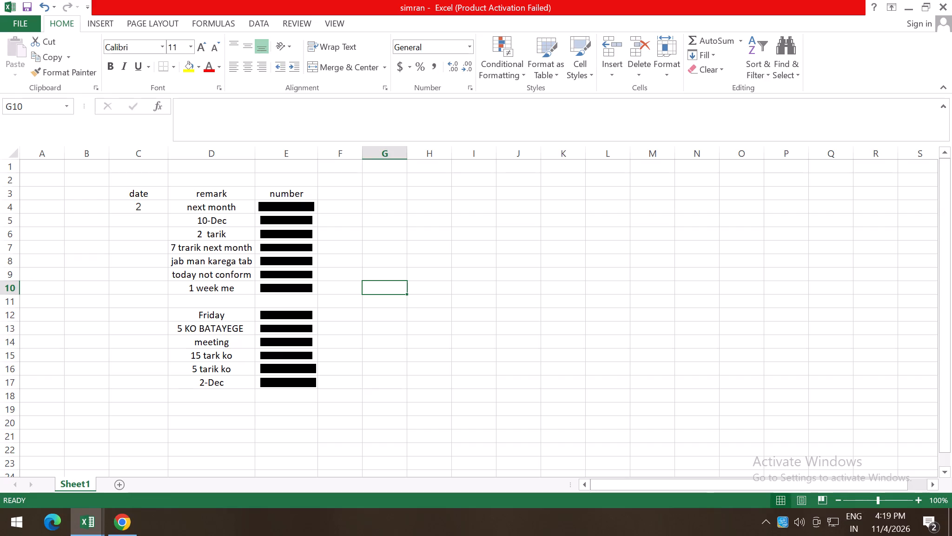
{"action": "left_click", "coordinate": [214, 342]}
{"action": "left_click_drag", "start_coordinate": [214, 342], "coordinate": [265, 344]}
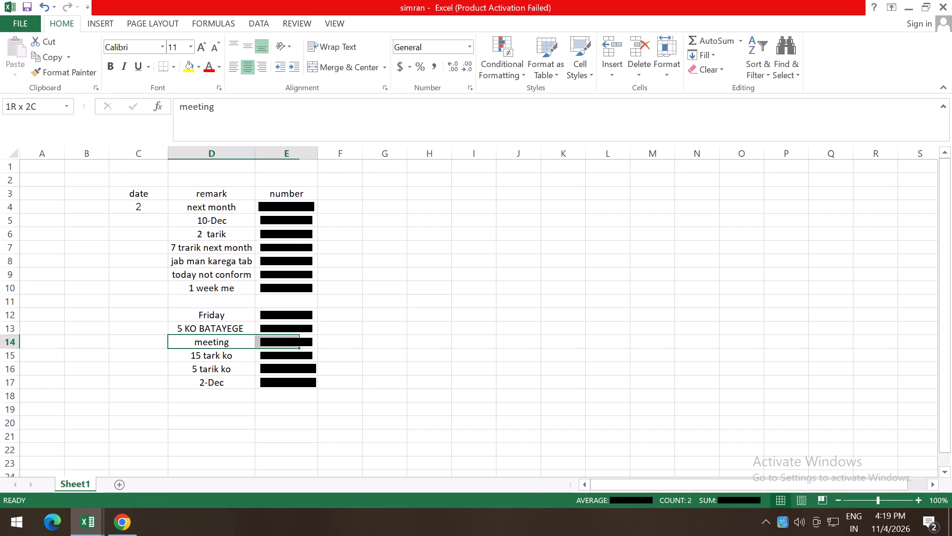
{"action": "left_click_drag", "start_coordinate": [265, 344], "coordinate": [285, 344]}
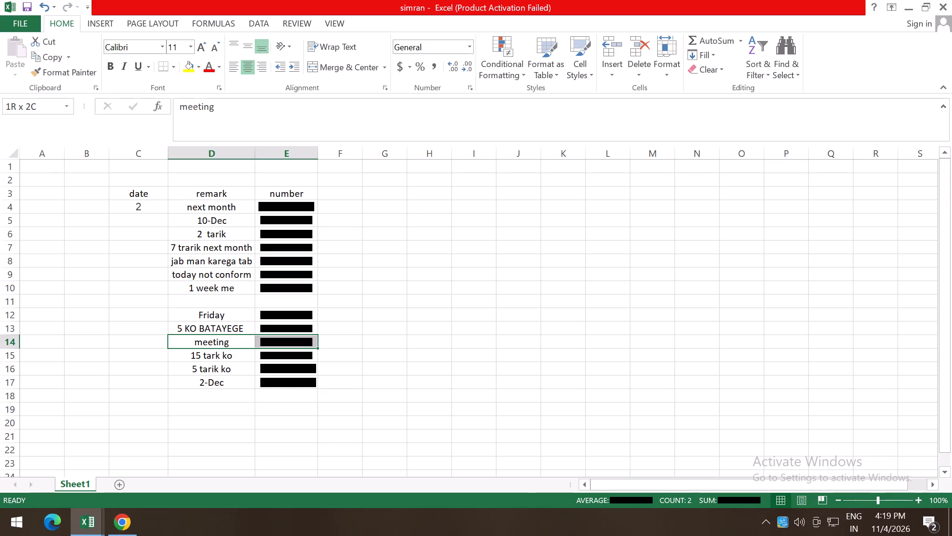
{"action": "left_click", "coordinate": [279, 372]}
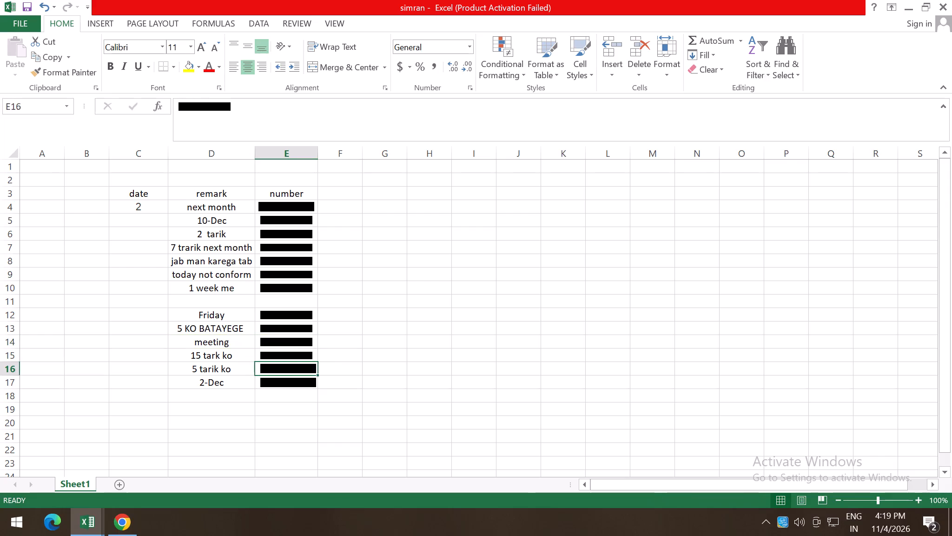
{"action": "left_click", "coordinate": [368, 367]}
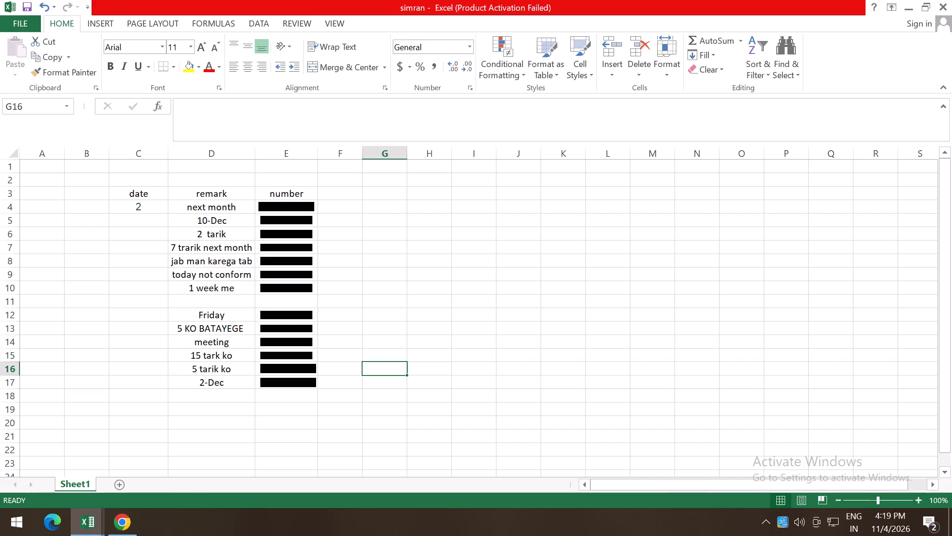
Switch back to the dialer and end the active Mumbai Win-back call with the deactivated GPON yearly-plan customer.
{"action": "left_click", "coordinate": [136, 523]}
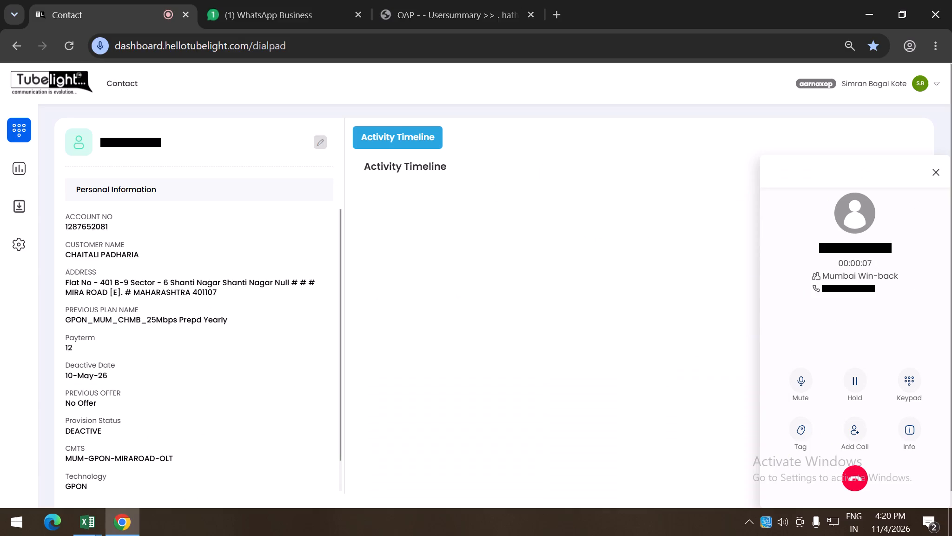
{"action": "left_click", "coordinate": [853, 480]}
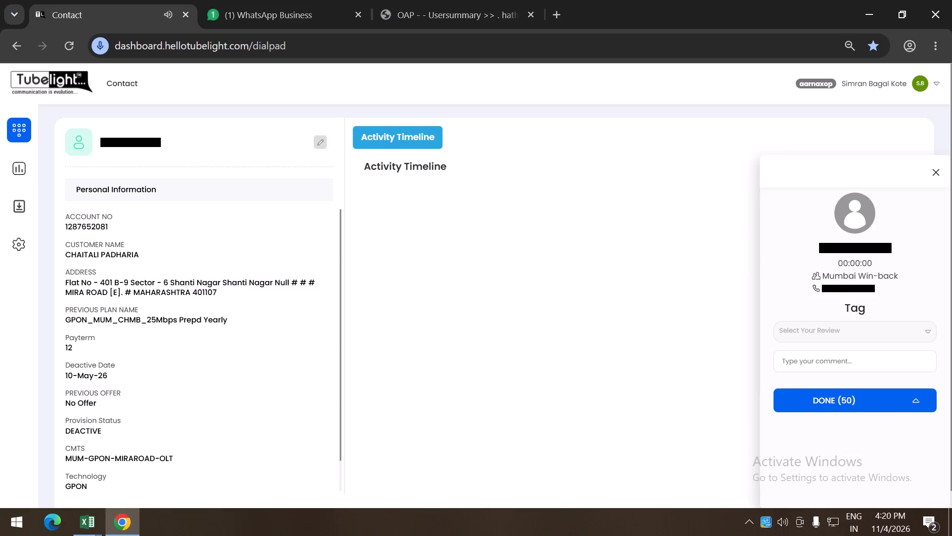
Tag the ended call as Personal reasons, Not Required and No Use, and submit the disposition.
{"action": "left_click", "coordinate": [823, 326]}
{"action": "scroll", "coordinate": [832, 385], "scroll_direction": "down", "scroll_amount": 1}
{"action": "left_click", "coordinate": [832, 384]}
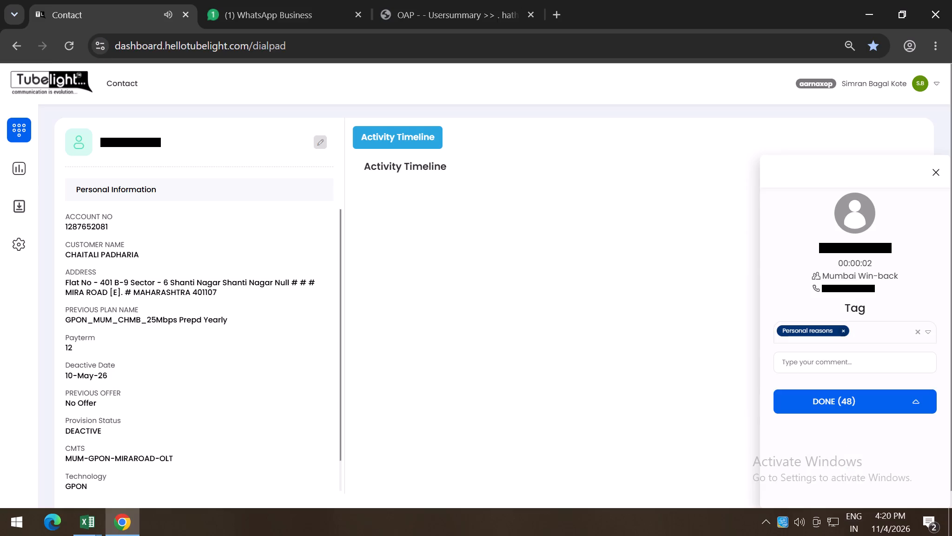
{"action": "left_click", "coordinate": [863, 336]}
{"action": "left_click", "coordinate": [824, 391]}
{"action": "left_click", "coordinate": [861, 349]}
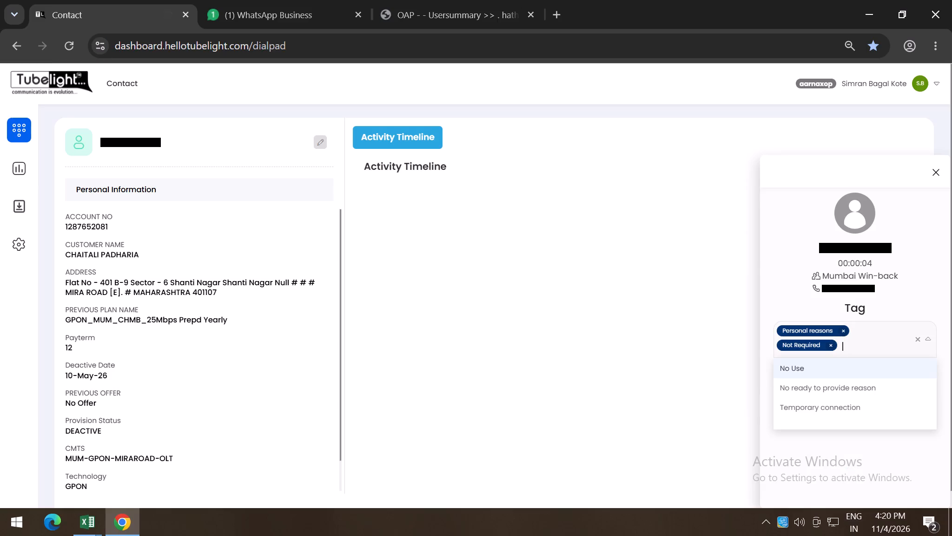
{"action": "left_click", "coordinate": [775, 363]}
{"action": "left_click", "coordinate": [823, 412]}
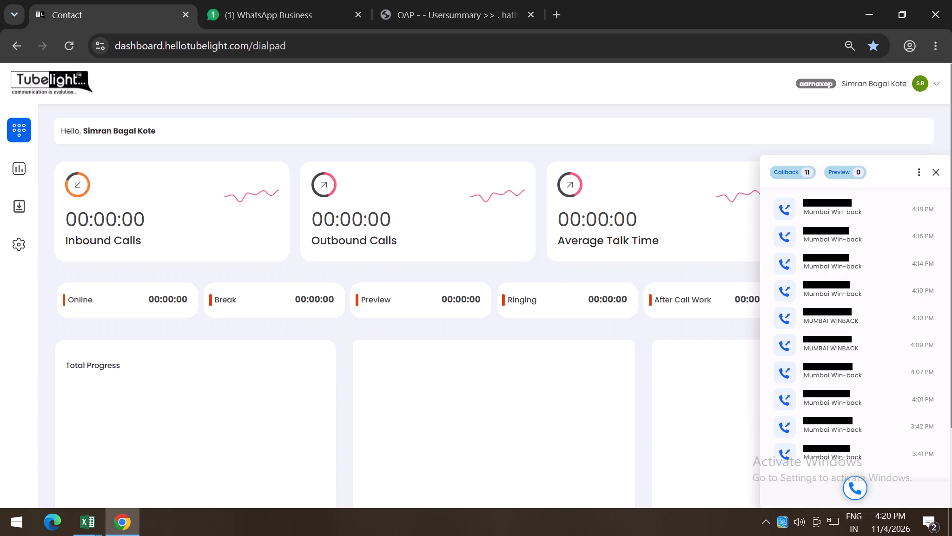
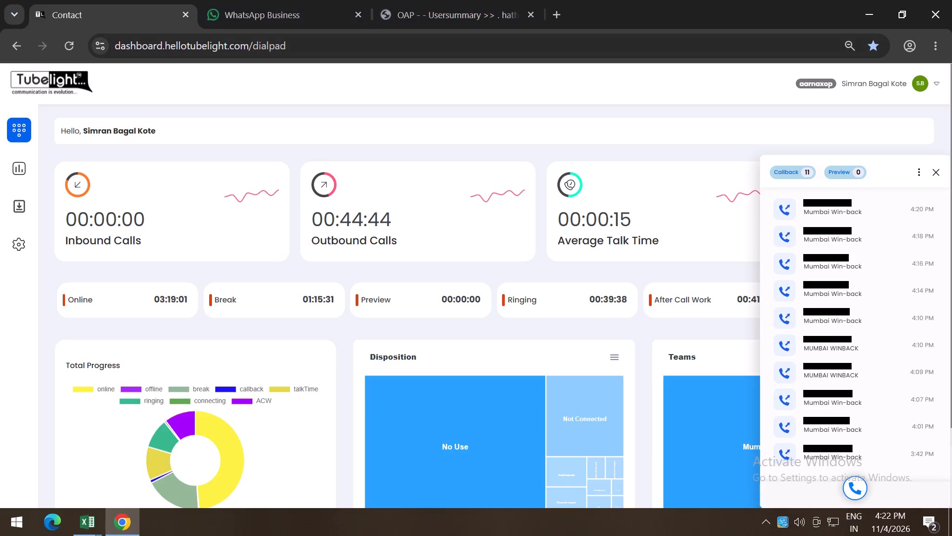
Switch to the simran workbook and check the follow-up entries with the remarks 5 tarik ko and meeting.
{"action": "left_click", "coordinate": [95, 516]}
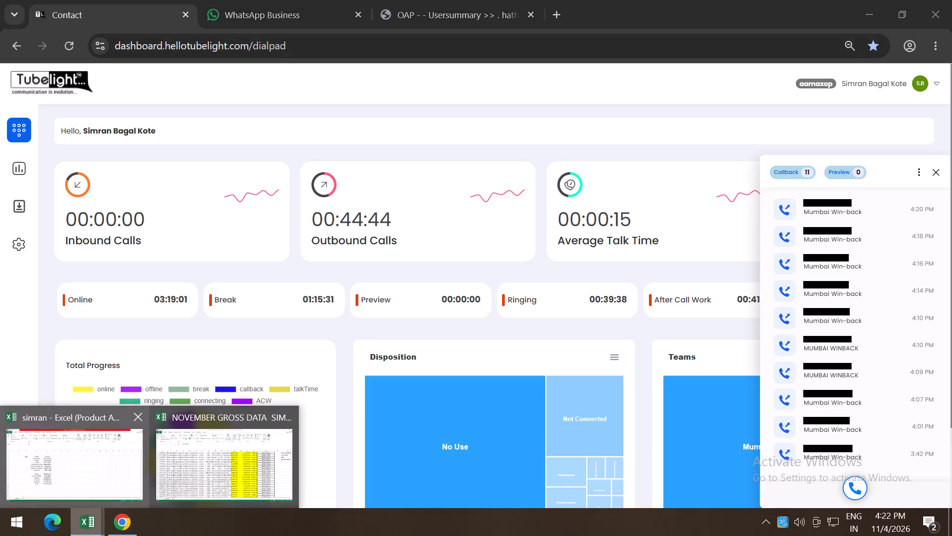
{"action": "left_click", "coordinate": [115, 474]}
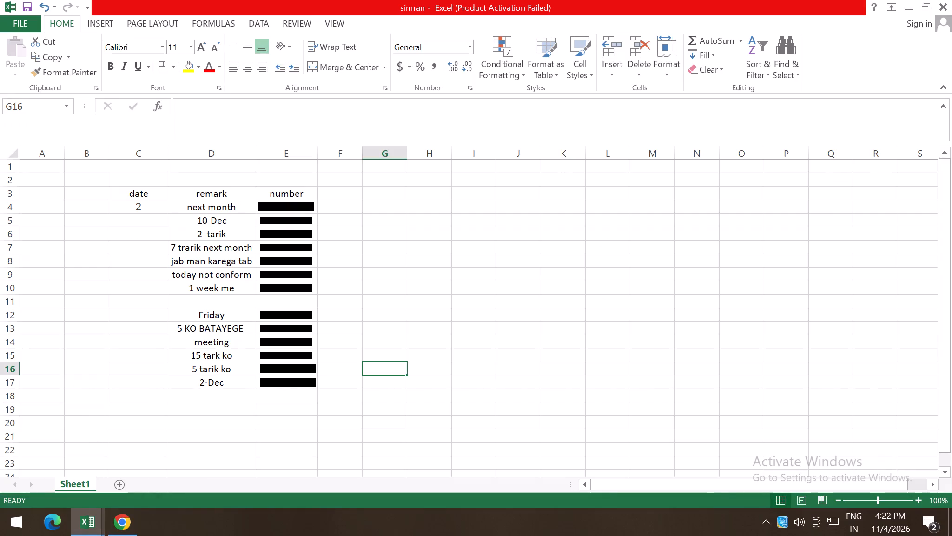
{"action": "left_click", "coordinate": [245, 370]}
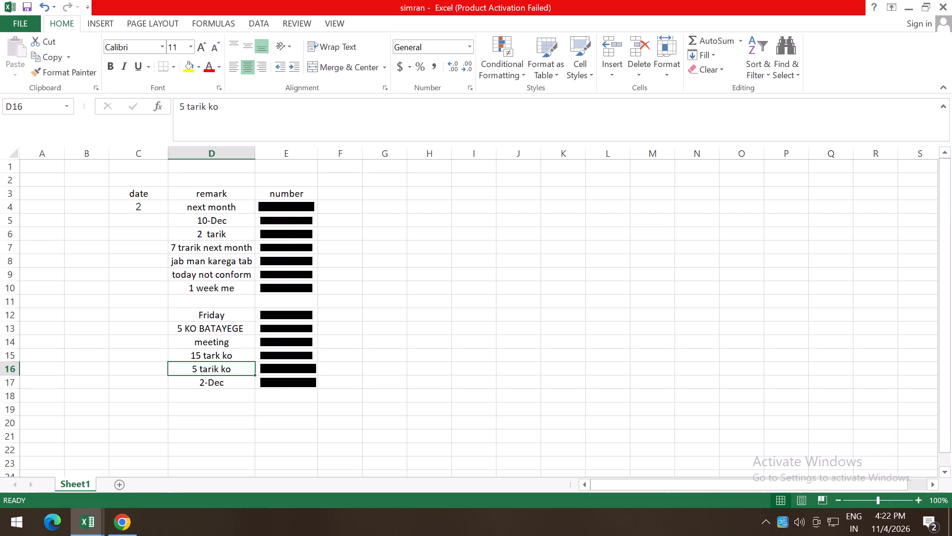
{"action": "left_click", "coordinate": [282, 340]}
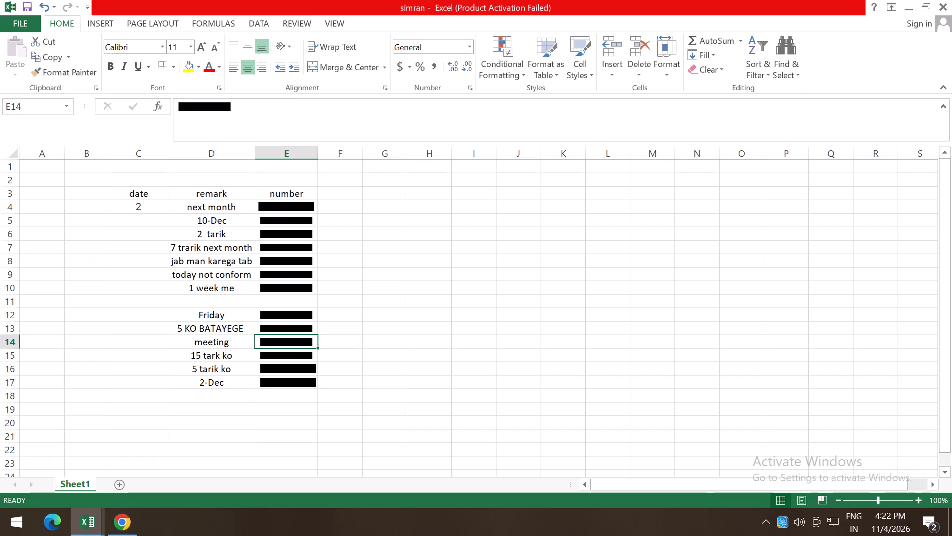
{"action": "left_click", "coordinate": [349, 273]}
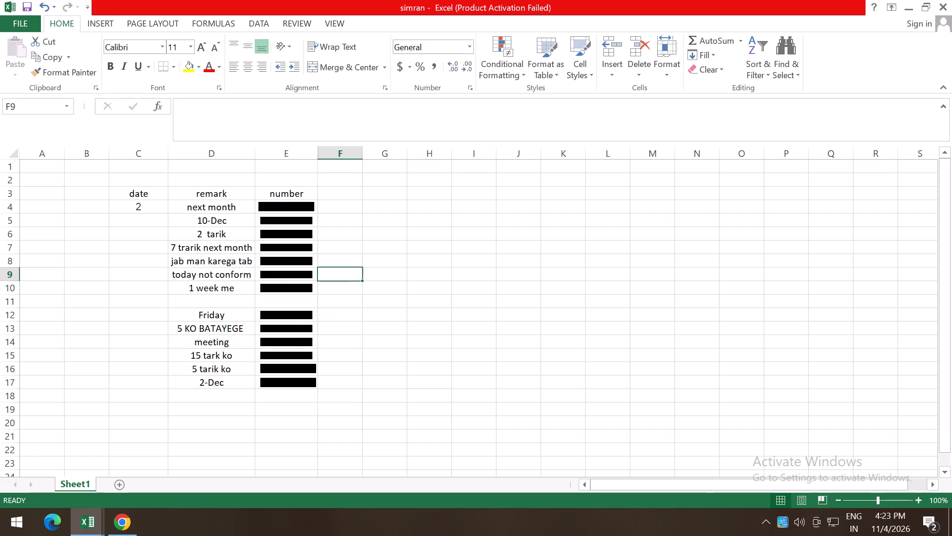
Switch to the November gross data workbook and copy the account number in row 20, the first row without an outcome.
{"action": "left_click", "coordinate": [130, 523]}
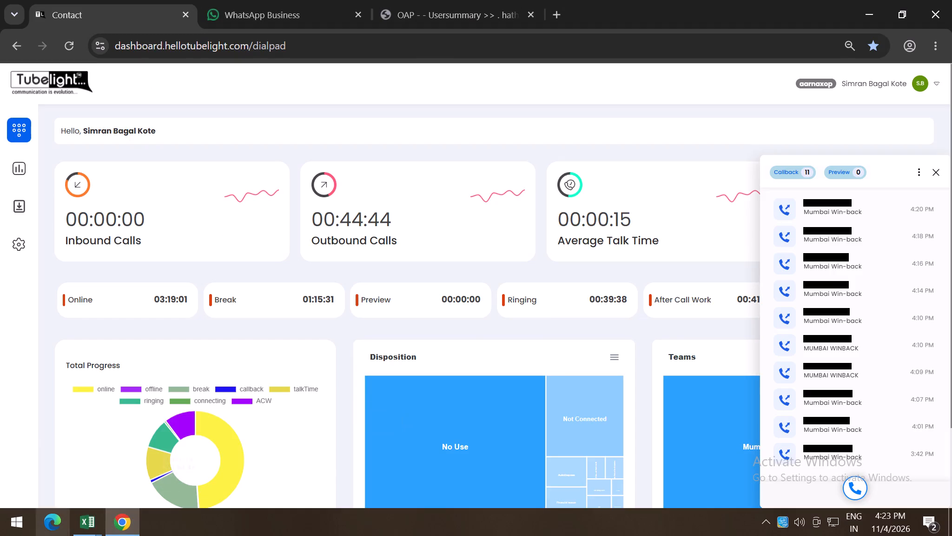
{"action": "left_click", "coordinate": [89, 524]}
{"action": "left_click", "coordinate": [223, 473]}
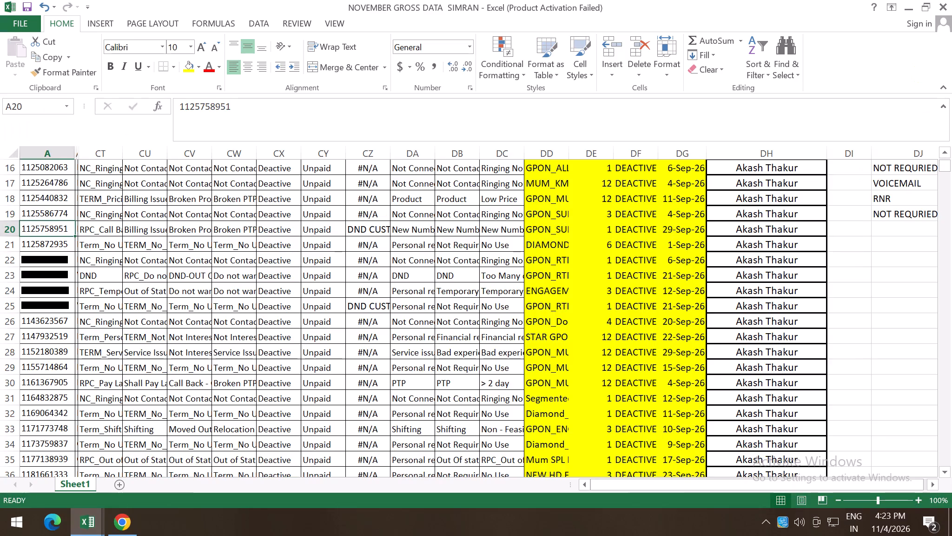
{"action": "left_click", "coordinate": [888, 224]}
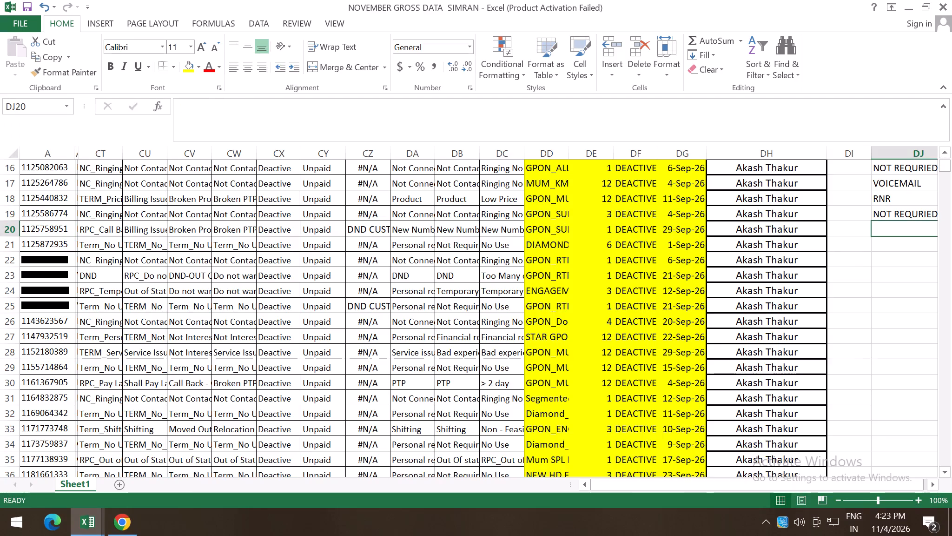
{"action": "key", "text": "Left"}
{"action": "key", "text": "Left"}
{"action": "key", "text": "Left"}
{"action": "key", "text": "Left"}
{"action": "key", "text": "Left"}
{"action": "key", "text": "Left"}
{"action": "key", "text": "Left"}
{"action": "key", "text": "Left"}
{"action": "key", "text": "Left"}
{"action": "key", "text": "Left"}
{"action": "key", "text": "Left"}
{"action": "key", "text": "Left"}
{"action": "key", "text": "Left"}
{"action": "key", "text": "Left"}
{"action": "key", "text": "Left"}
{"action": "key", "text": "Left"}
{"action": "key", "text": "Left"}
{"action": "key", "text": "Left"}
{"action": "key", "text": "Left"}
{"action": "key", "text": "Left"}
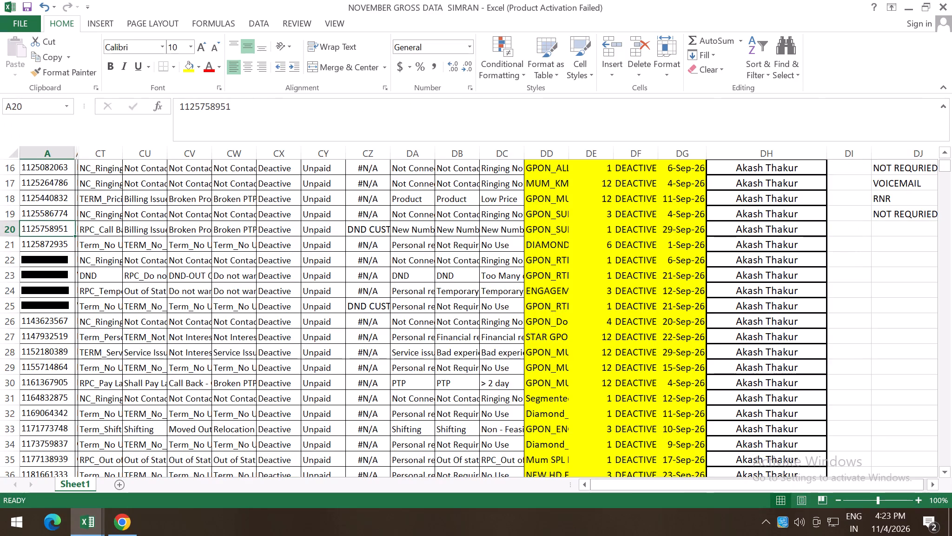
{"action": "key", "text": "ctrl+c"}
{"action": "key", "text": "ctrl+c"}
{"action": "key", "text": "ctrl+c"}
{"action": "key", "text": "ctrl+c"}
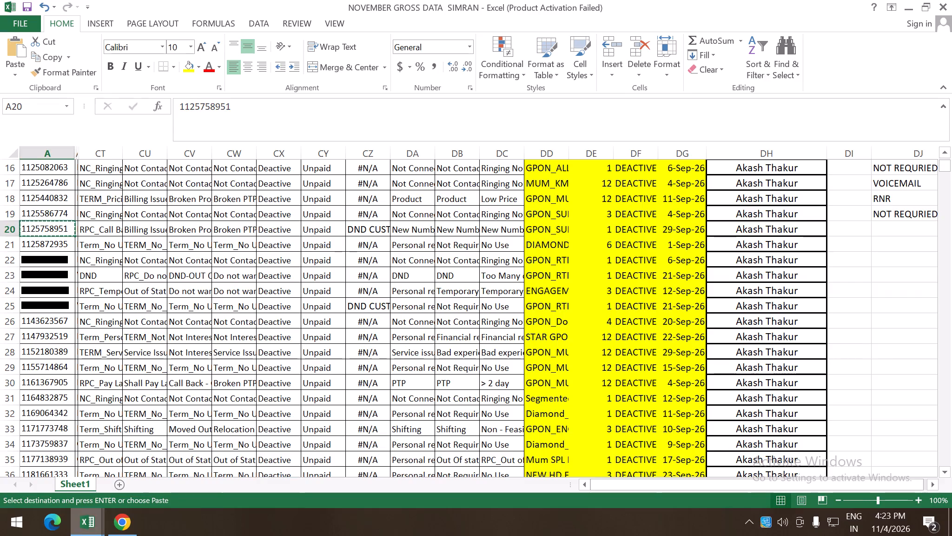
Switch back to the dialer and end the active Mumbai Win-back call with the deactivated DOCSIS-plan customer.
{"action": "left_click", "coordinate": [117, 525]}
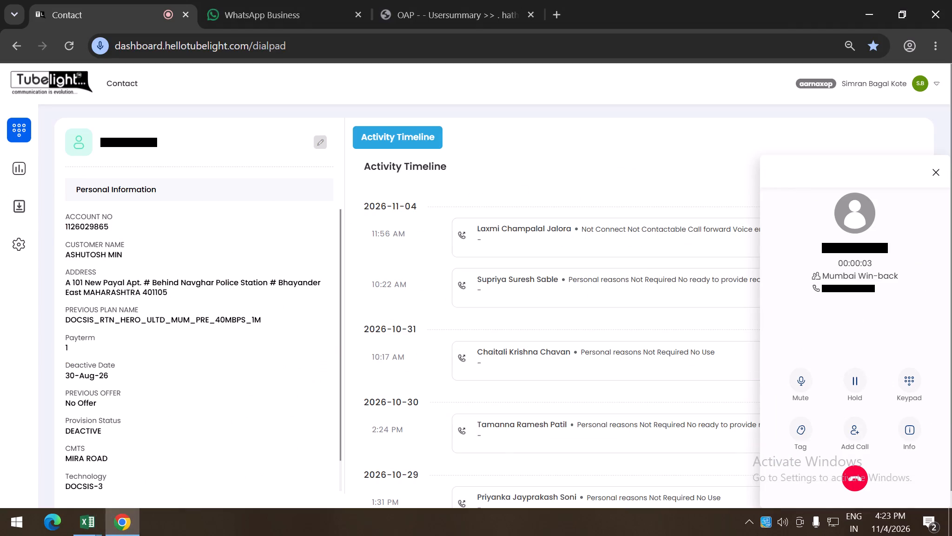
{"action": "left_click", "coordinate": [850, 476]}
Tag the ended call as Not Connect, Not Contactable and Not Connected, and submit the disposition.
{"action": "left_click", "coordinate": [867, 334]}
{"action": "scroll", "coordinate": [858, 359], "scroll_direction": "down", "scroll_amount": 1}
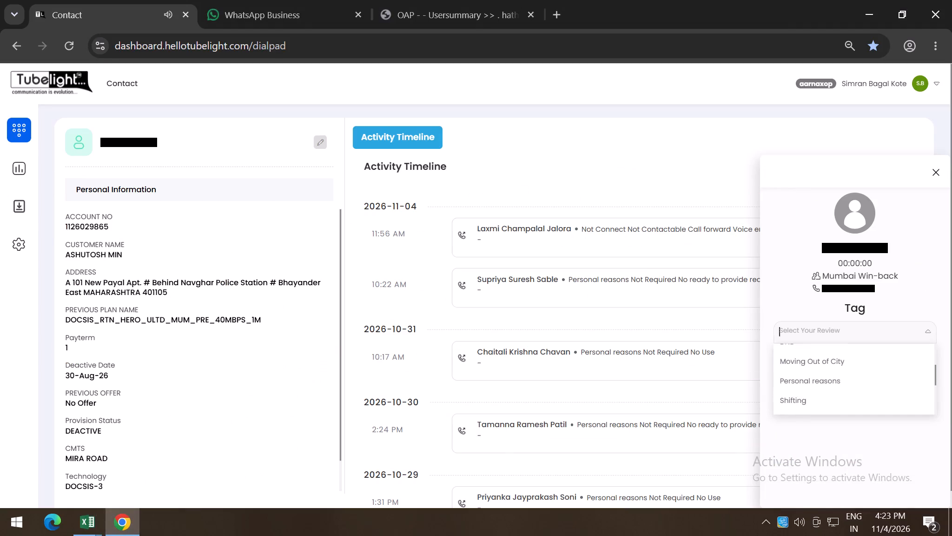
{"action": "scroll", "coordinate": [840, 388], "scroll_direction": "down", "scroll_amount": 1}
{"action": "left_click", "coordinate": [826, 404]}
{"action": "left_click", "coordinate": [851, 328]}
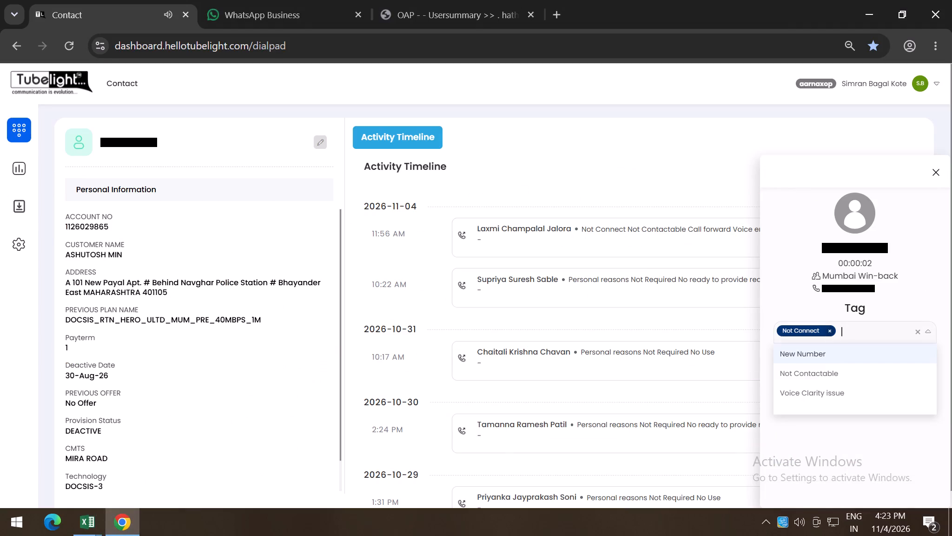
{"action": "left_click", "coordinate": [820, 369]}
{"action": "left_click", "coordinate": [867, 341]}
{"action": "scroll", "coordinate": [855, 398], "scroll_direction": "down", "scroll_amount": 1}
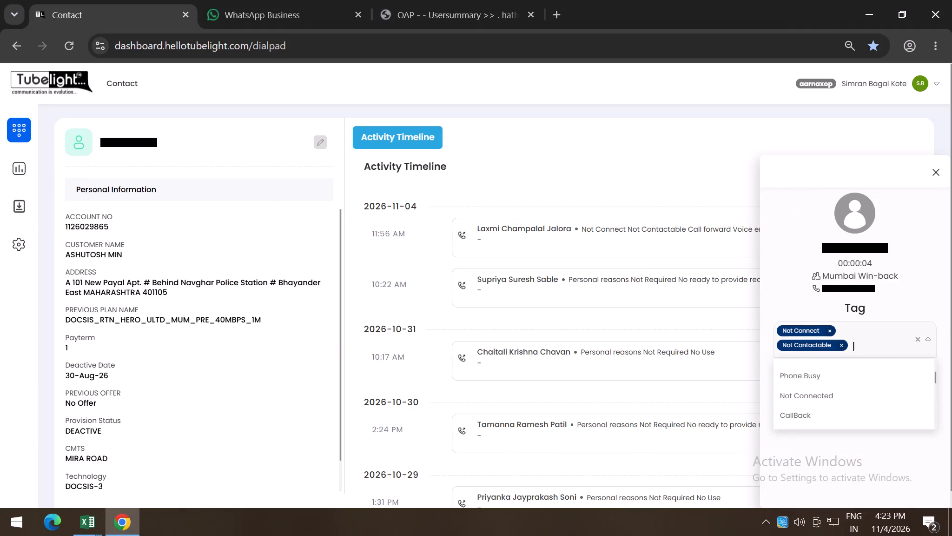
{"action": "left_click", "coordinate": [855, 398]}
{"action": "left_click", "coordinate": [847, 421]}
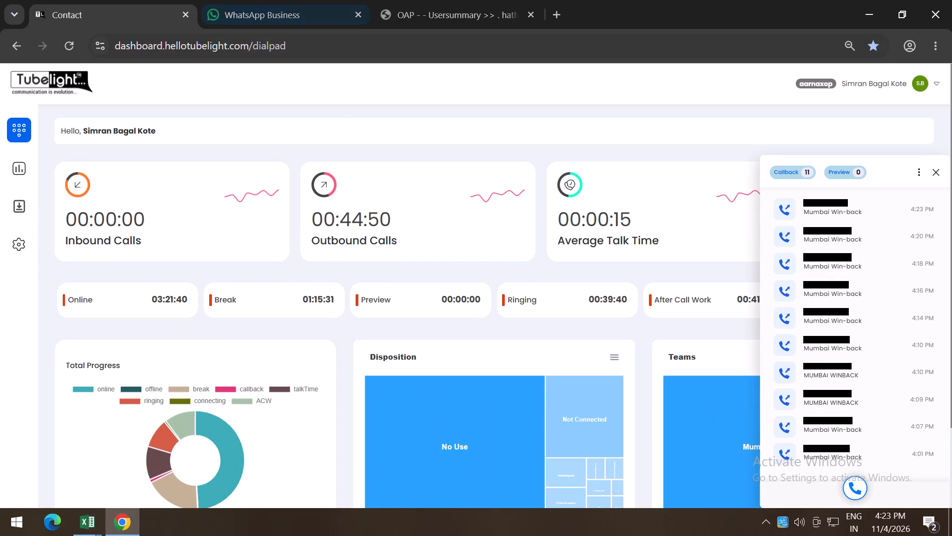
Switch to the Hathway OAP page and search by account number for the account copied from row 20.
{"action": "left_click", "coordinate": [406, 0]}
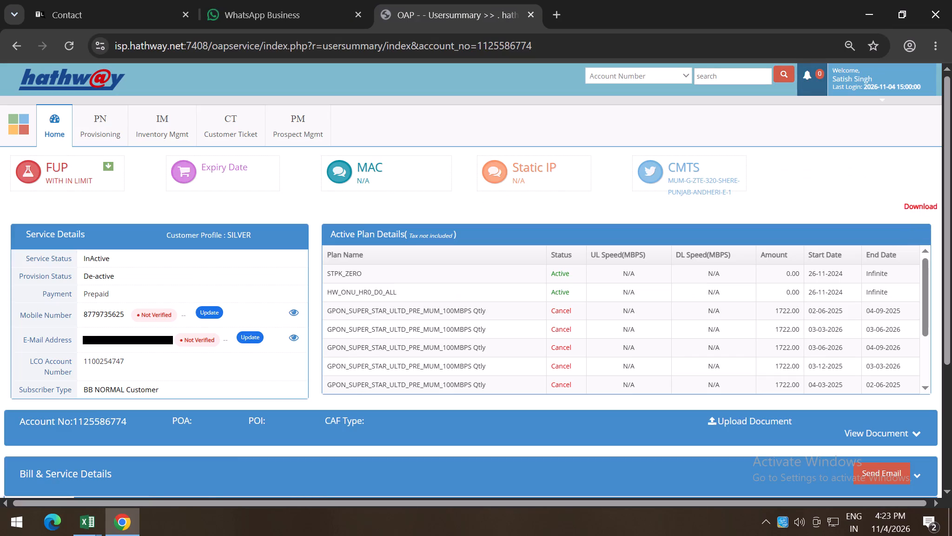
{"action": "left_click", "coordinate": [738, 74]}
{"action": "right_click", "coordinate": [738, 74]}
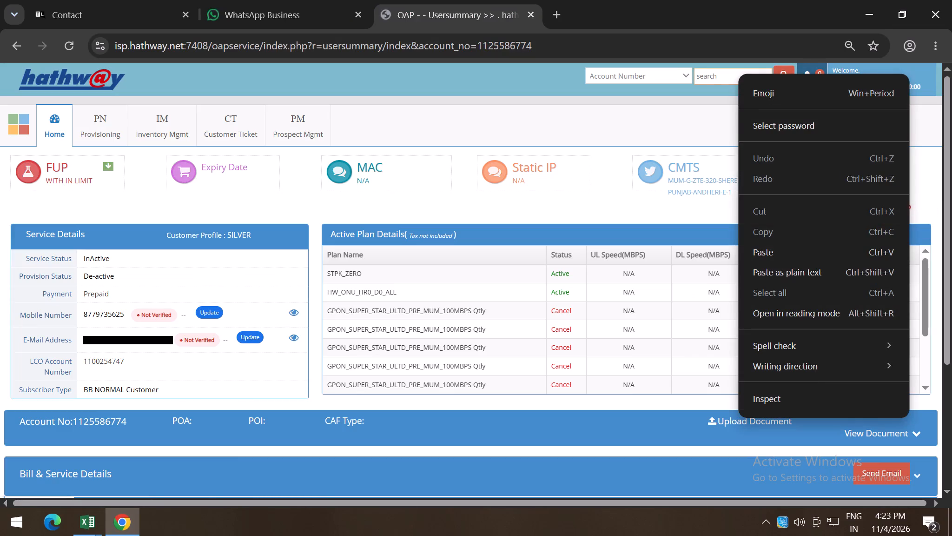
{"action": "left_click", "coordinate": [766, 251]}
{"action": "left_click", "coordinate": [787, 73]}
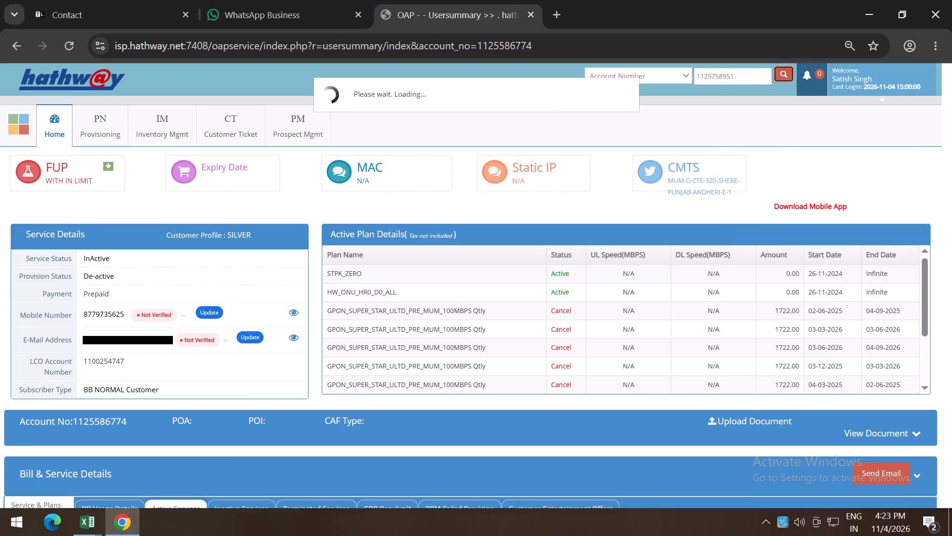
{"action": "left_click", "coordinate": [787, 73]}
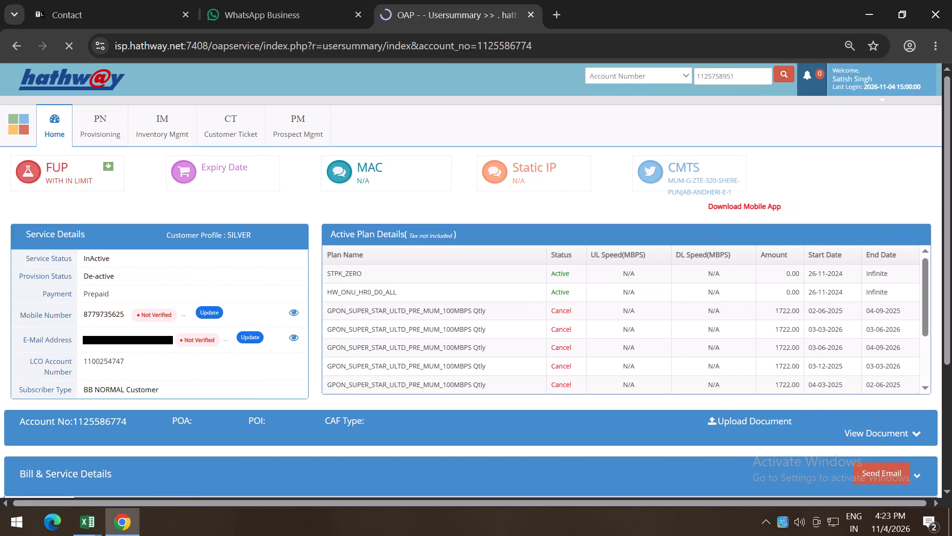
Reveal the masked mobile number in the service details of the looked-up customer.
{"action": "left_click", "coordinate": [291, 313]}
{"action": "left_click", "coordinate": [294, 310]}
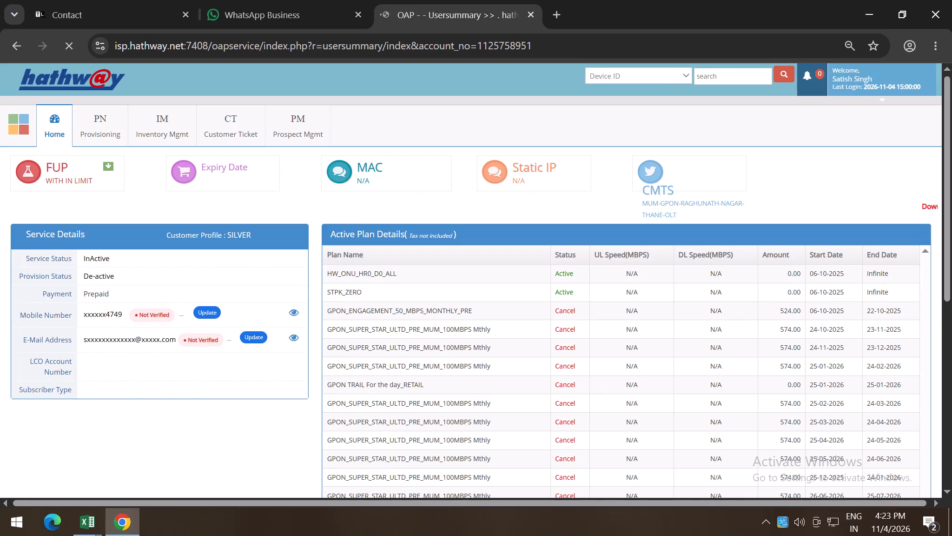
{"action": "left_click", "coordinate": [290, 314]}
{"action": "left_click", "coordinate": [294, 311]}
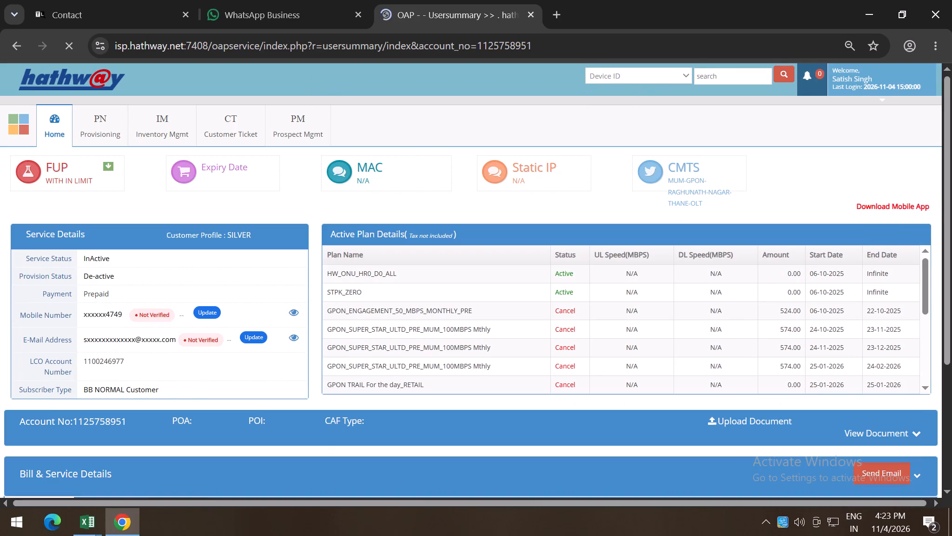
{"action": "left_click", "coordinate": [291, 313]}
{"action": "left_click", "coordinate": [292, 315]}
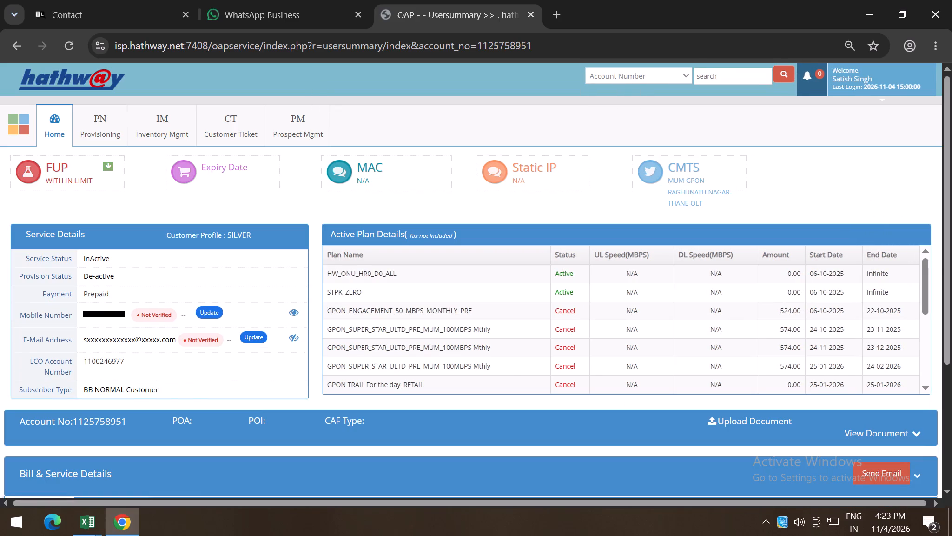
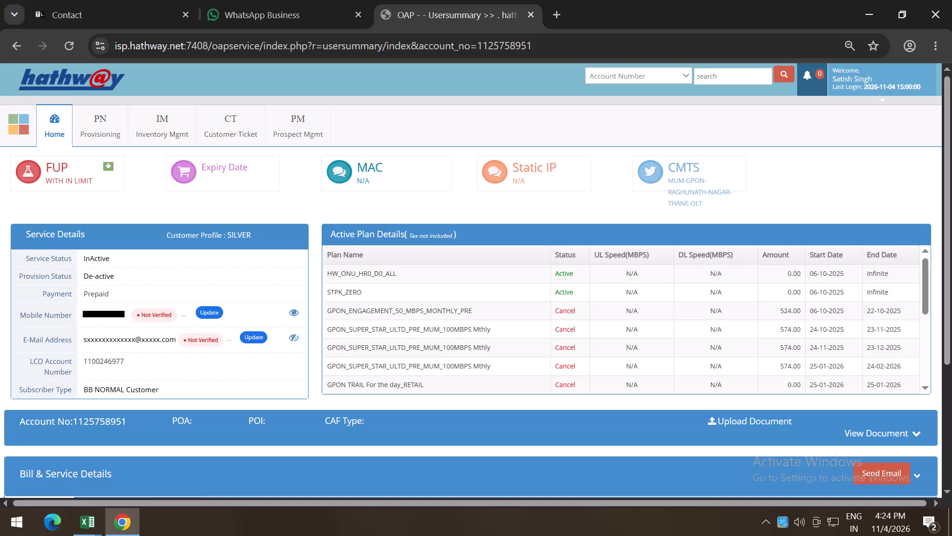
Switch to the November gross data workbook and record RNR as the row 20 customer's outcome in column DJ.
{"action": "left_click", "coordinate": [78, 517]}
{"action": "left_click", "coordinate": [178, 464]}
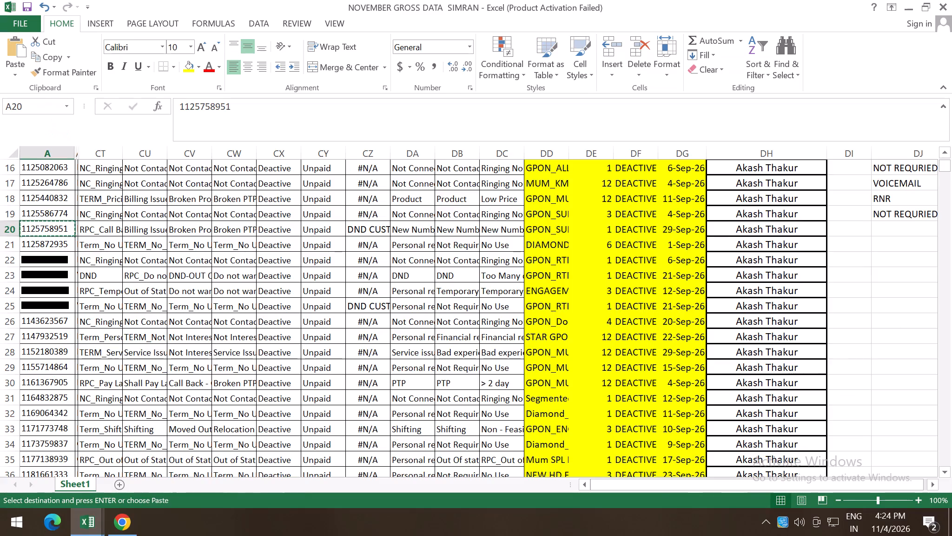
{"action": "key", "text": "Right"}
{"action": "key", "text": "Right"}
{"action": "key", "text": "Right"}
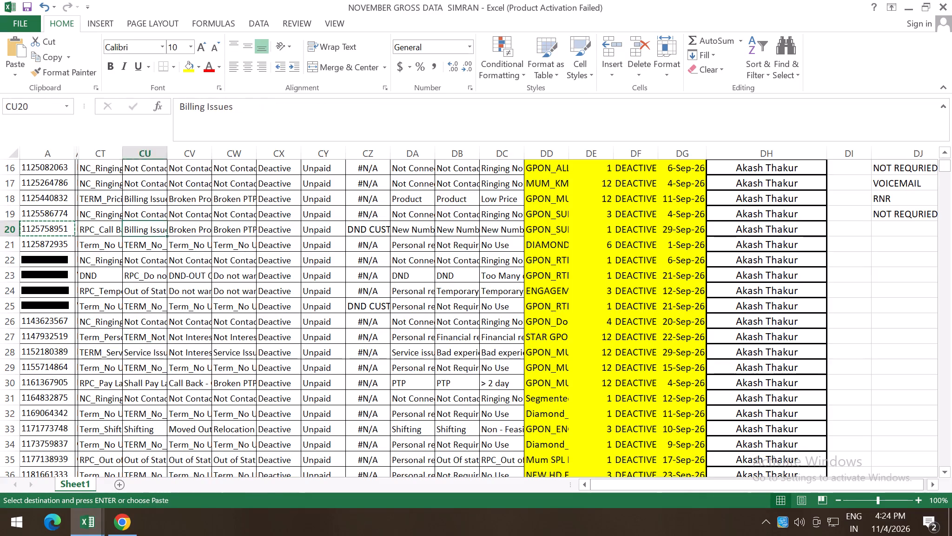
{"action": "key", "text": "Right"}
{"action": "key", "text": "Right"}
{"action": "key", "text": "Right"}
{"action": "key", "text": "Right"}
{"action": "key", "text": "Right"}
{"action": "key", "text": "Right"}
{"action": "key", "text": "Right"}
{"action": "key", "text": "Right"}
{"action": "key", "text": "Right"}
{"action": "key", "text": "Right"}
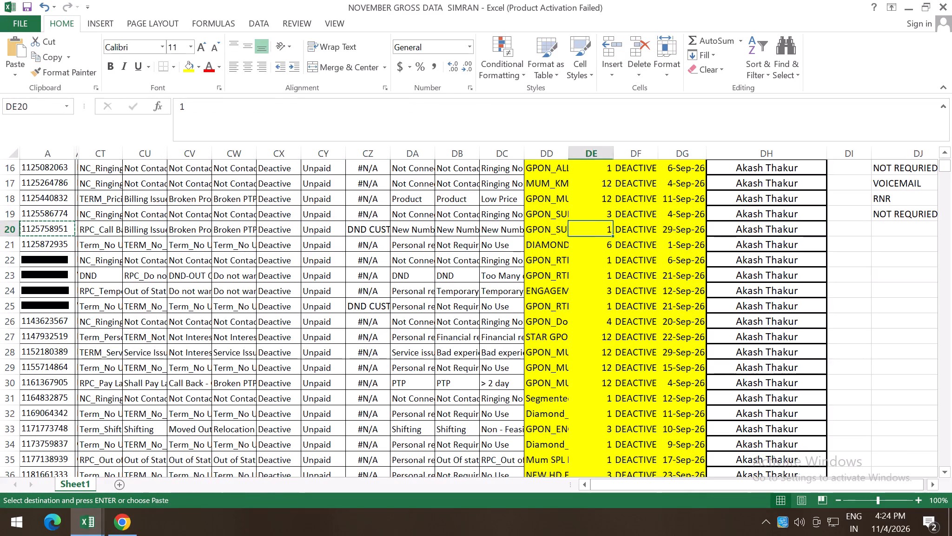
{"action": "key", "text": "Right"}
{"action": "key", "text": "Right"}
{"action": "key", "text": "Right"}
{"action": "key", "text": "Right"}
{"action": "key", "text": "Right"}
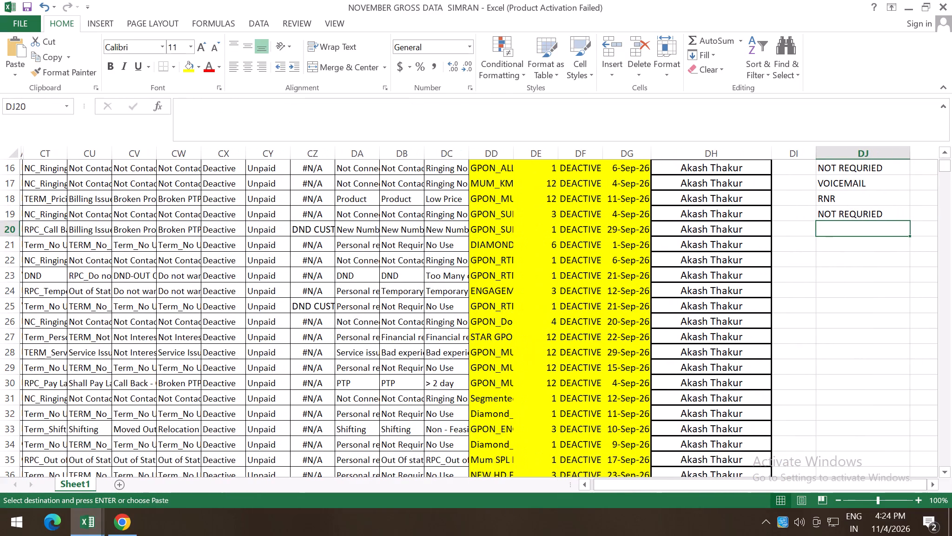
{"action": "key", "text": "r"}
{"action": "key", "text": "Down"}
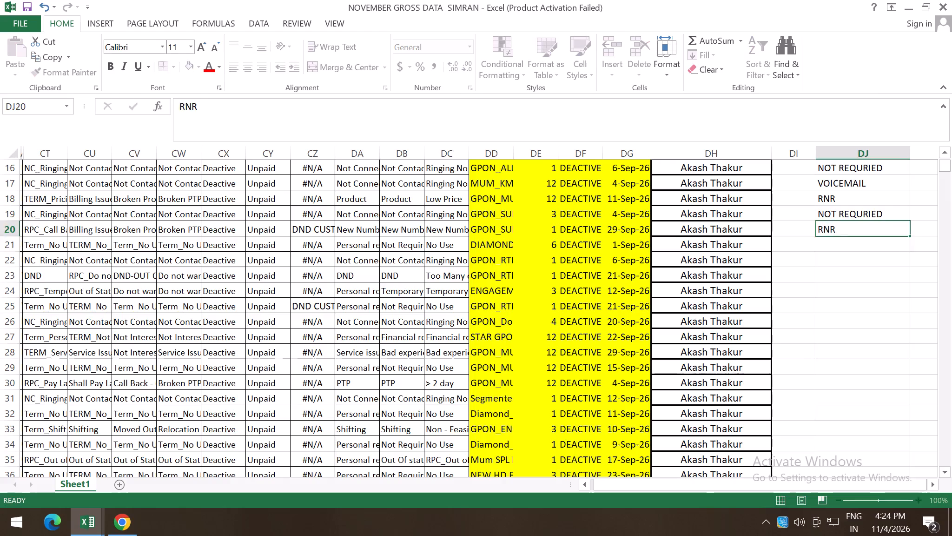
Go to the next customer's account number in column A, row 21.
{"action": "key", "text": "Left"}
{"action": "key", "text": "Left"}
{"action": "key", "text": "Left"}
{"action": "key", "text": "Left"}
{"action": "key", "text": "Left"}
{"action": "key", "text": "Left"}
{"action": "key", "text": "Left"}
{"action": "key", "text": "Left"}
{"action": "key", "text": "Left"}
{"action": "key", "text": "Left"}
{"action": "key", "text": "Left"}
{"action": "key", "text": "Left"}
{"action": "key", "text": "Left"}
{"action": "key", "text": "Left"}
{"action": "key", "text": "Left"}
{"action": "key", "text": "Left"}
{"action": "key", "text": "Left"}
{"action": "key", "text": "Left"}
{"action": "key", "text": "Left"}
{"action": "key", "text": "Left"}
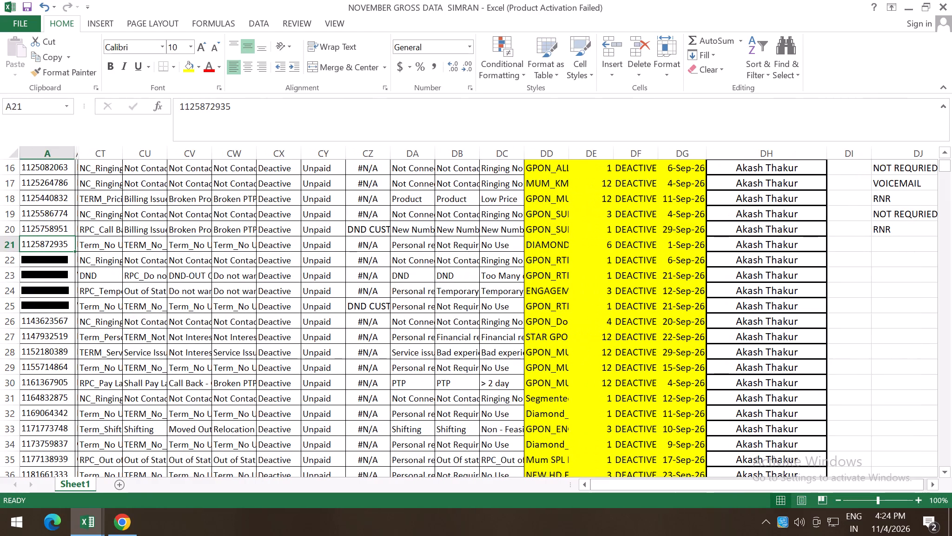
Switch back to the Tubelight dialer page in Chrome.
{"action": "left_click", "coordinate": [121, 523]}
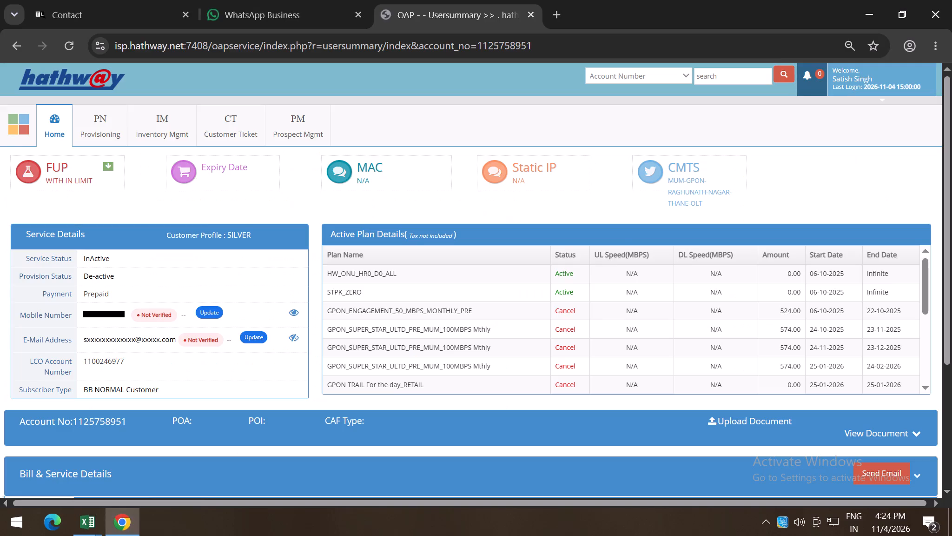
{"action": "left_click", "coordinate": [45, 0]}
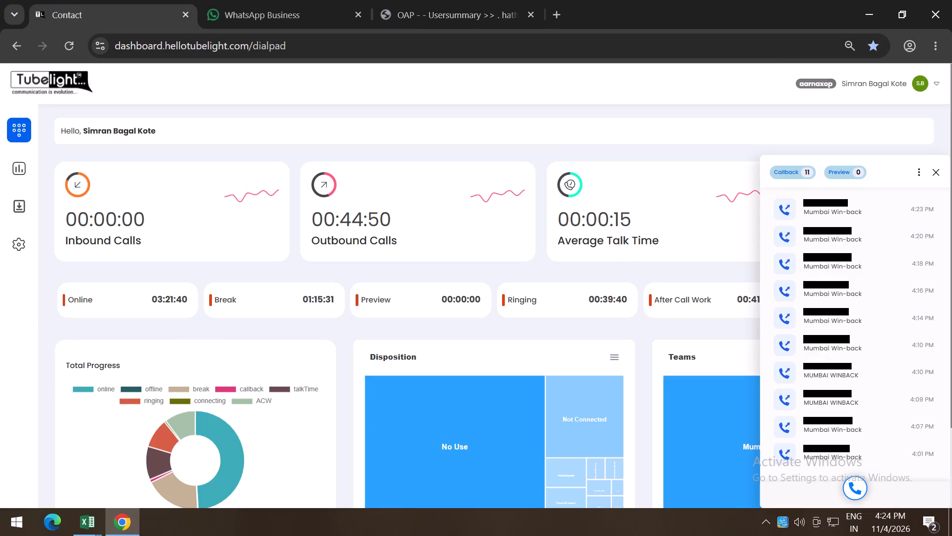
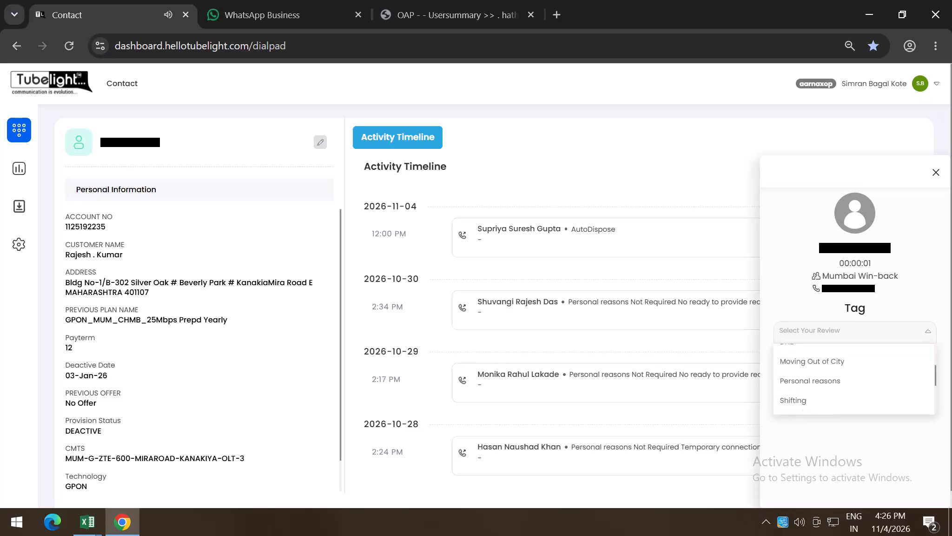
Tag the ended Mumbai Win-back call as Personal reasons, Not Required, No Use and submit the disposition.
{"action": "left_click", "coordinate": [841, 382]}
{"action": "left_click", "coordinate": [859, 332]}
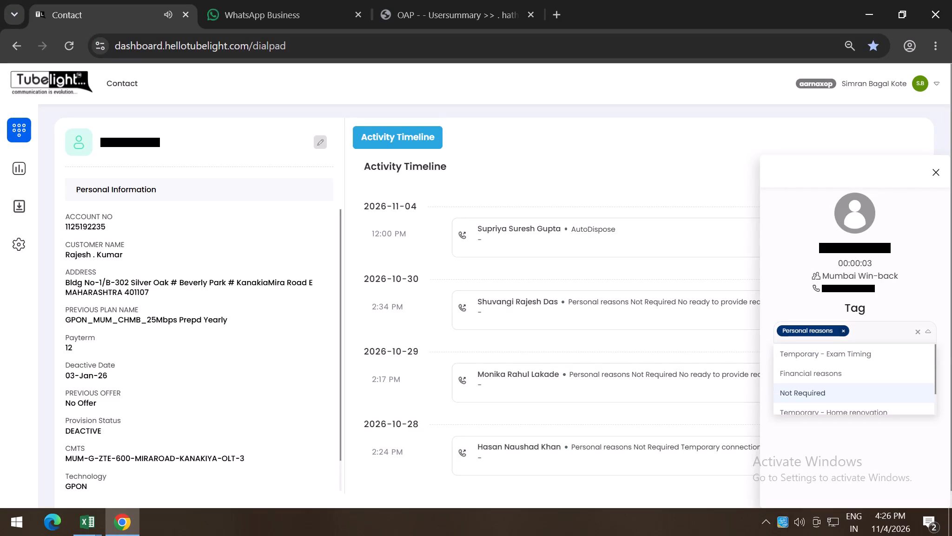
{"action": "left_click", "coordinate": [801, 393]}
{"action": "left_click", "coordinate": [863, 349]}
{"action": "left_click", "coordinate": [823, 361]}
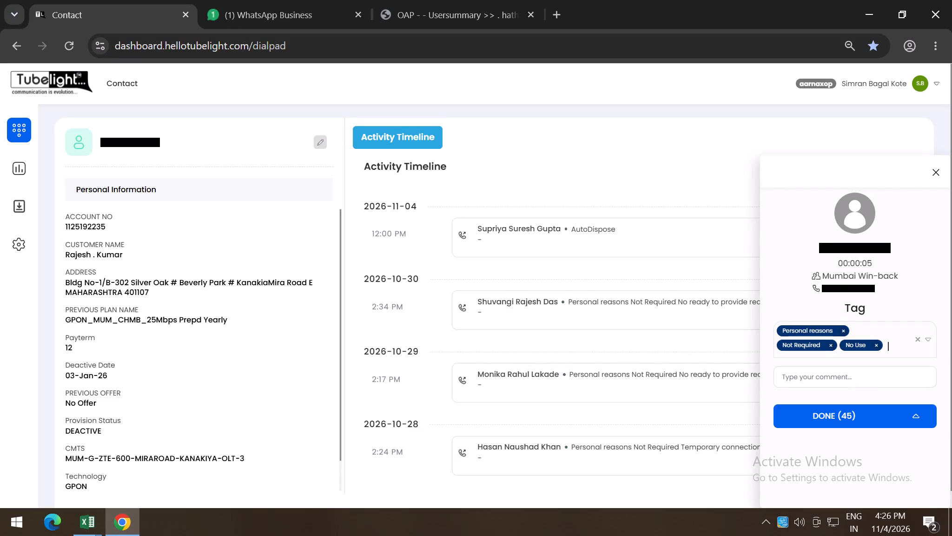
{"action": "left_click", "coordinate": [824, 411]}
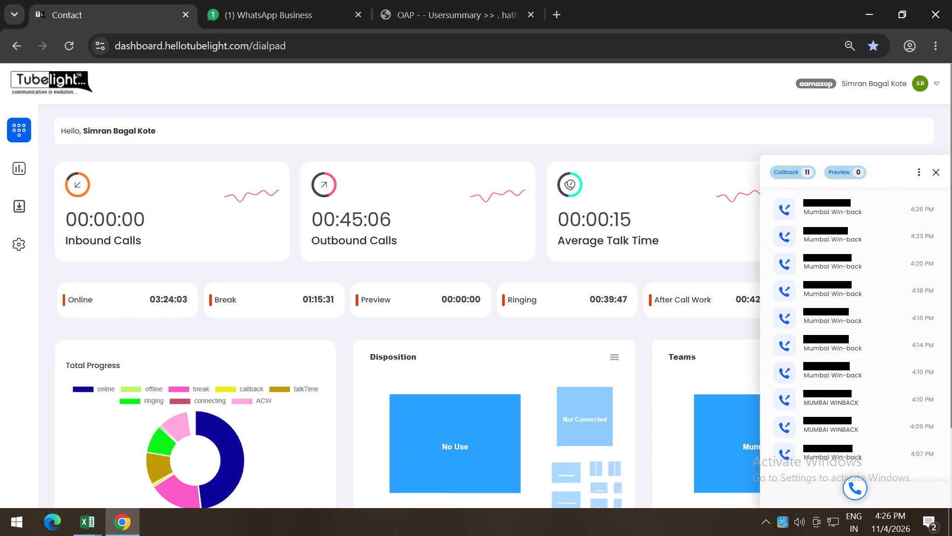
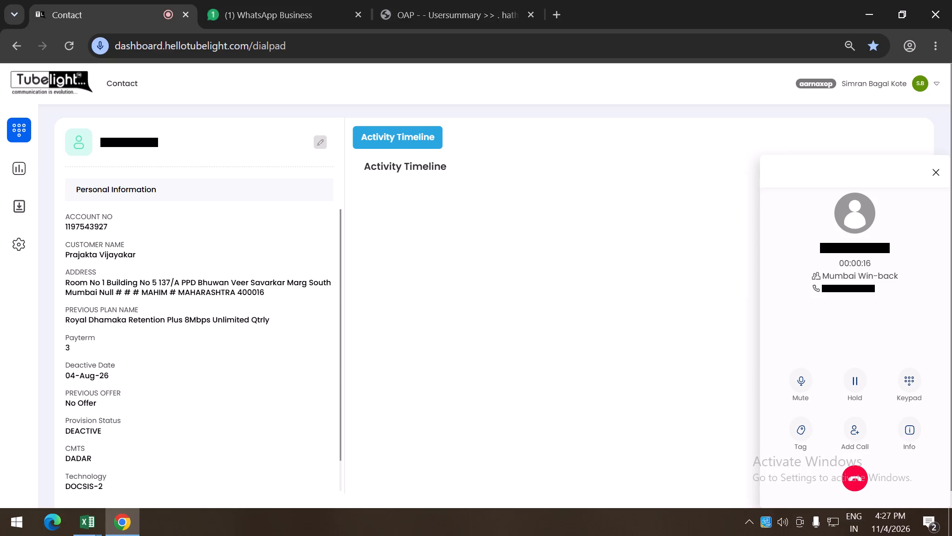
Copy the customer's phone number from the active Mumbai Win-back call.
{"action": "left_click_drag", "start_coordinate": [819, 248], "coordinate": [907, 255]}
{"action": "right_click", "coordinate": [907, 255]}
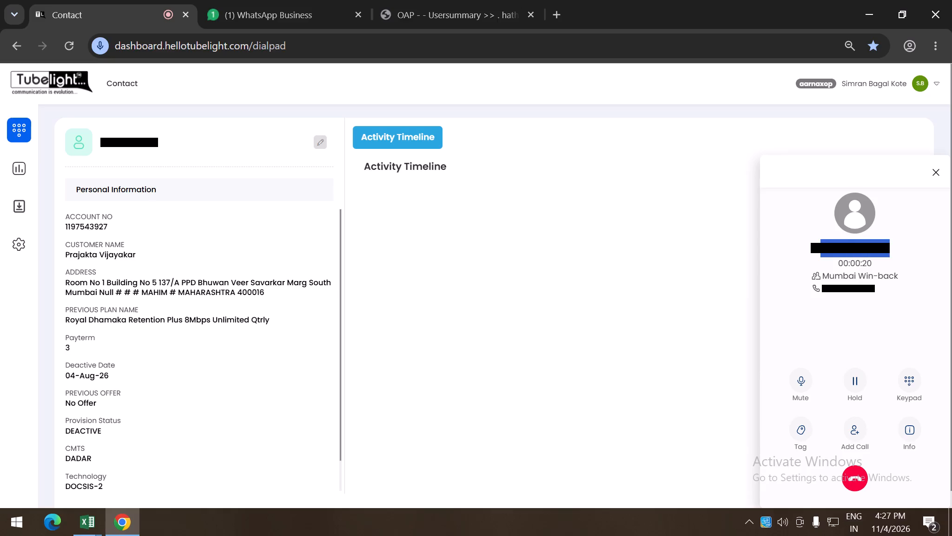
{"action": "left_click", "coordinate": [778, 275]}
End the Mumbai Win-back call, tag it PTP, ptp, > 2 day and submit the disposition.
{"action": "left_click", "coordinate": [848, 476]}
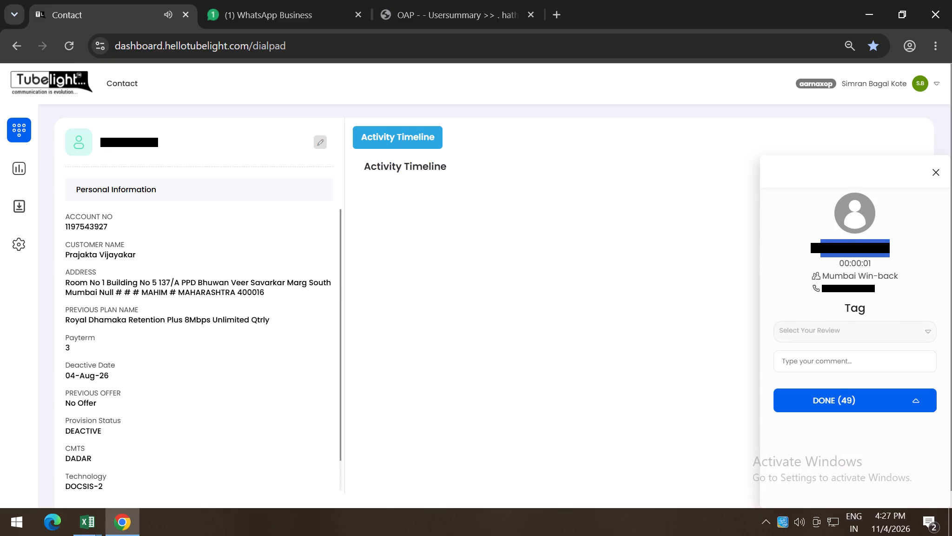
{"action": "left_click", "coordinate": [810, 328]}
{"action": "left_click", "coordinate": [823, 395]}
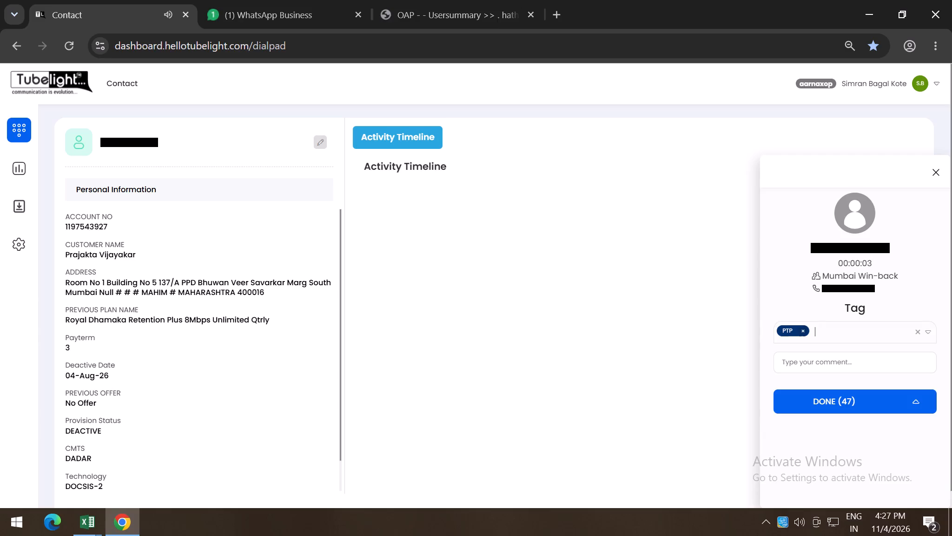
{"action": "left_click", "coordinate": [842, 339]}
{"action": "left_click", "coordinate": [800, 390]}
{"action": "left_click", "coordinate": [864, 331]}
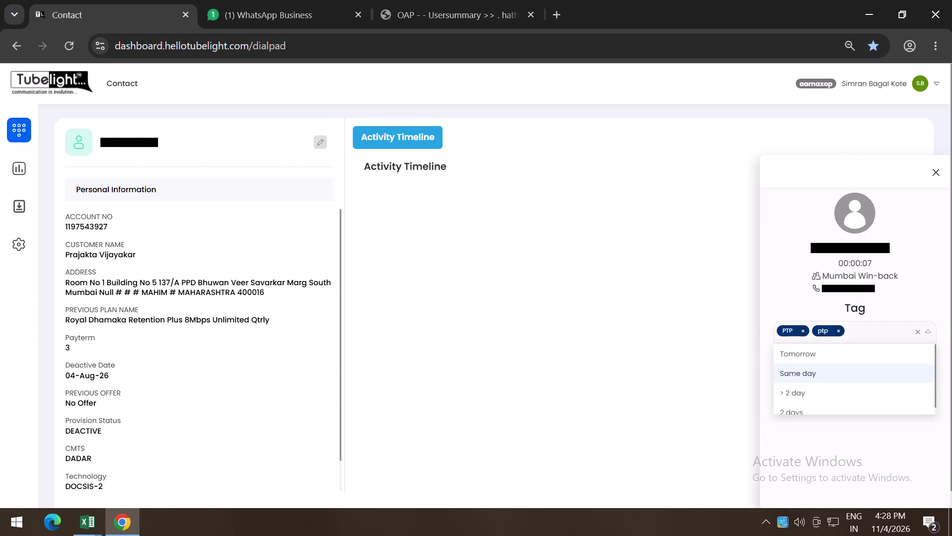
{"action": "left_click", "coordinate": [810, 392]}
{"action": "left_click", "coordinate": [839, 429]}
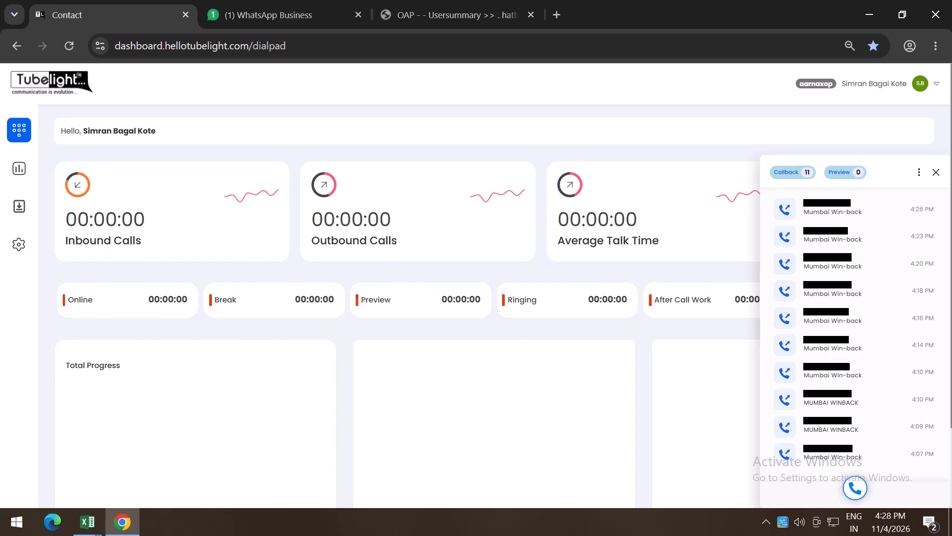
Switch to the simran workbook in Excel and paste the copied phone number into cell E18.
{"action": "left_click", "coordinate": [94, 519]}
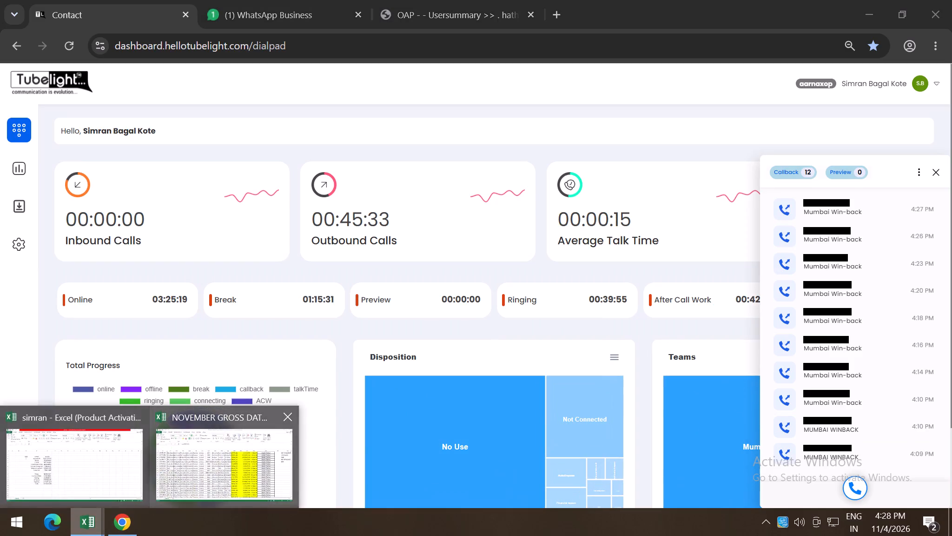
{"action": "left_click", "coordinate": [112, 453]}
{"action": "scroll", "coordinate": [263, 355], "scroll_direction": "down", "scroll_amount": 1}
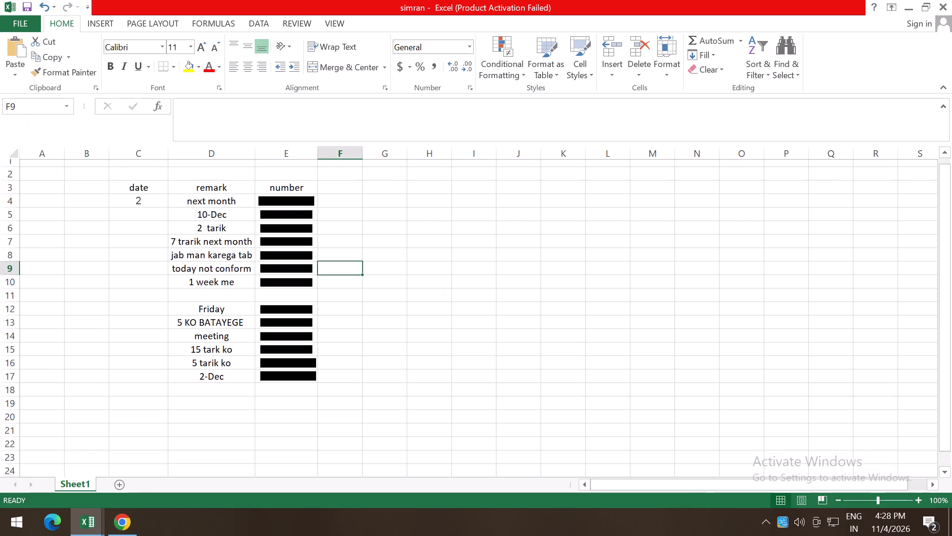
{"action": "scroll", "coordinate": [265, 348], "scroll_direction": "down", "scroll_amount": 1}
{"action": "left_click", "coordinate": [289, 308]}
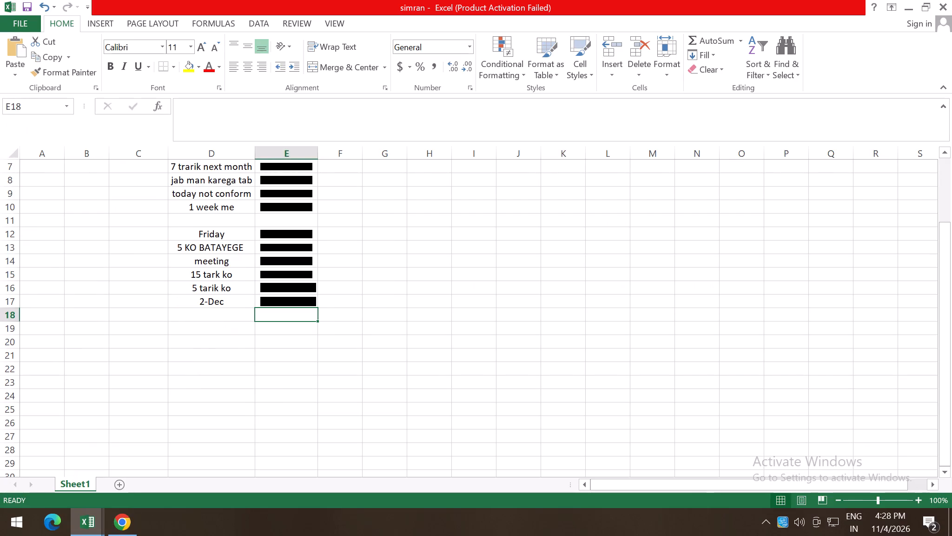
{"action": "key", "text": "ctrl+v"}
Enter the remark 5 KO in cell D18 beside the new number, without the autocompleted text.
{"action": "left_click", "coordinate": [207, 311]}
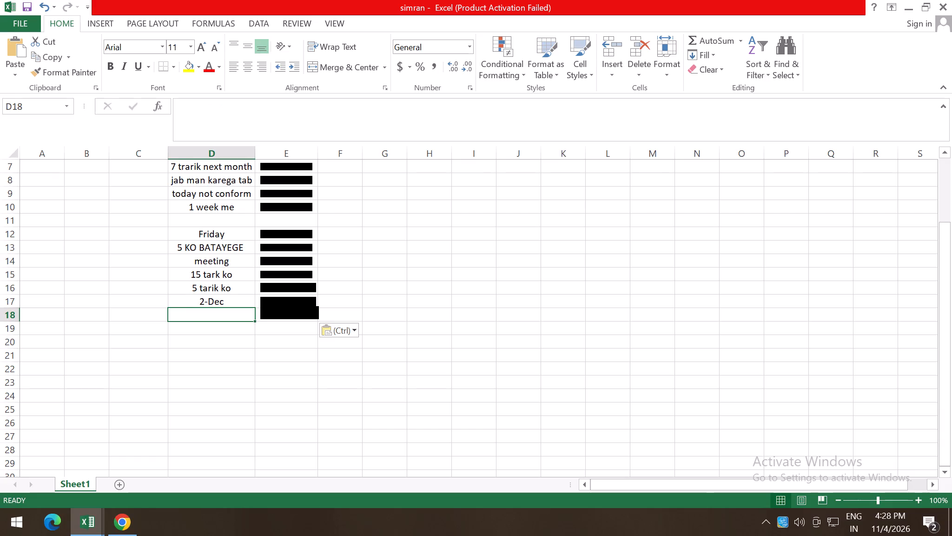
{"action": "key", "text": "5"}
{"action": "key", "text": "space"}
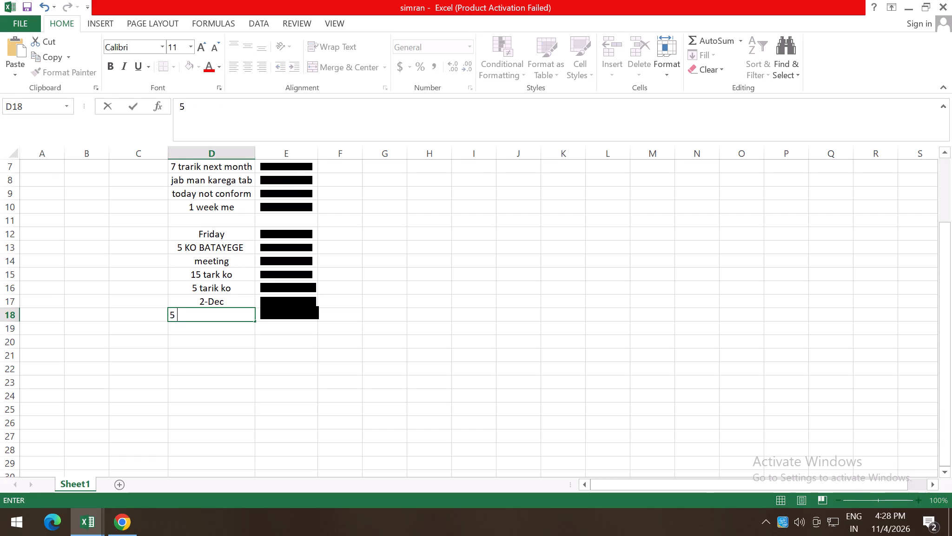
{"action": "type", "text": "KO"}
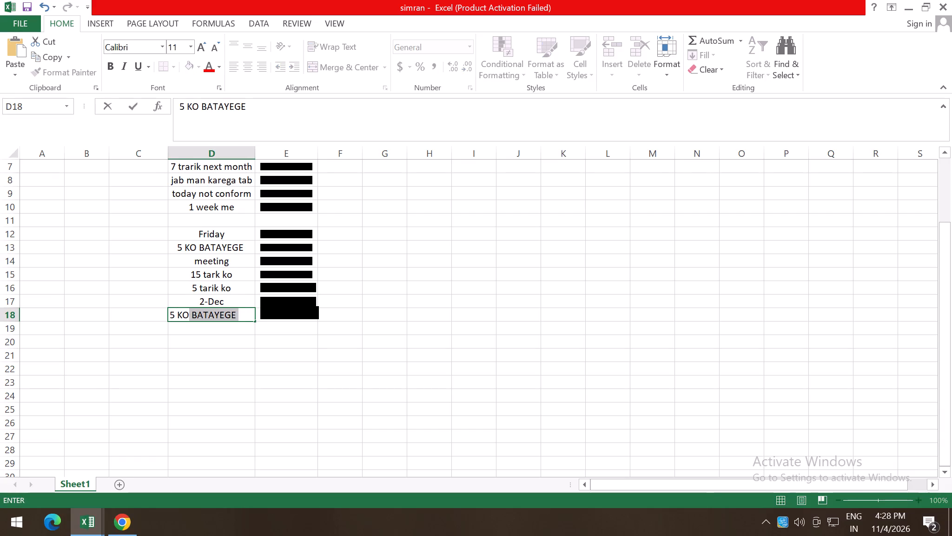
{"action": "key", "text": "BackSpace"}
{"action": "key", "text": "BackSpace"}
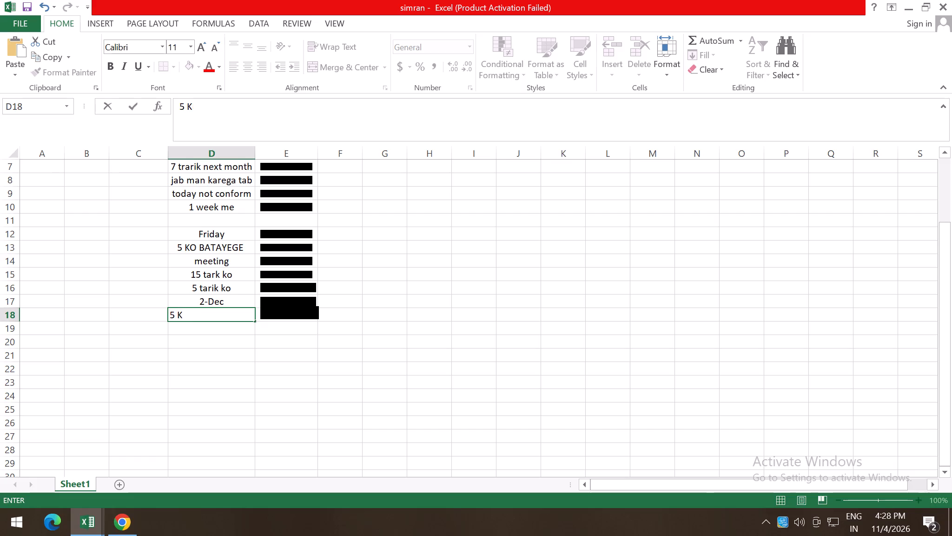
{"action": "key", "text": "o"}
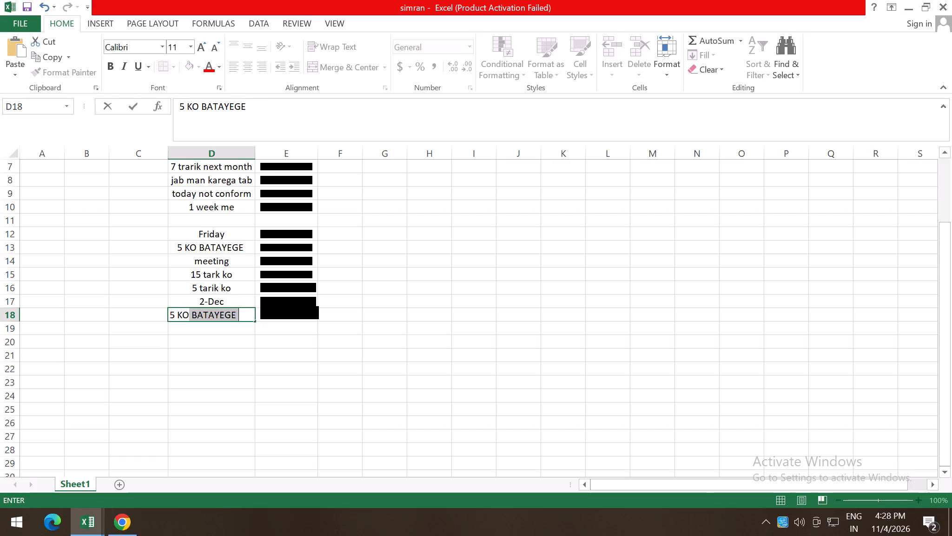
{"action": "key", "text": "BackSpace"}
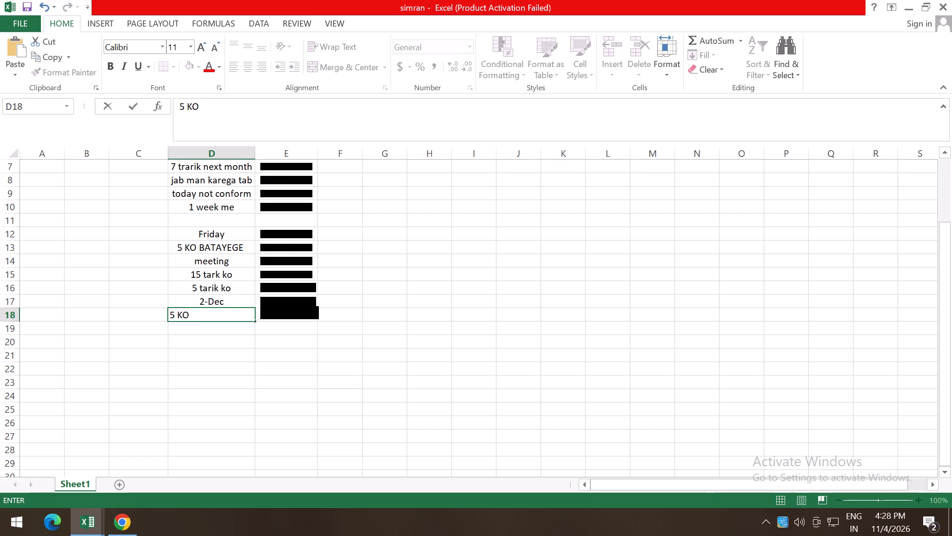
{"action": "left_click", "coordinate": [356, 296]}
Copy the phone number in cell E18 and switch to Chrome.
{"action": "left_click", "coordinate": [312, 317]}
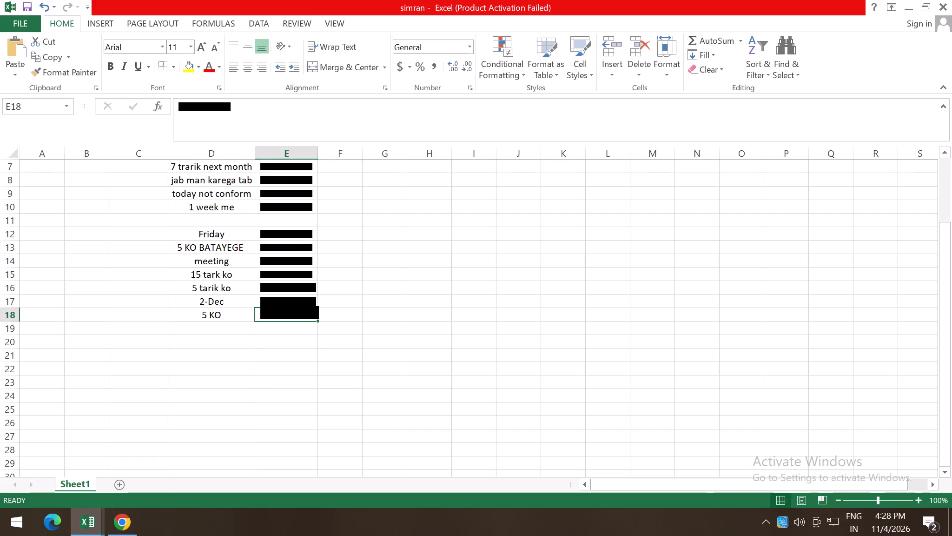
{"action": "key", "text": "ctrl+c"}
{"action": "key", "text": "ctrl+c"}
{"action": "key", "text": "ctrl+c"}
{"action": "key", "text": "ctrl+c"}
{"action": "key", "text": "ctrl+c"}
{"action": "key", "text": "ctrl+c"}
{"action": "key", "text": "ctrl+c"}
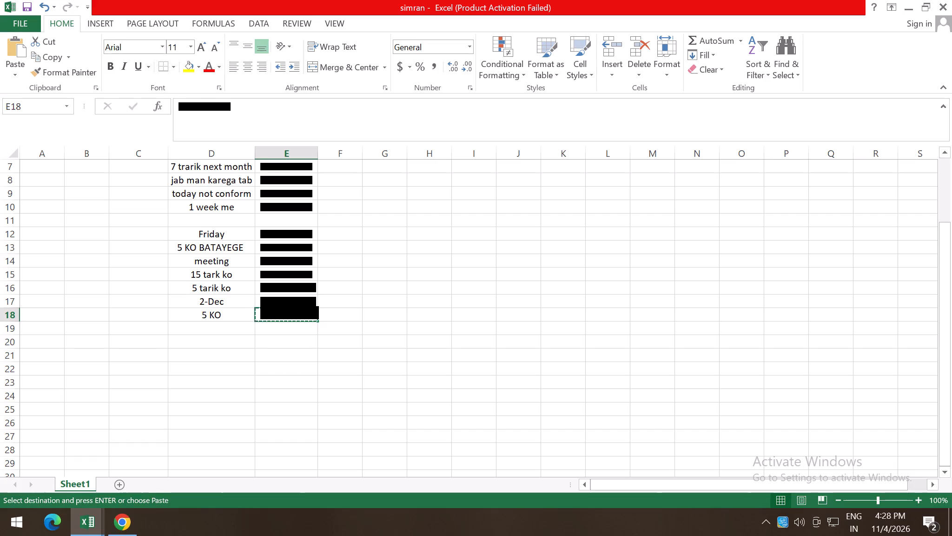
{"action": "left_click", "coordinate": [140, 524]}
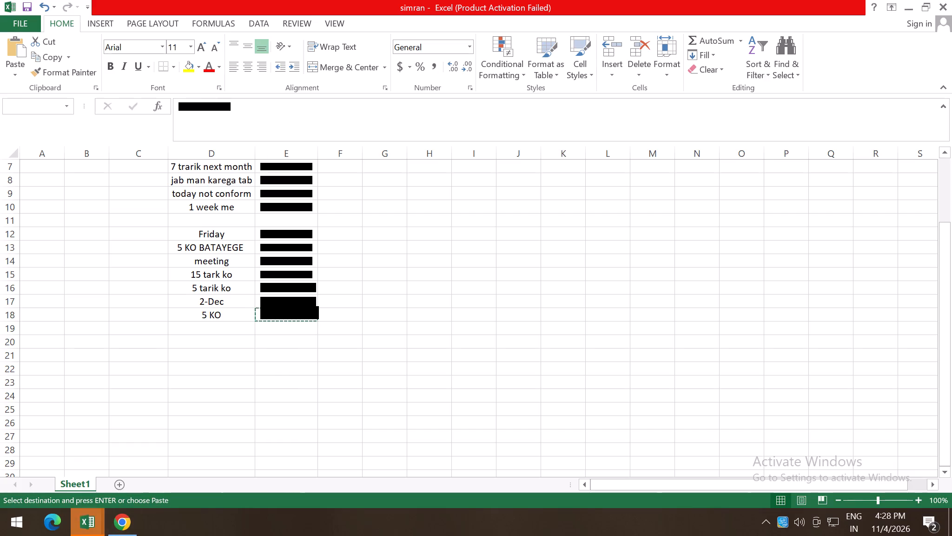
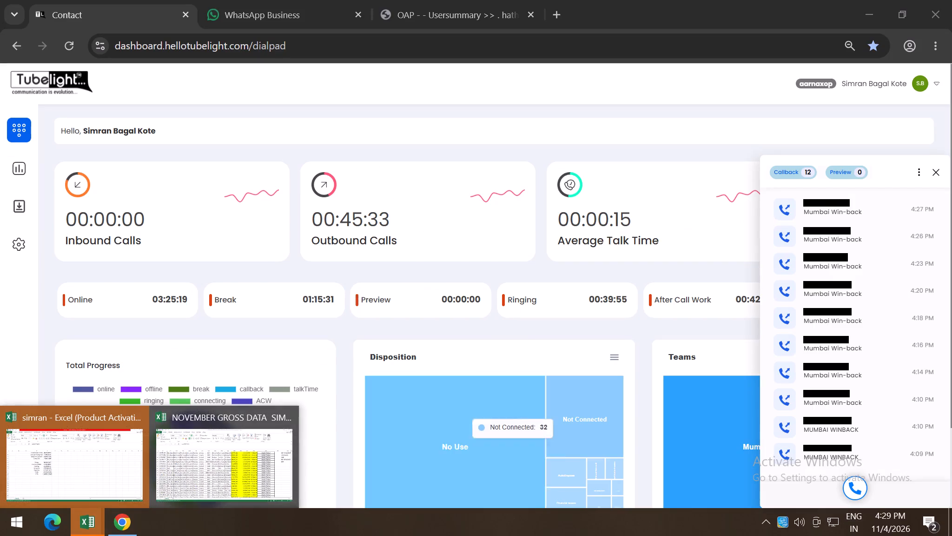
Switch to the NOVEMBER GROSS DATA SIMRAN workbook, check row 21's blank remark cells, and return to its account number in cell A21.
{"action": "left_click", "coordinate": [215, 460]}
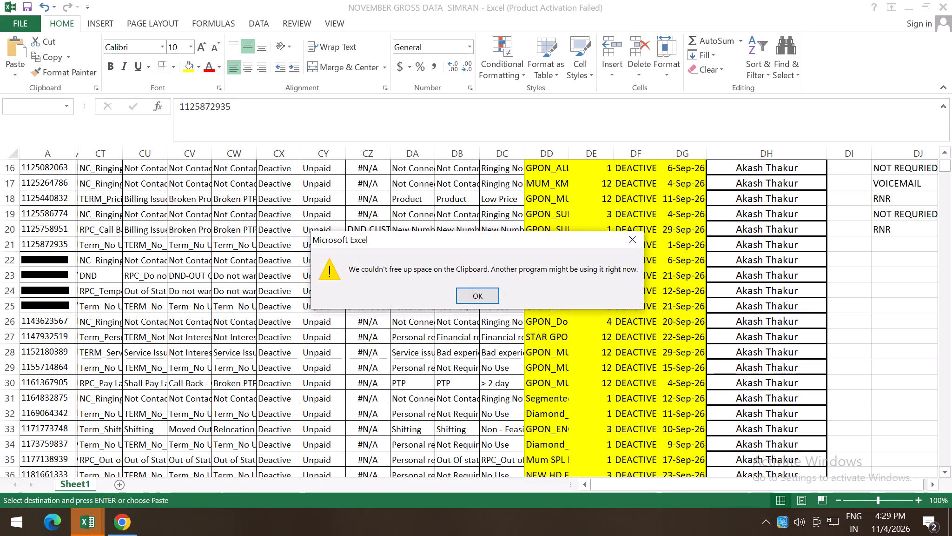
{"action": "left_click", "coordinate": [493, 289]}
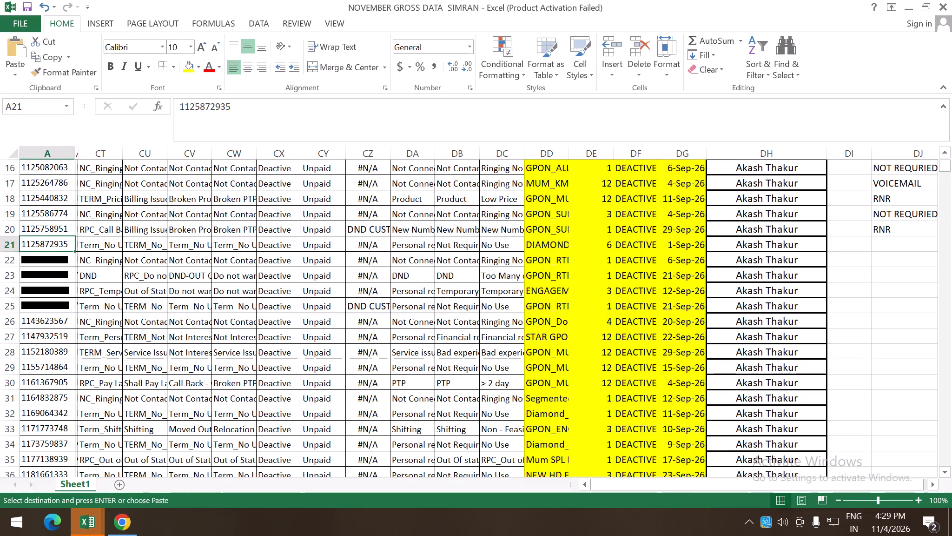
{"action": "left_click", "coordinate": [892, 241]}
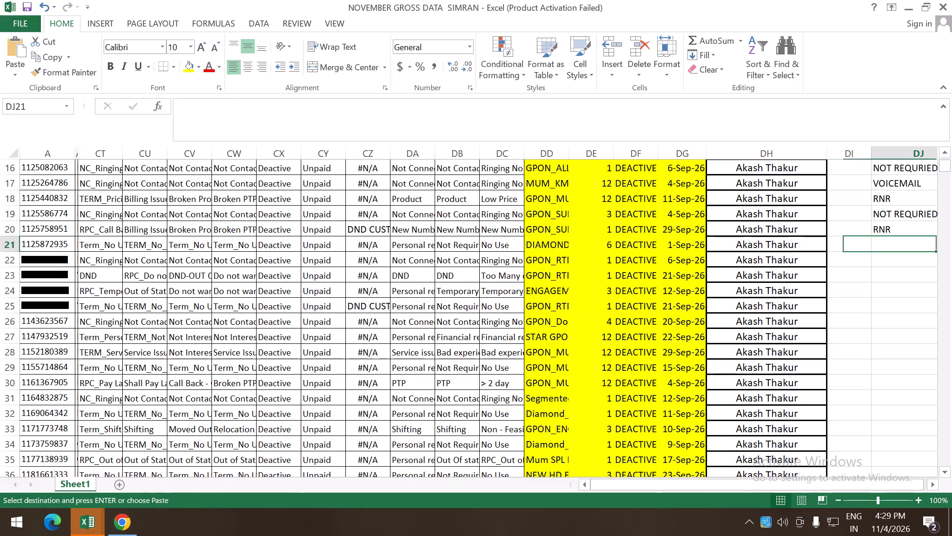
{"action": "key", "text": "Right"}
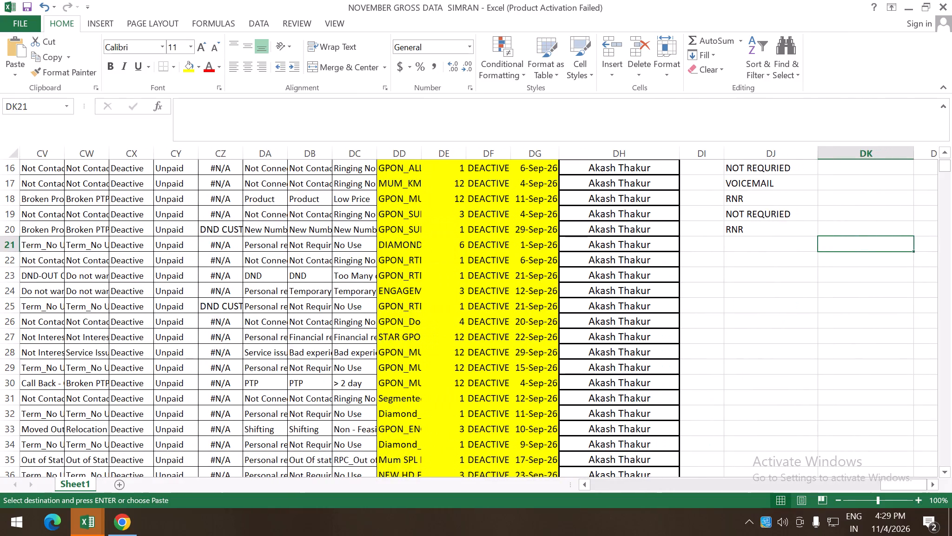
{"action": "key", "text": "Left"}
{"action": "key", "text": "Left"}
{"action": "key", "text": "Left"}
{"action": "key", "text": "Left"}
{"action": "key", "text": "Left"}
{"action": "key", "text": "Left"}
{"action": "key", "text": "Left"}
{"action": "key", "text": "Left"}
{"action": "key", "text": "Left"}
{"action": "key", "text": "Left"}
{"action": "key", "text": "Left"}
{"action": "key", "text": "Left"}
{"action": "key", "text": "Left"}
{"action": "key", "text": "Left"}
{"action": "key", "text": "Left"}
{"action": "key", "text": "Left"}
{"action": "key", "text": "Left"}
{"action": "key", "text": "Left"}
{"action": "key", "text": "Left"}
{"action": "key", "text": "Left"}
{"action": "key", "text": "Left"}
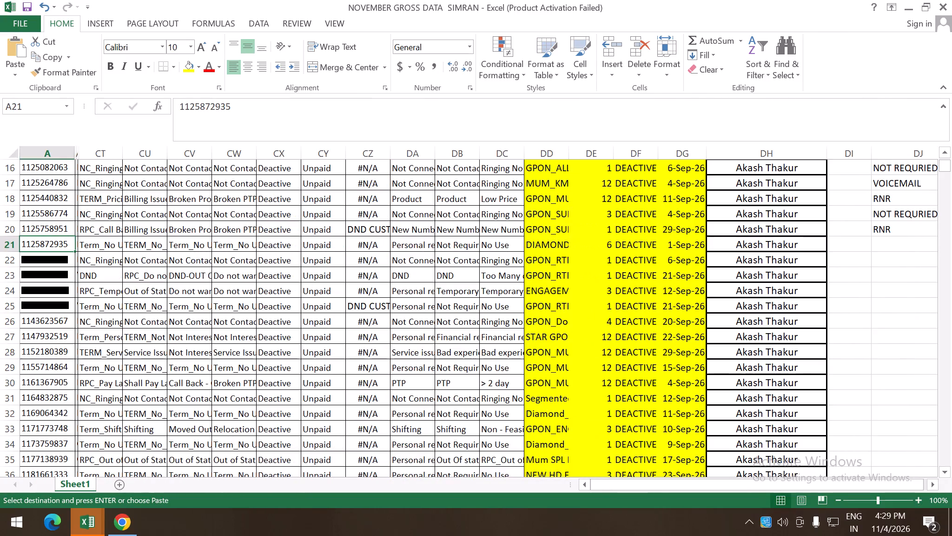
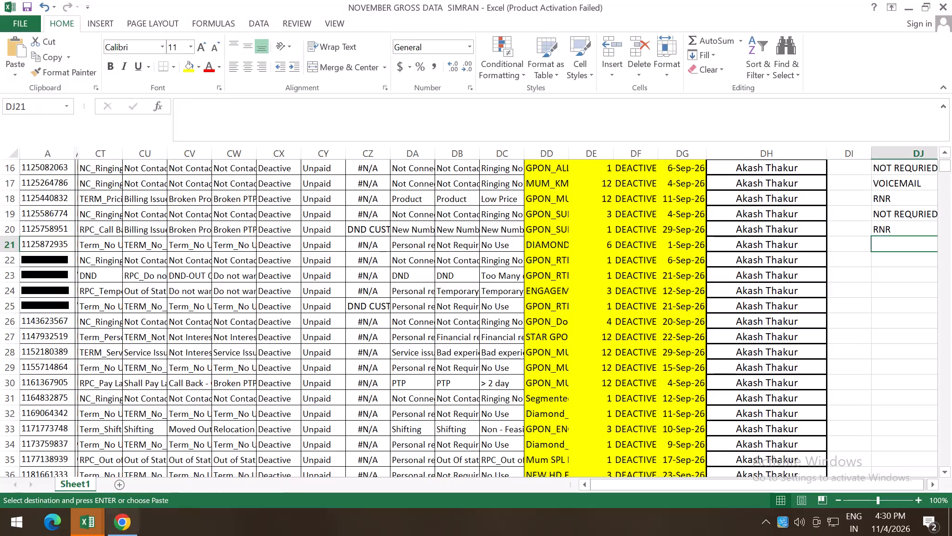
Switch to Chrome and open the review tag choices for the current Mumbai Win-back call in Tubelight.
{"action": "left_click", "coordinate": [120, 515]}
{"action": "left_click", "coordinate": [833, 324]}
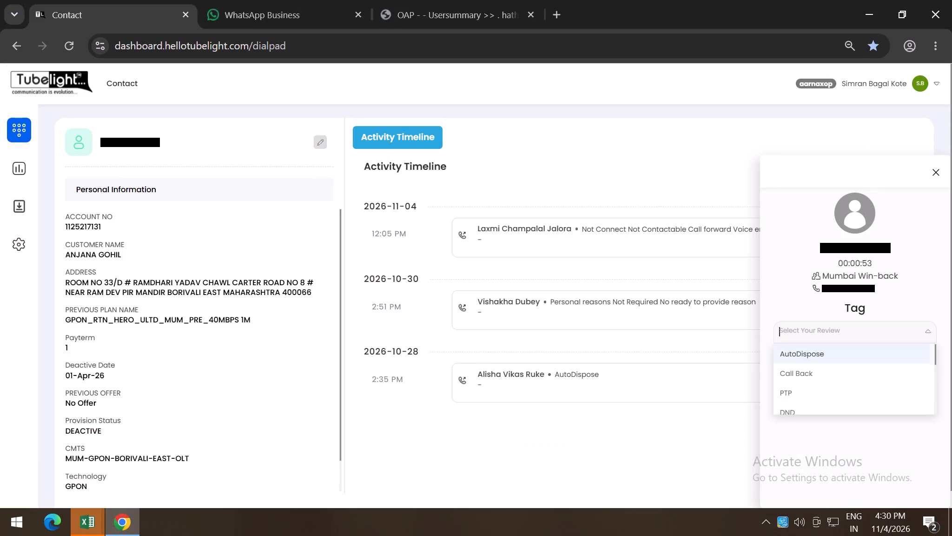
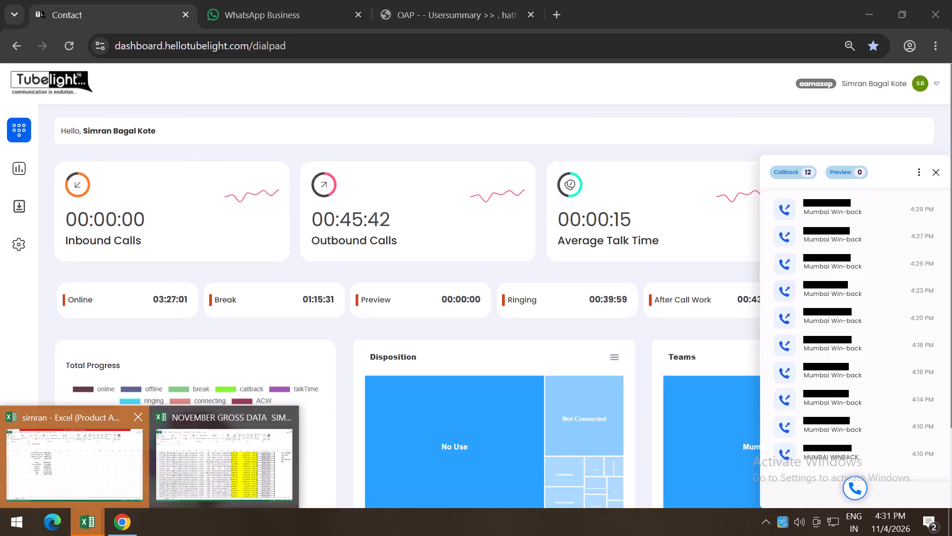
Save the simran workbook with its updated follow-up list.
{"action": "left_click", "coordinate": [461, 322]}
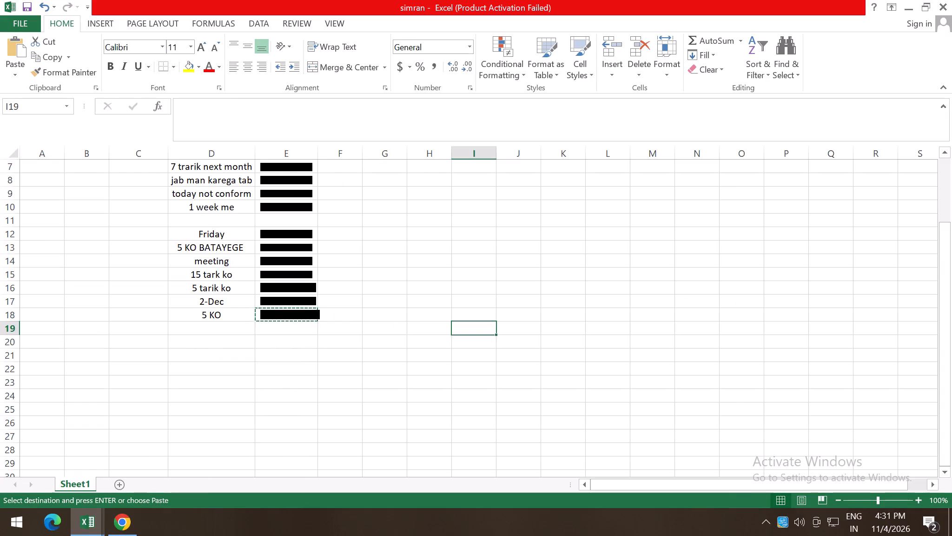
{"action": "key", "text": "ctrl+s"}
{"action": "key", "text": "ctrl+s"}
{"action": "key", "text": "ctrl+s"}
{"action": "key", "text": "ctrl+s"}
{"action": "key", "text": "ctrl+s"}
{"action": "left_click", "coordinate": [412, 238]}
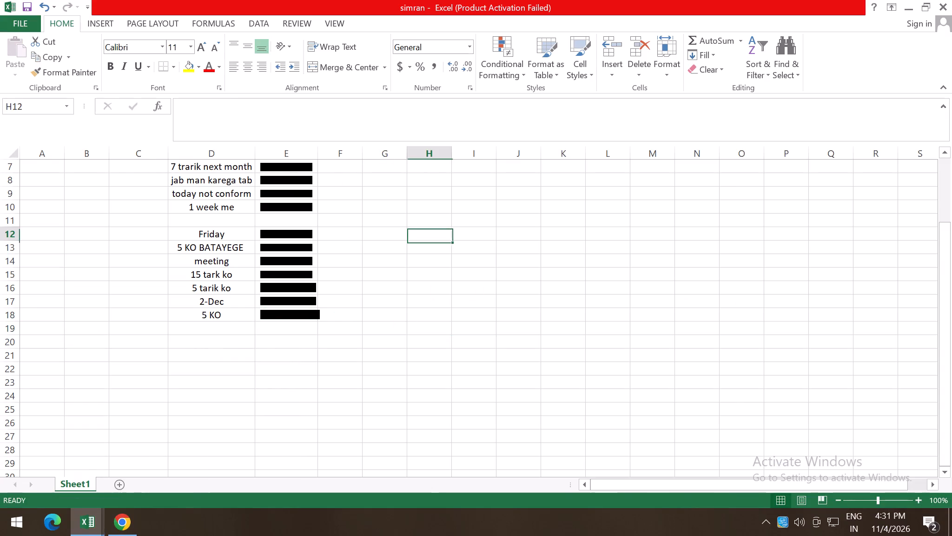
Centre-align the date, remark and number table in cells C3:E18 of the simran workbook.
{"action": "scroll", "coordinate": [401, 243], "scroll_direction": "up", "scroll_amount": 1}
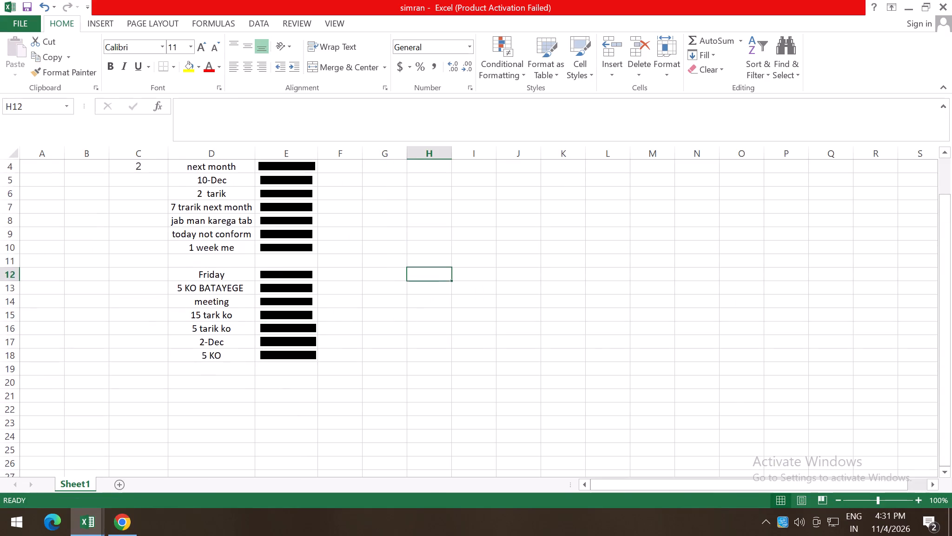
{"action": "scroll", "coordinate": [401, 243], "scroll_direction": "up", "scroll_amount": 4}
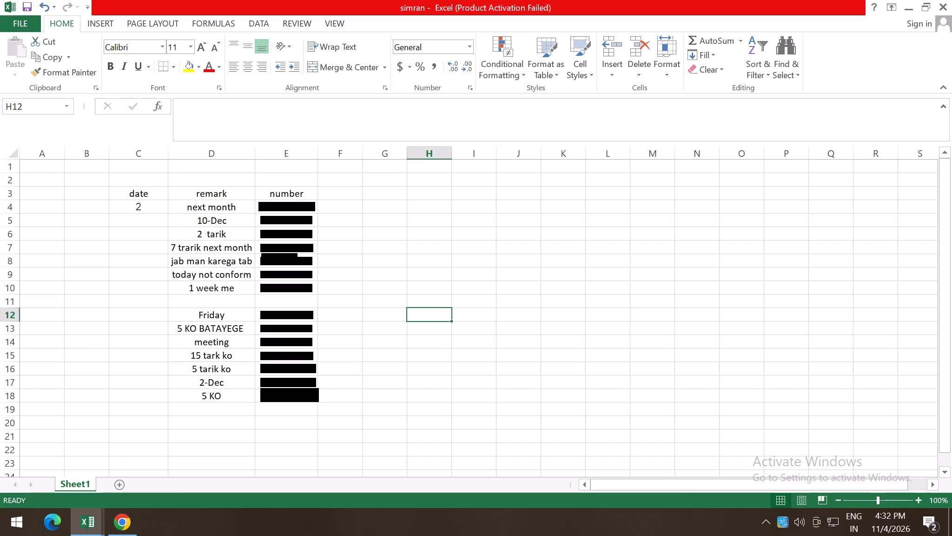
{"action": "left_click_drag", "start_coordinate": [133, 194], "coordinate": [223, 286]}
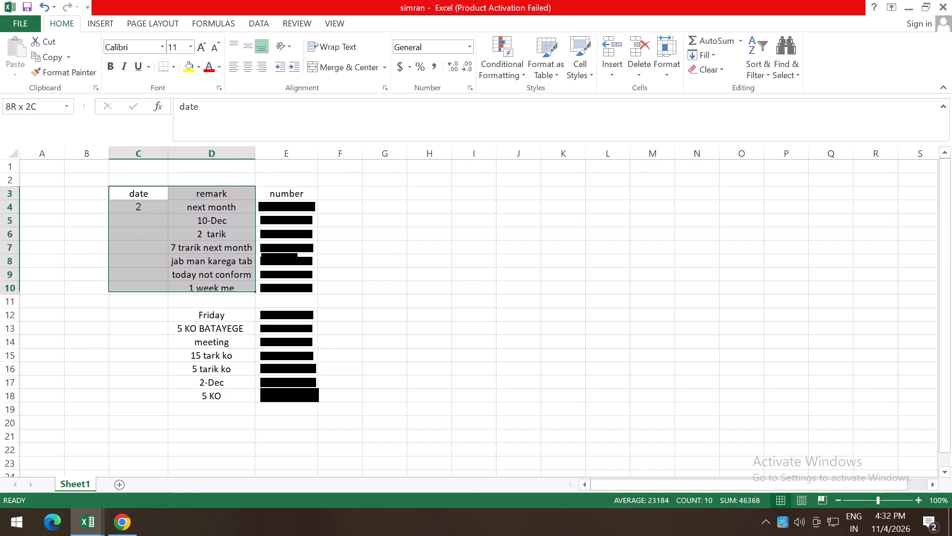
{"action": "left_click_drag", "start_coordinate": [223, 286], "coordinate": [290, 398]}
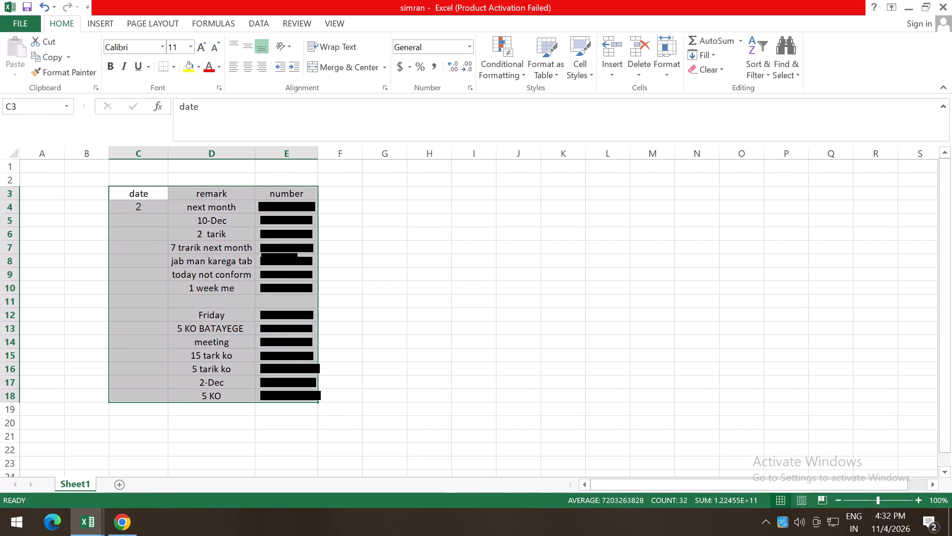
{"action": "left_click", "coordinate": [263, 65]}
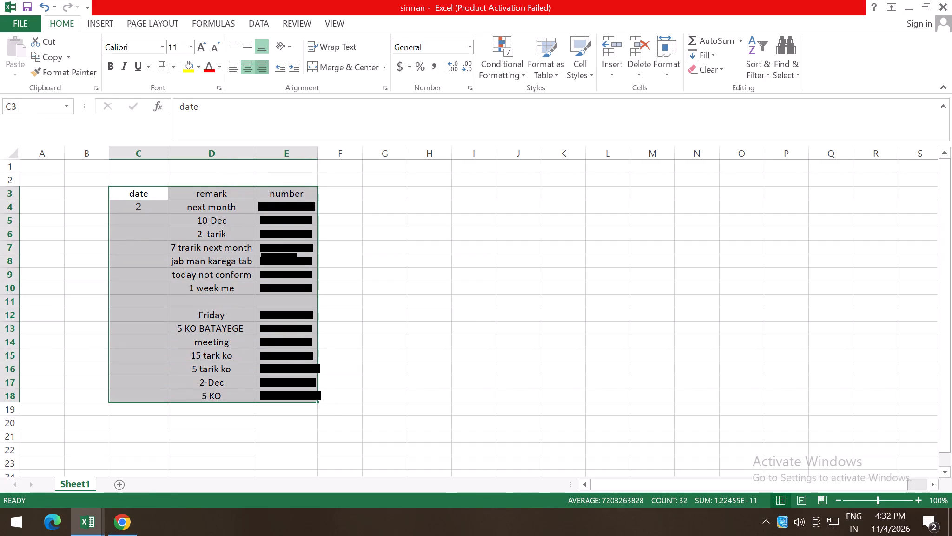
{"action": "left_click", "coordinate": [252, 67]}
{"action": "left_click", "coordinate": [369, 244]}
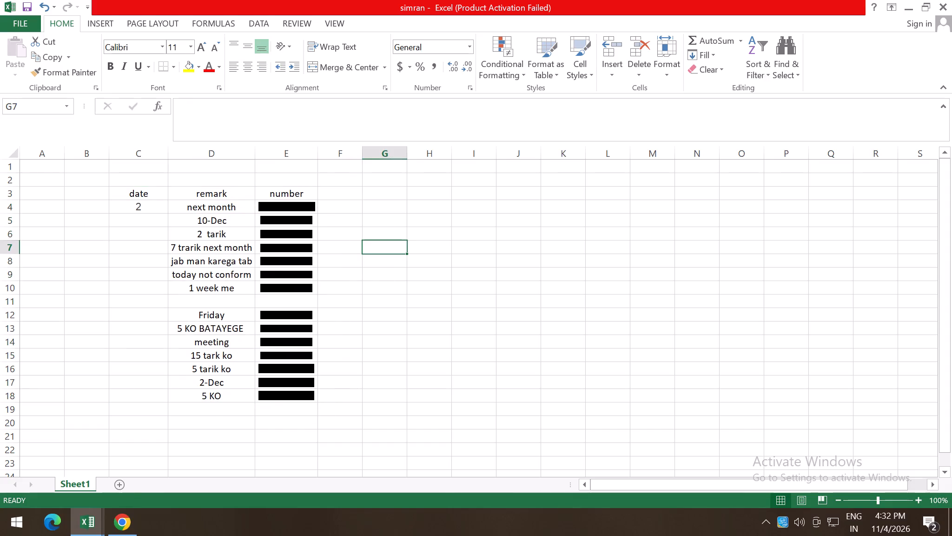
Return to the Tubelight dialler and submit the Mumbai Win-back call with the tags Personal reasons, Not Required and No Use.
{"action": "left_click", "coordinate": [124, 525]}
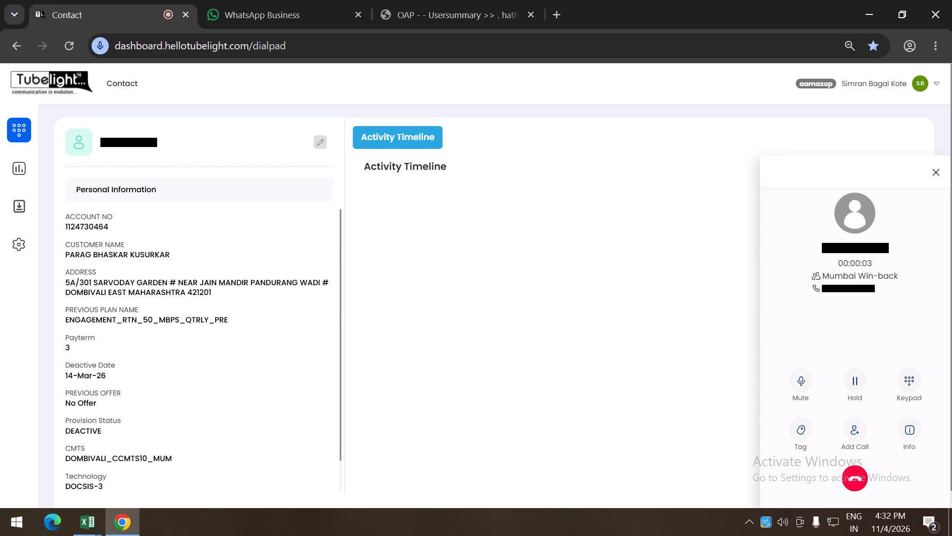
{"action": "left_click", "coordinate": [913, 279]}
{"action": "left_click_drag", "start_coordinate": [800, 251], "coordinate": [876, 306]}
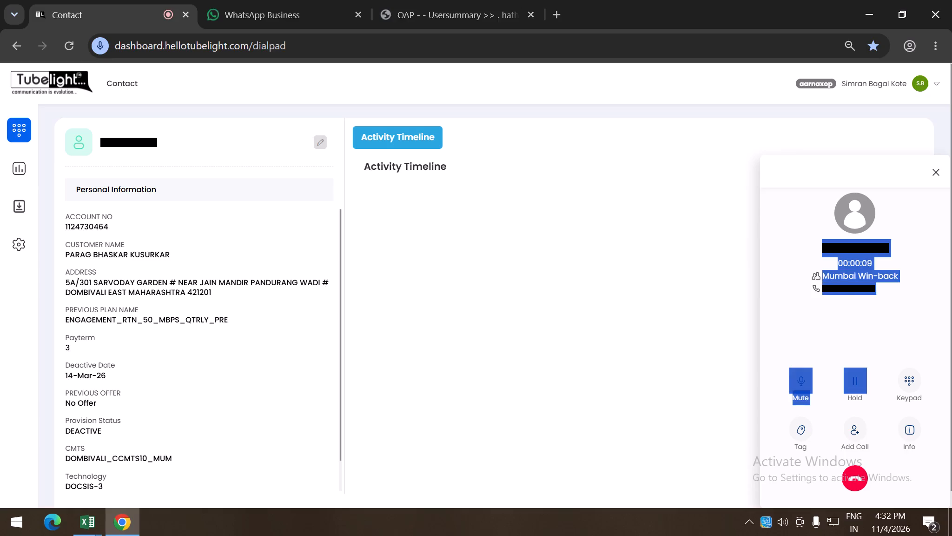
{"action": "left_click", "coordinate": [876, 306]}
{"action": "left_click", "coordinate": [843, 329]}
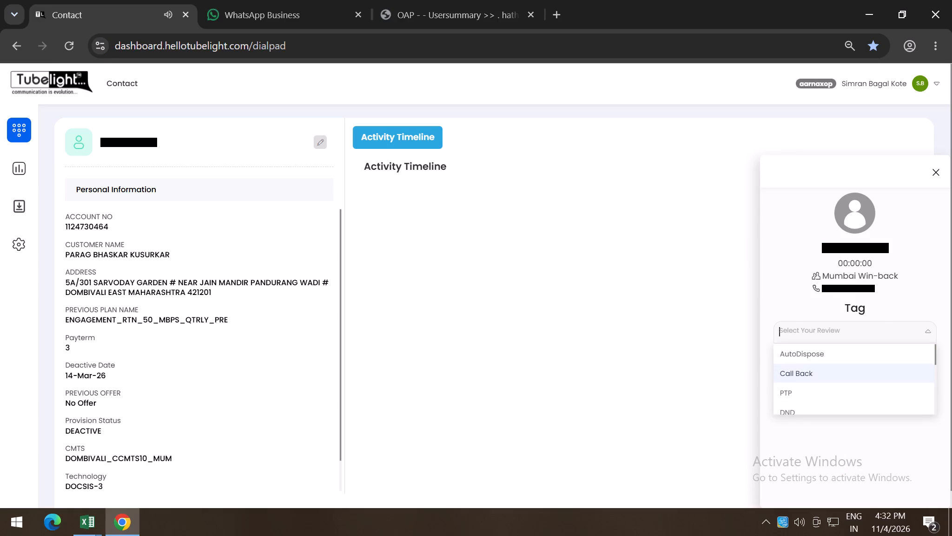
{"action": "scroll", "coordinate": [831, 366], "scroll_direction": "down", "scroll_amount": 1}
{"action": "left_click", "coordinate": [828, 377]}
{"action": "left_click", "coordinate": [866, 328]}
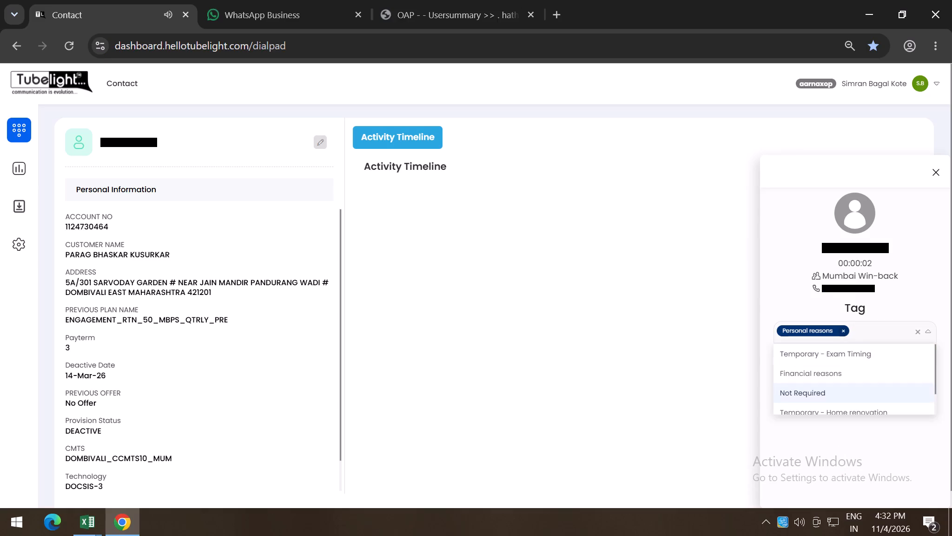
{"action": "left_click", "coordinate": [828, 391]}
{"action": "left_click", "coordinate": [853, 347]}
{"action": "left_click", "coordinate": [815, 364]}
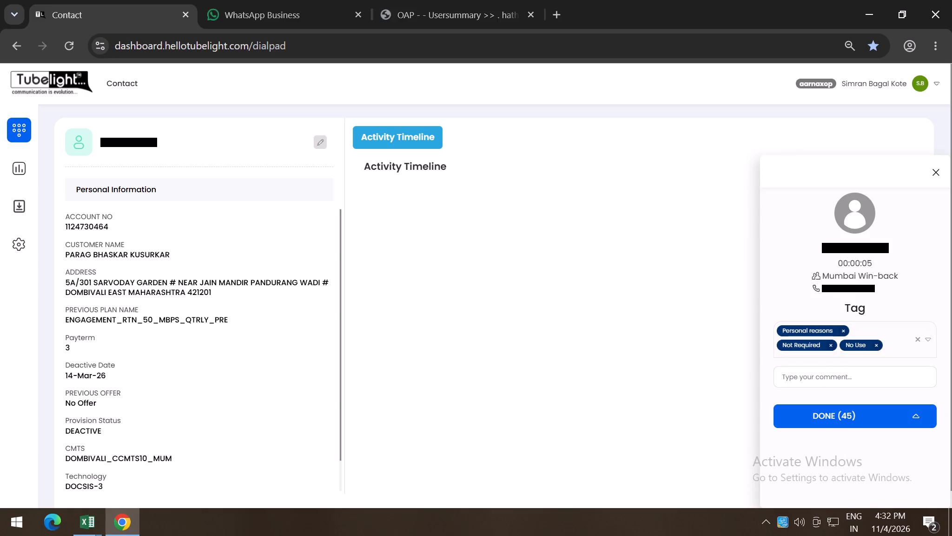
{"action": "left_click", "coordinate": [815, 409]}
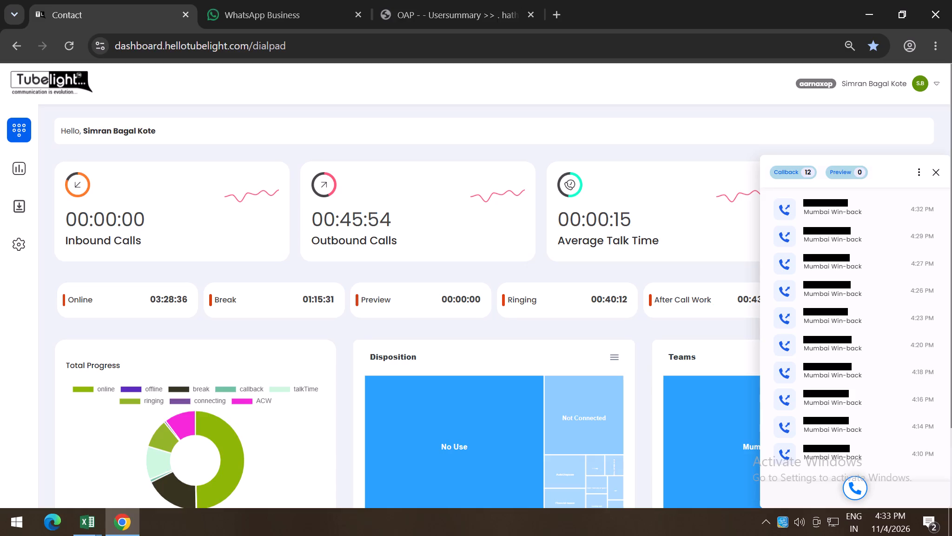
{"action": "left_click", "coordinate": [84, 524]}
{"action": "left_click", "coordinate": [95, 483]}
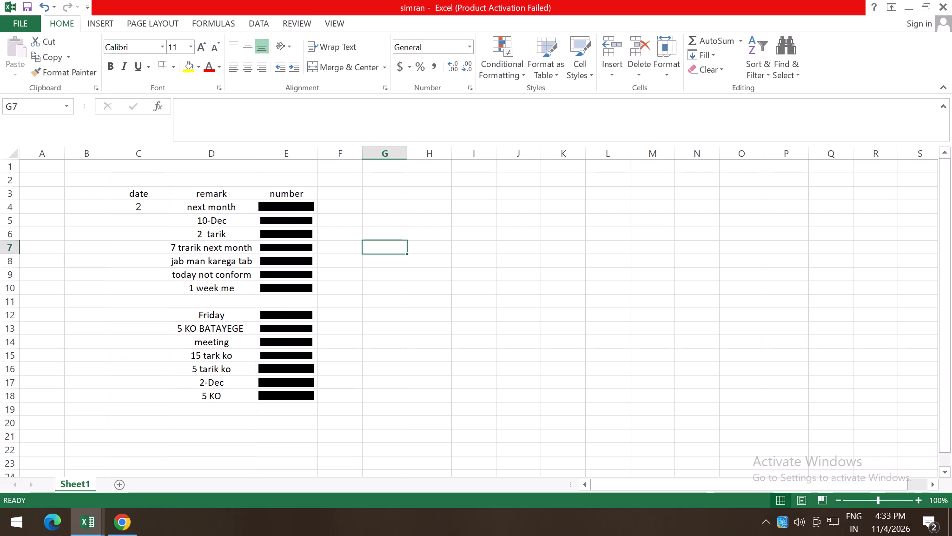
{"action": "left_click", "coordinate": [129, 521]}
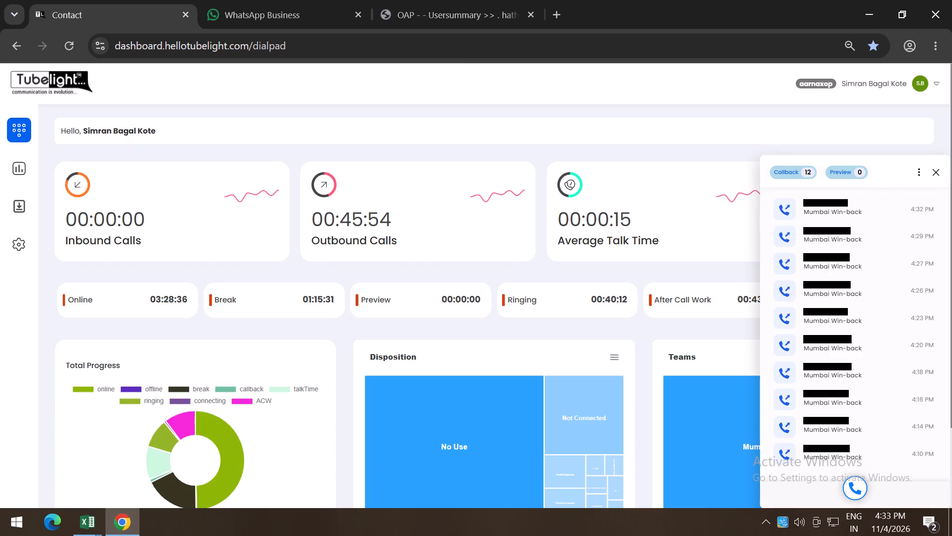
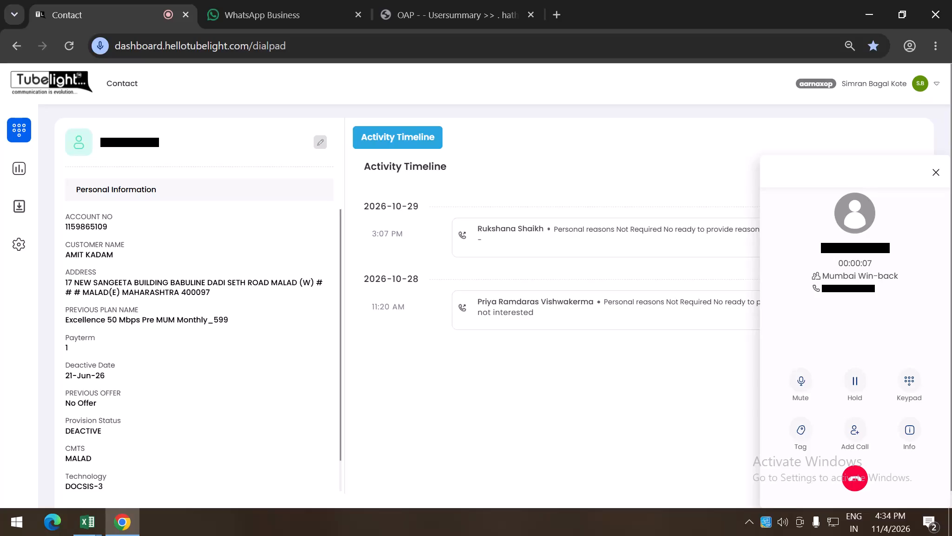
End the current Mumbai Win-back call and tag it with Personal reasons and Not Required.
{"action": "left_click", "coordinate": [850, 481]}
{"action": "left_click", "coordinate": [805, 332]}
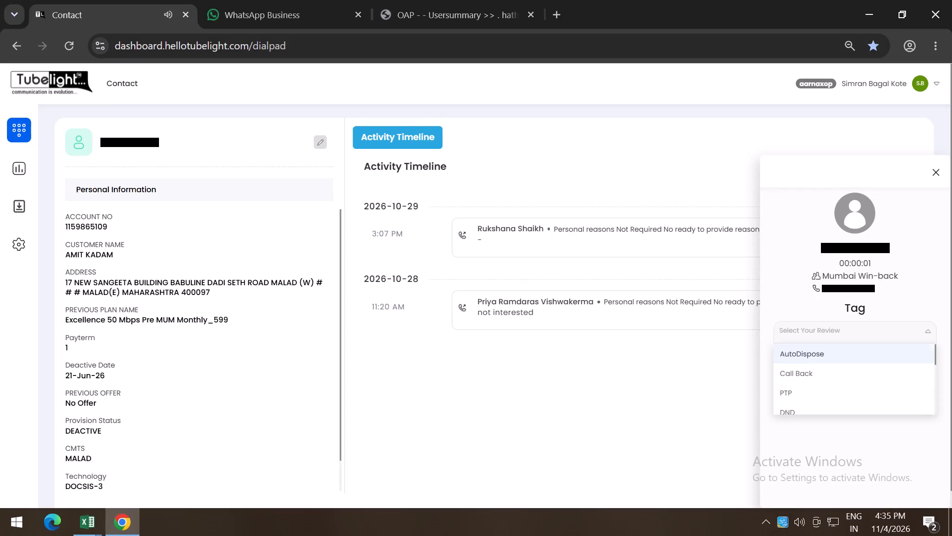
{"action": "scroll", "coordinate": [802, 373], "scroll_direction": "down", "scroll_amount": 1}
{"action": "left_click", "coordinate": [803, 376]}
{"action": "left_click", "coordinate": [859, 330]}
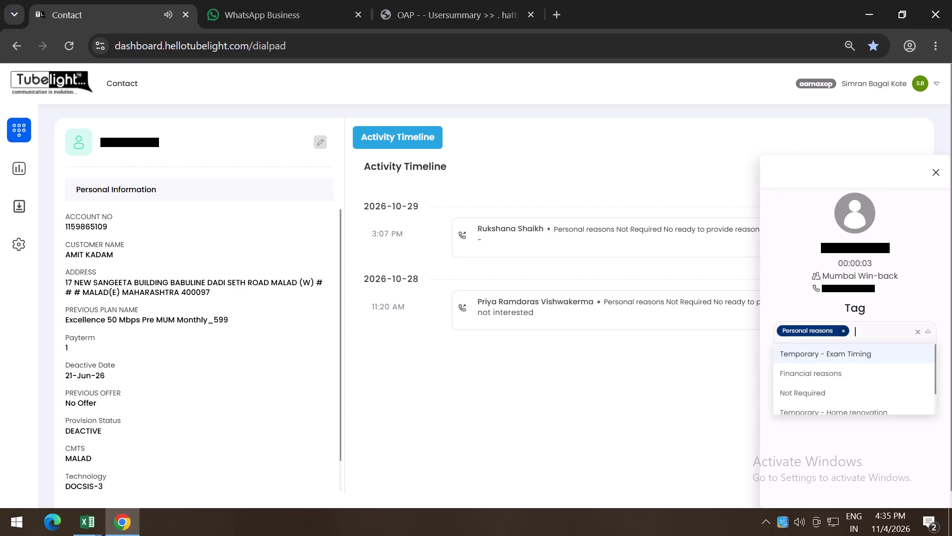
{"action": "left_click", "coordinate": [791, 385]}
{"action": "left_click", "coordinate": [862, 347]}
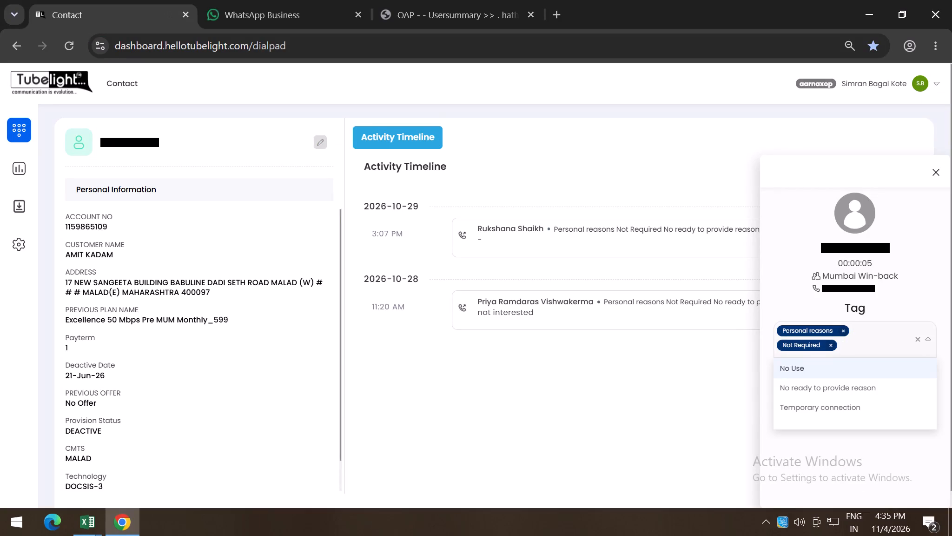
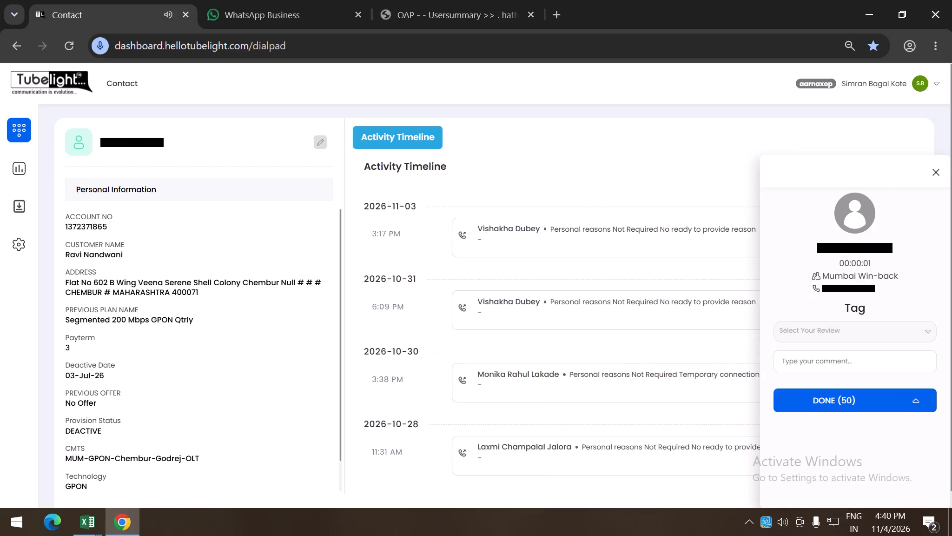
{"action": "left_click", "coordinate": [861, 329]}
{"action": "scroll", "coordinate": [840, 362], "scroll_direction": "down", "scroll_amount": 1}
{"action": "left_click", "coordinate": [823, 382]}
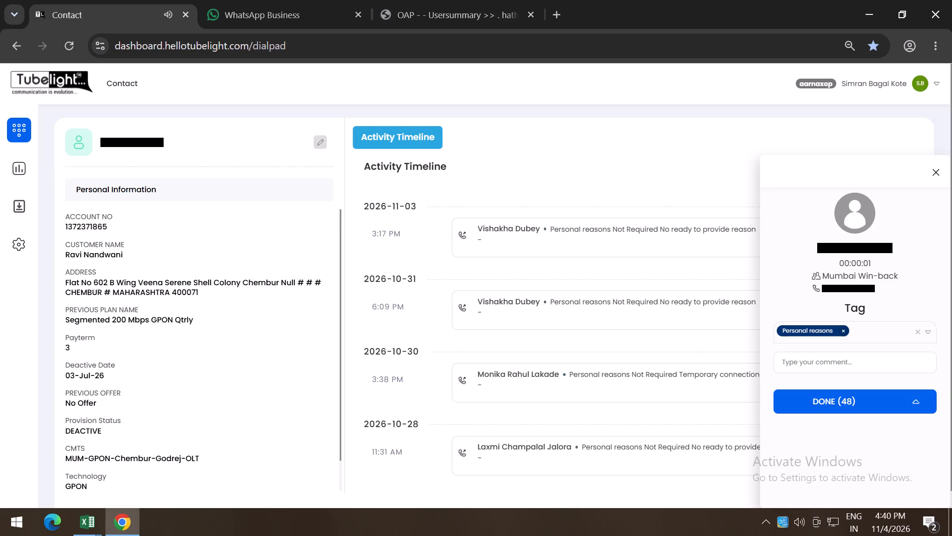
Add the tags Not Required and No Use after Personal reasons in the current Mumbai Win-back call's disposition.
{"action": "left_click", "coordinate": [863, 333]}
{"action": "left_click", "coordinate": [822, 396]}
{"action": "left_click", "coordinate": [857, 355]}
{"action": "left_click", "coordinate": [810, 364]}
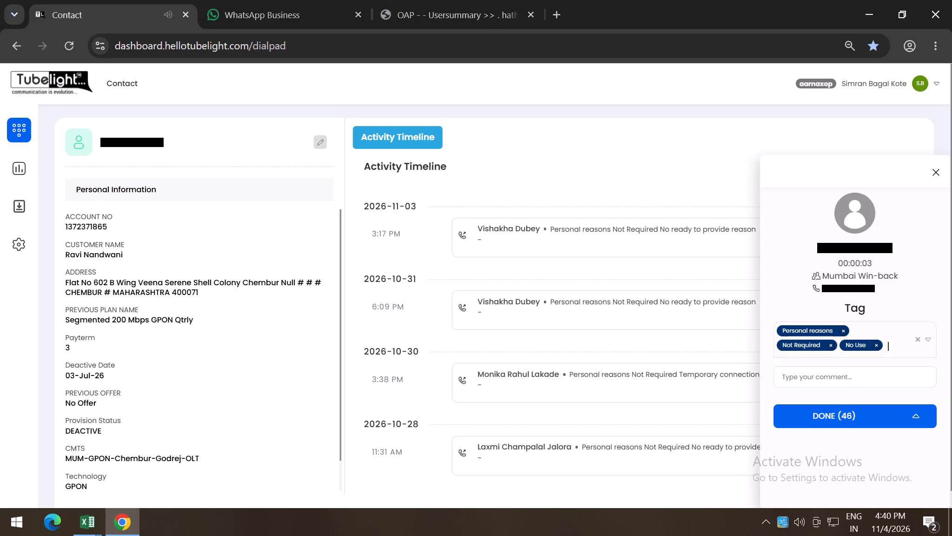
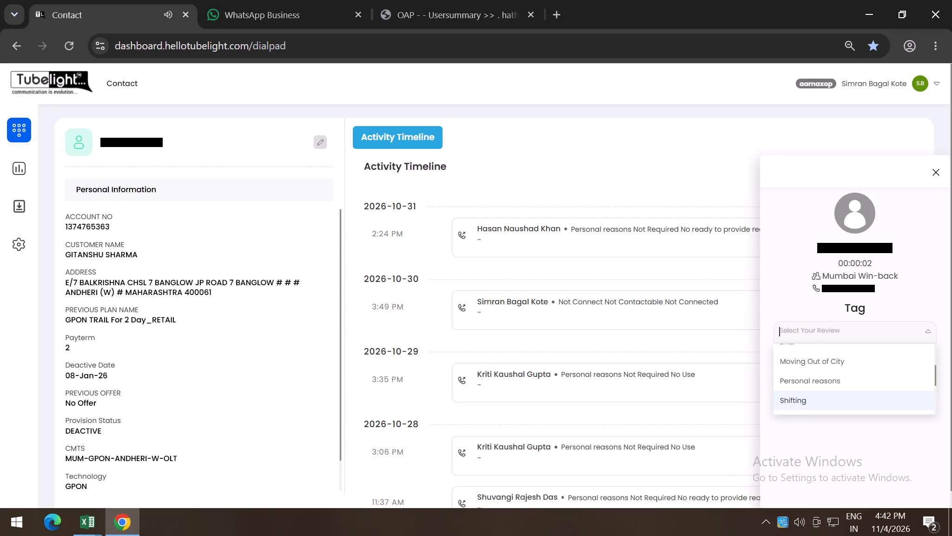
Submit the Mumbai Win-back call with the tags Not Connect, Not Contactable and Not Connected.
{"action": "scroll", "coordinate": [836, 395], "scroll_direction": "down", "scroll_amount": 1}
{"action": "left_click", "coordinate": [834, 404]}
{"action": "left_click", "coordinate": [873, 340]}
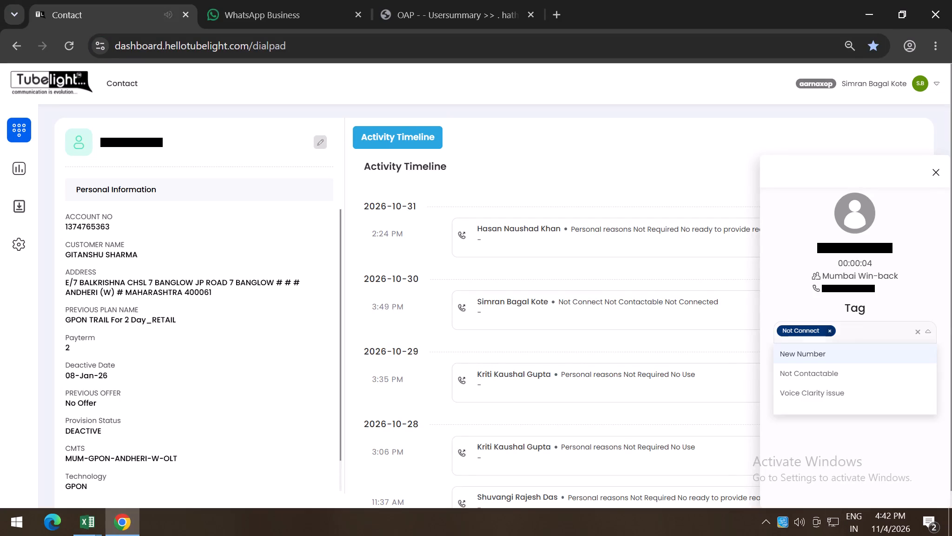
{"action": "left_click", "coordinate": [845, 381]}
{"action": "left_click_drag", "start_coordinate": [874, 345], "coordinate": [873, 350]}
{"action": "scroll", "coordinate": [862, 391], "scroll_direction": "down", "scroll_amount": 1}
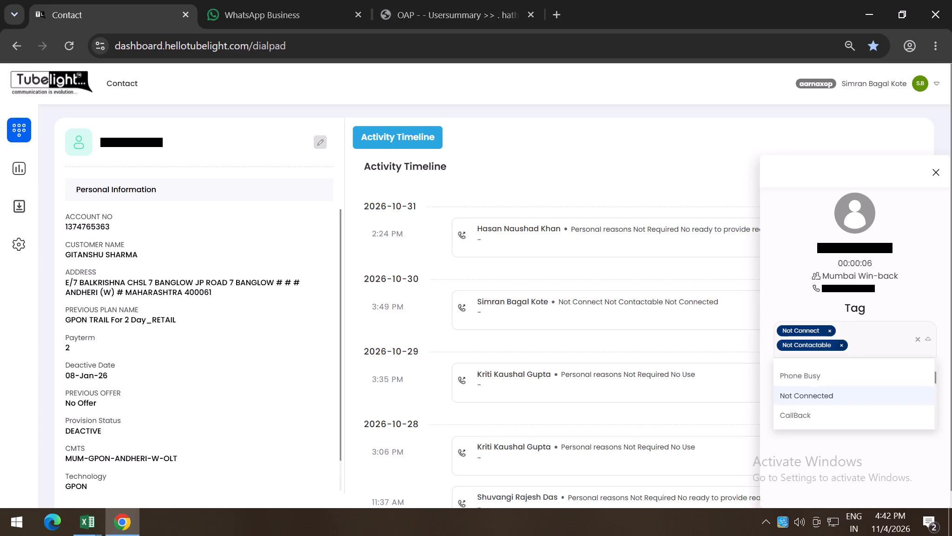
{"action": "left_click", "coordinate": [853, 400]}
{"action": "left_click", "coordinate": [848, 432]}
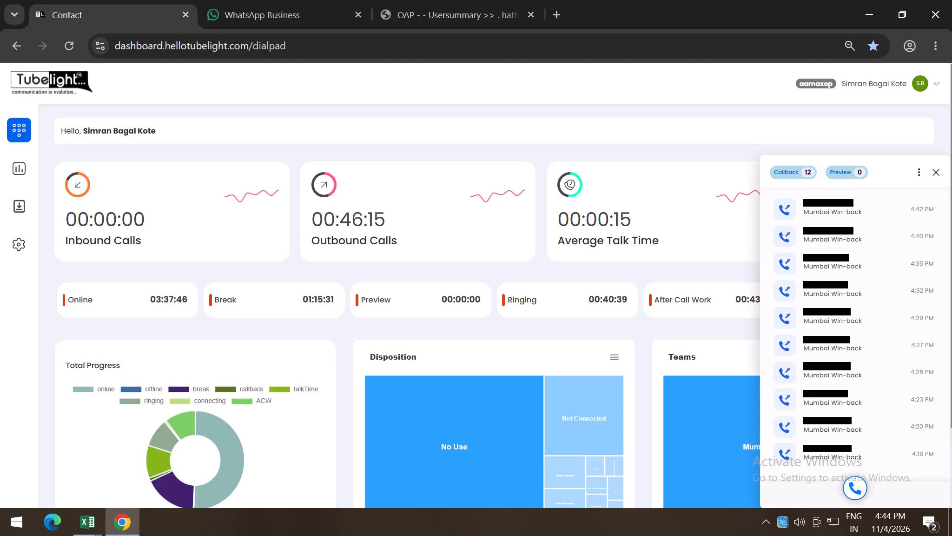
Reload the dialler page and go back online to receive calls.
{"action": "key", "text": "F5"}
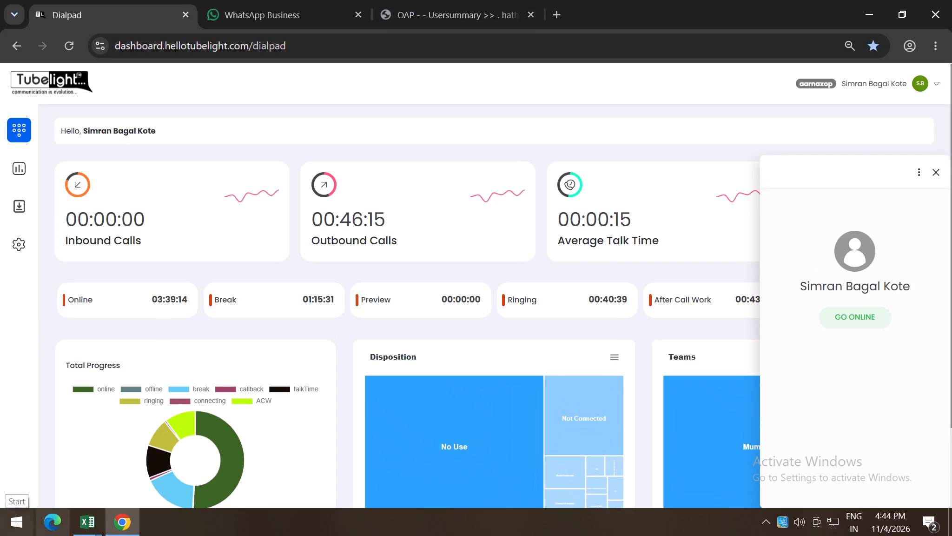
{"action": "left_click", "coordinate": [860, 314]}
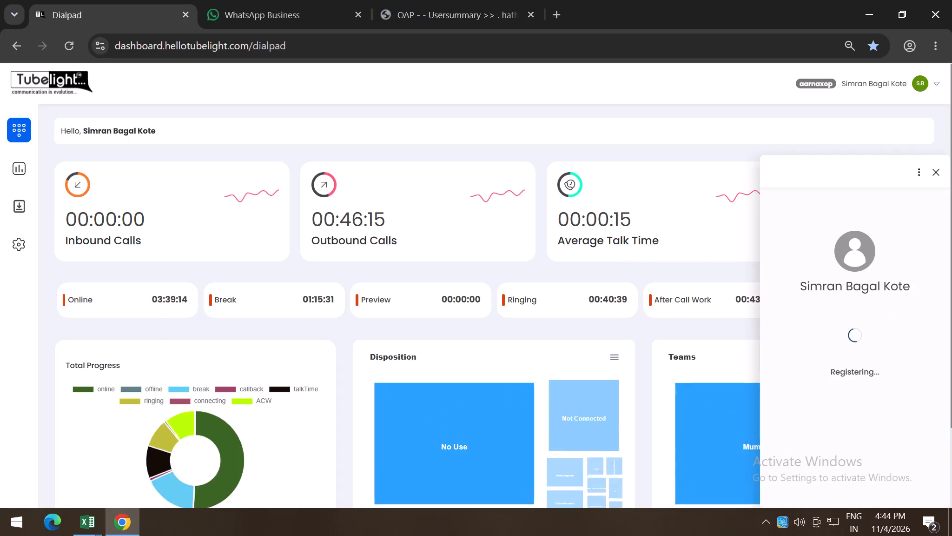
{"action": "scroll", "coordinate": [589, 372], "scroll_direction": "up", "scroll_amount": 2}
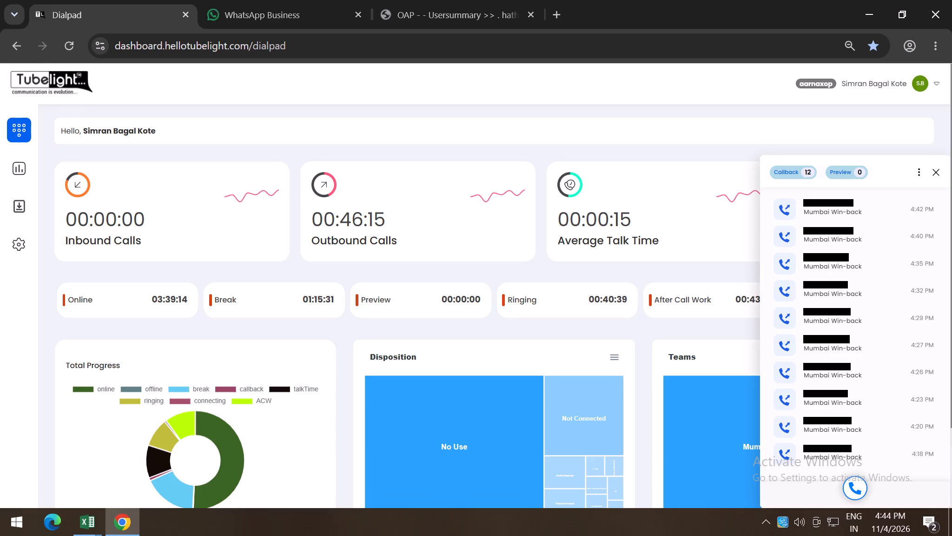
{"action": "scroll", "coordinate": [334, 343], "scroll_direction": "down", "scroll_amount": 1}
{"action": "scroll", "coordinate": [336, 343], "scroll_direction": "up", "scroll_amount": 1}
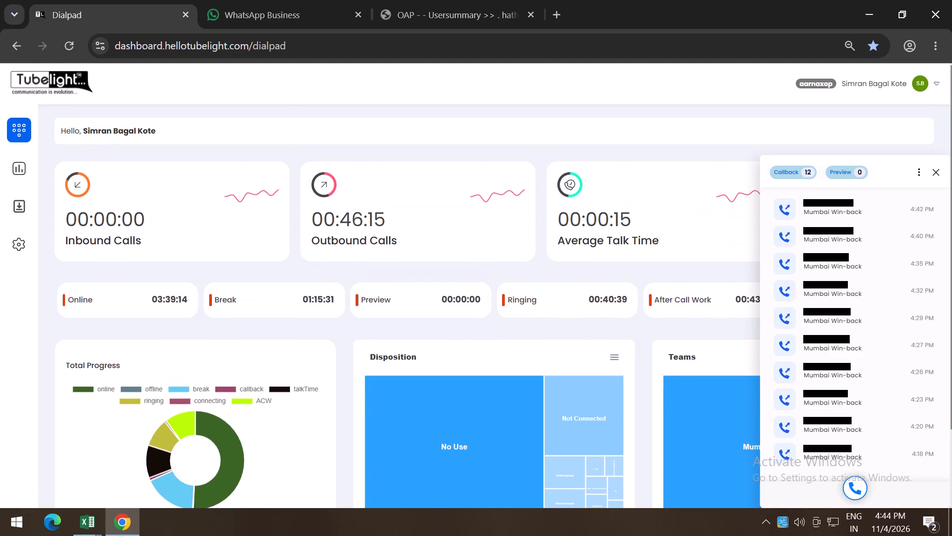
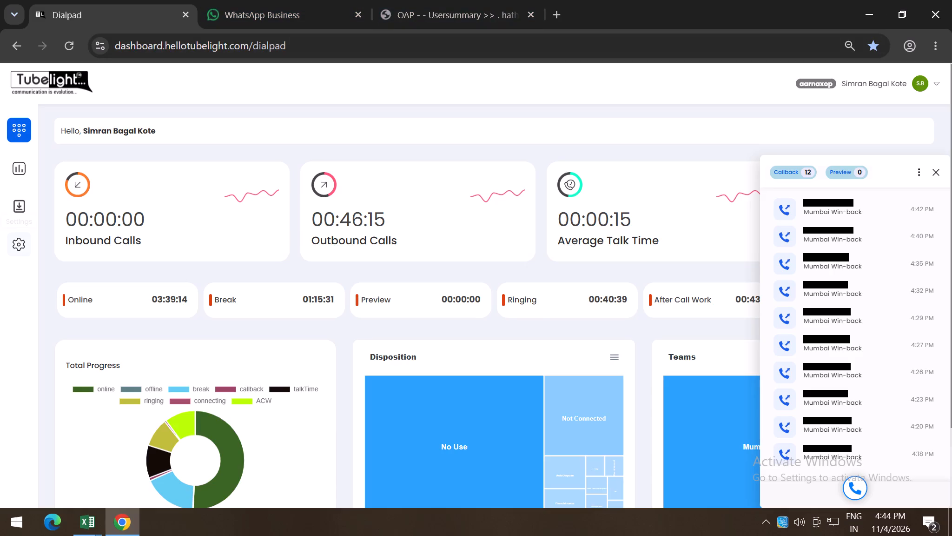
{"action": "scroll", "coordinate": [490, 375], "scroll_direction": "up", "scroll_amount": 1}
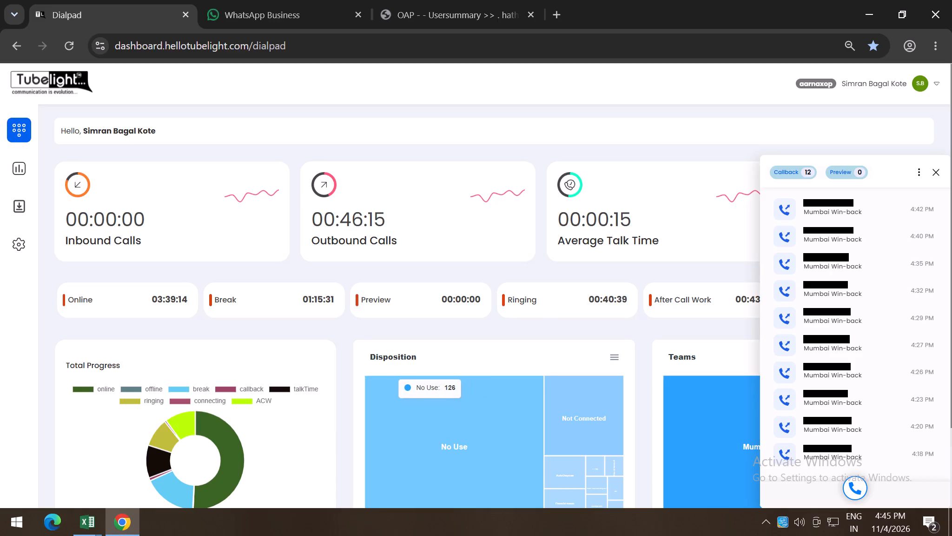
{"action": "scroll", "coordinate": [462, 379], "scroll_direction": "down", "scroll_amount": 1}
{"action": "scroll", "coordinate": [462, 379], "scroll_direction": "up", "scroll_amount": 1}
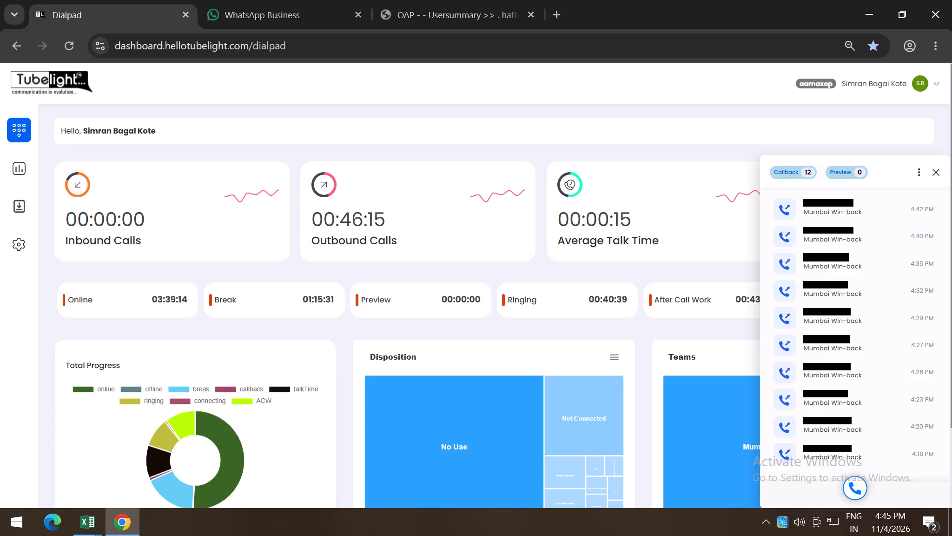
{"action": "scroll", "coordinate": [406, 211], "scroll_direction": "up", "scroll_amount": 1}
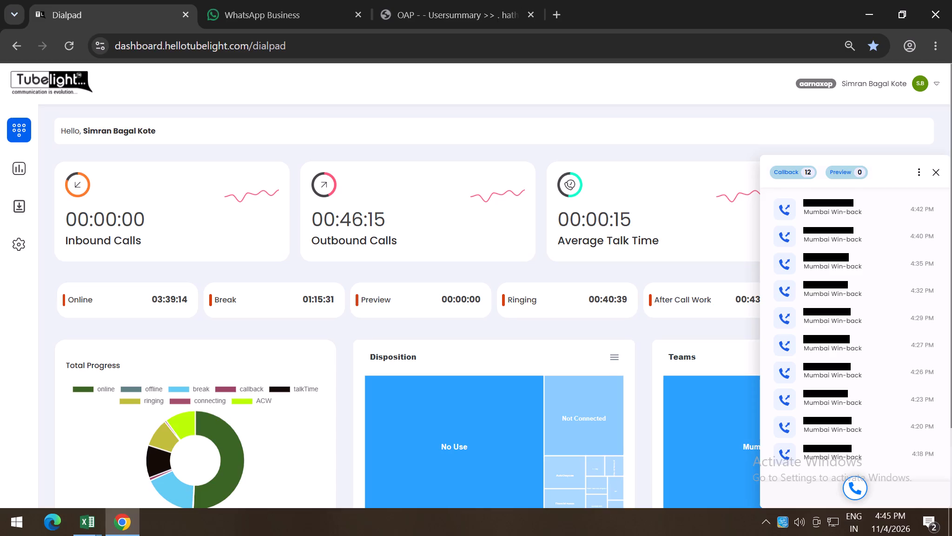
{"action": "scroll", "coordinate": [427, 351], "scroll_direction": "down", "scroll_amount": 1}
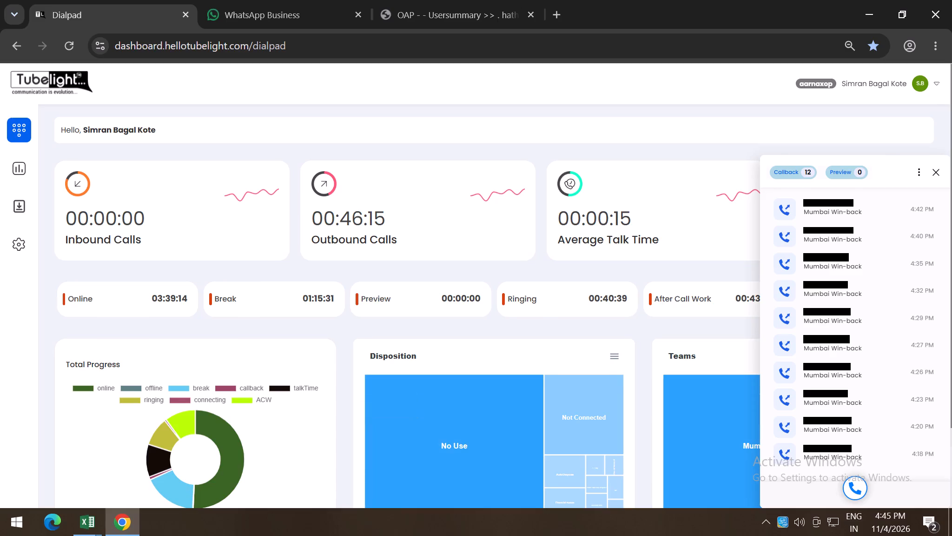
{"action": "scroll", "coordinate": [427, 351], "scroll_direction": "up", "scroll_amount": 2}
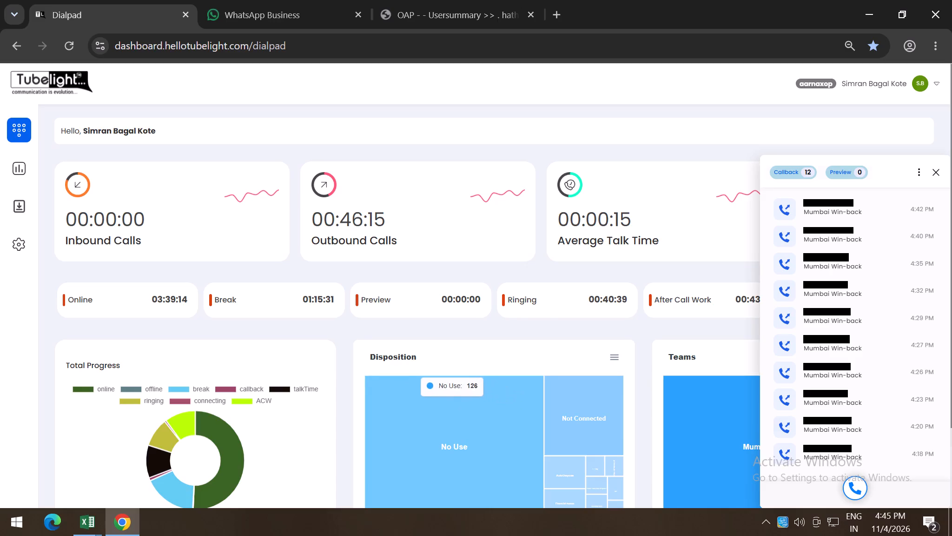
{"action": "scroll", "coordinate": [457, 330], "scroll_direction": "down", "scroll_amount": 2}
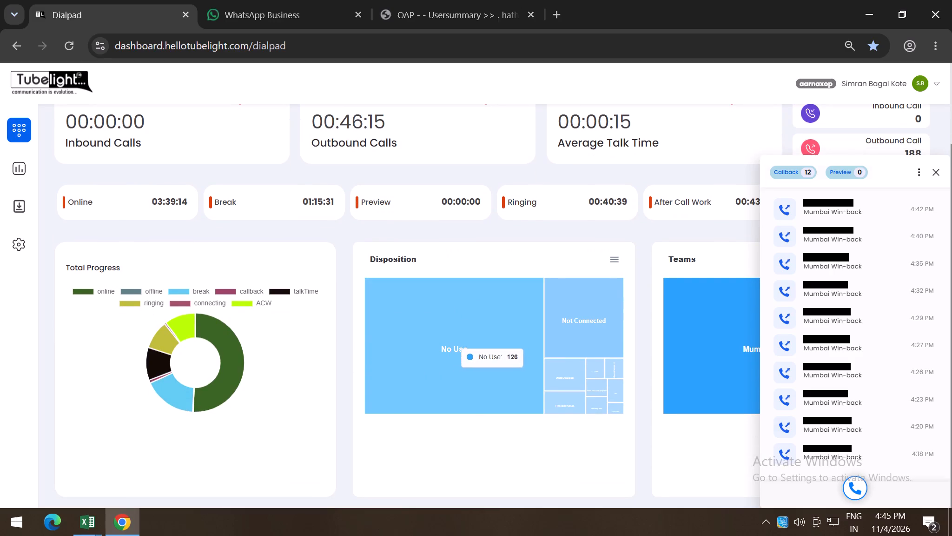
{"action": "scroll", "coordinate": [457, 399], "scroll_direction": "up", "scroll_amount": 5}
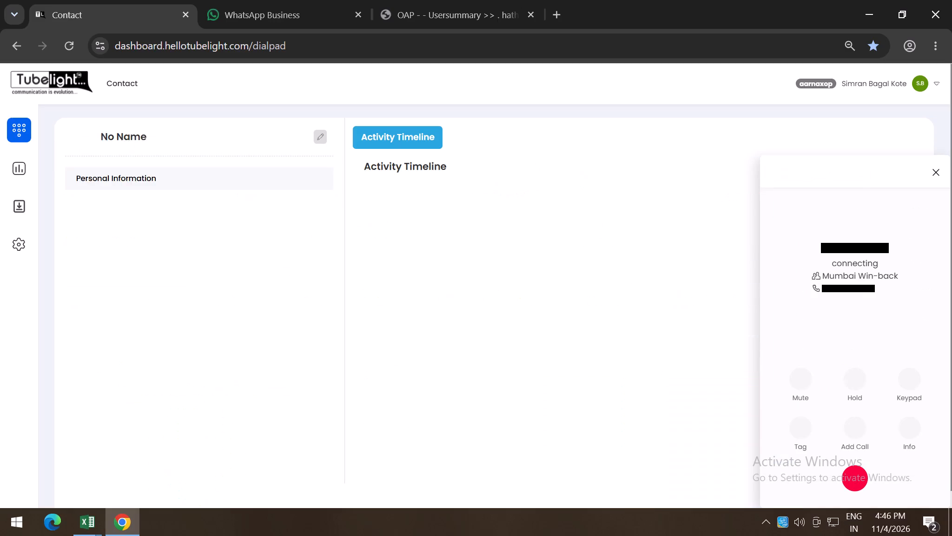
End the incoming Mumbai Win-back call for the TARDEO customer and submit it tagged Not Connect, Not Contactable and Not Connected.
{"action": "left_click", "coordinate": [857, 479]}
{"action": "left_click", "coordinate": [826, 332]}
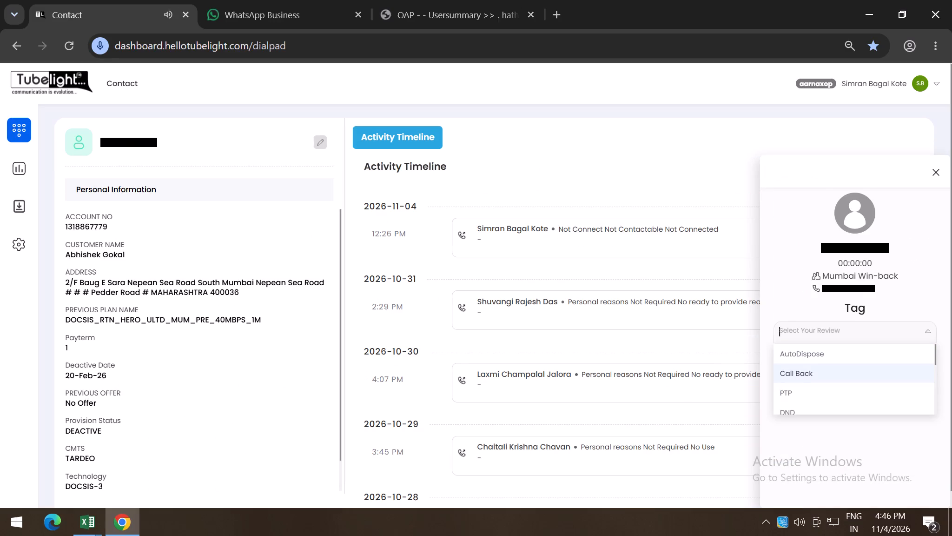
{"action": "scroll", "coordinate": [843, 369], "scroll_direction": "down", "scroll_amount": 2}
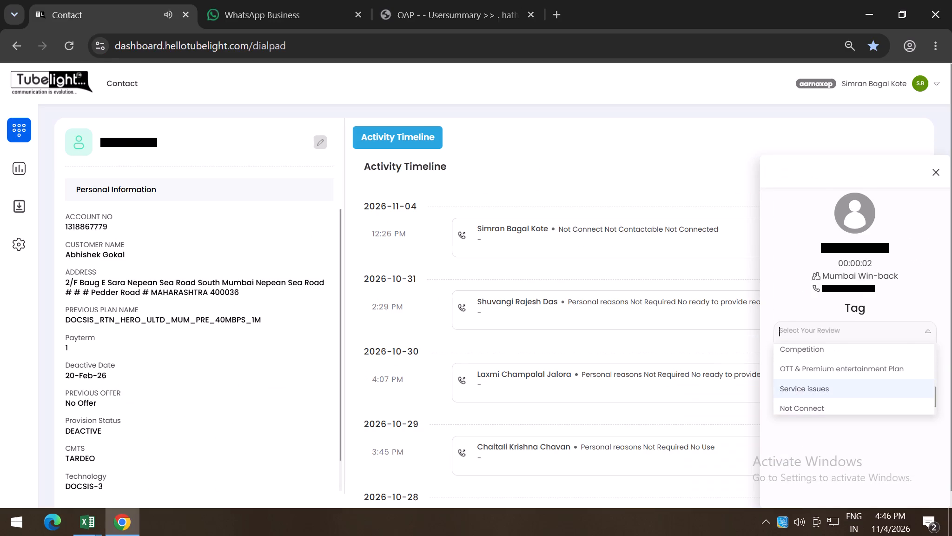
{"action": "scroll", "coordinate": [832, 385], "scroll_direction": "down", "scroll_amount": 1}
{"action": "left_click", "coordinate": [831, 386]}
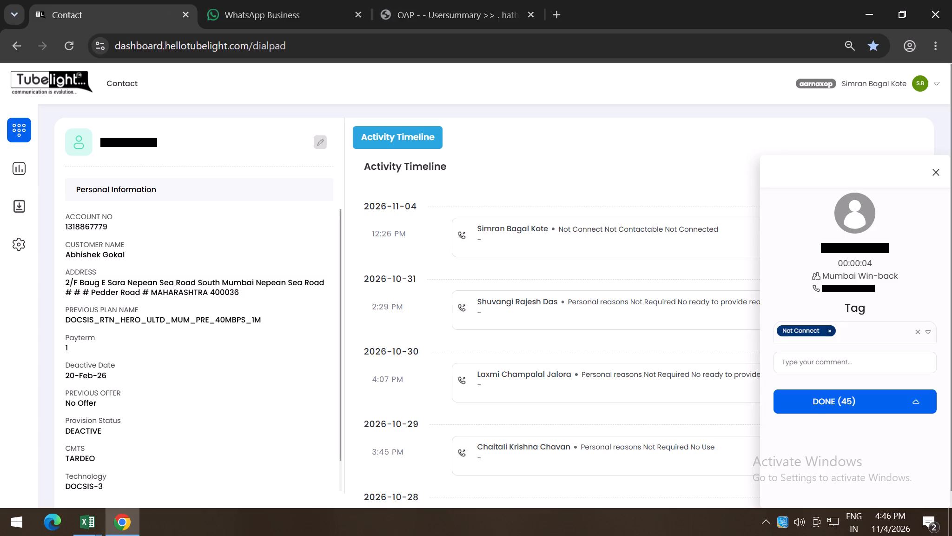
{"action": "left_click", "coordinate": [846, 332]}
{"action": "left_click", "coordinate": [824, 372]}
{"action": "left_click", "coordinate": [865, 349]}
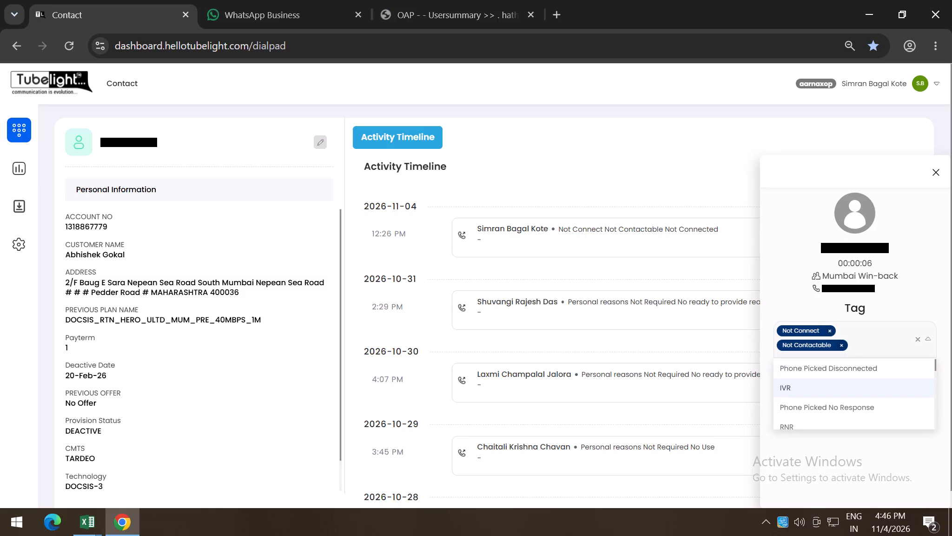
{"action": "scroll", "coordinate": [815, 389], "scroll_direction": "down", "scroll_amount": 1}
{"action": "left_click", "coordinate": [812, 397]}
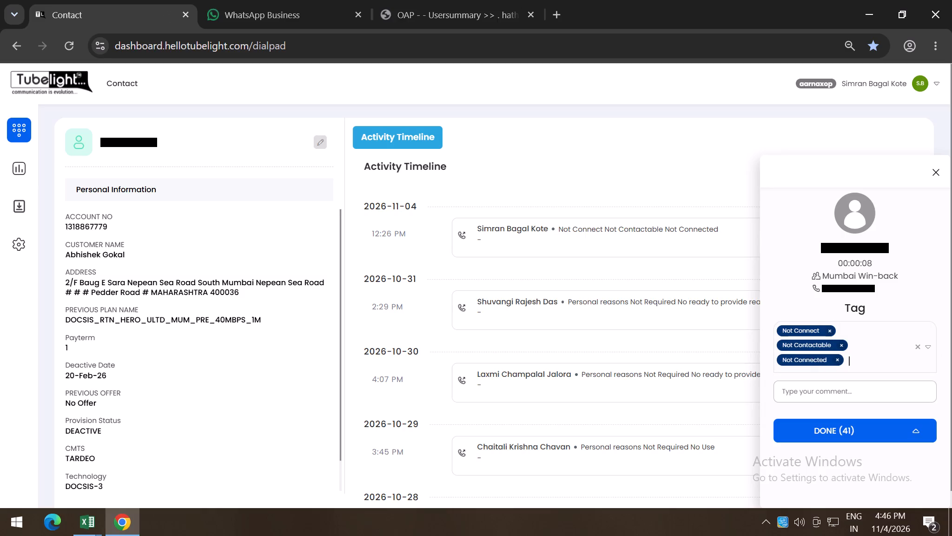
{"action": "left_click", "coordinate": [902, 436]}
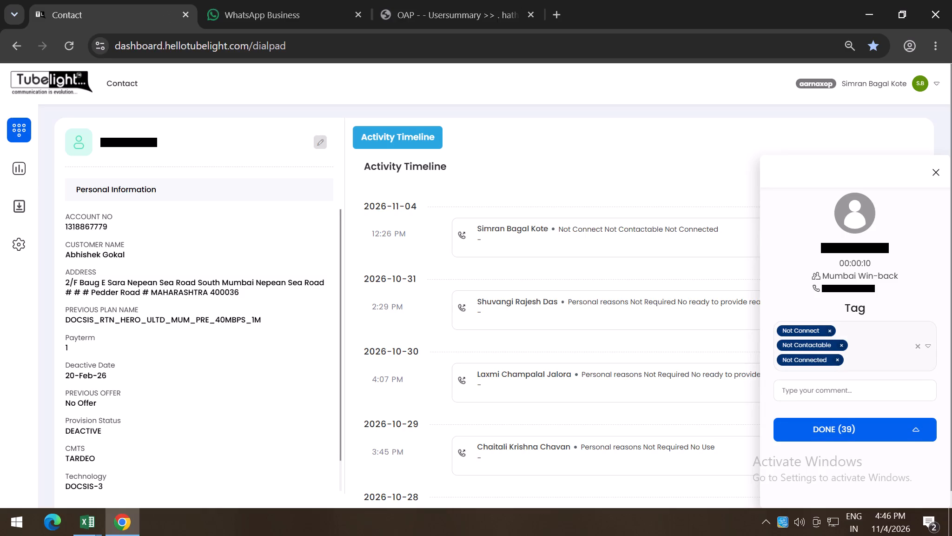
{"action": "left_click", "coordinate": [898, 430]}
{"action": "left_click", "coordinate": [888, 420]}
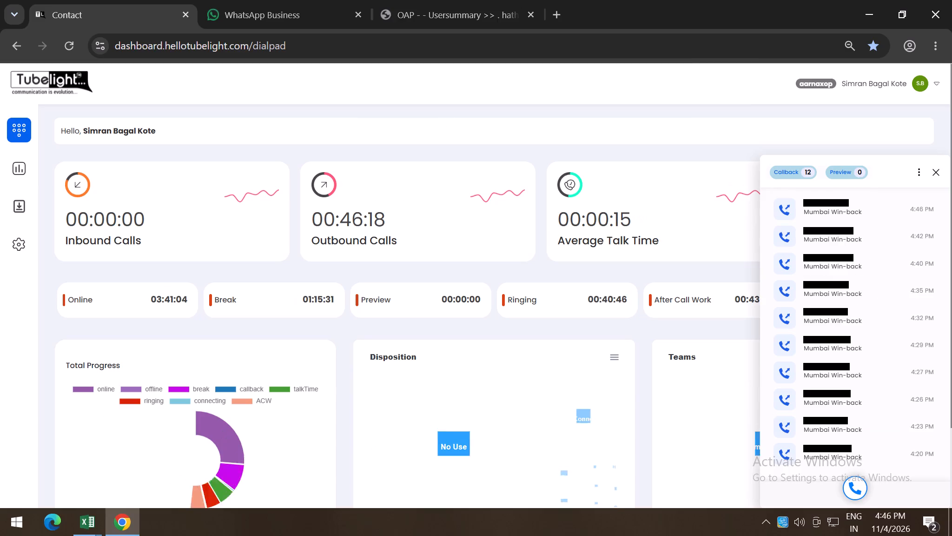
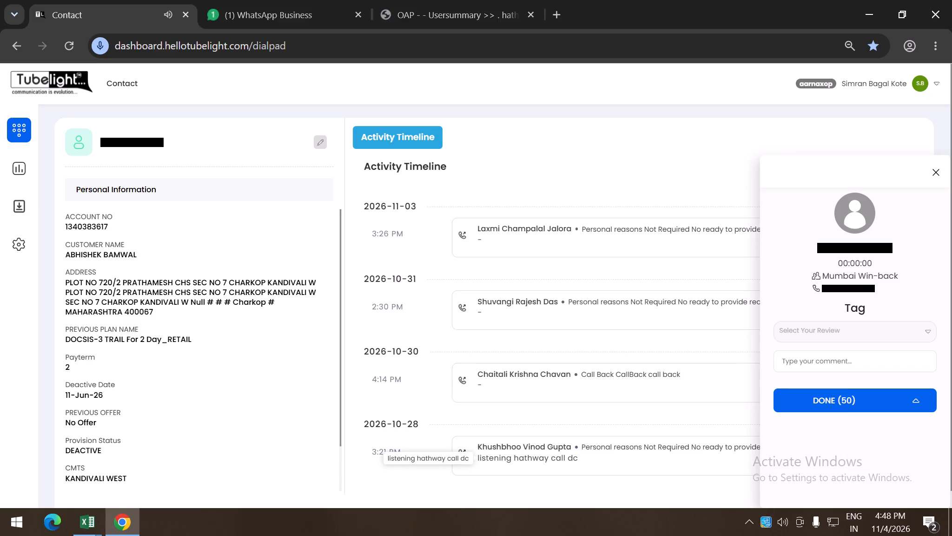
Tag the Mumbai Win-back call for the KANDIVALI WEST customer as Personal reasons, Financial reasons and Financial reason.
{"action": "left_click", "coordinate": [821, 331]}
{"action": "scroll", "coordinate": [828, 374], "scroll_direction": "down", "scroll_amount": 1}
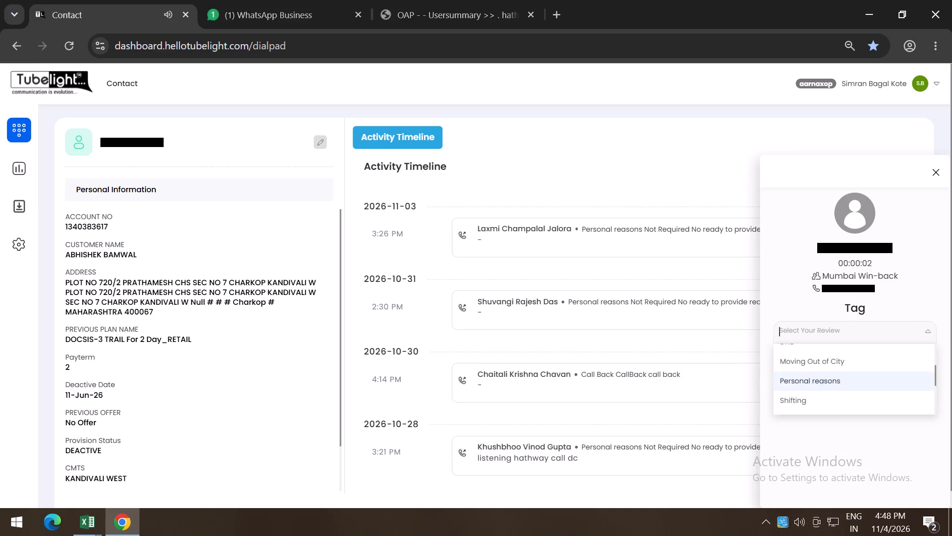
{"action": "left_click", "coordinate": [828, 374]}
{"action": "left_click", "coordinate": [866, 329]}
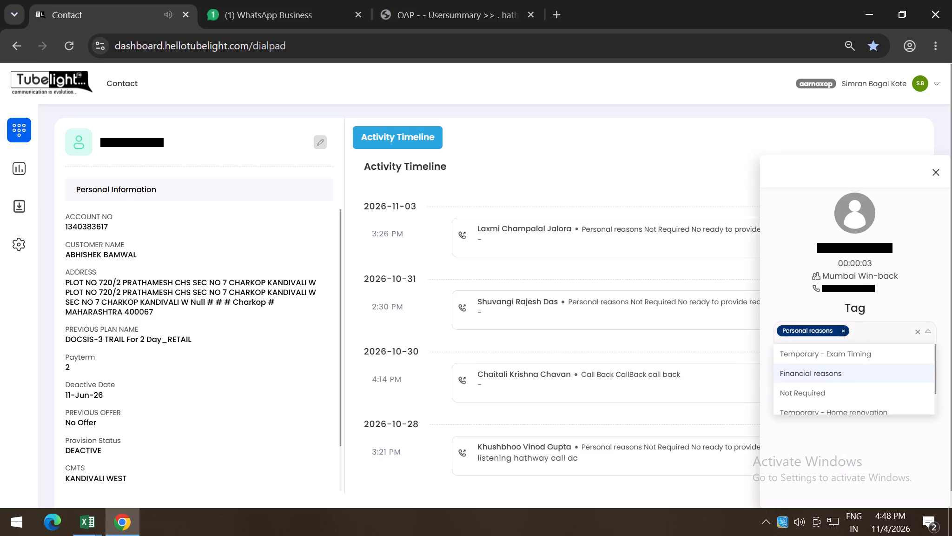
{"action": "left_click", "coordinate": [833, 376]}
{"action": "left_click", "coordinate": [877, 343]}
{"action": "left_click", "coordinate": [833, 373]}
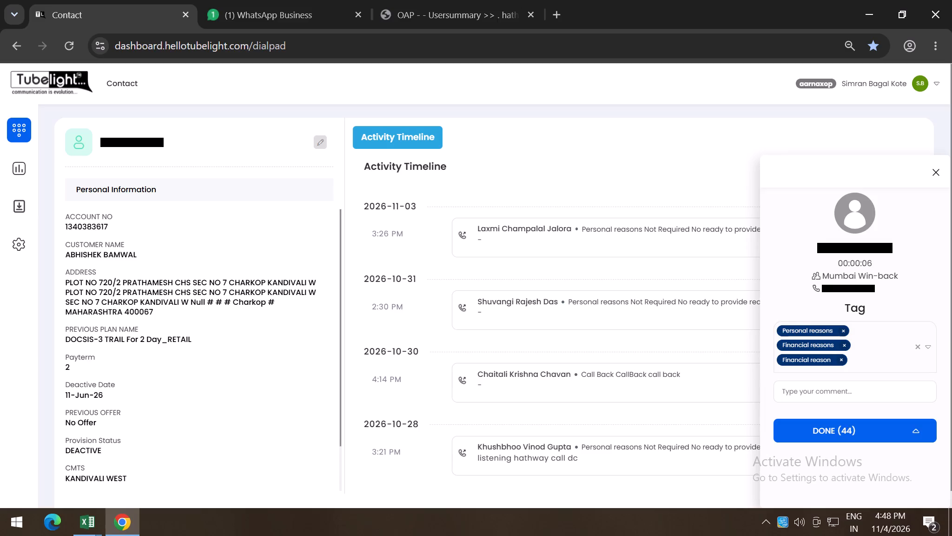
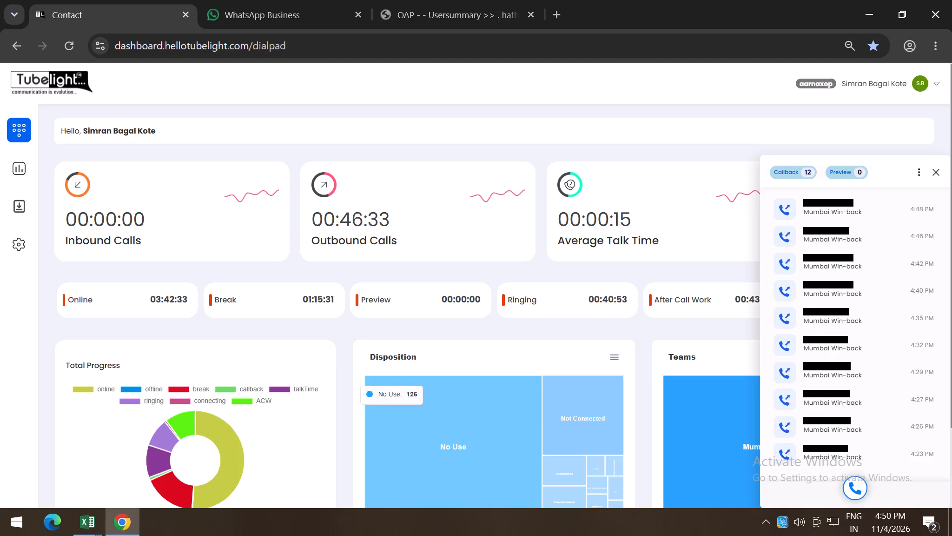
Reload the dialpad page and set the agent status back to online.
{"action": "key", "text": "F5"}
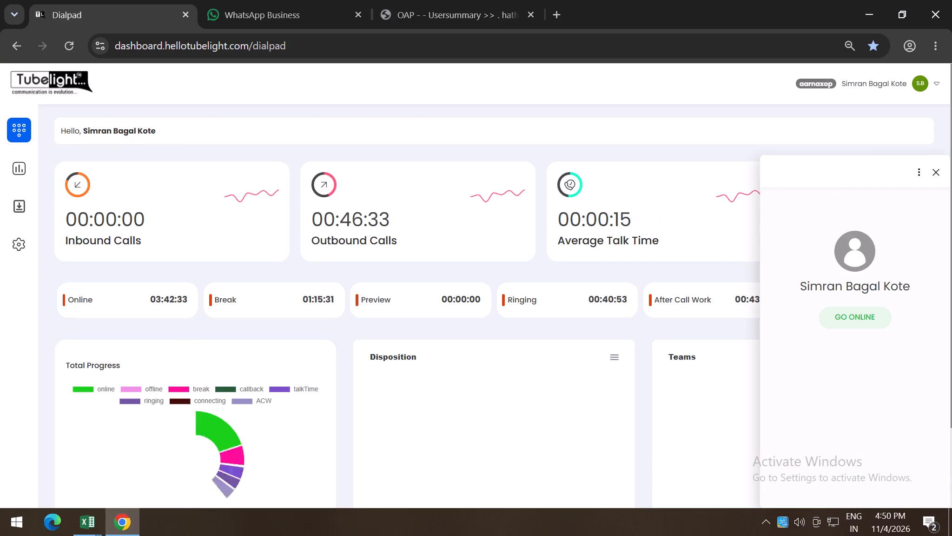
{"action": "left_click", "coordinate": [848, 317]}
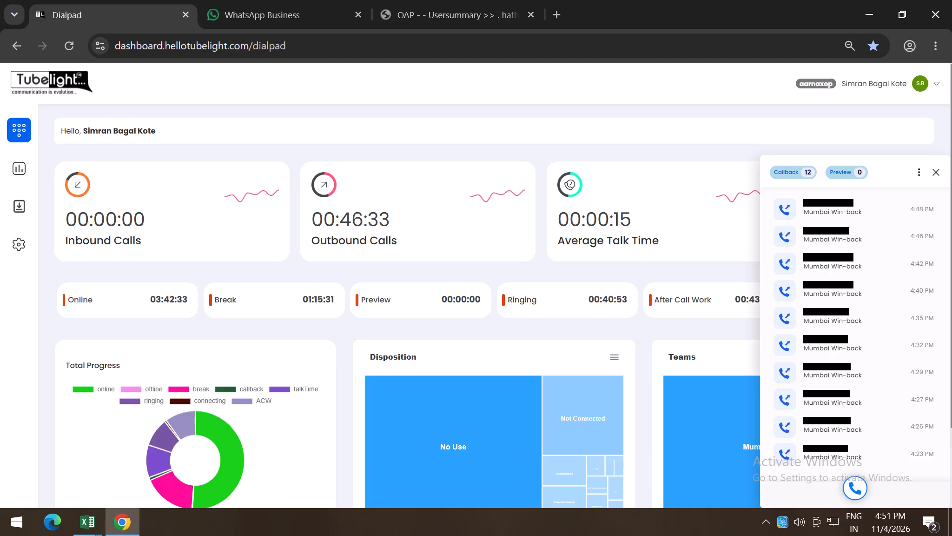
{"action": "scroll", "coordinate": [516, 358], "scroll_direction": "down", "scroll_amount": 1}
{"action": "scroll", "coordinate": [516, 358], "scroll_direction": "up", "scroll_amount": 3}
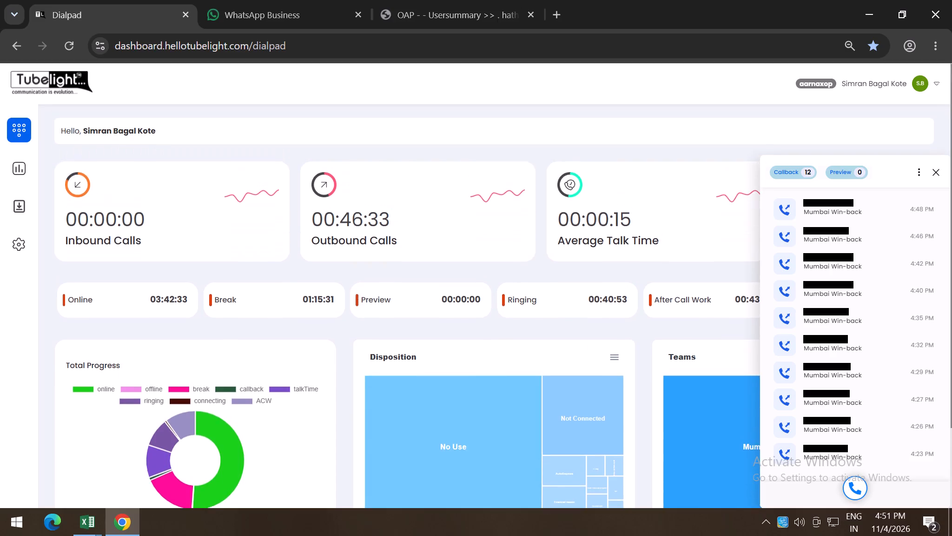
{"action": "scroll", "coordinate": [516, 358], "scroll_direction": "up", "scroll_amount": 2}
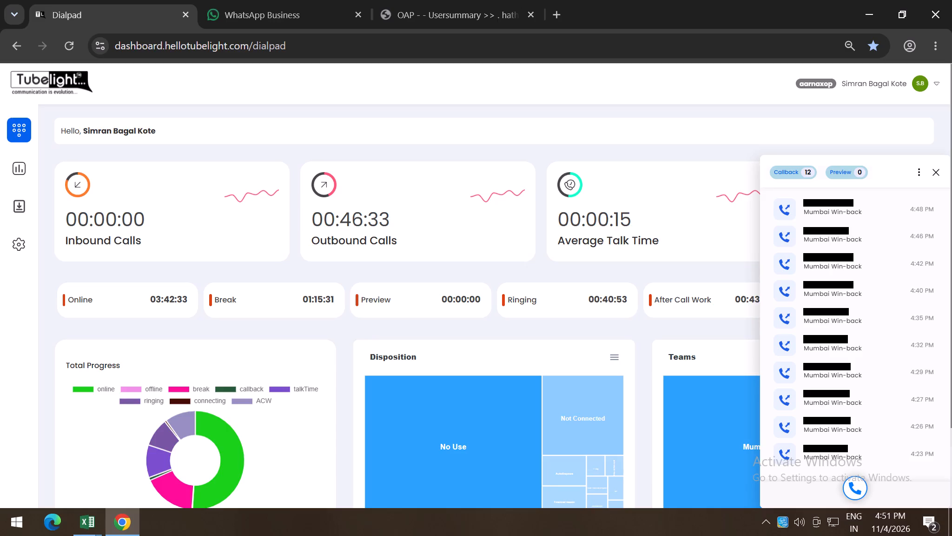
Switch the agent status from online to a Washroom Break.
{"action": "left_click", "coordinate": [920, 173]}
{"action": "left_click", "coordinate": [897, 203]}
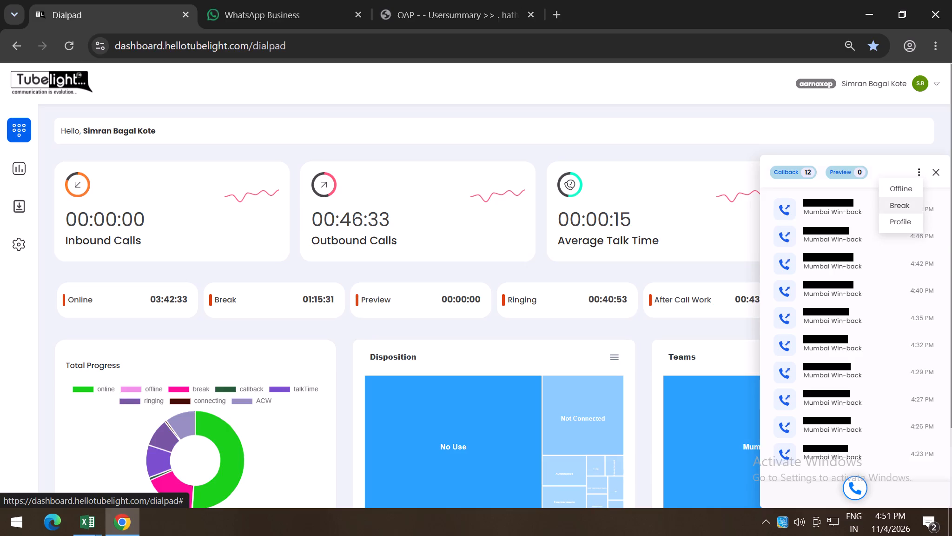
{"action": "left_click", "coordinate": [800, 277]}
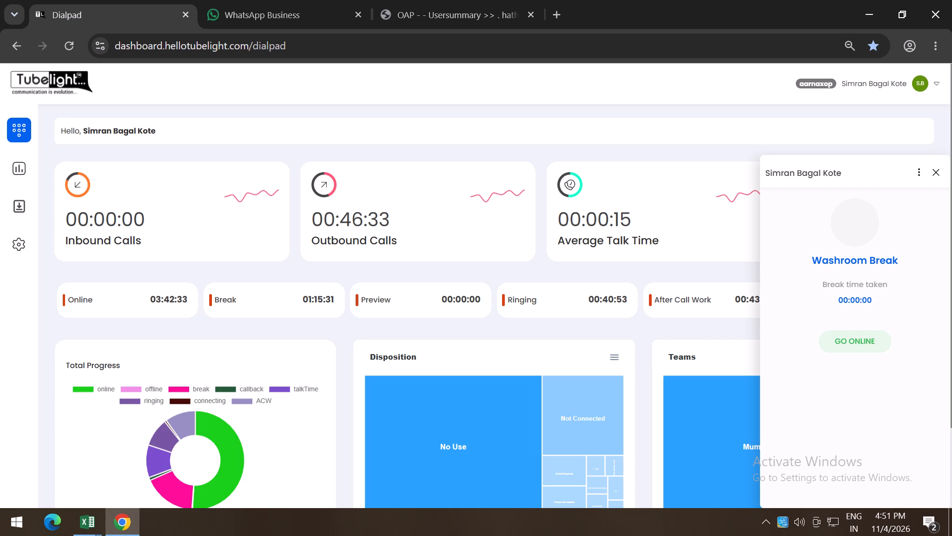
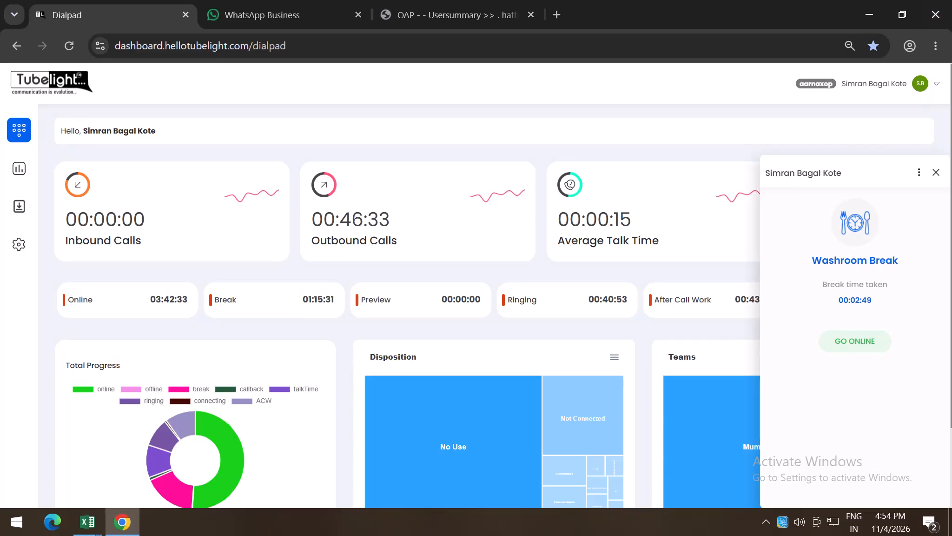
End the Washroom Break and set the agent status back to online.
{"action": "left_click", "coordinate": [850, 334]}
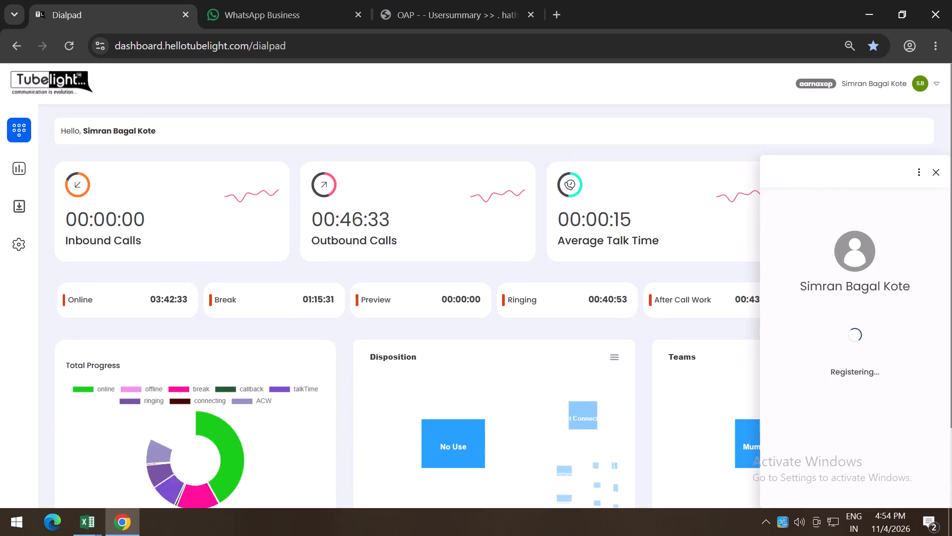